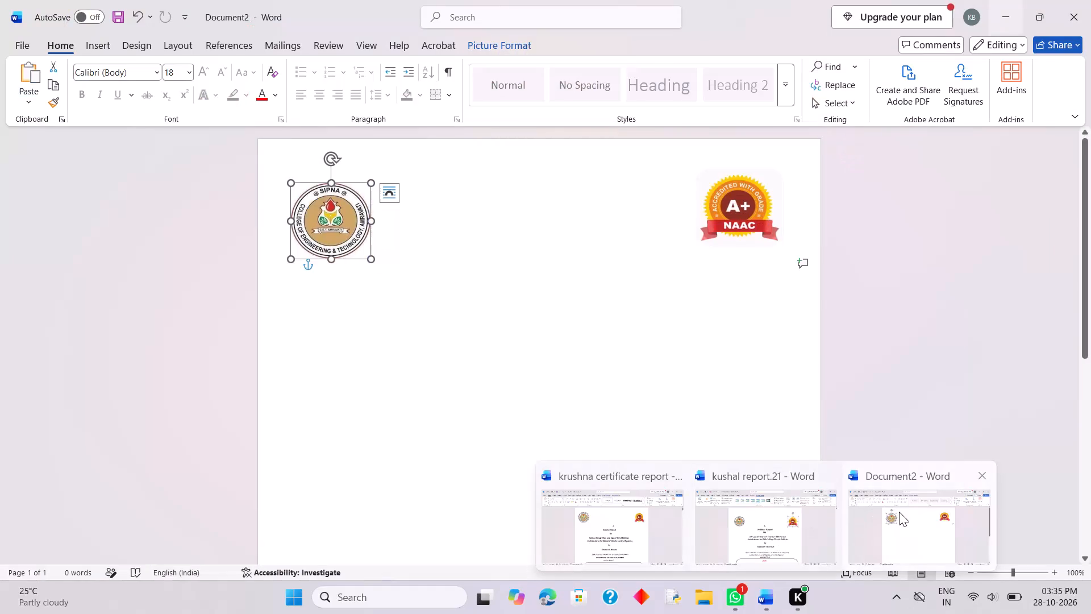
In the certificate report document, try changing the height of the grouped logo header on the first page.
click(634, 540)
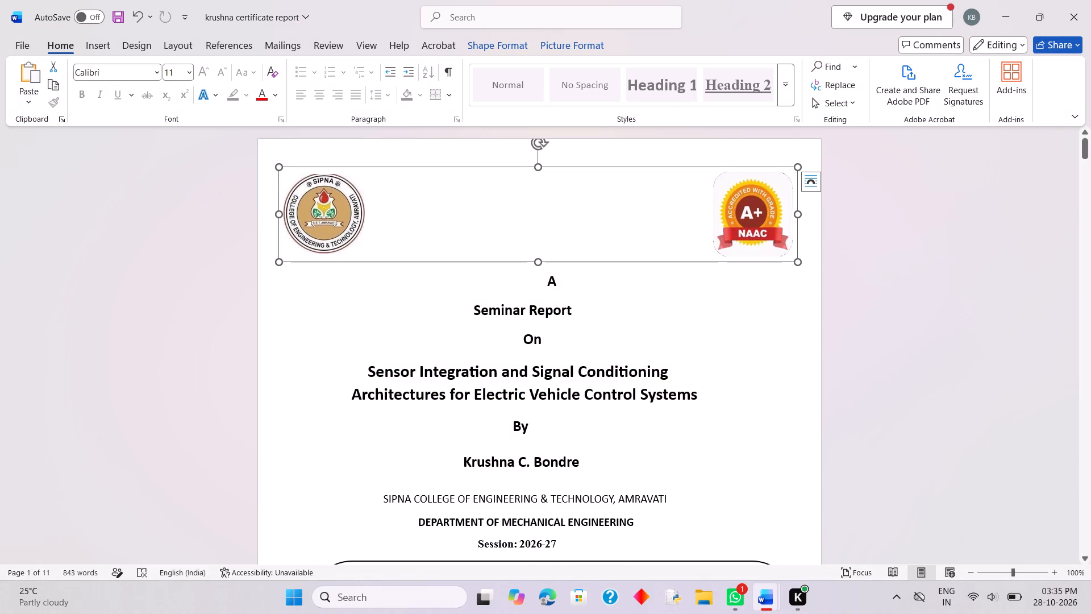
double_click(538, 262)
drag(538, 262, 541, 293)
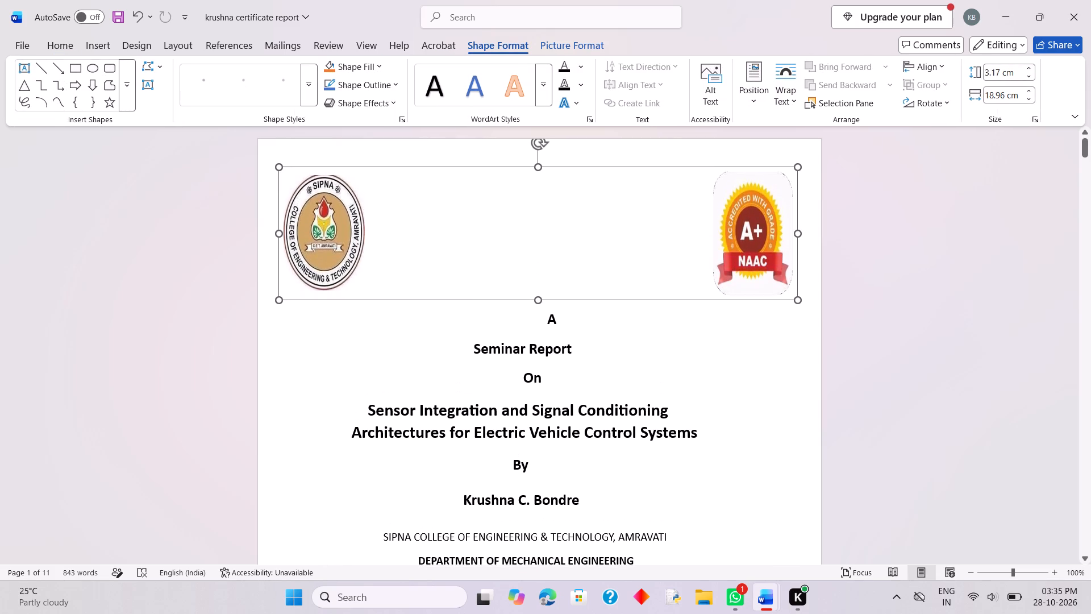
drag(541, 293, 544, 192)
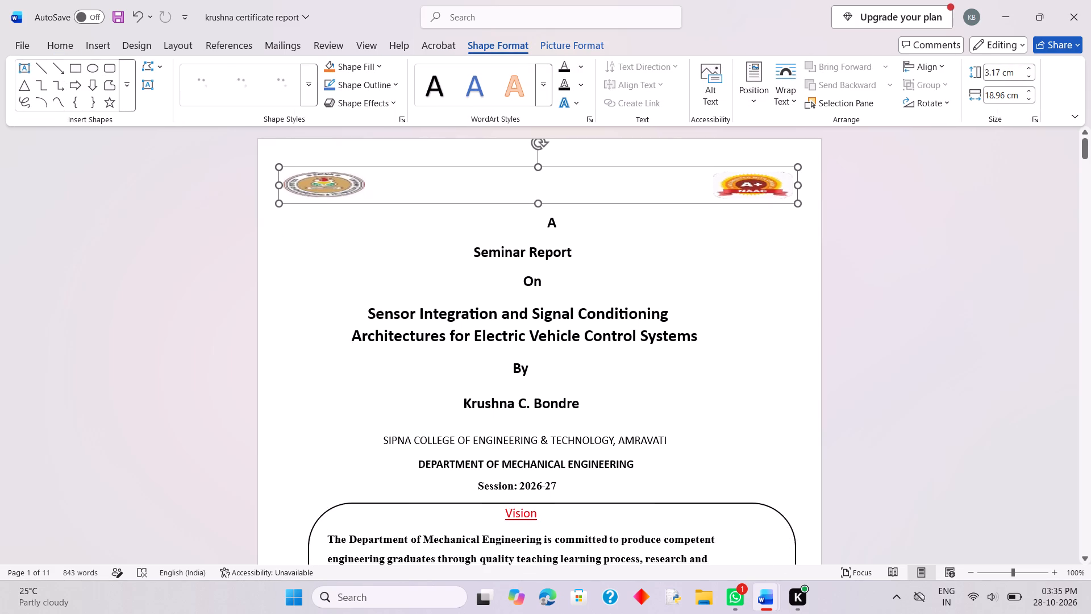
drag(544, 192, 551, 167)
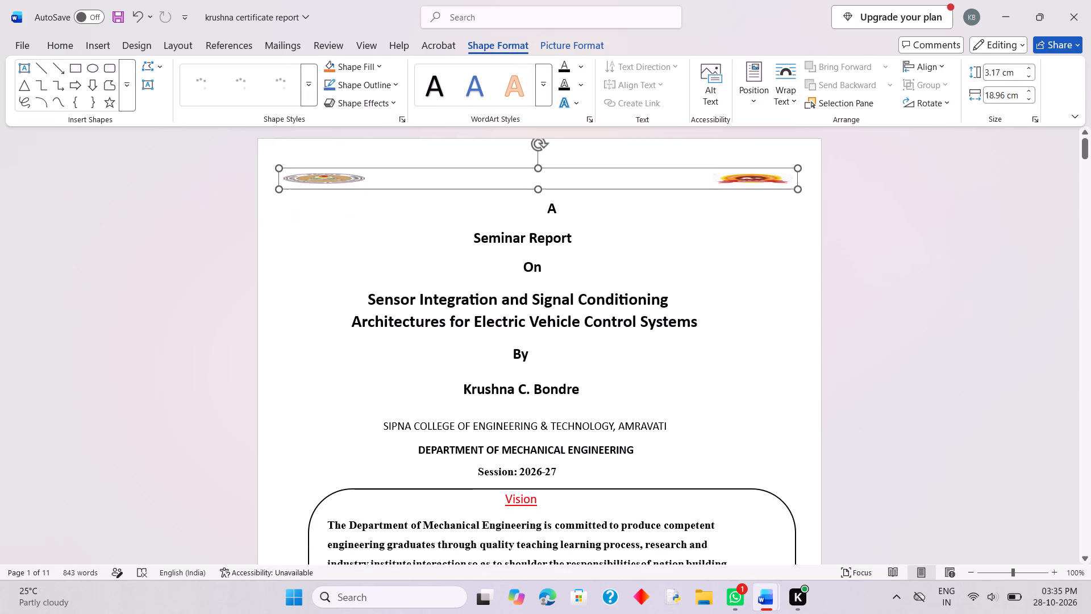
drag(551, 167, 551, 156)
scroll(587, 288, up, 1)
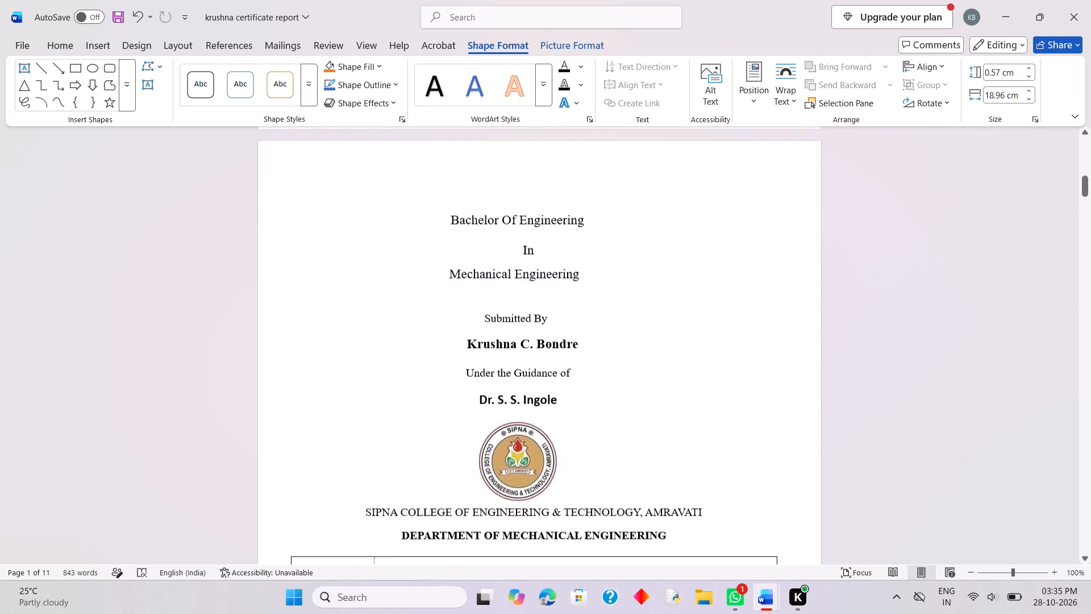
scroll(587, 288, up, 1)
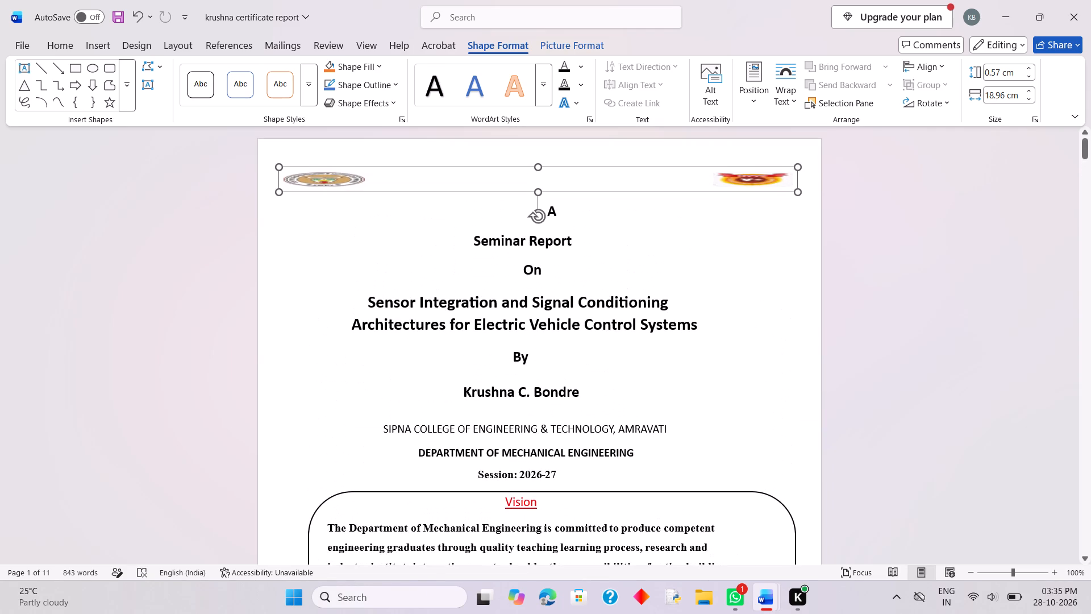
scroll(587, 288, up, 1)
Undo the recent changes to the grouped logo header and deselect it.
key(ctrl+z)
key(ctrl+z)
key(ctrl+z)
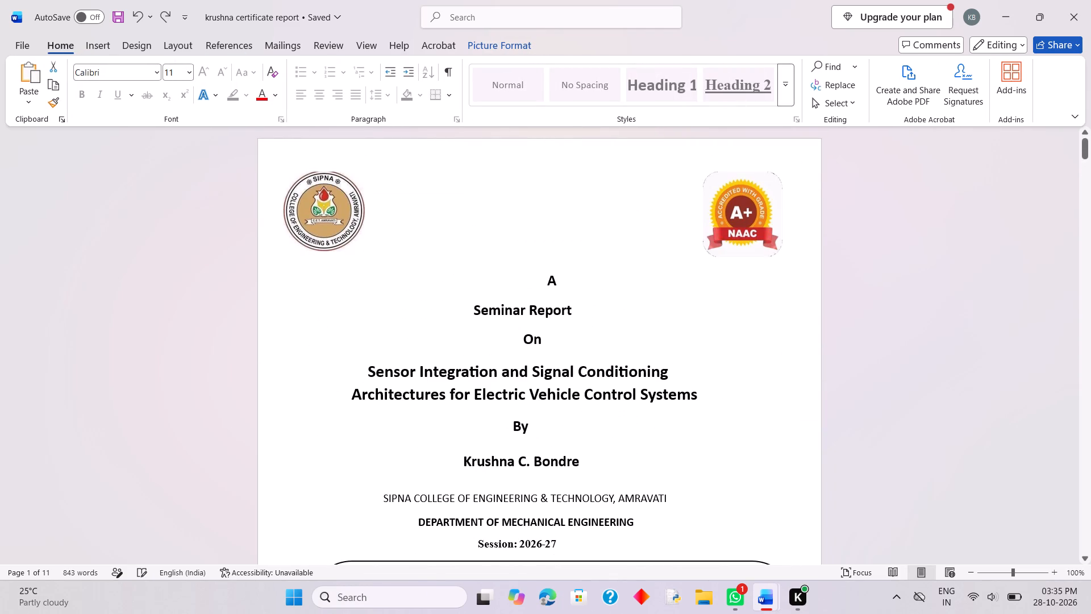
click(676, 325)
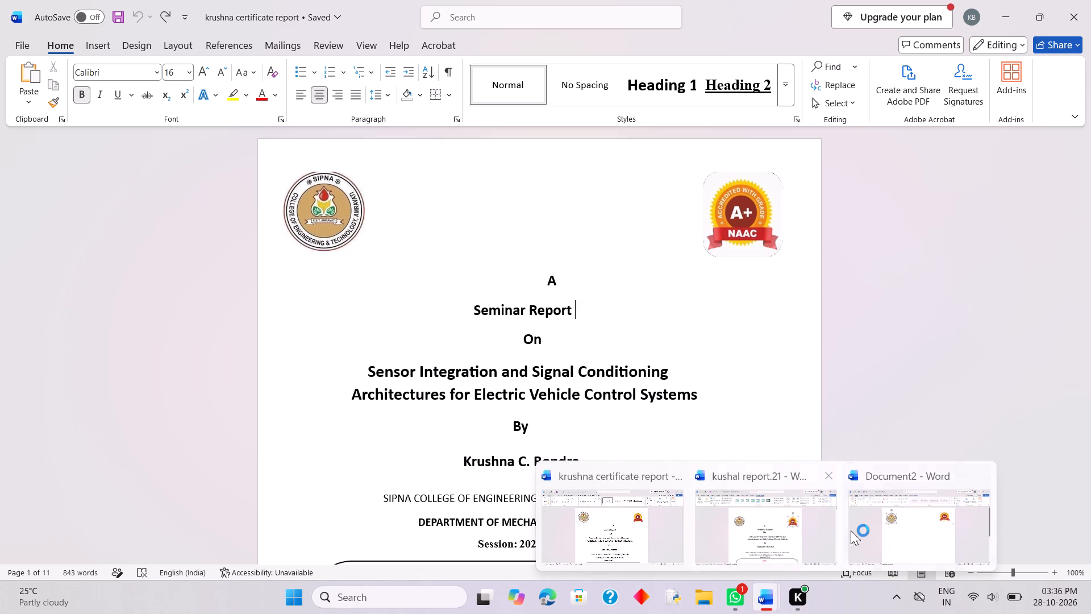
Switch to the Document2 window containing the college and NAAC logos.
click(863, 524)
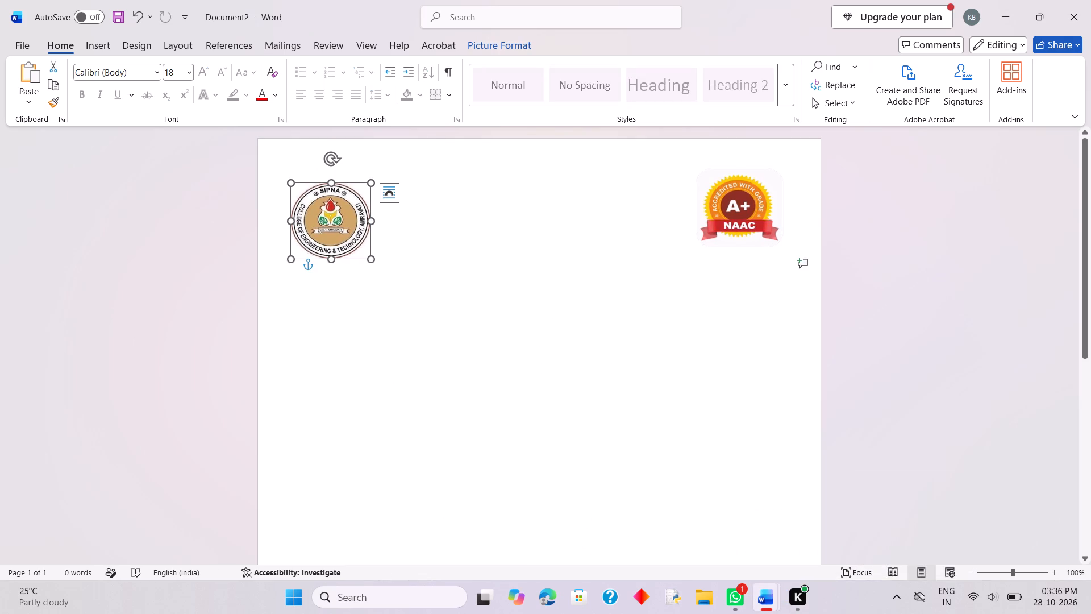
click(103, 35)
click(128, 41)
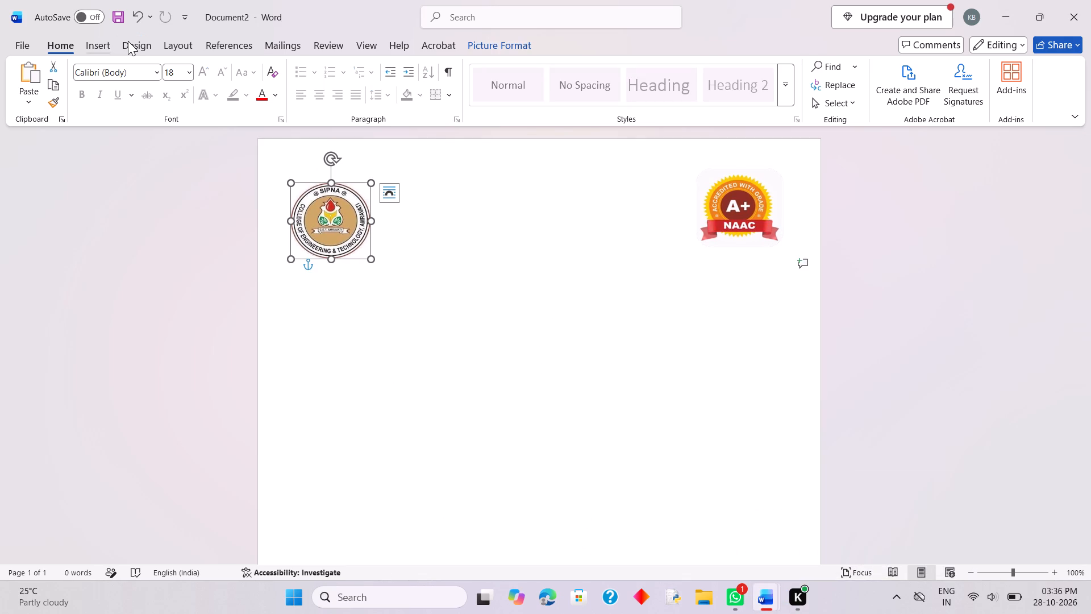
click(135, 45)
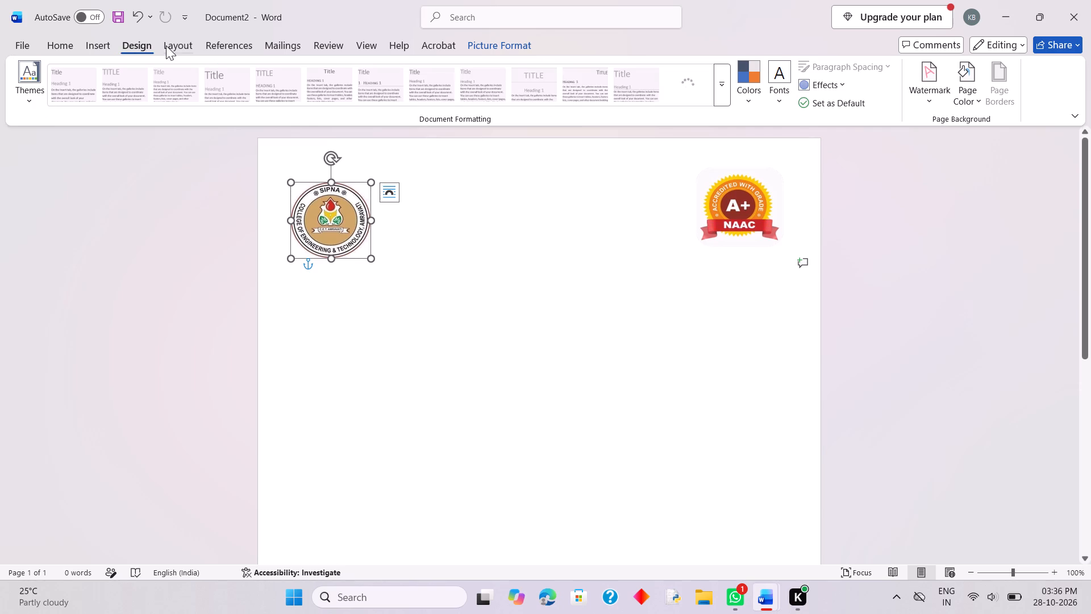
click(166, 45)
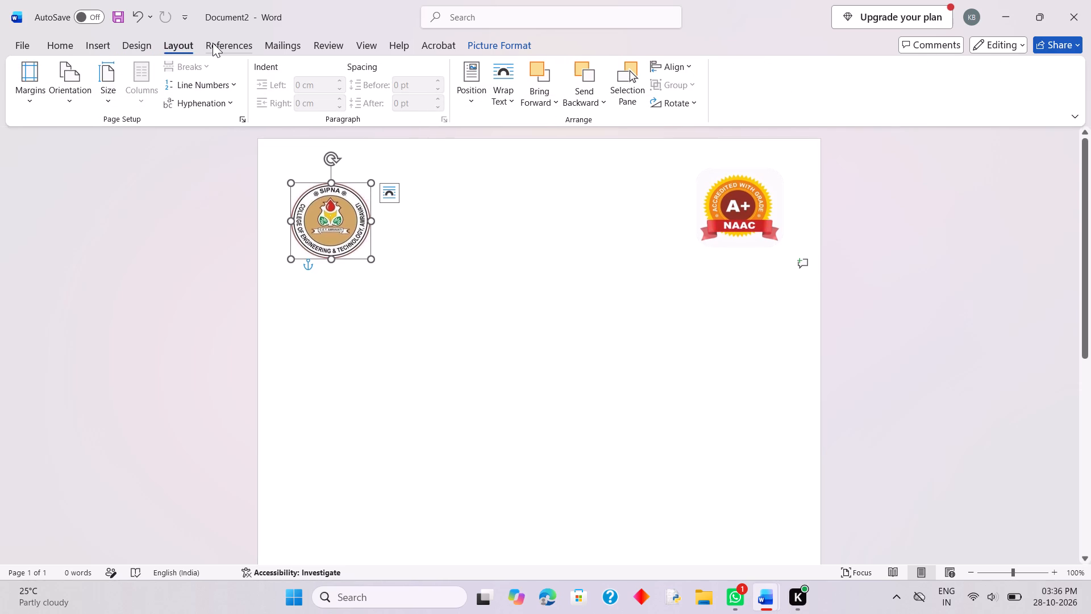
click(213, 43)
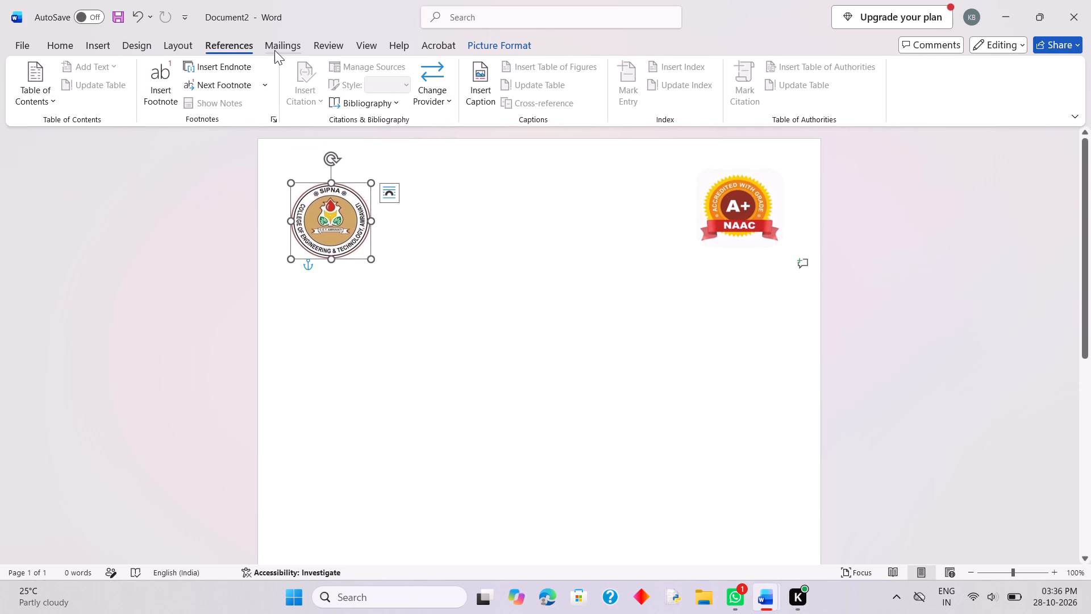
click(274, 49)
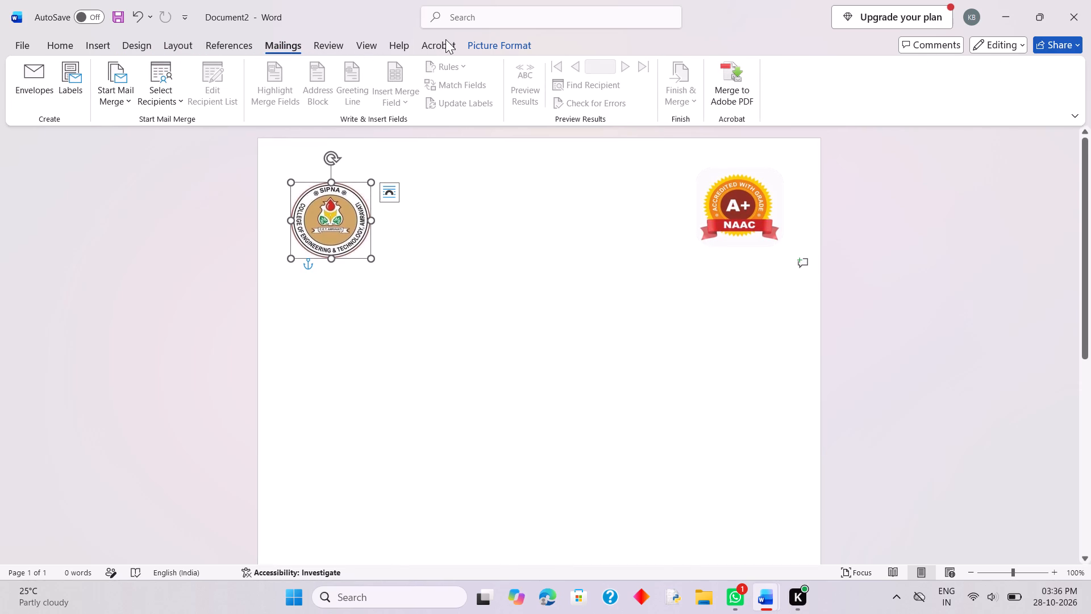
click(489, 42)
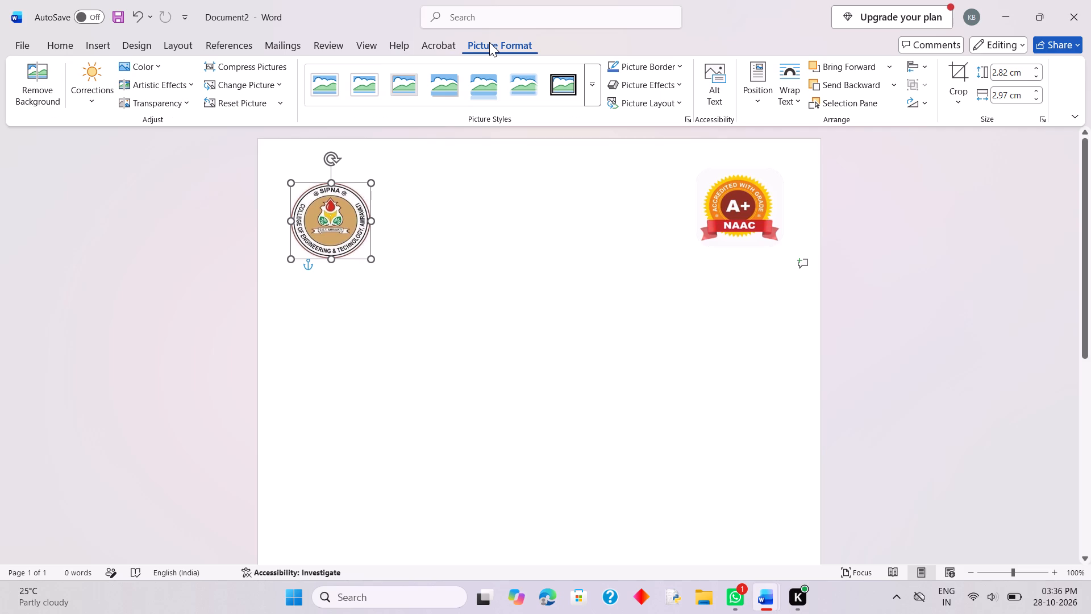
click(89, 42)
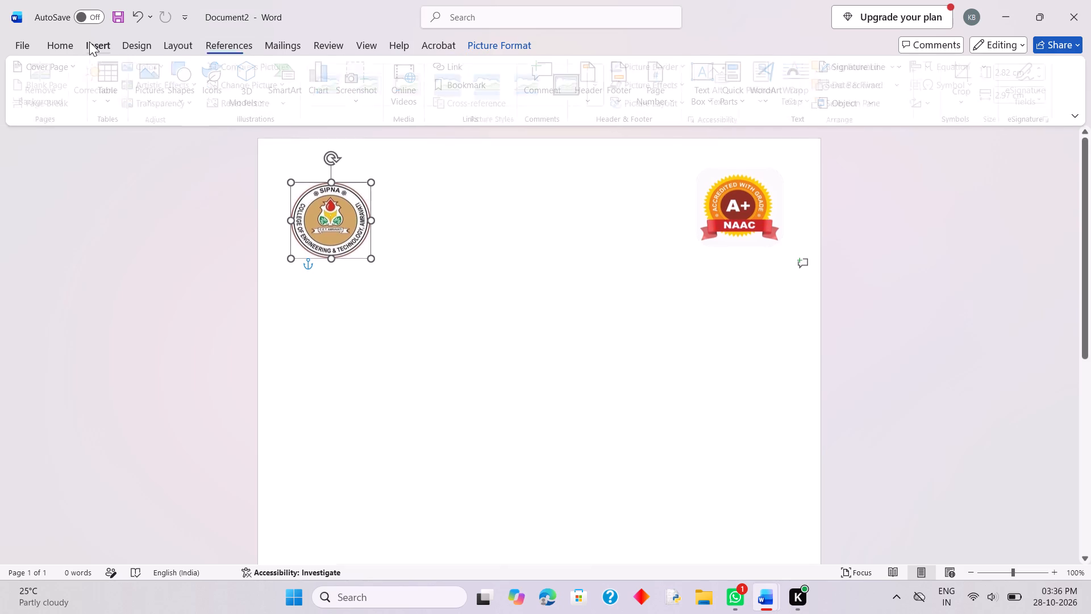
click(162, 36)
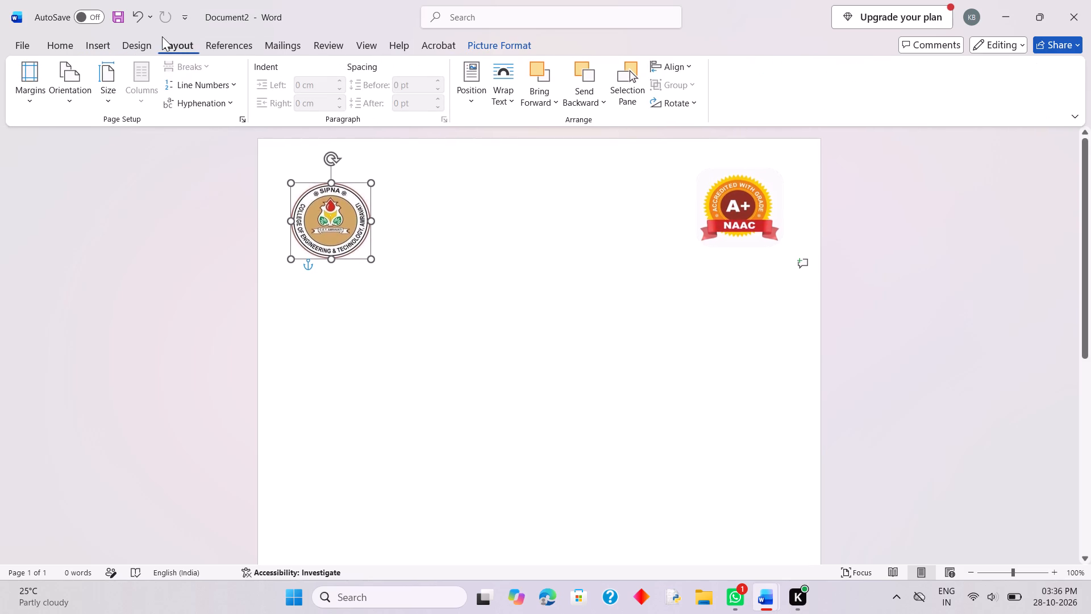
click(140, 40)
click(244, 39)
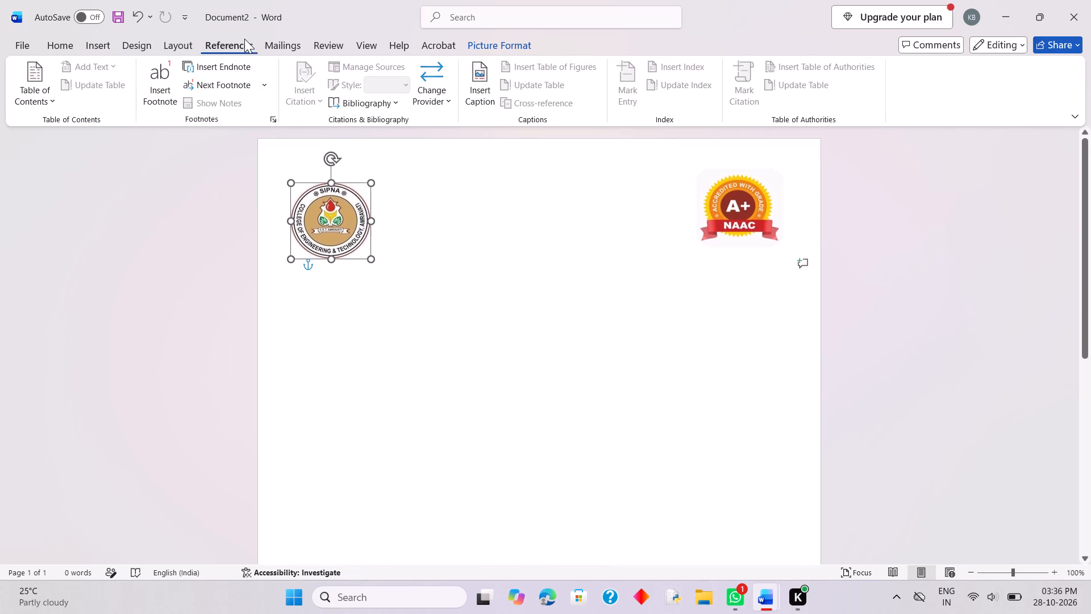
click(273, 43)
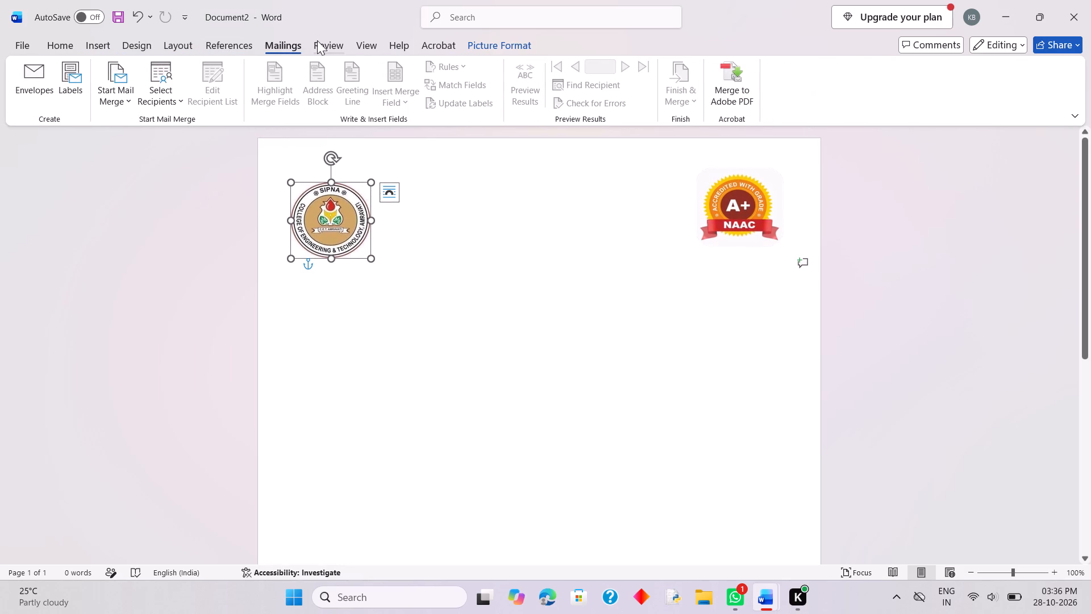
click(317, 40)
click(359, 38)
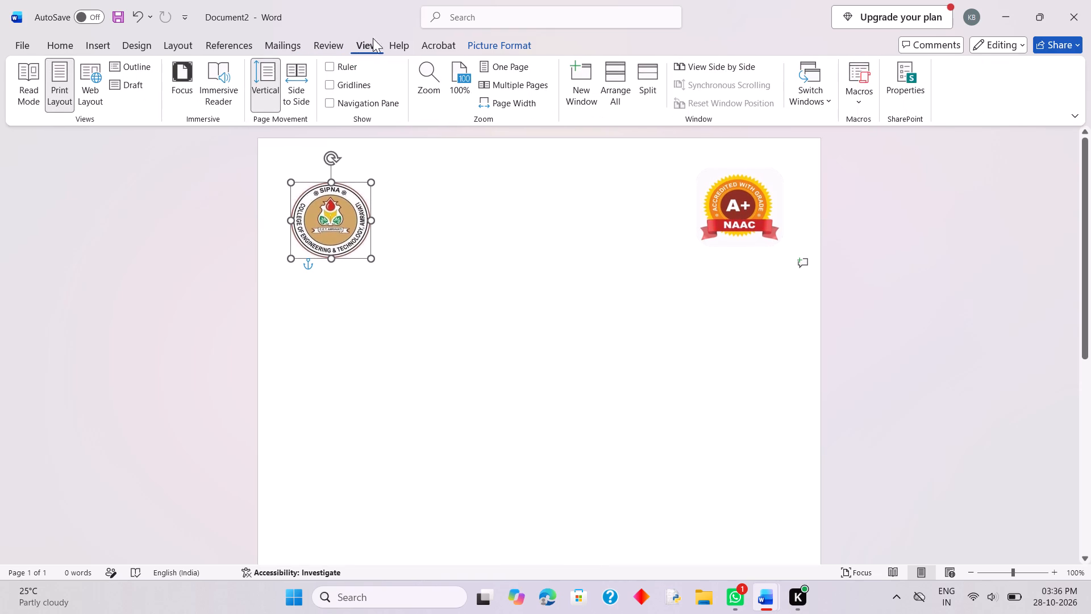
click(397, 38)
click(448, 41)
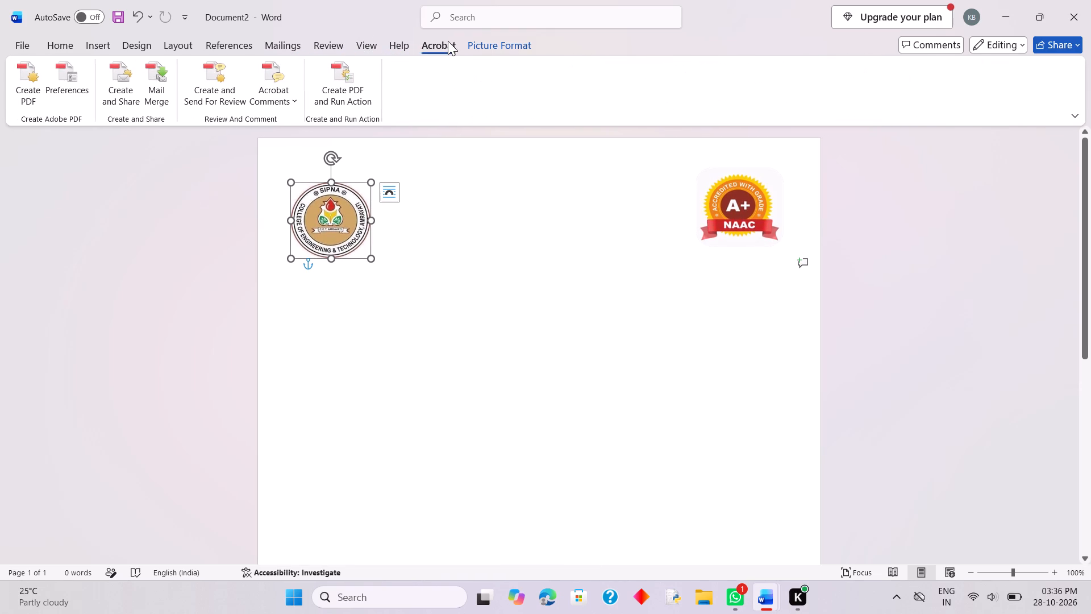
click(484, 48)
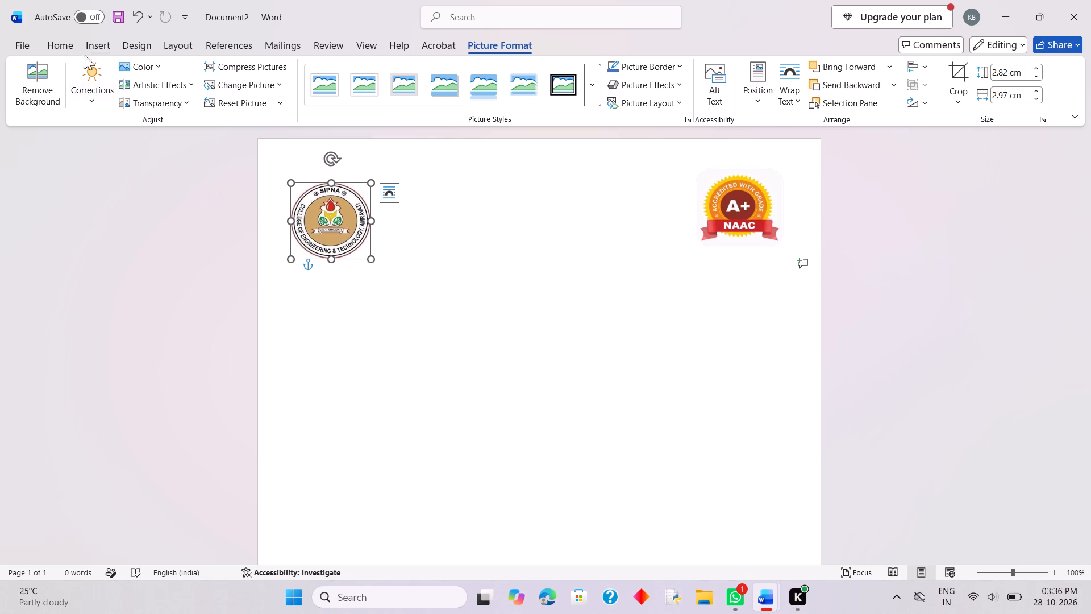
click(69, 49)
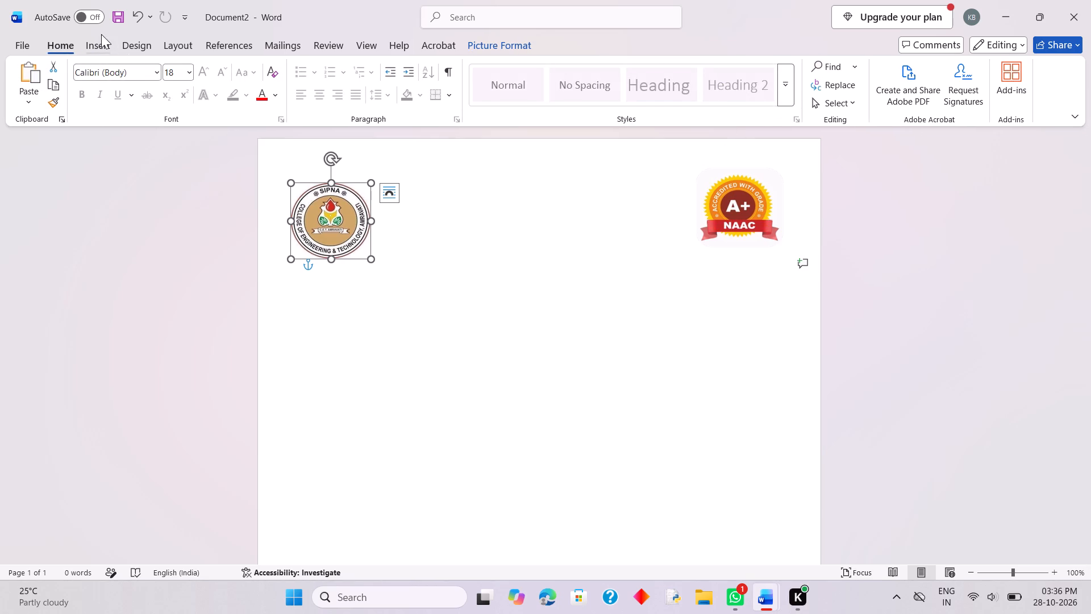
Draw a text box about 3.18 cm high and 18.9 cm wide, spanning both logos at the page top.
click(102, 38)
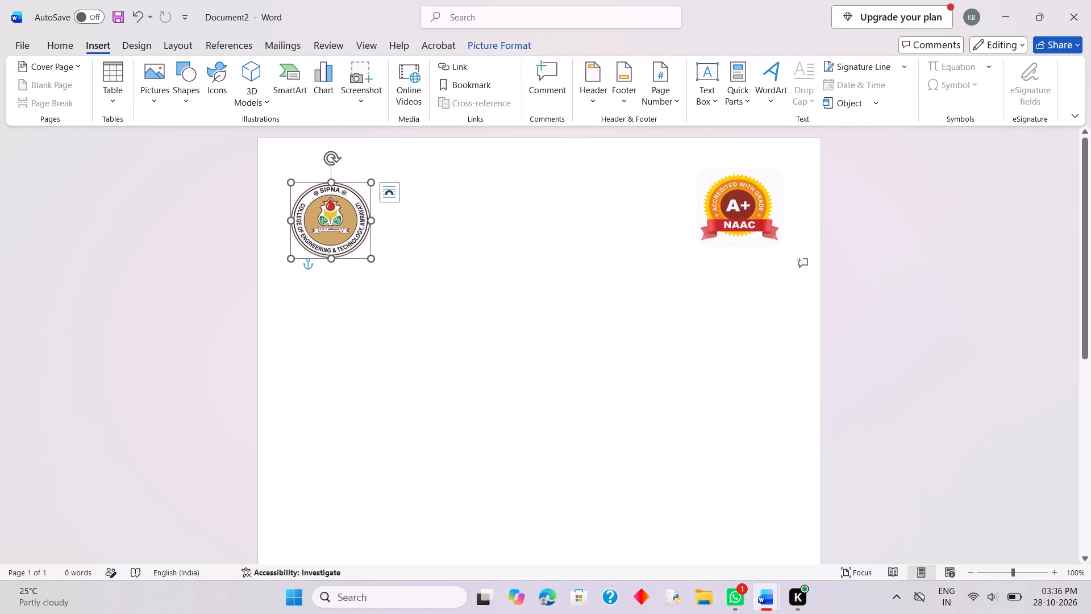
click(706, 103)
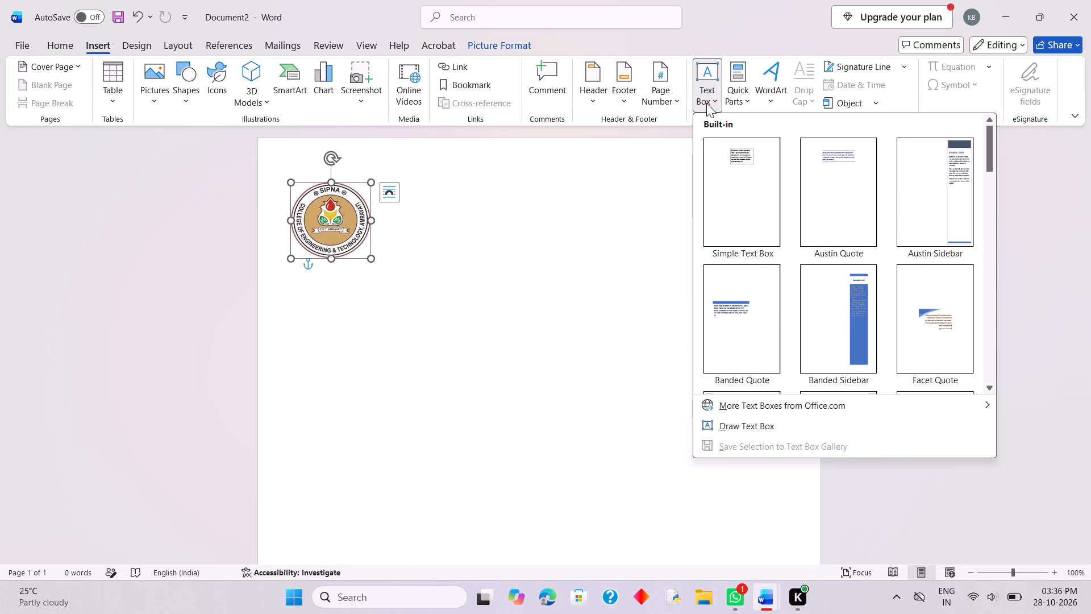
click(615, 389)
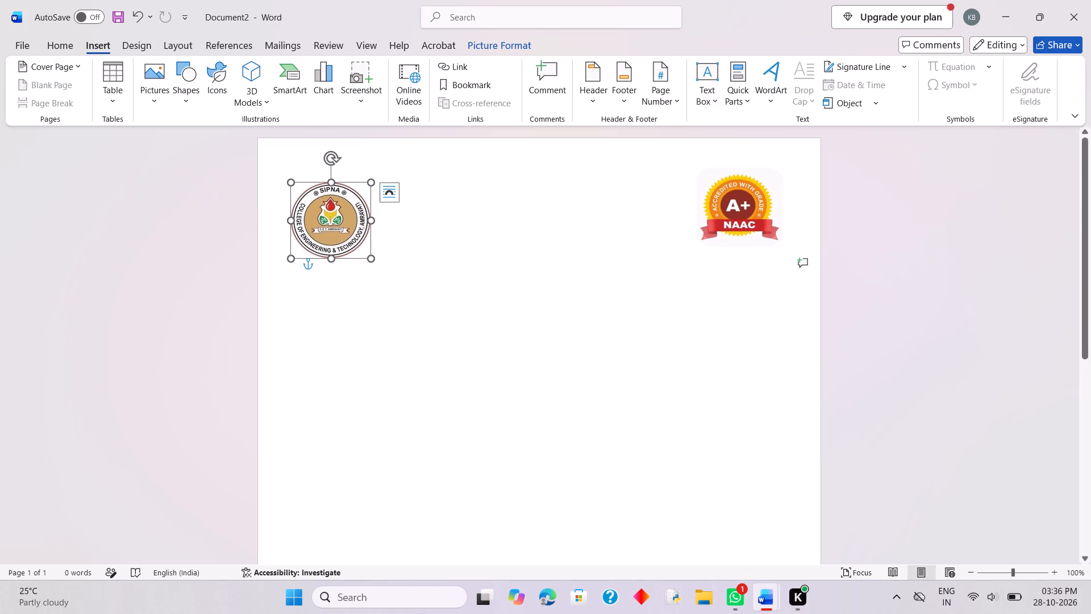
click(700, 88)
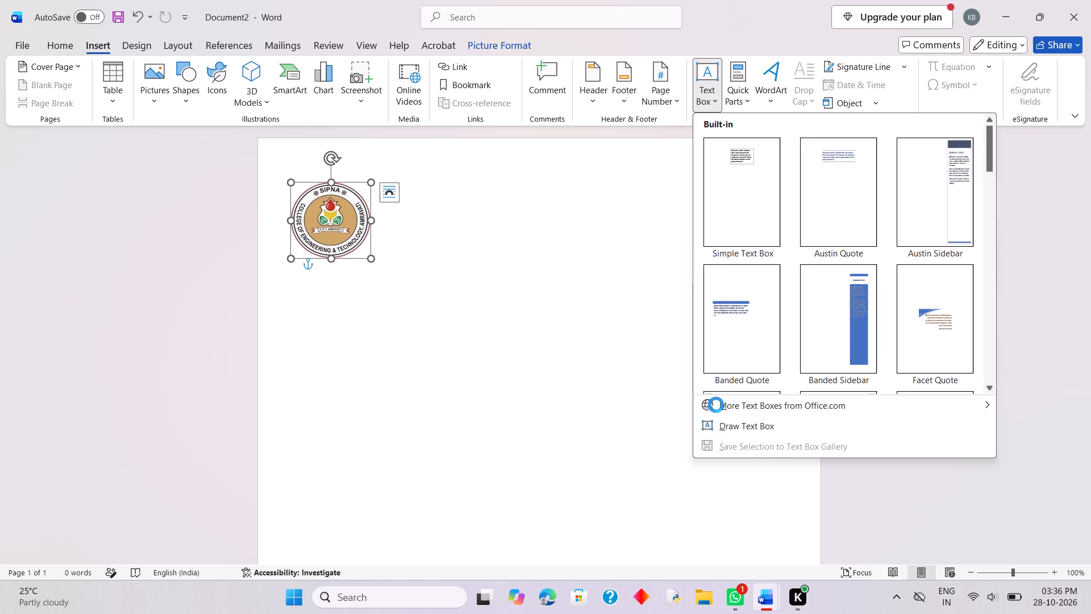
click(717, 424)
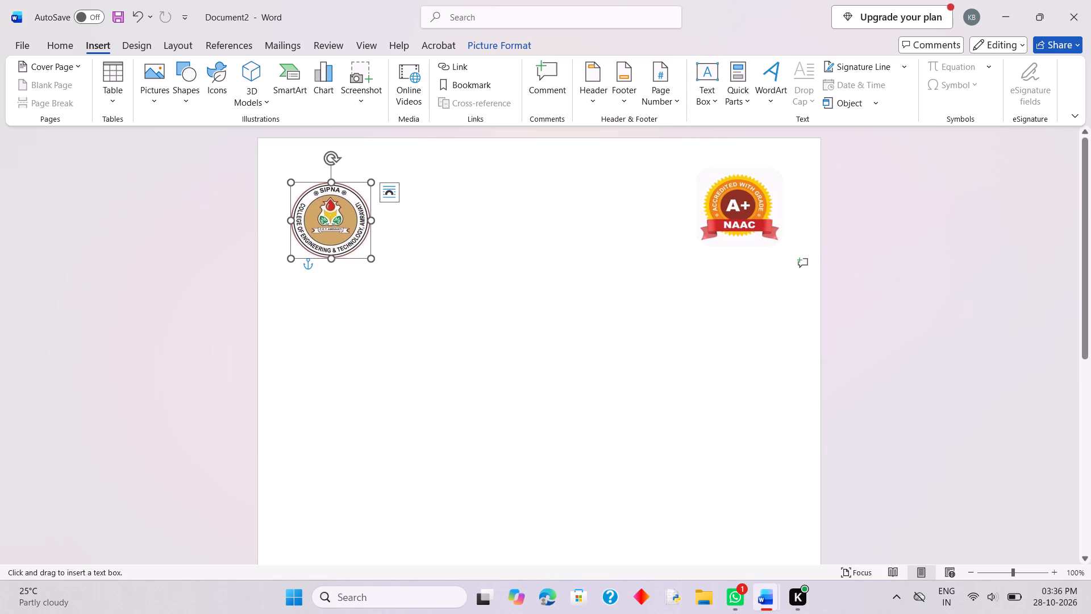
drag(371, 179, 697, 261)
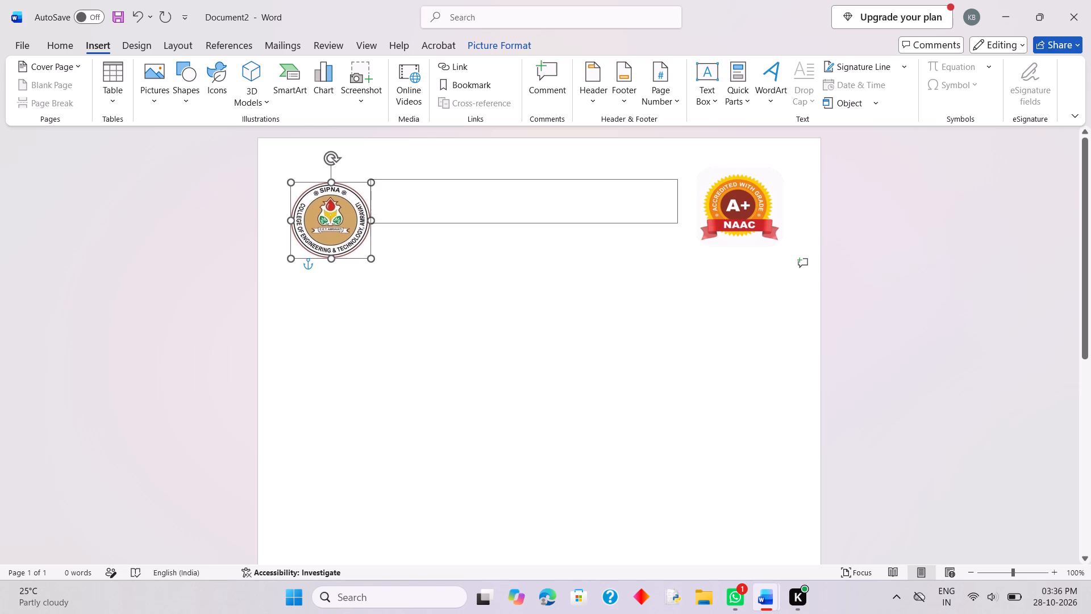
drag(697, 261, 788, 264)
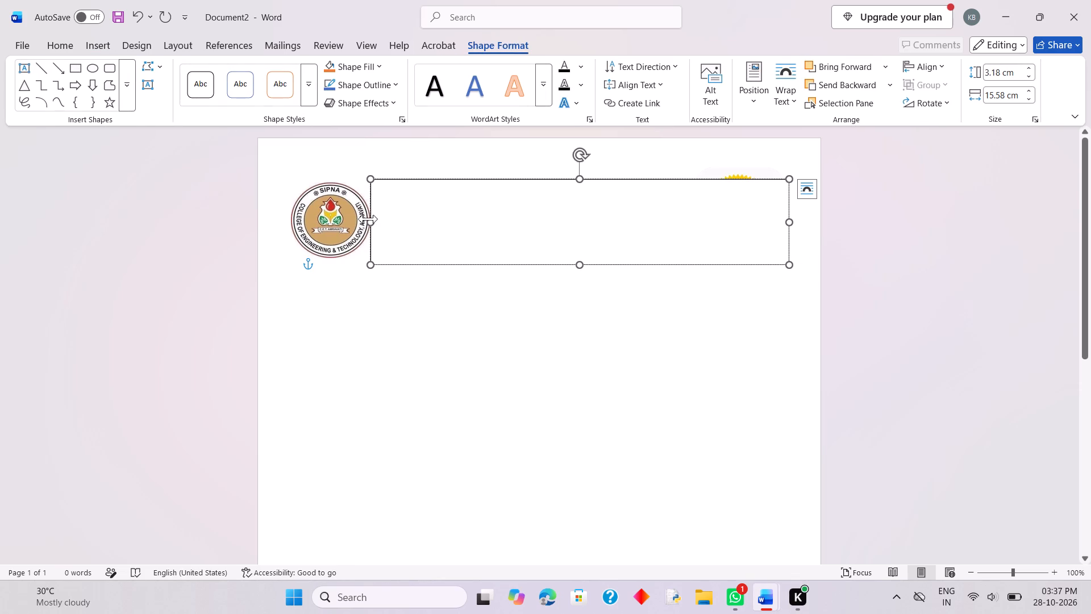
drag(368, 219, 281, 214)
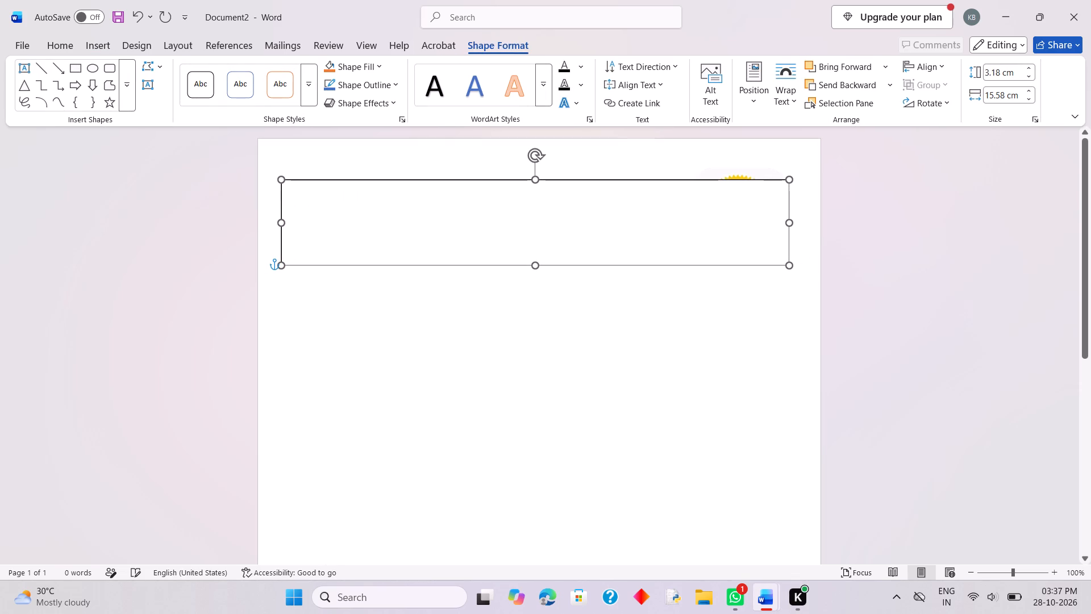
click(448, 211)
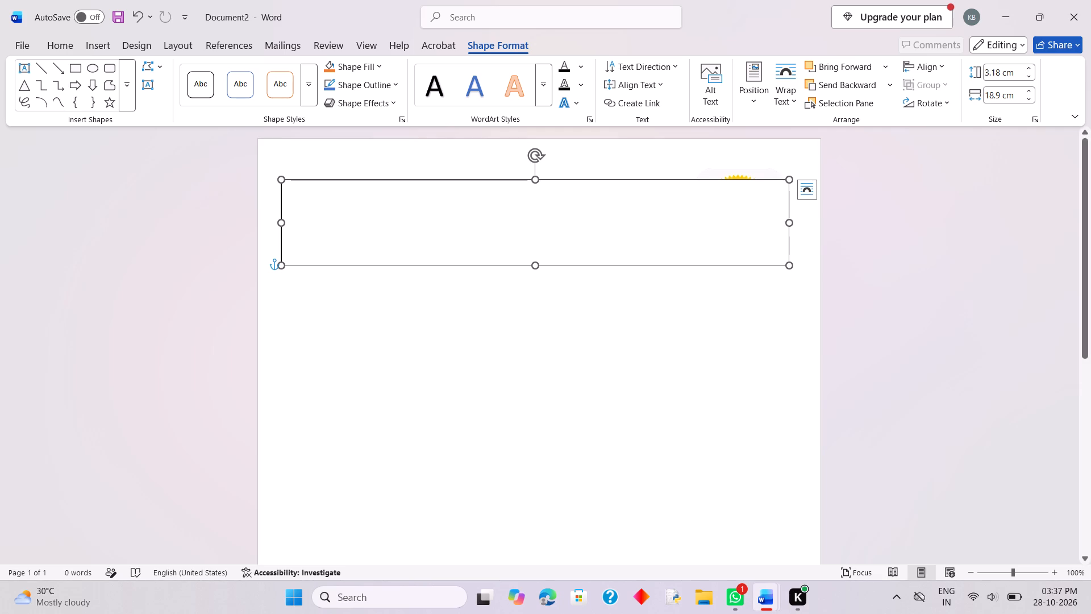
Move the text box down to just below the college and NAAC logos.
drag(569, 179, 577, 289)
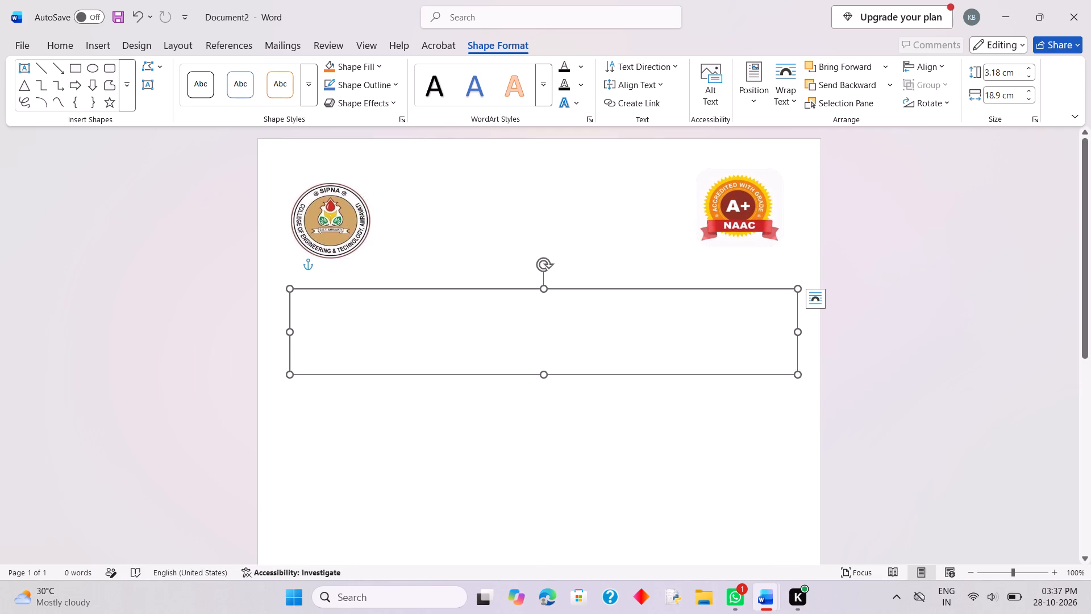
Delete the empty text box below the college and NAAC logos.
click(544, 264)
key(Delete)
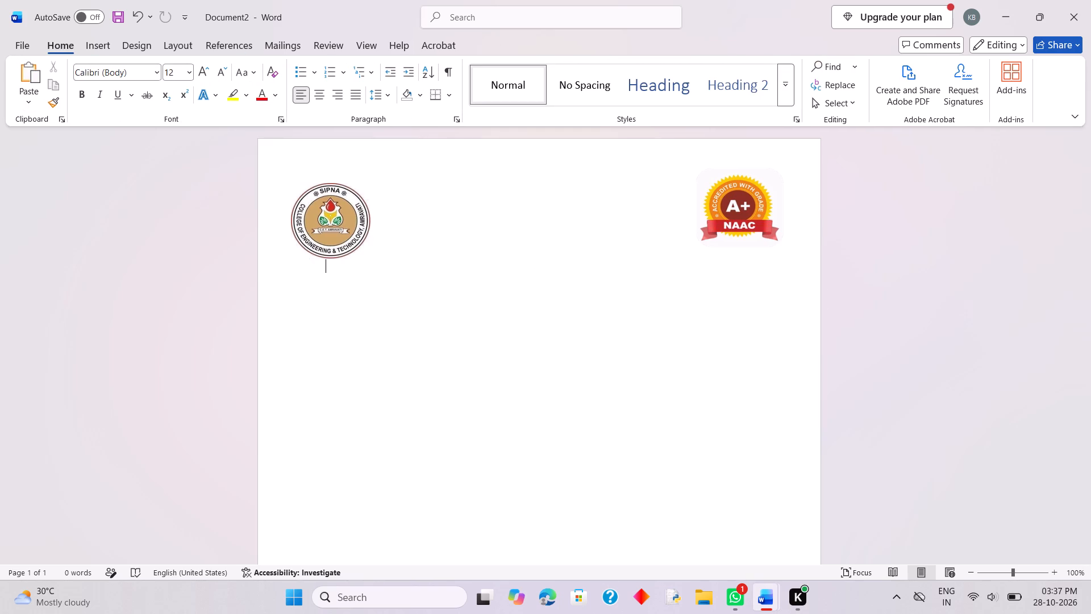
Check the logo placement against the title page of the seminar report kushal report.21, and return to Document2.
click(737, 217)
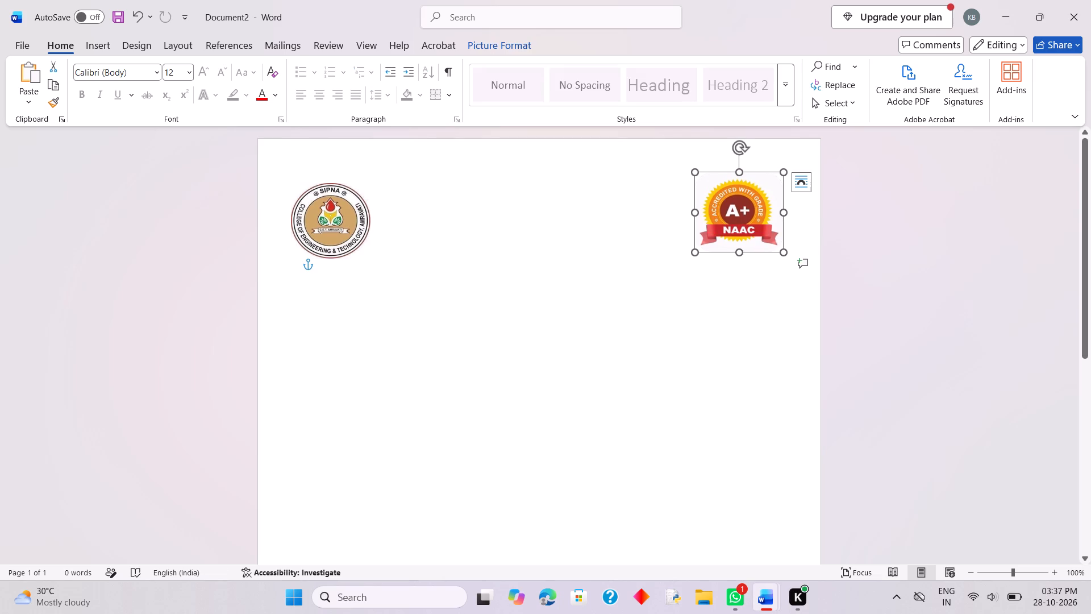
click(323, 219)
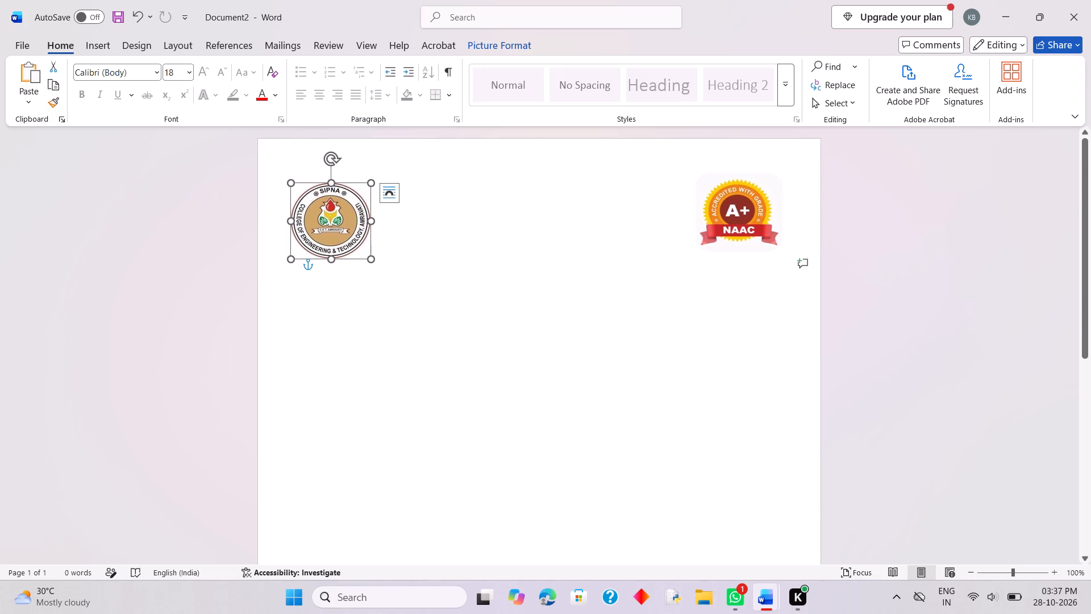
click(603, 217)
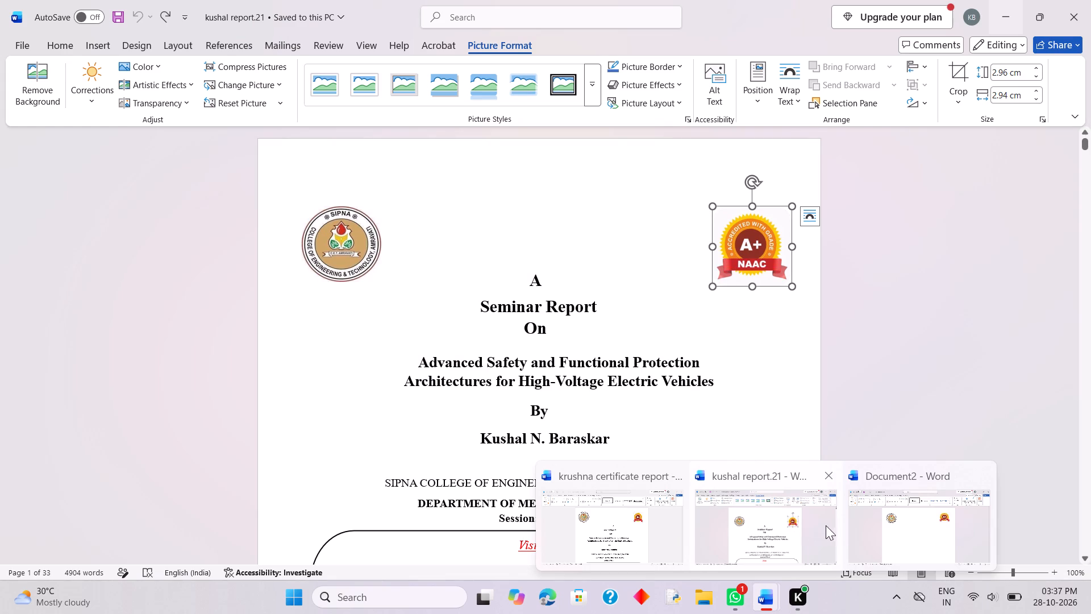
click(860, 531)
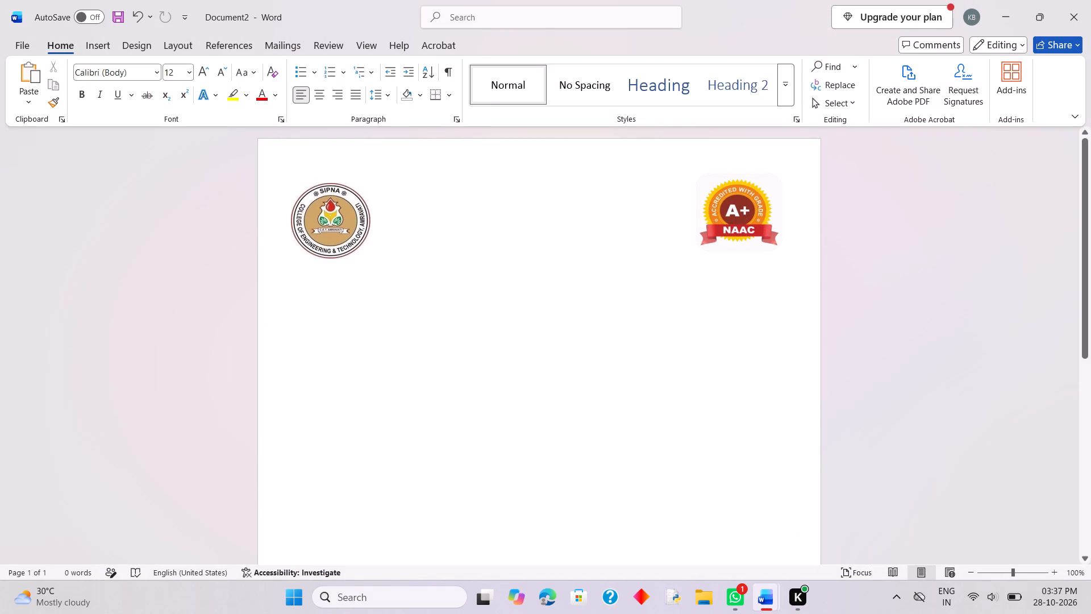
Nudge the college and NAAC logos so they sit roughly level with each other at the page top.
click(338, 220)
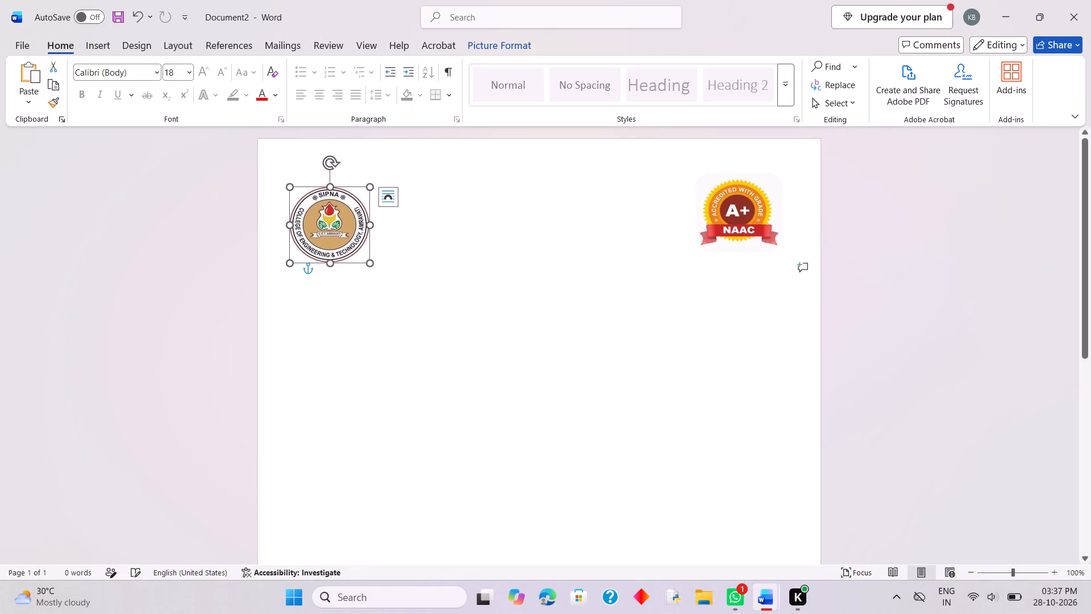
drag(732, 221, 732, 214)
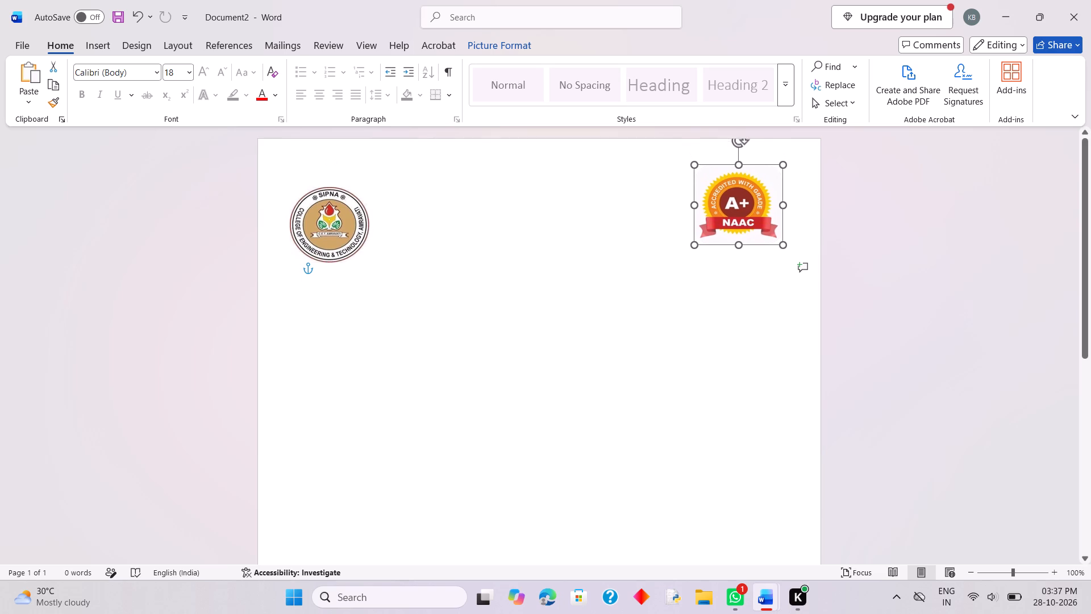
drag(732, 214, 724, 214)
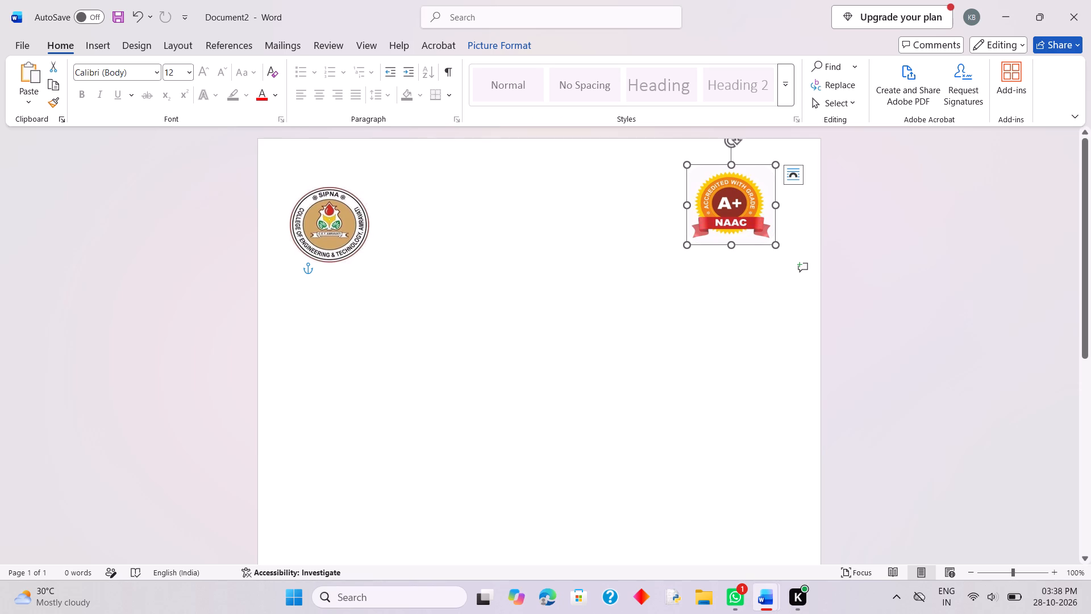
drag(729, 200, 729, 208)
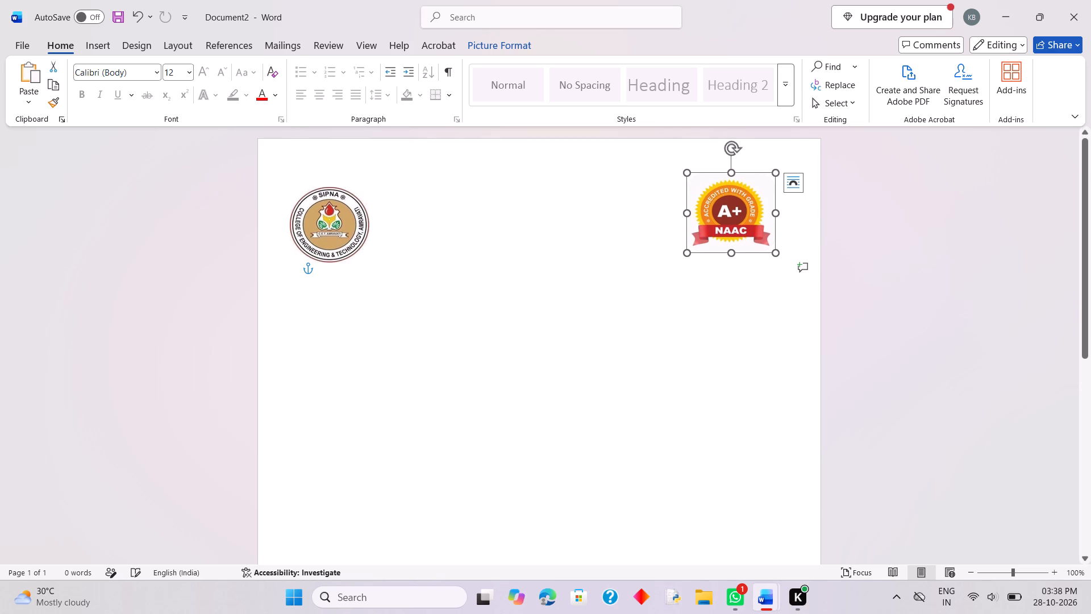
click(324, 219)
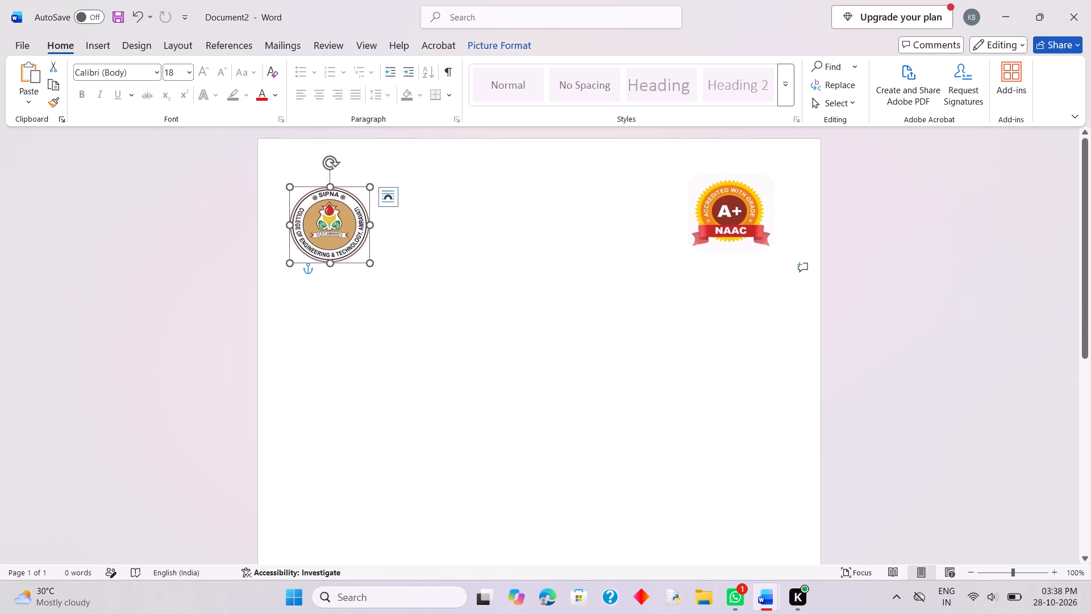
click(738, 214)
drag(738, 214, 743, 214)
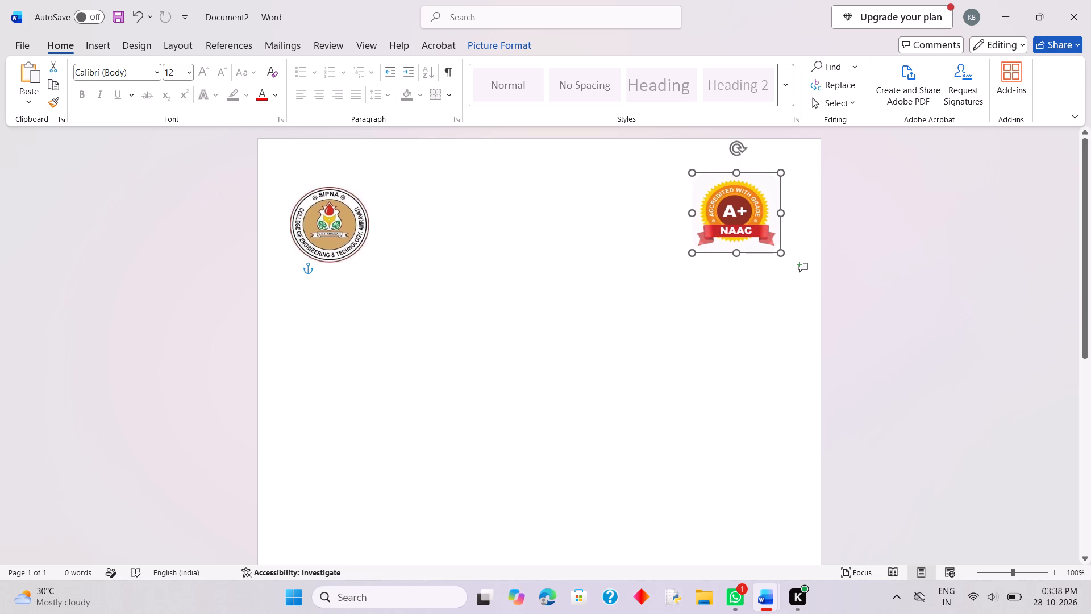
drag(743, 214, 747, 214)
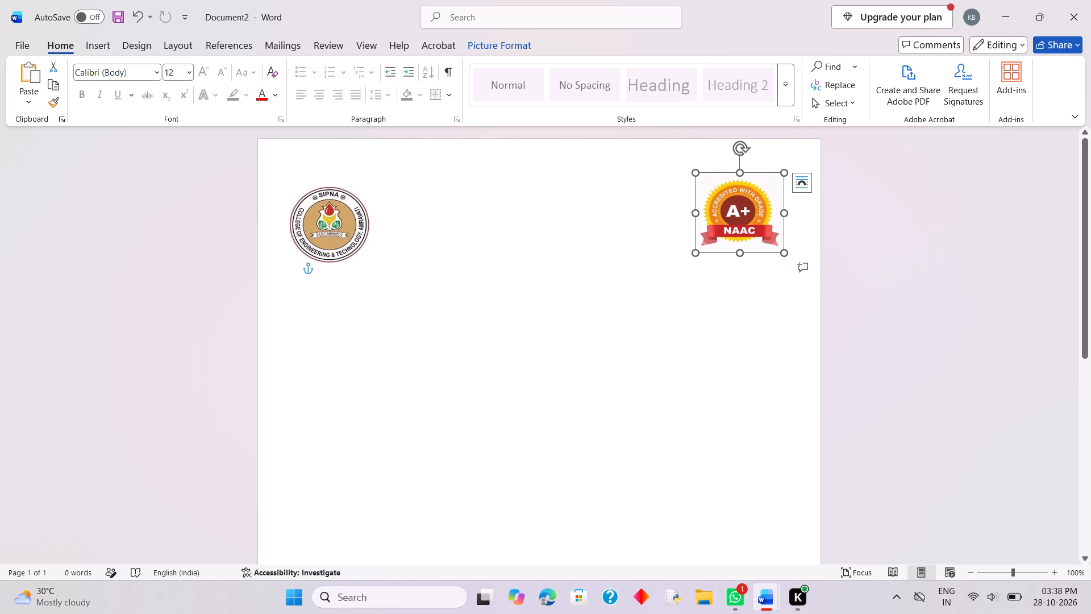
click(326, 233)
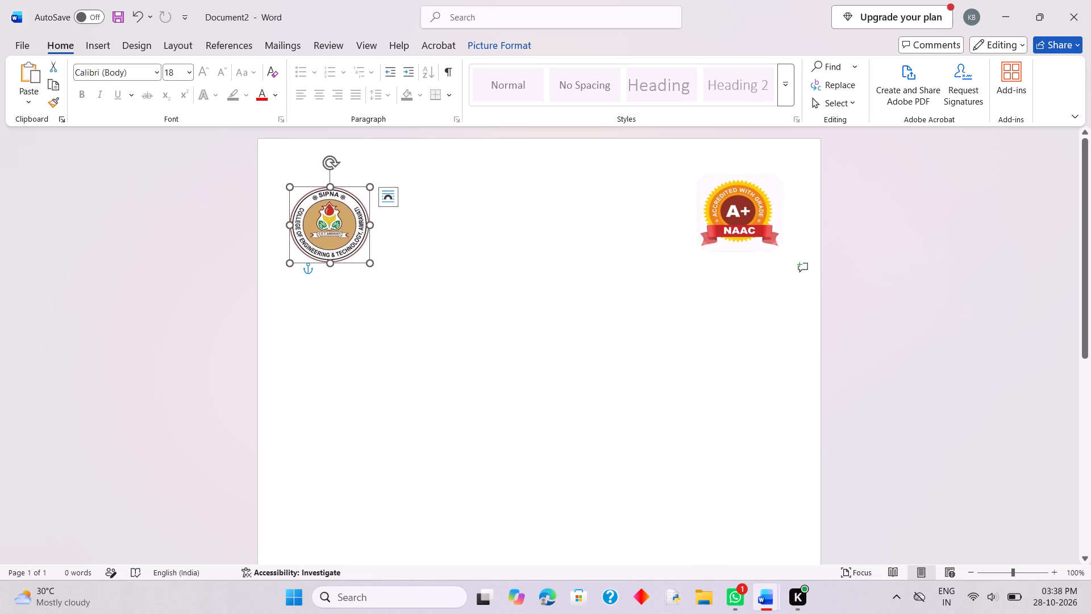
click(763, 206)
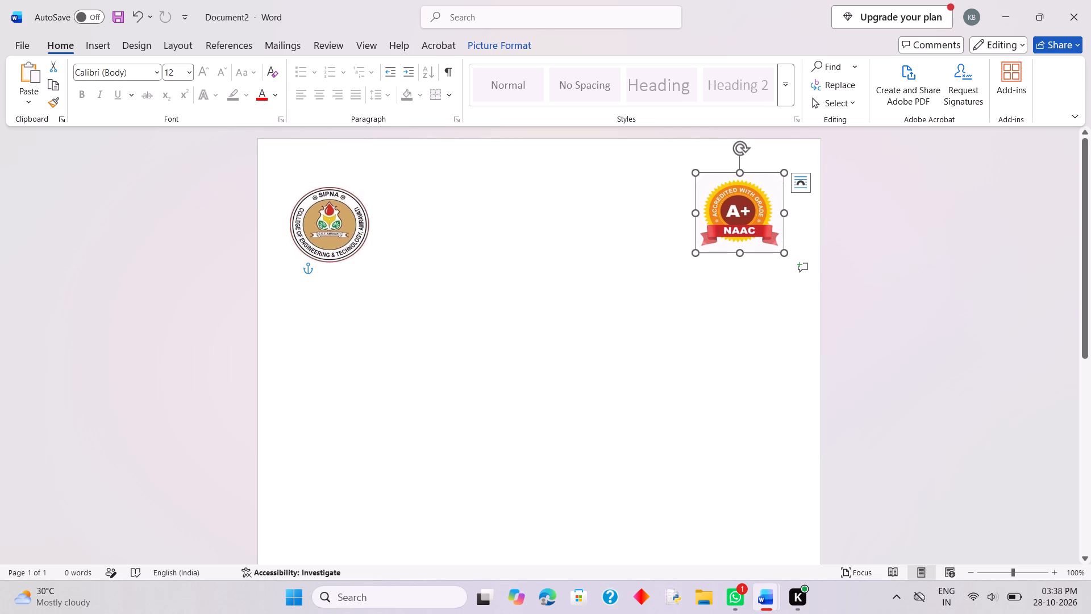
Enter the letter "A" just below the logos, roughly midway between them.
click(507, 236)
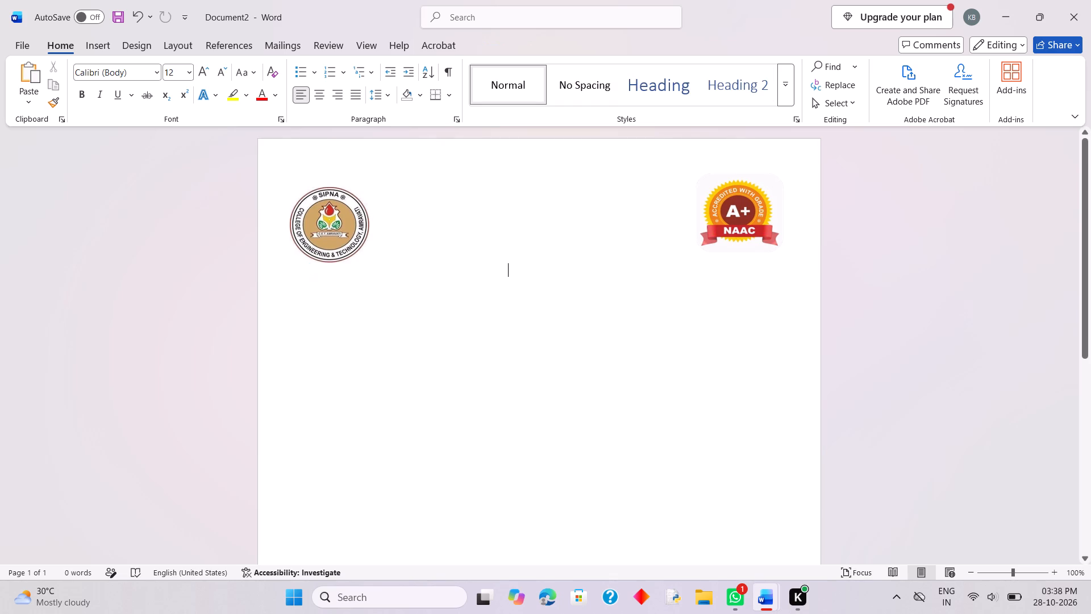
key(BackSpace)
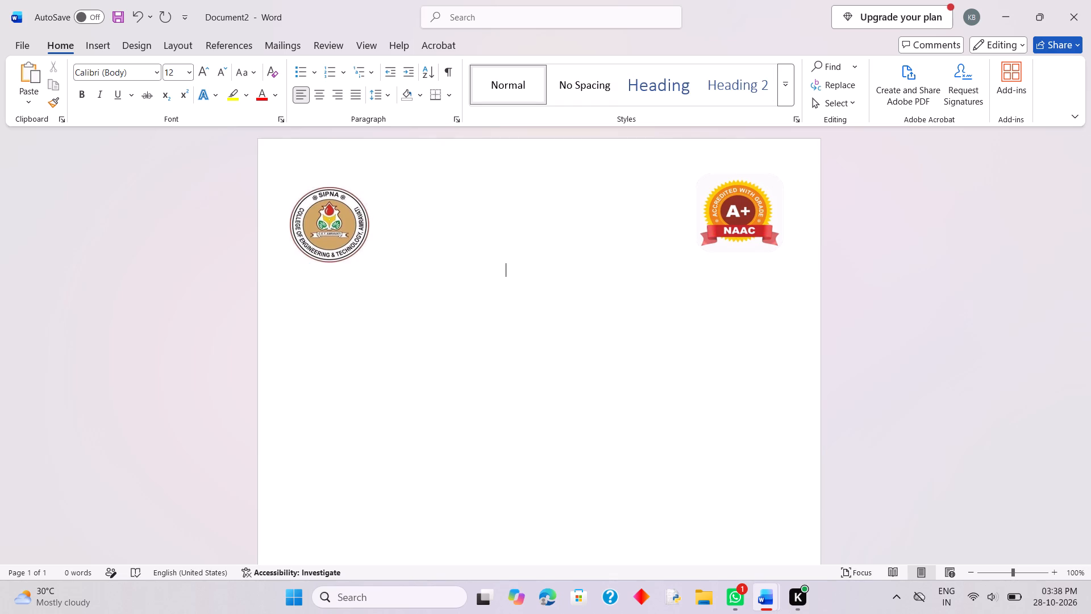
key(shift+a)
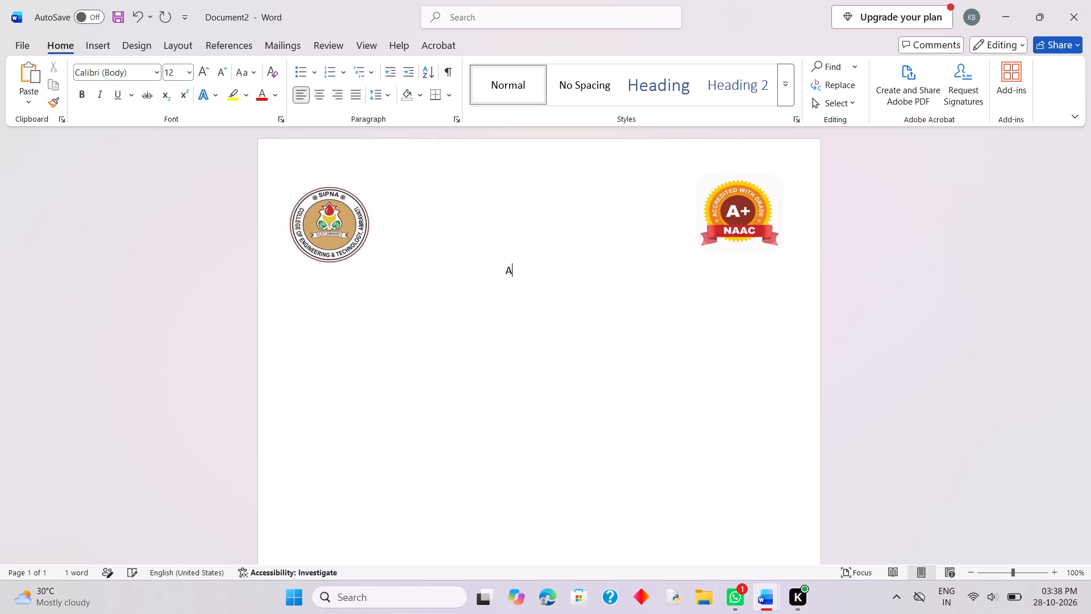
Format the line with the letter "A" as bold, 16 pt, Times New Roman.
drag(520, 275, 491, 275)
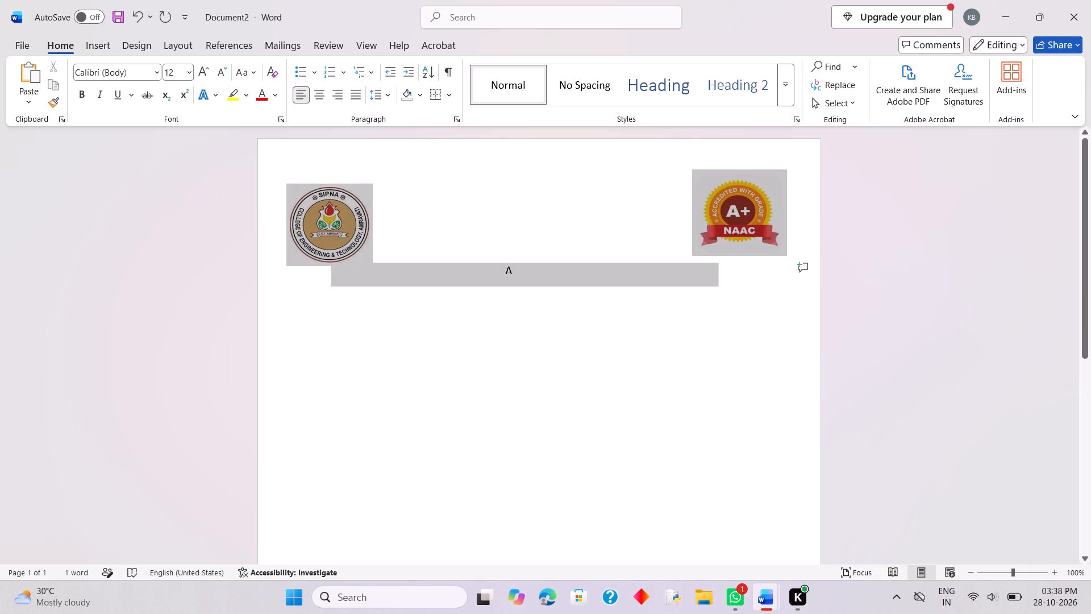
drag(491, 275, 490, 275)
click(505, 250)
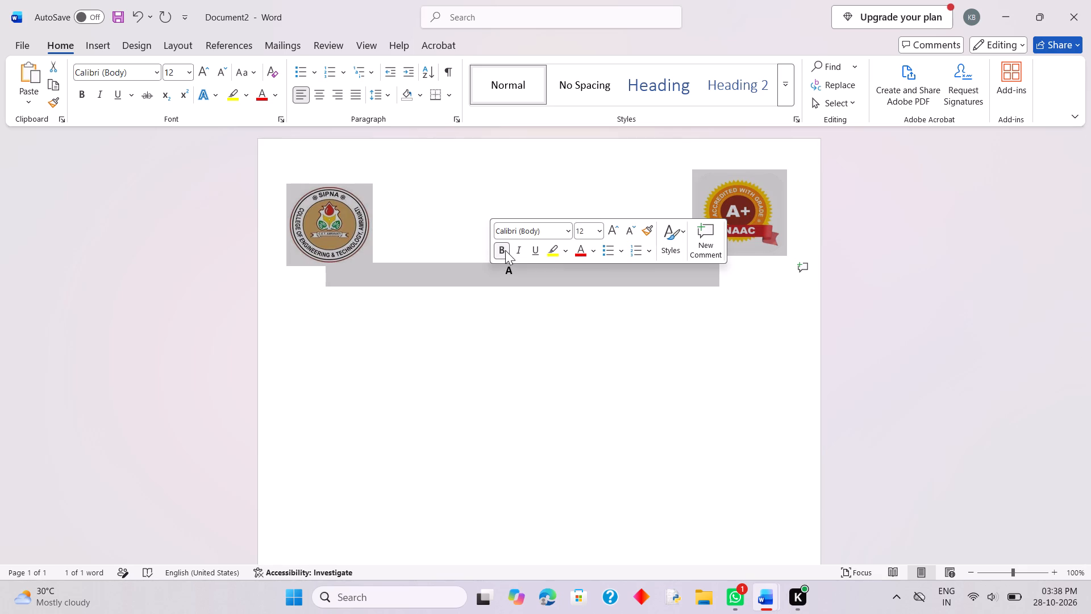
click(586, 226)
key(BackSpace)
key(1)
key(6)
click(553, 232)
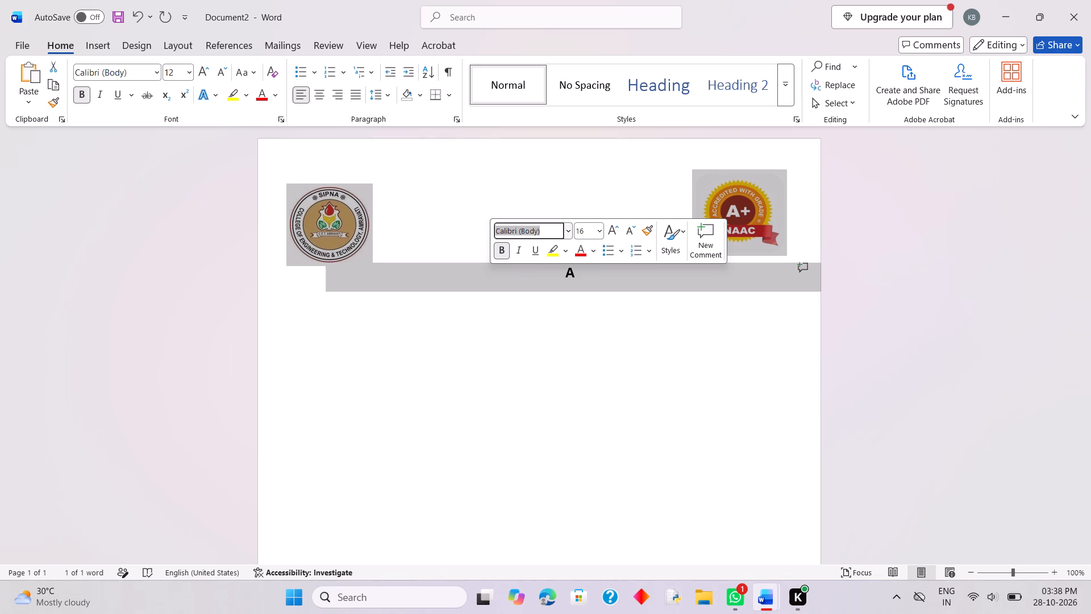
key(BackSpace)
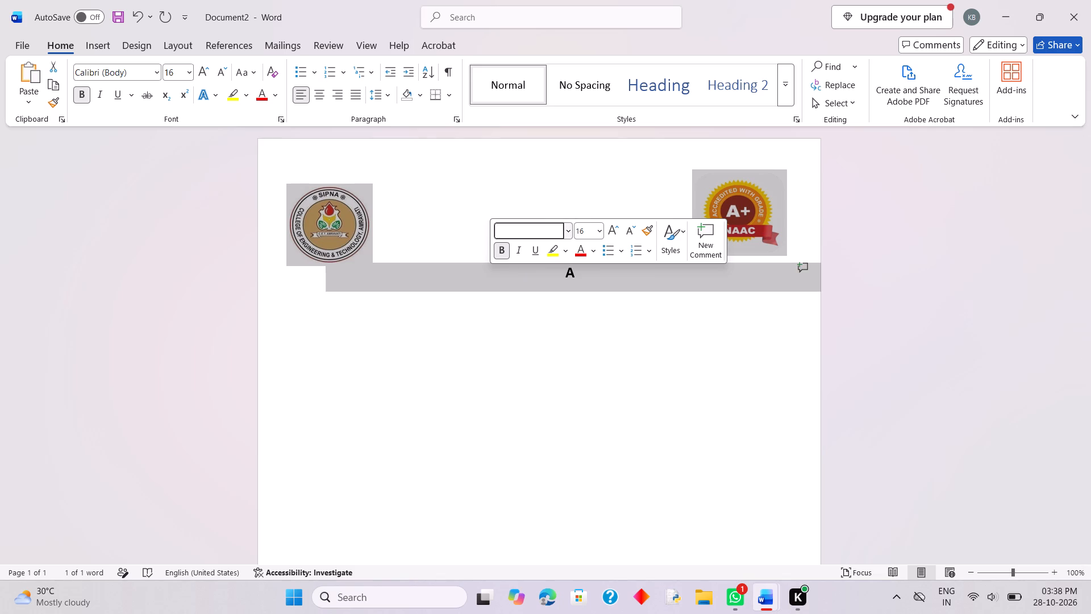
text(tome)
key(BackSpace)
key(BackSpace)
key(BackSpace)
text(imr)
text(=e)
key(BackSpace)
key(BackSpace)
key(BackSpace)
key(e)
key(Return)
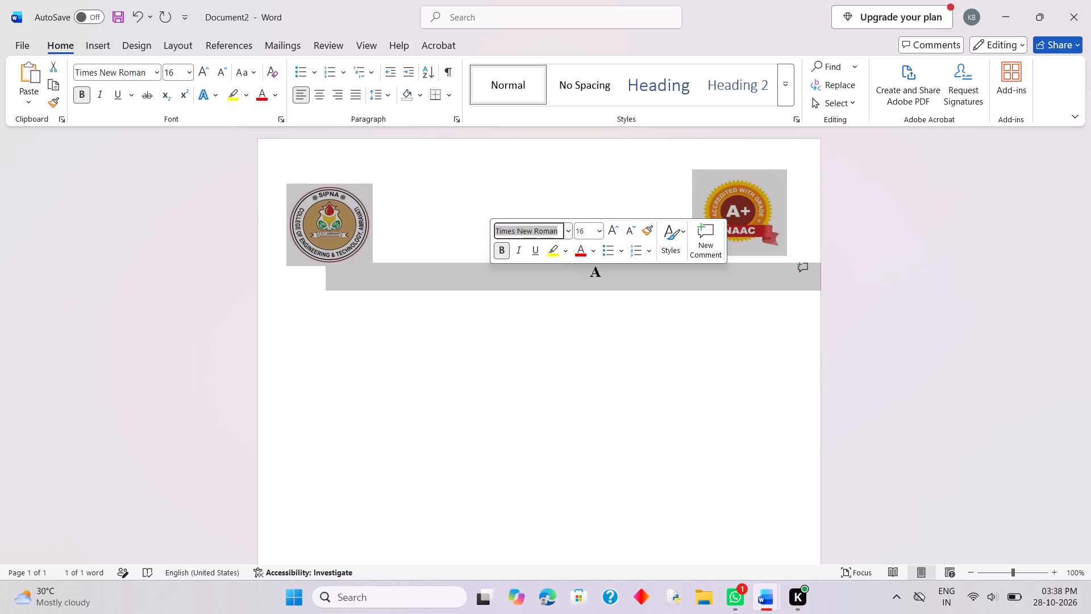
click(751, 346)
Remove the excess blank space before the letter "A" to bring it back near the page centre.
click(580, 272)
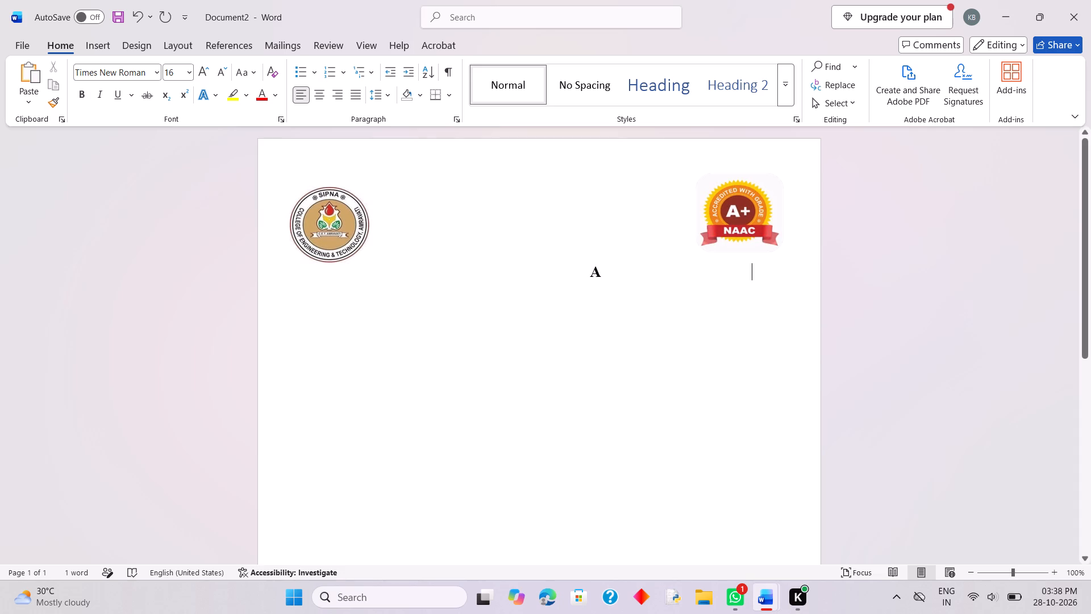
key(BackSpace)
key(BackSpace)
key(BackSpace)
key(BackSpace)
key(BackSpace)
key(BackSpace)
key(BackSpace)
key(BackSpace)
key(BackSpace)
key(BackSpace)
key(BackSpace)
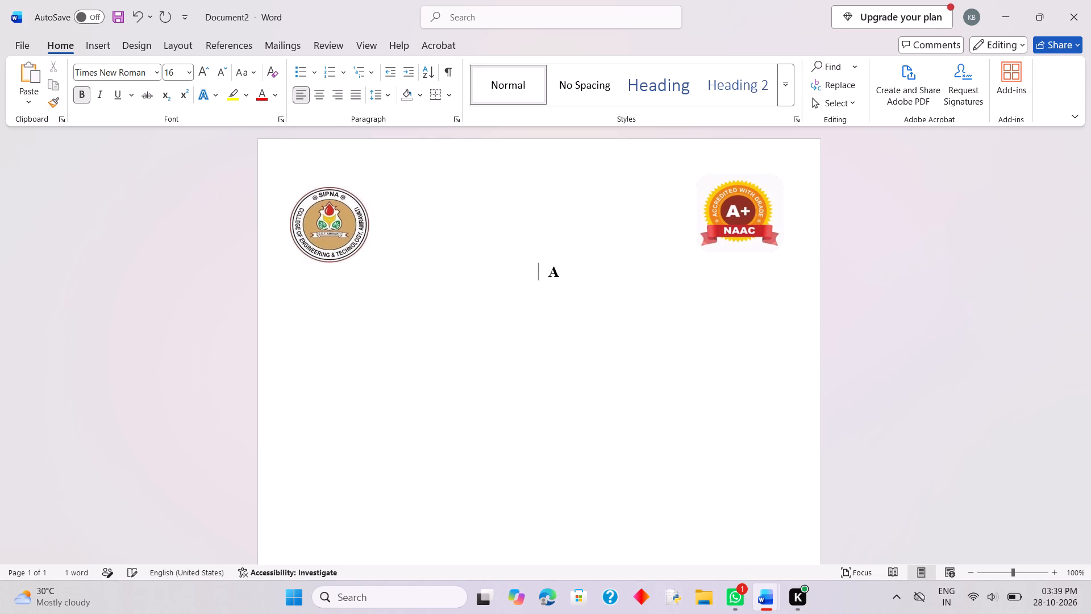
key(BackSpace)
key(BackSpace)
key(BackSpace)
key(BackSpace)
key(BackSpace)
key(BackSpace)
key(BackSpace)
Stretch the college logo horizontally until its edge reaches across the NAAC logo.
click(358, 256)
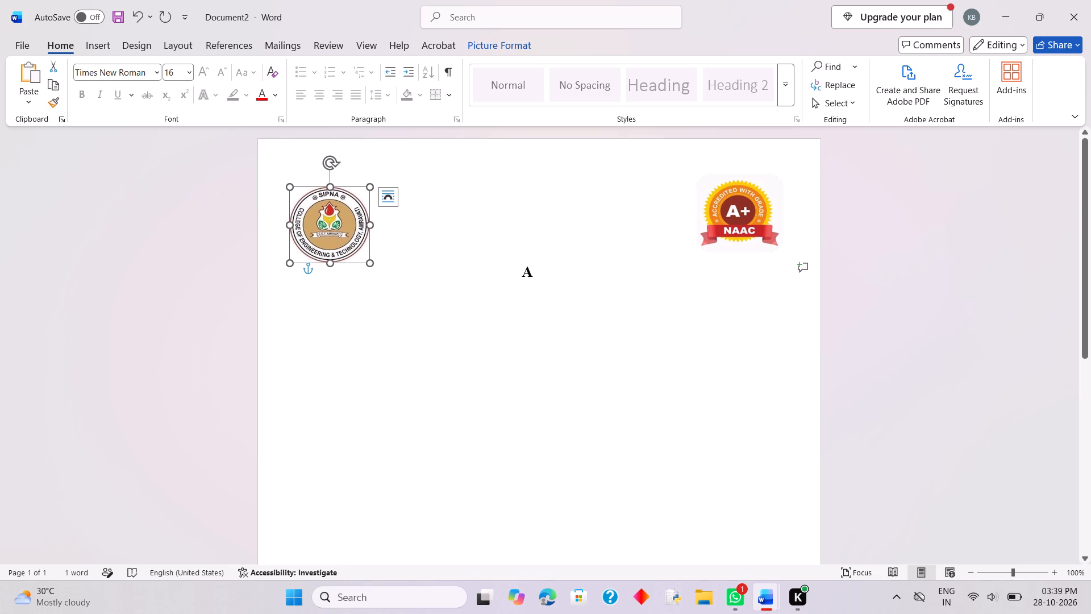
drag(369, 223, 767, 200)
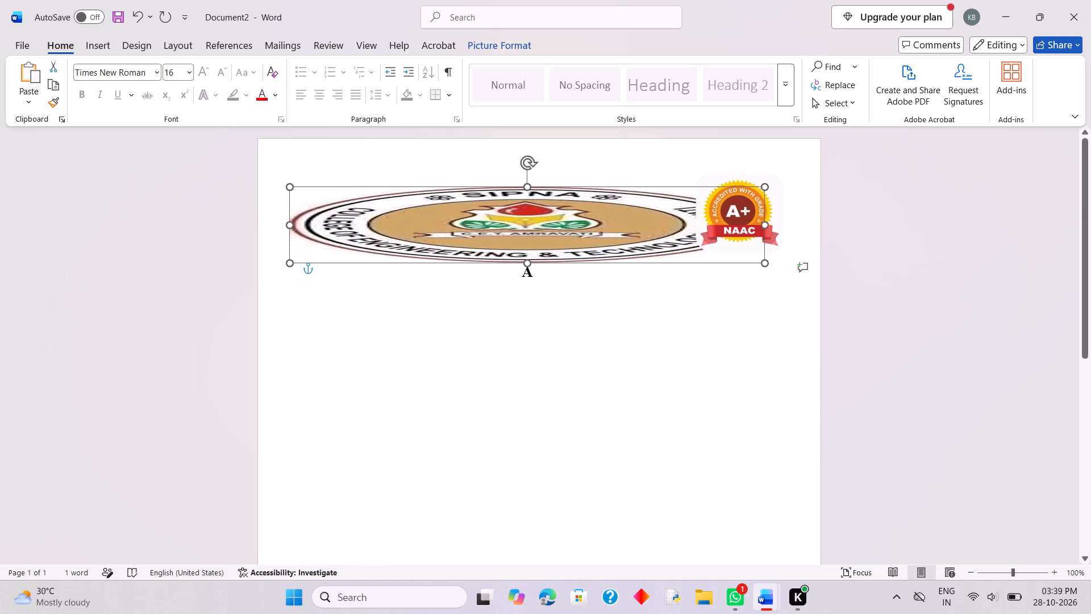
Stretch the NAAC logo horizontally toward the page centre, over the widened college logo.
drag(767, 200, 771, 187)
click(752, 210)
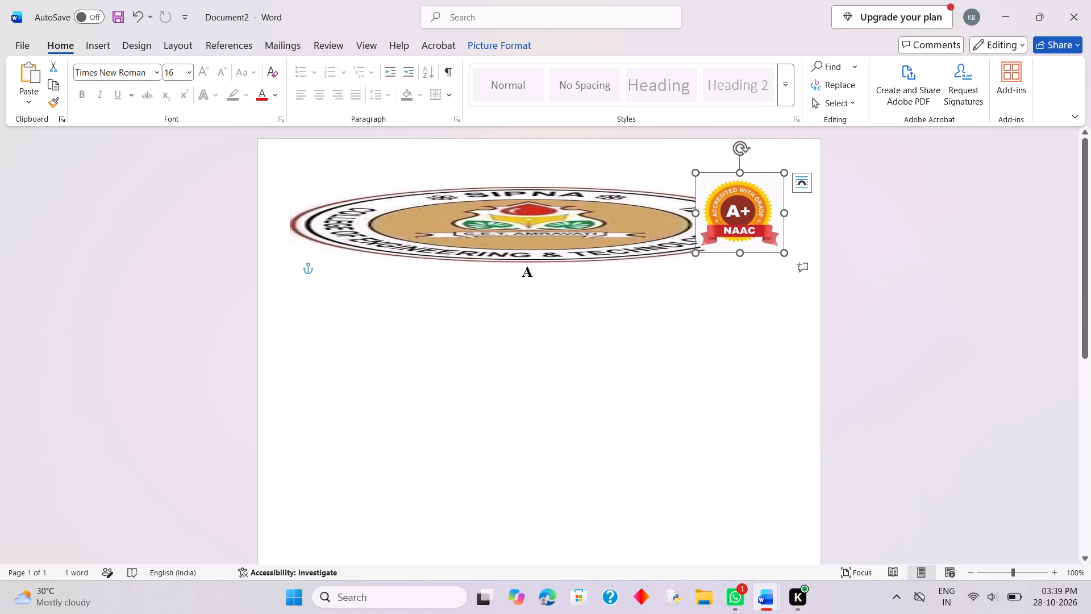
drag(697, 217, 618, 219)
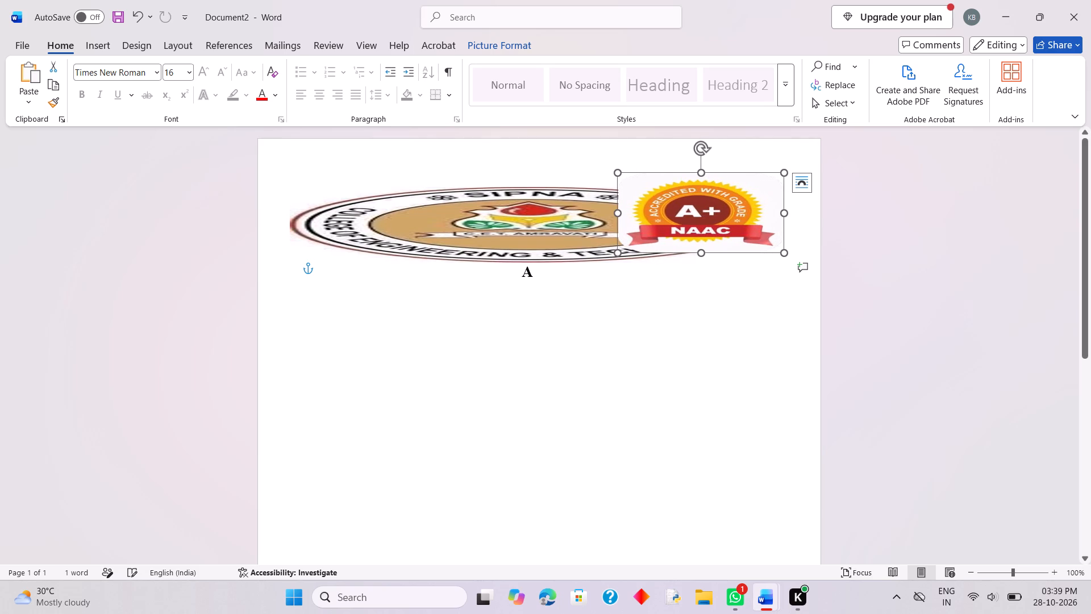
Narrow the college logo and slightly increase its height to give it a nearly round shape, clear of the NAAC logo.
click(572, 213)
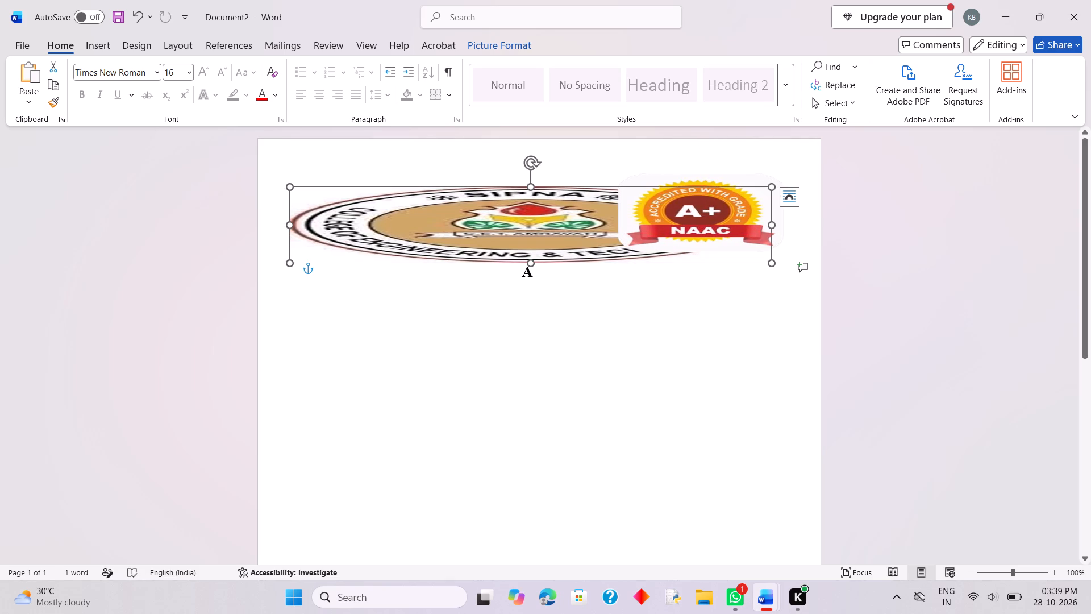
click(656, 210)
click(555, 226)
drag(771, 227, 564, 230)
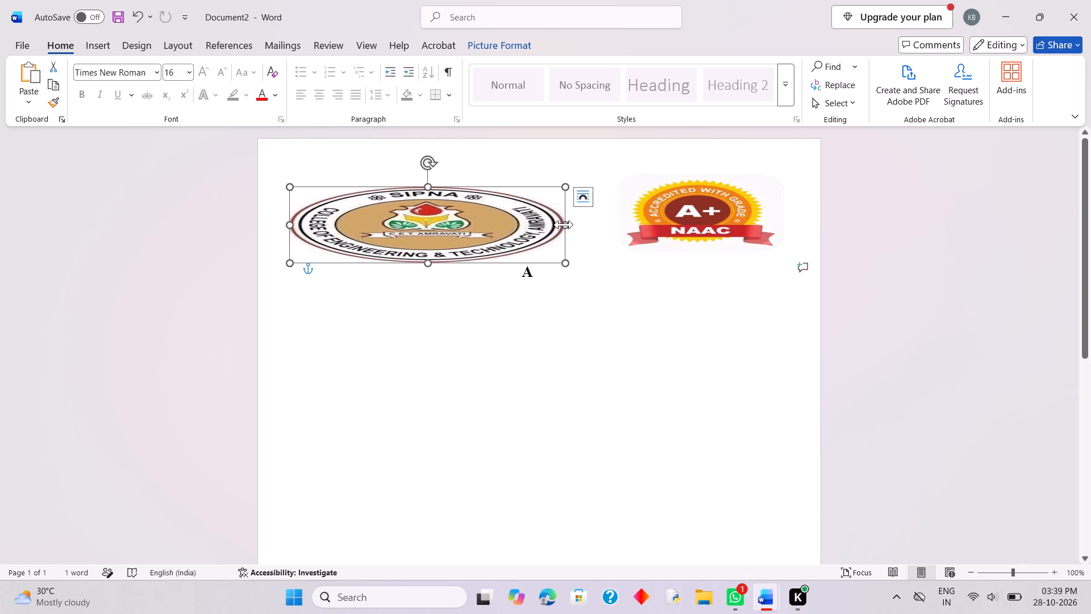
drag(564, 225, 392, 215)
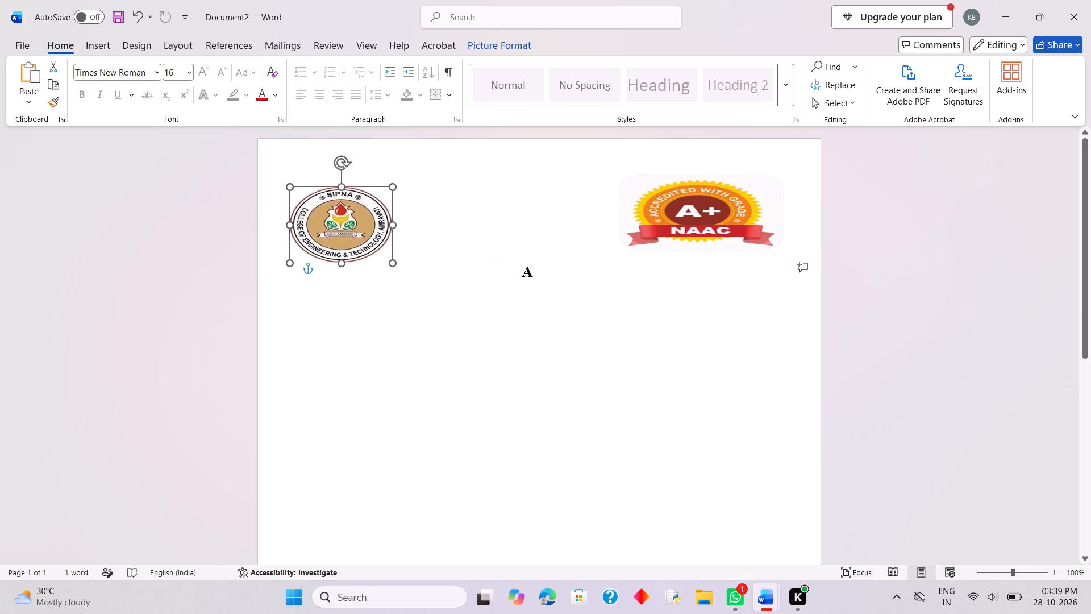
drag(392, 215, 388, 217)
drag(338, 187, 338, 180)
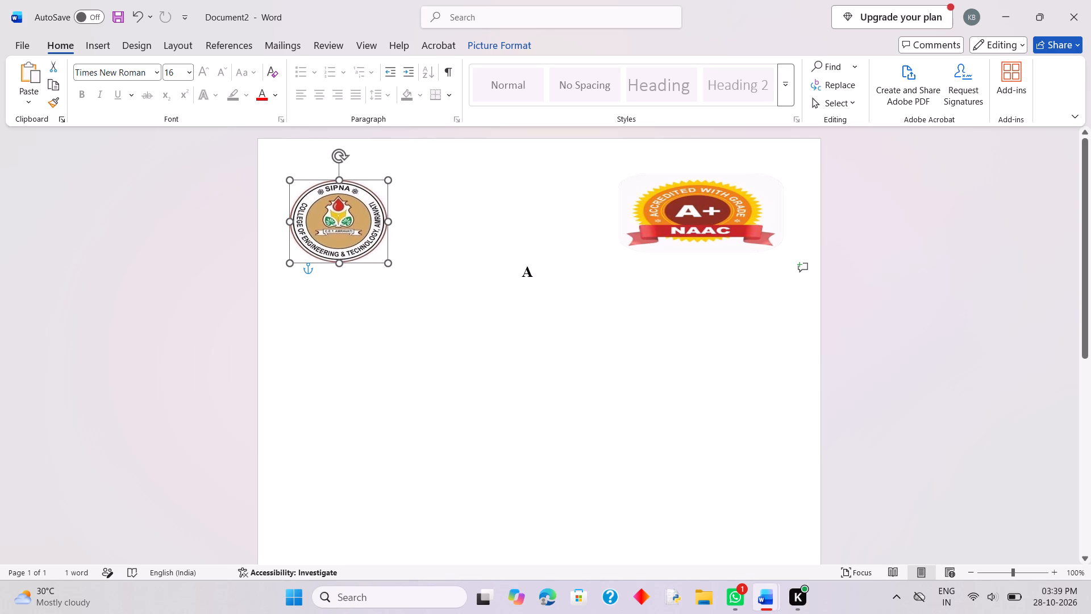
drag(338, 180, 337, 180)
Narrow the NAAC logo to about the college logo's width and slightly increase its height.
click(676, 211)
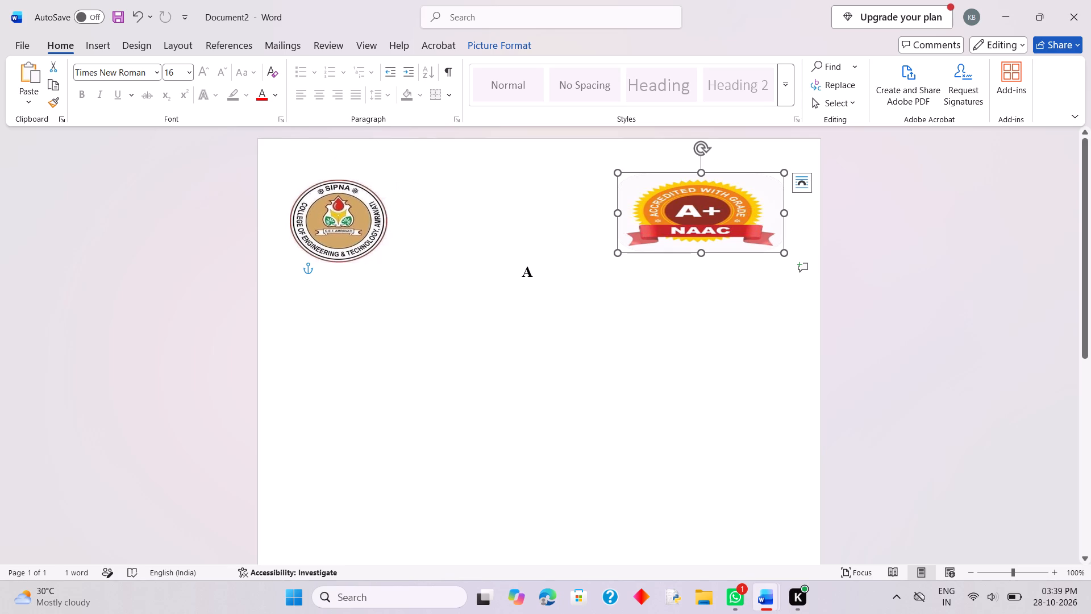
drag(616, 213, 640, 213)
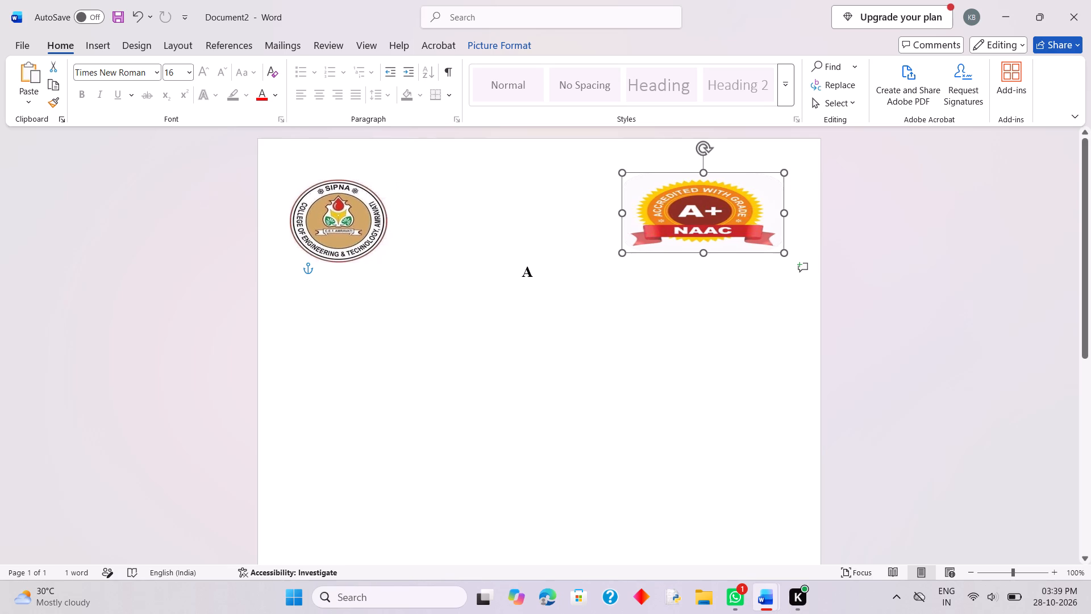
drag(640, 213, 681, 215)
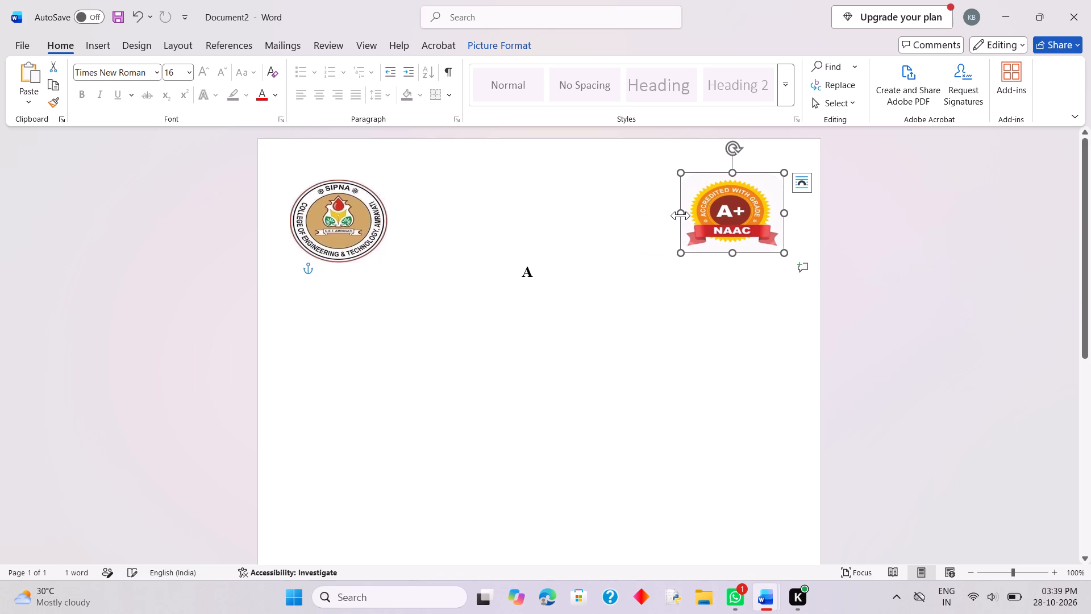
click(736, 219)
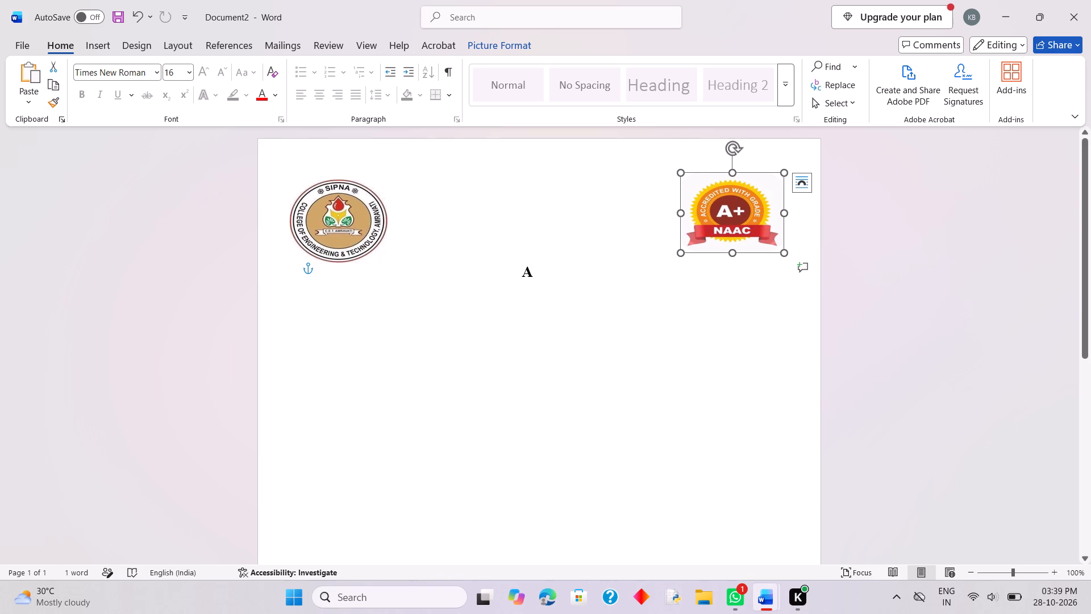
click(630, 341)
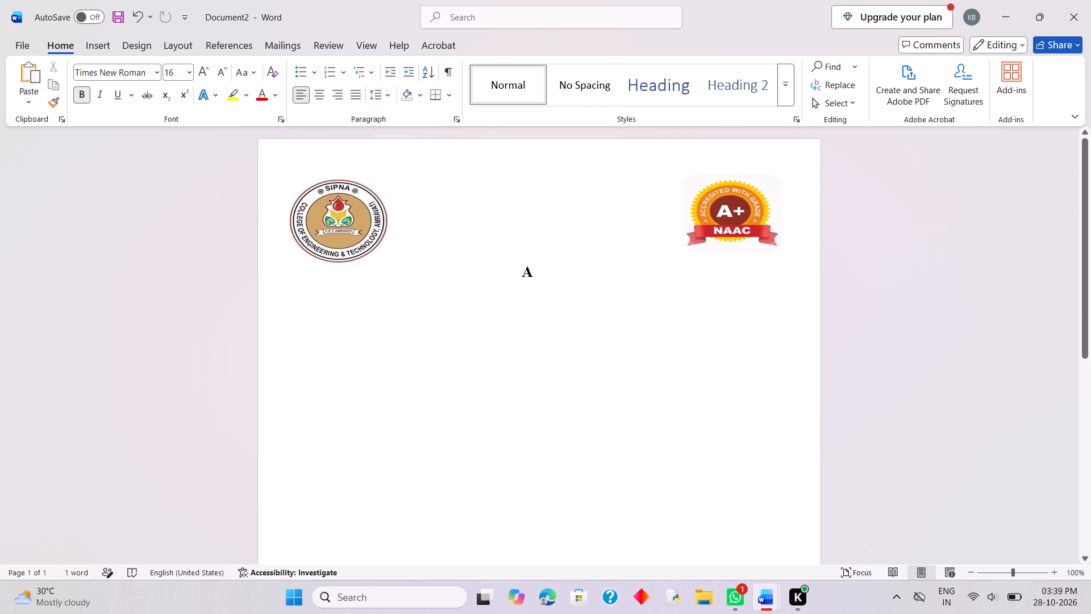
click(723, 218)
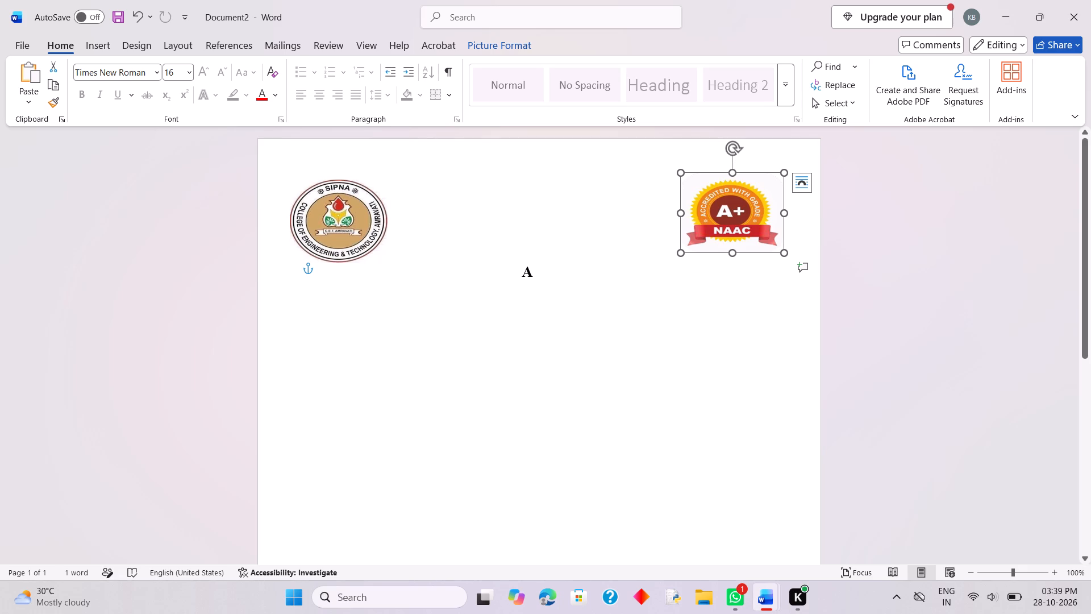
click(735, 256)
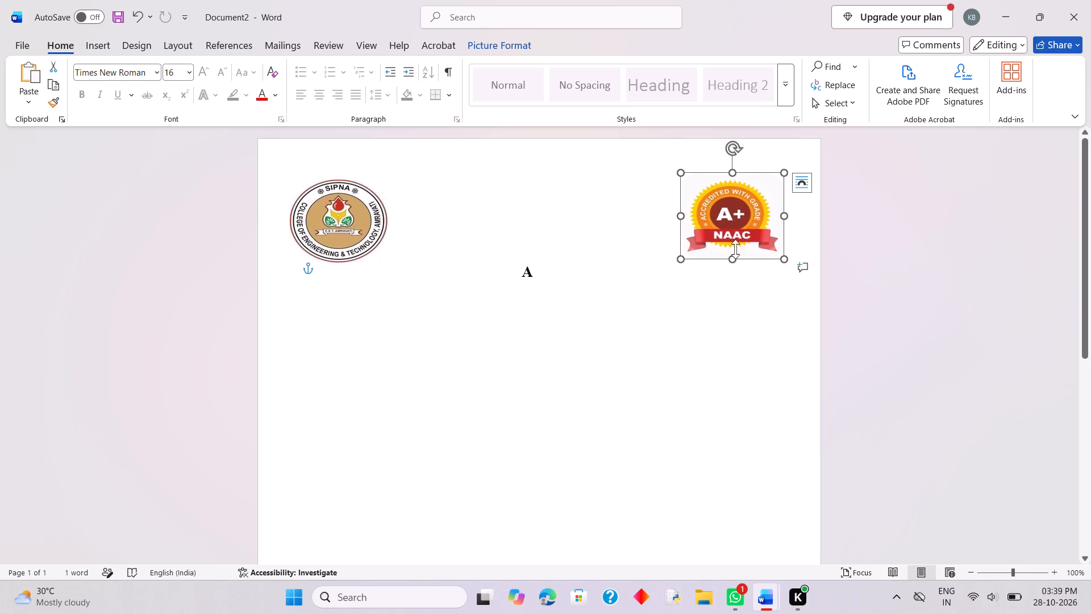
click(580, 225)
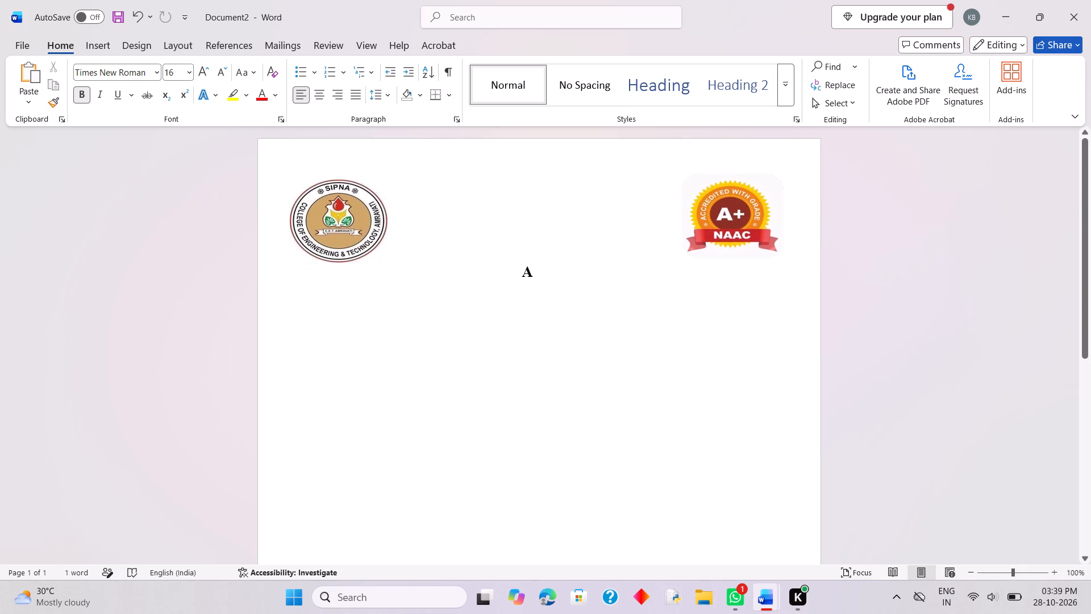
Centre-align the line with the letter "A" below the logos.
click(538, 277)
key(Return)
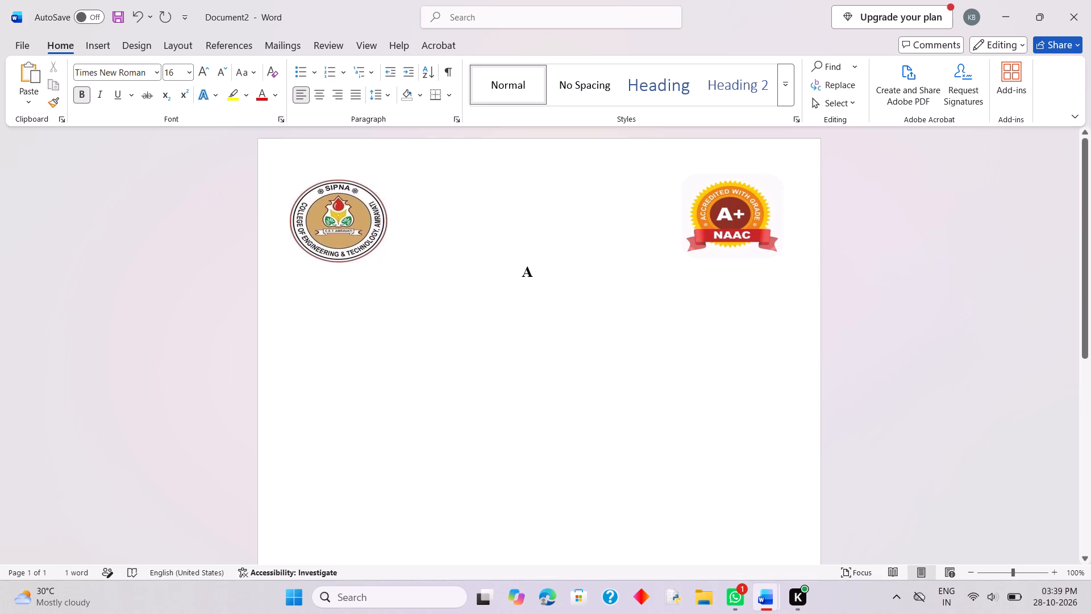
drag(514, 270, 563, 275)
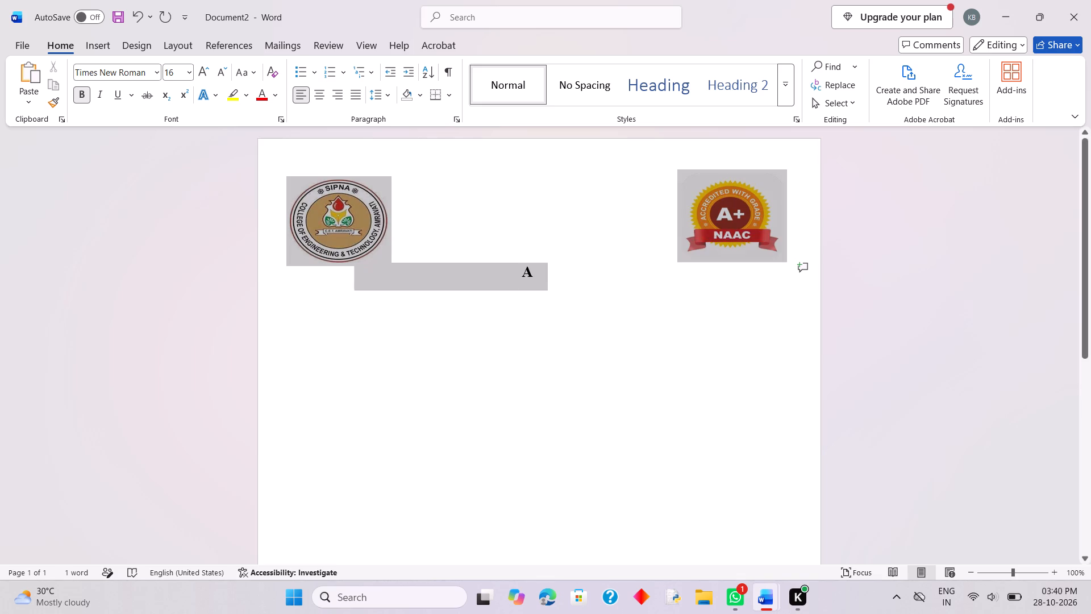
drag(563, 275, 539, 265)
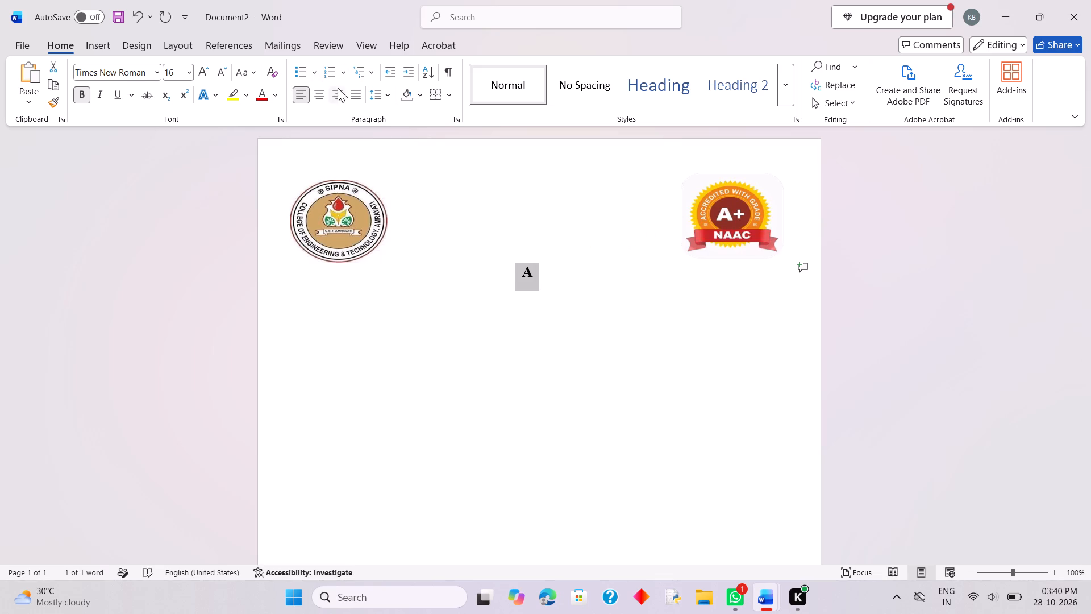
click(323, 92)
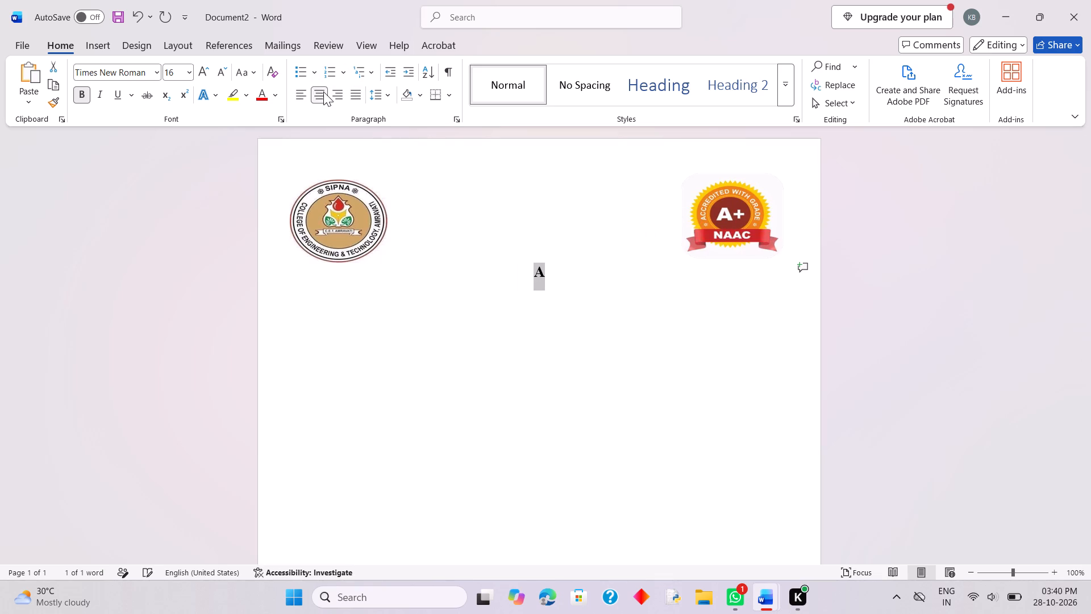
click(592, 304)
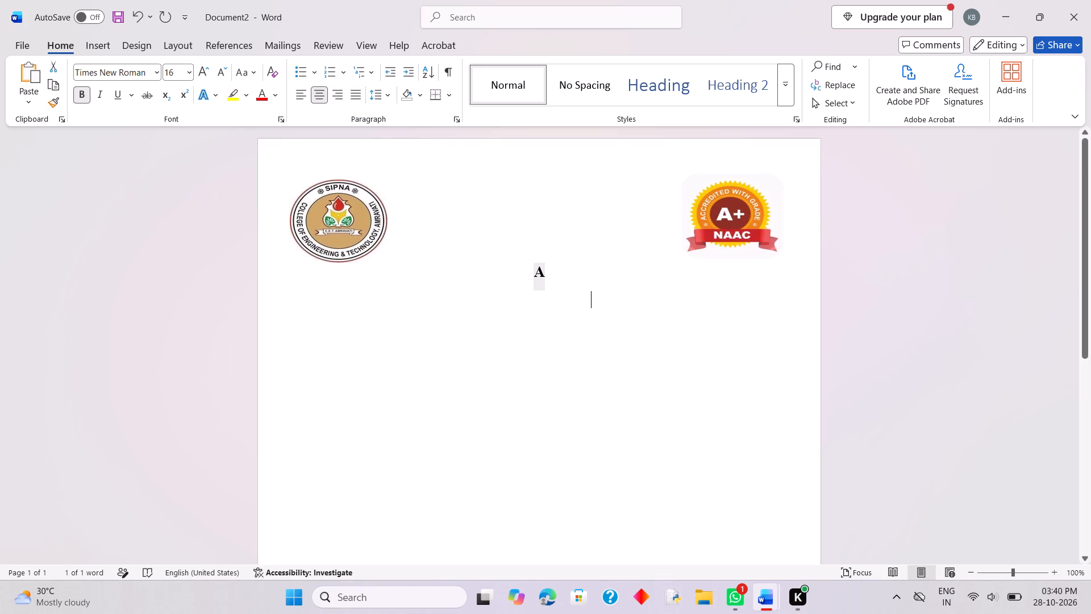
Copy the lines "Seminar Report" and "On" from the kushal report.21 document onto a new line below "A" in Document2.
click(546, 262)
key(Return)
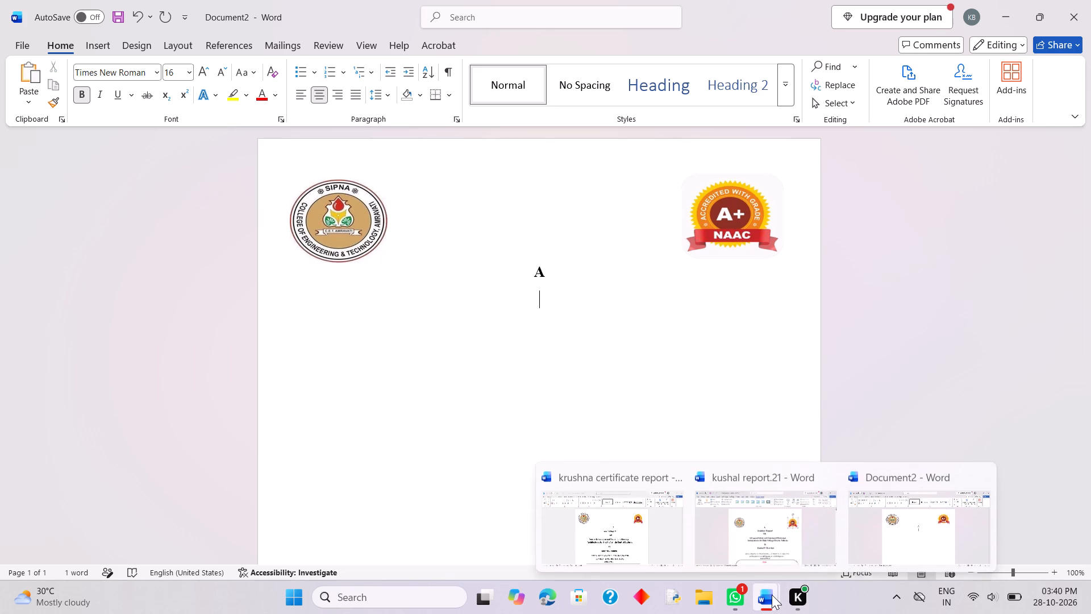
click(711, 546)
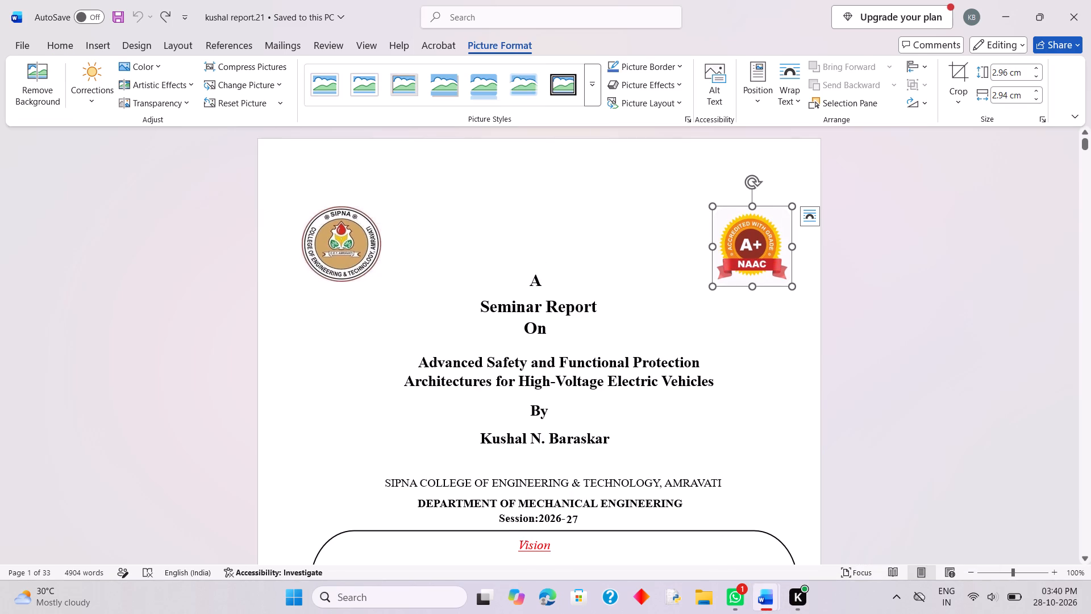
drag(476, 304, 560, 324)
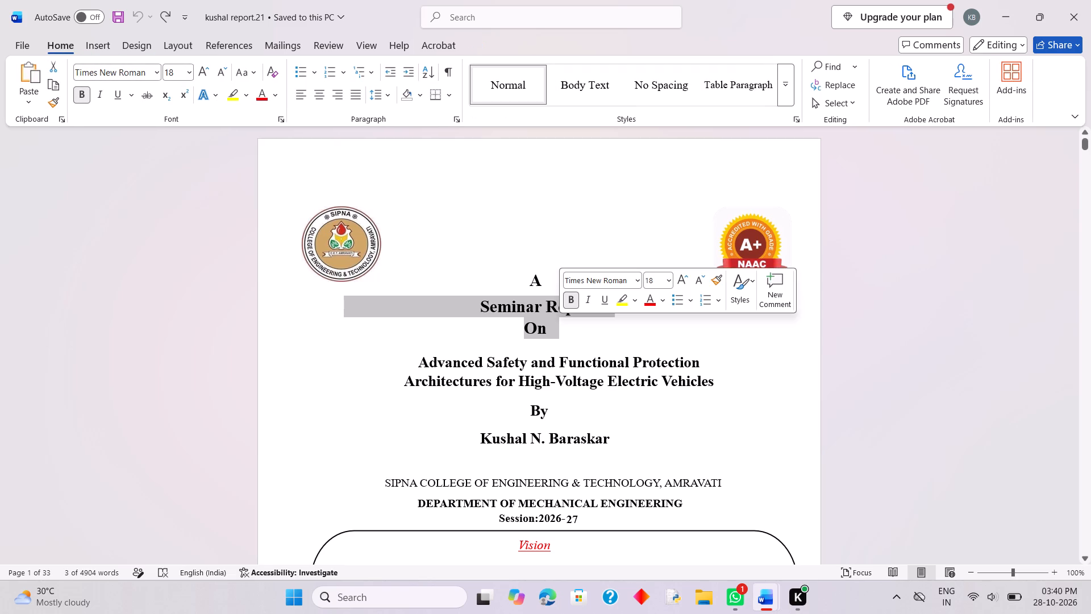
key(ctrl+c)
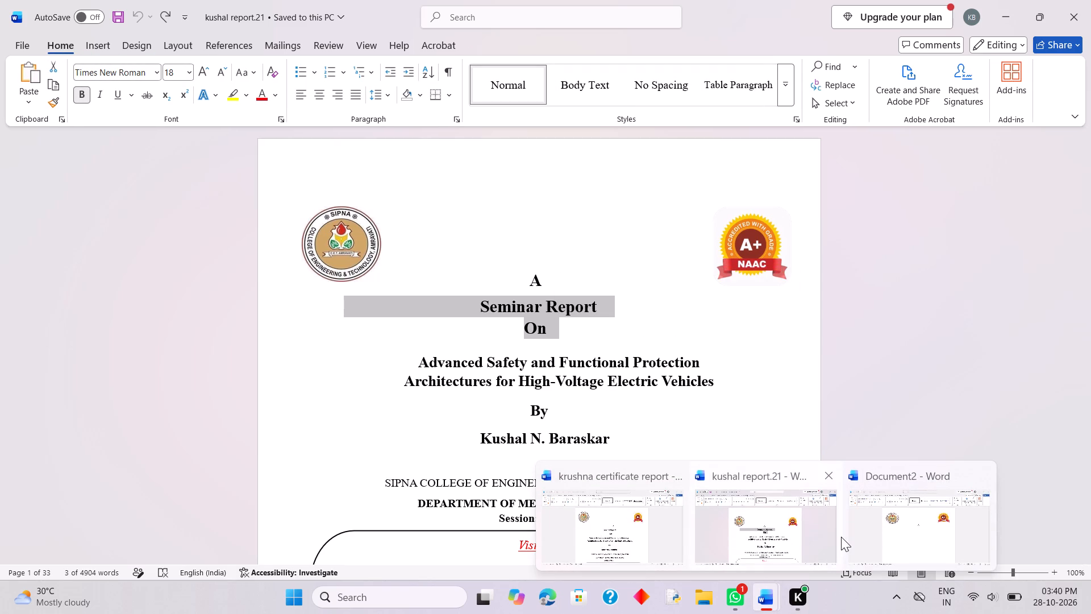
click(903, 530)
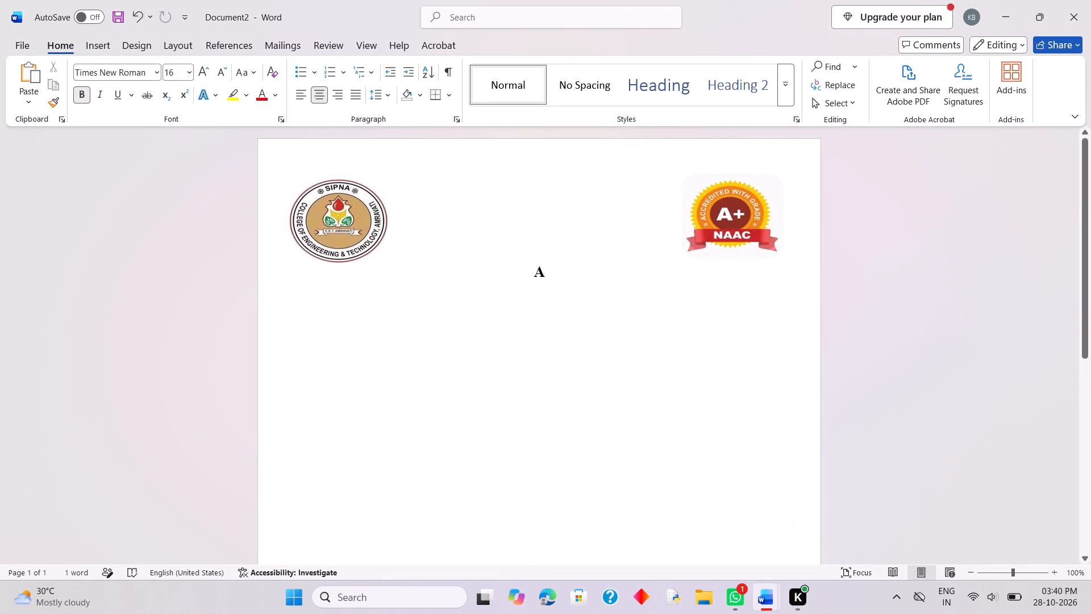
key(ctrl+v)
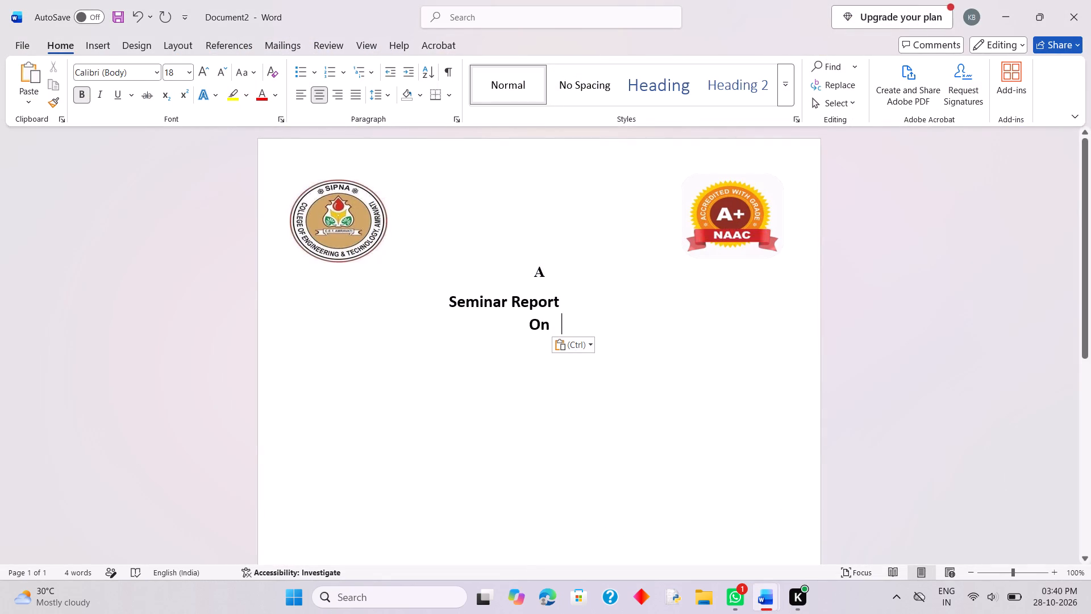
Set the font of the pasted "Seminar Report" and "On" lines to Times New Roman.
drag(445, 293, 559, 333)
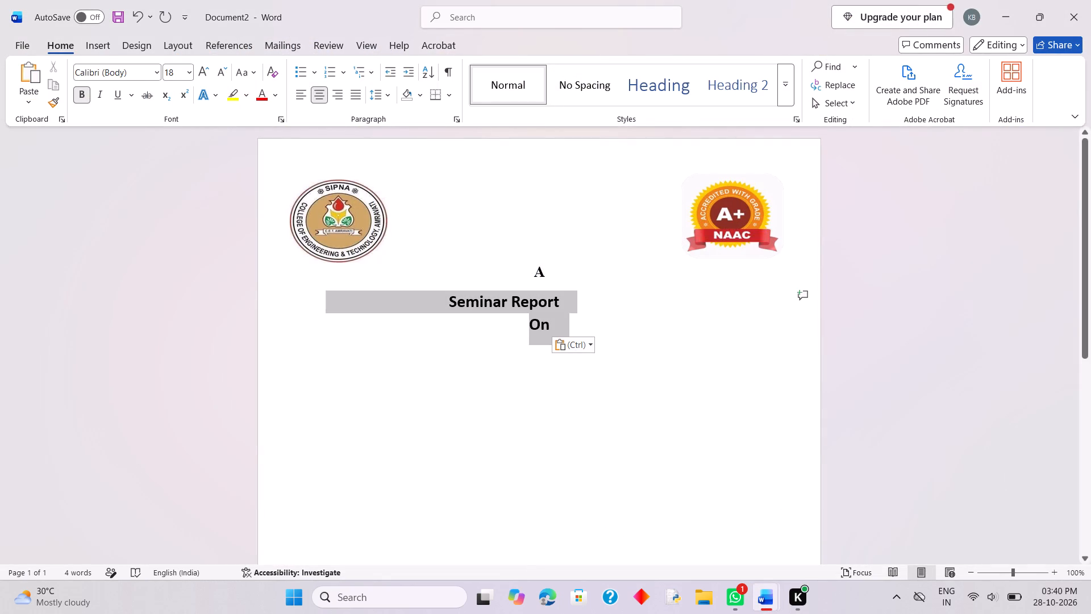
drag(559, 333, 561, 331)
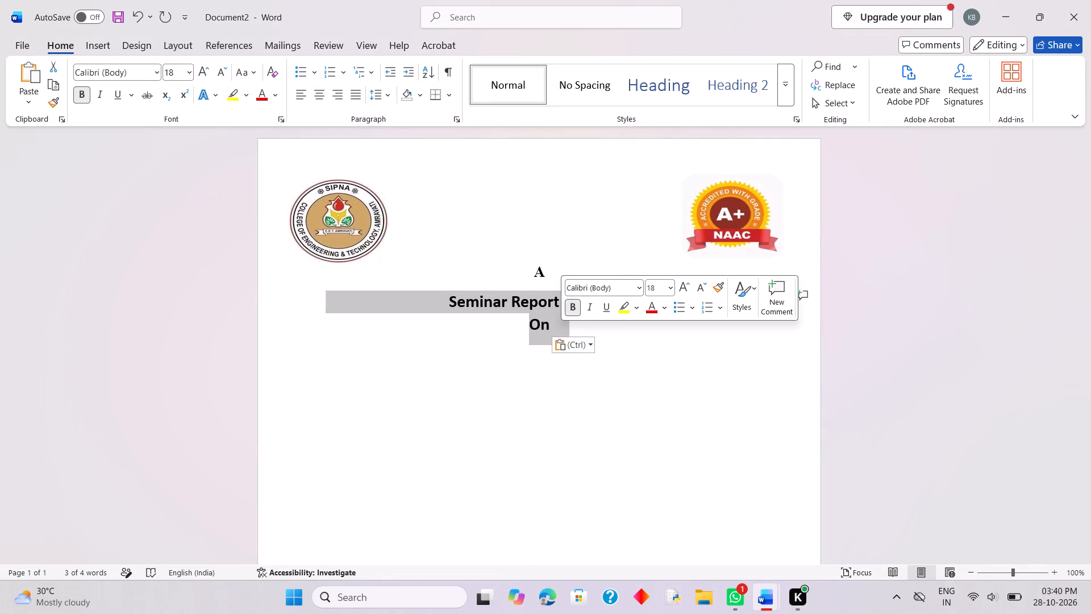
click(617, 288)
key(BackSpace)
key(BackSpace)
key(BackSpace)
key(BackSpace)
key(BackSpace)
key(BackSpace)
text(time)
key(Return)
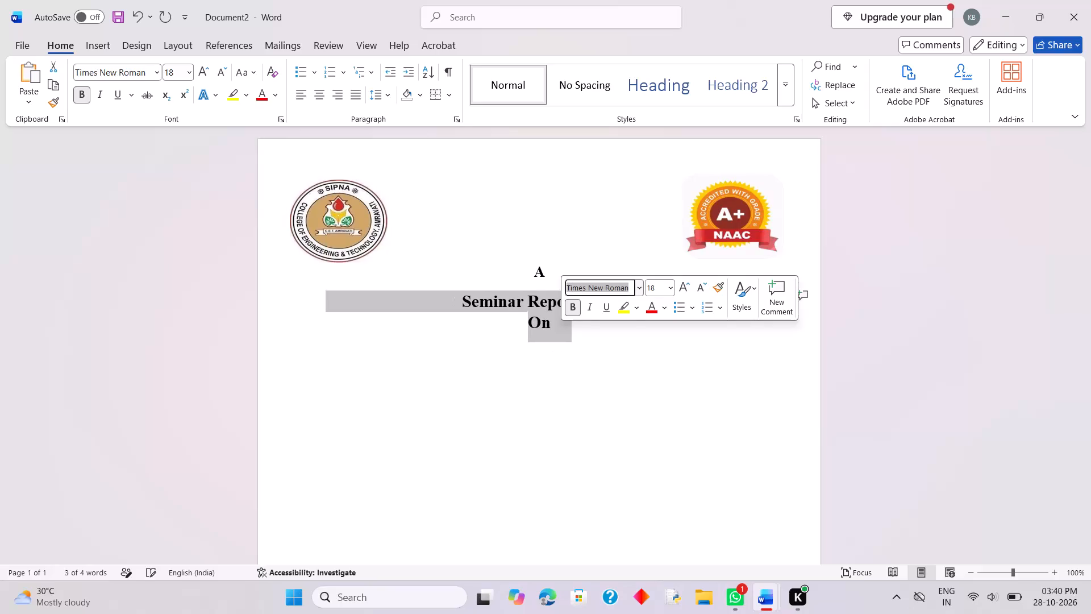
click(578, 255)
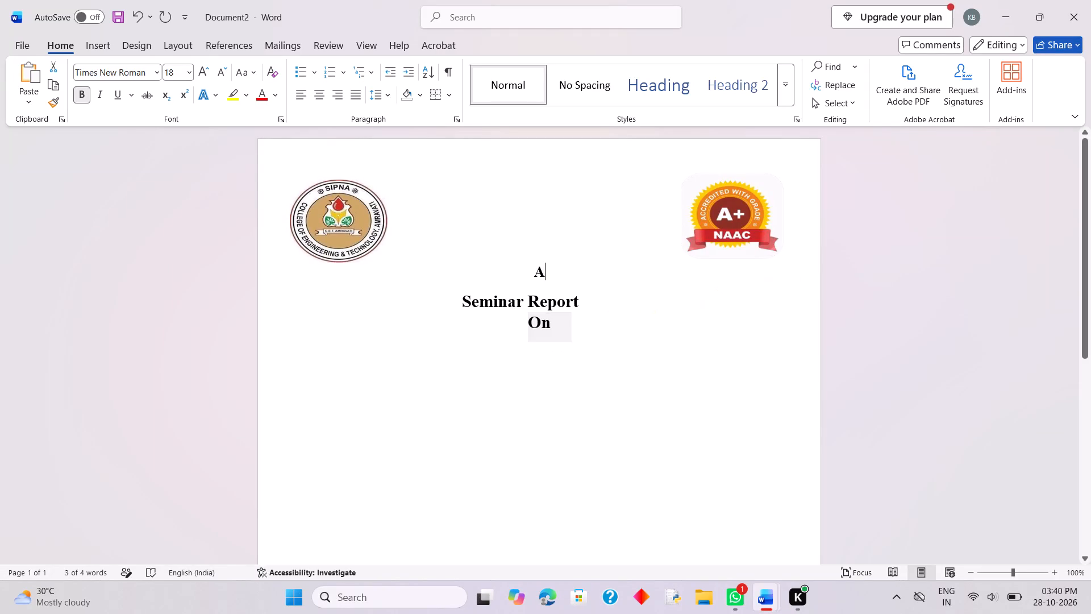
Set the font size of the letter "A" below the logos to 18.
drag(549, 266, 532, 265)
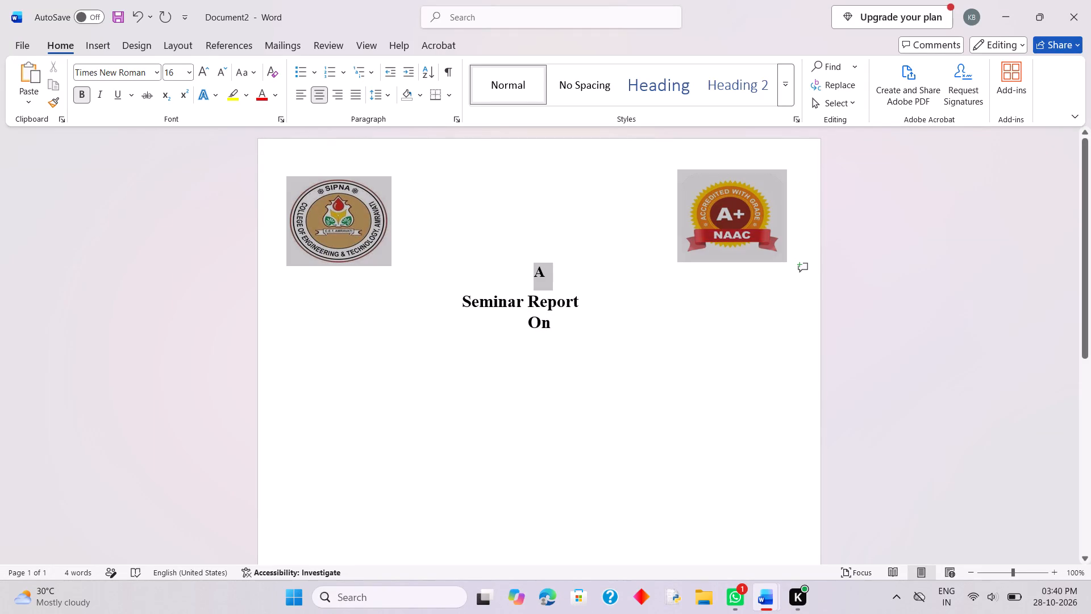
drag(532, 265, 529, 265)
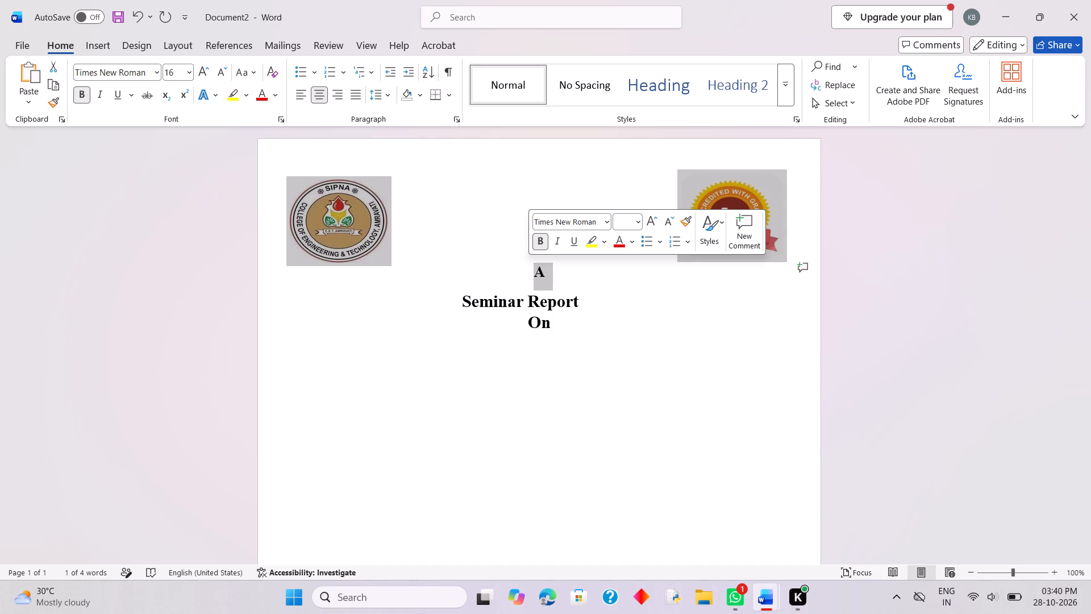
click(621, 224)
key(BackSpace)
text(18)
key(Return)
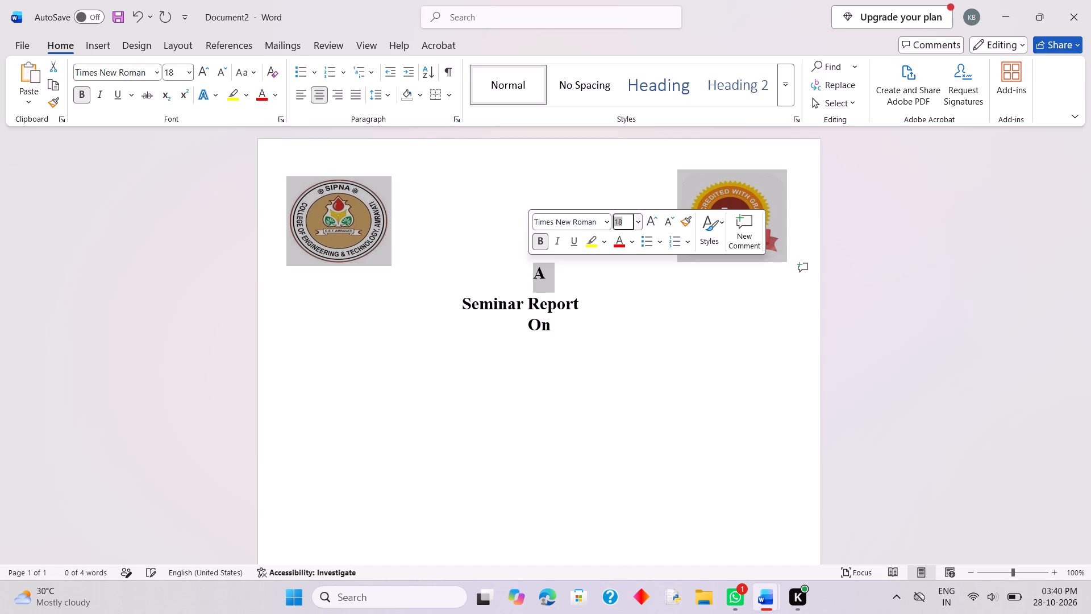
key(Return)
click(648, 298)
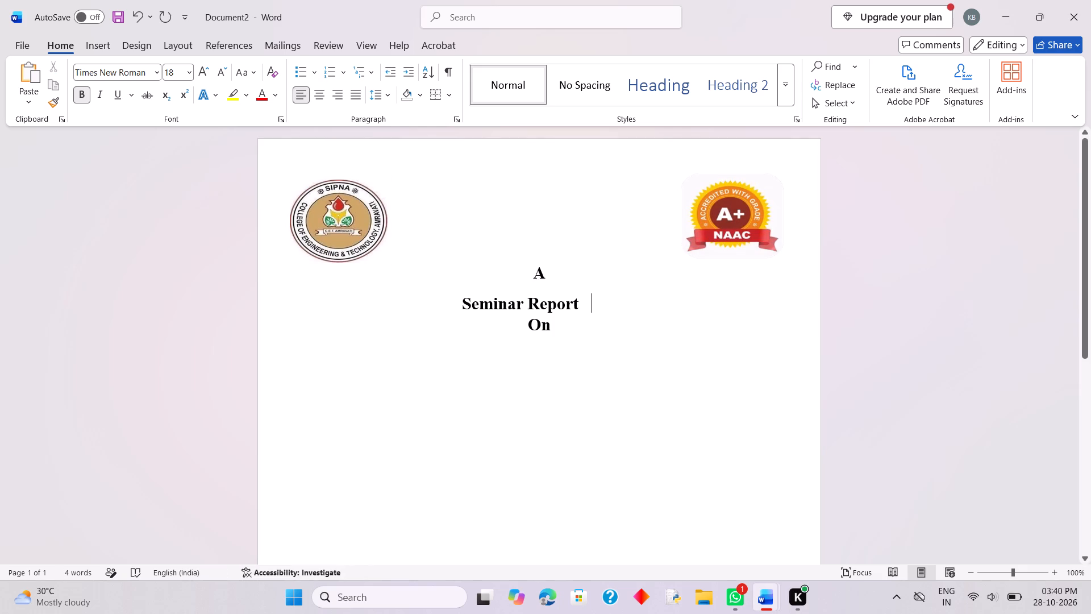
Centre-align the lines "A", "Seminar Report" and "On" together with the empty line below them.
click(529, 279)
drag(529, 279, 555, 338)
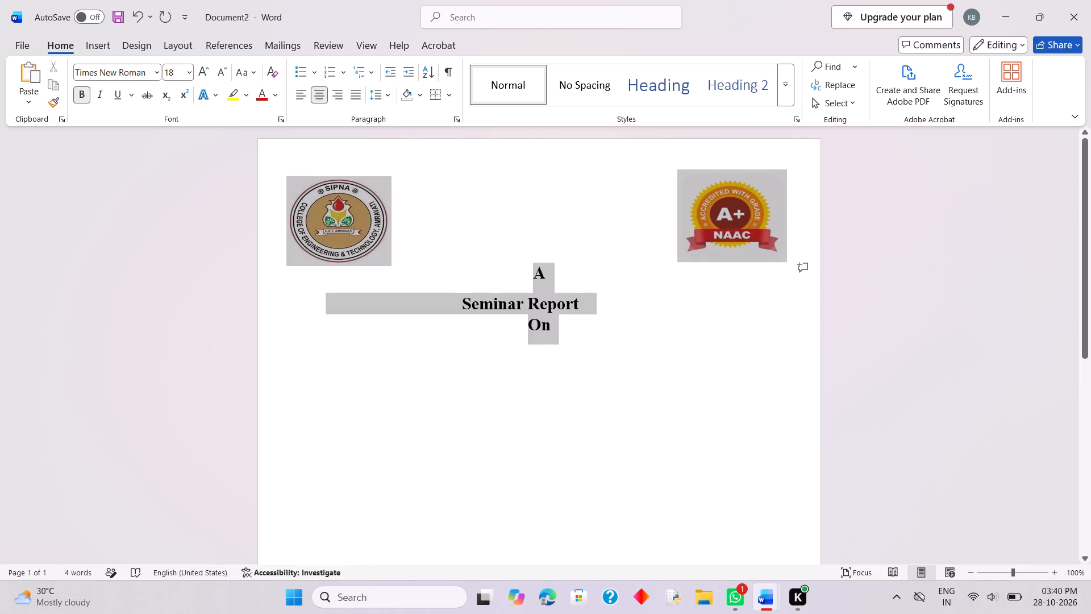
drag(555, 338, 561, 355)
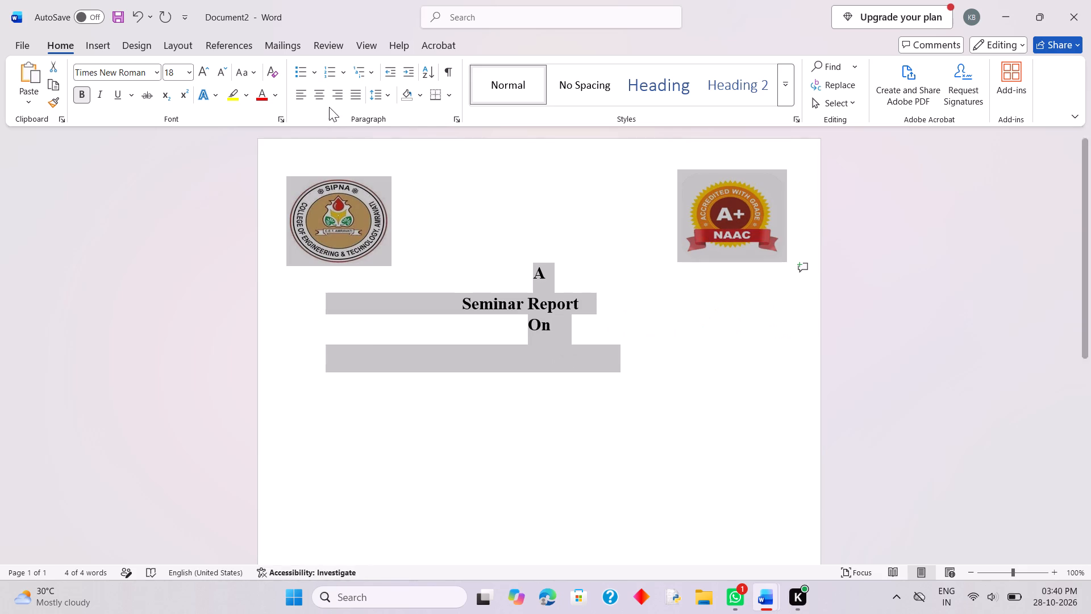
click(323, 101)
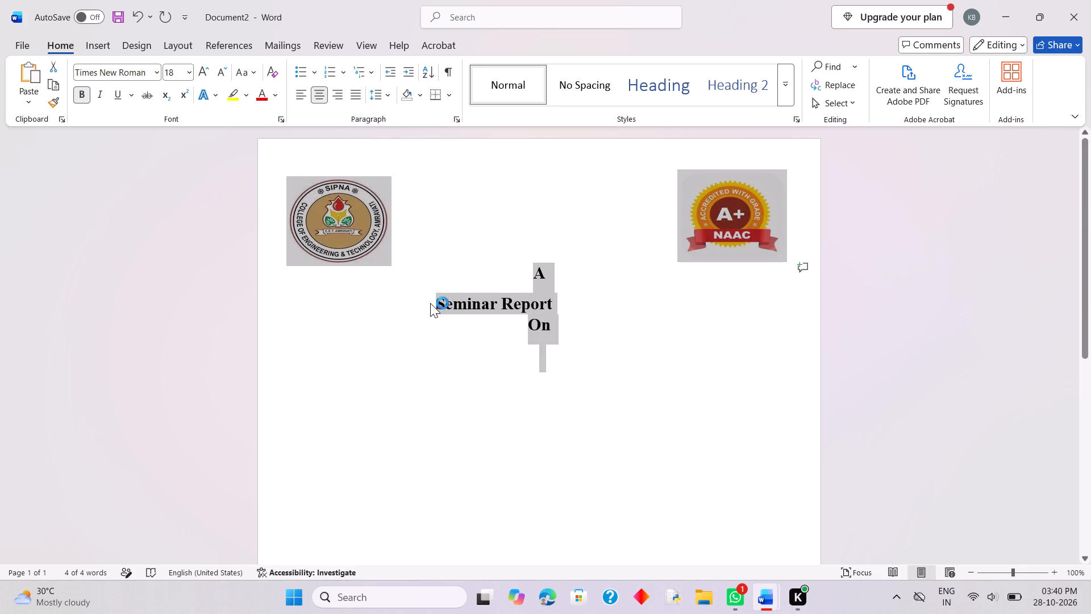
click(464, 355)
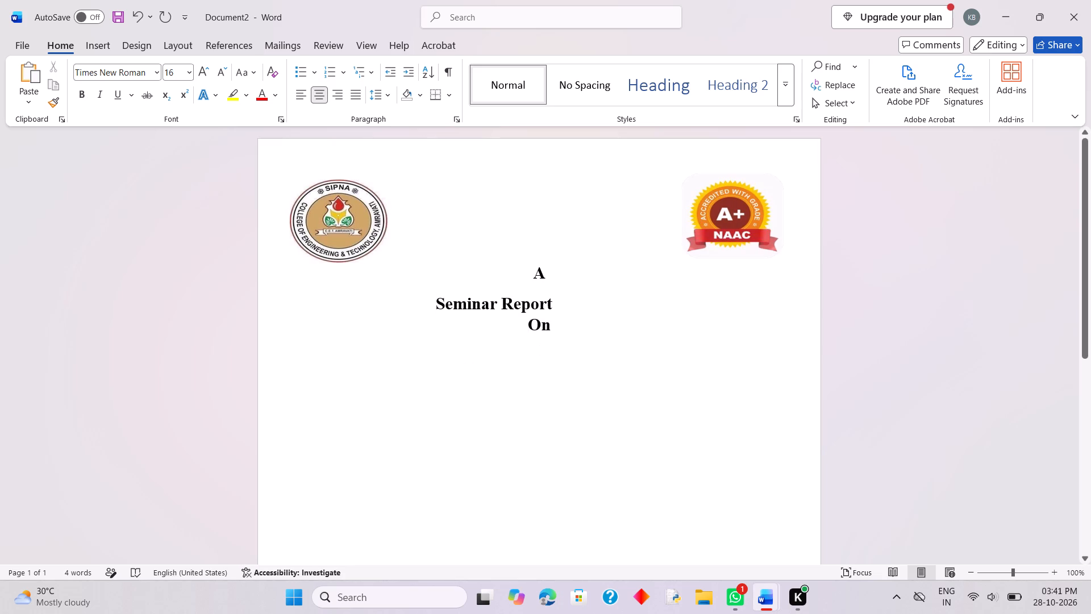
Pad the start of the "Seminar Report" line with about ten spaces so it sits centred under "A".
click(433, 306)
key(space)
key(space)
key(space)
key(space)
key(space)
key(space)
key(space)
key(space)
key(space)
key(space)
key(space)
key(space)
key(space)
key(space)
key(space)
key(space)
key(space)
key(space)
key(space)
key(space)
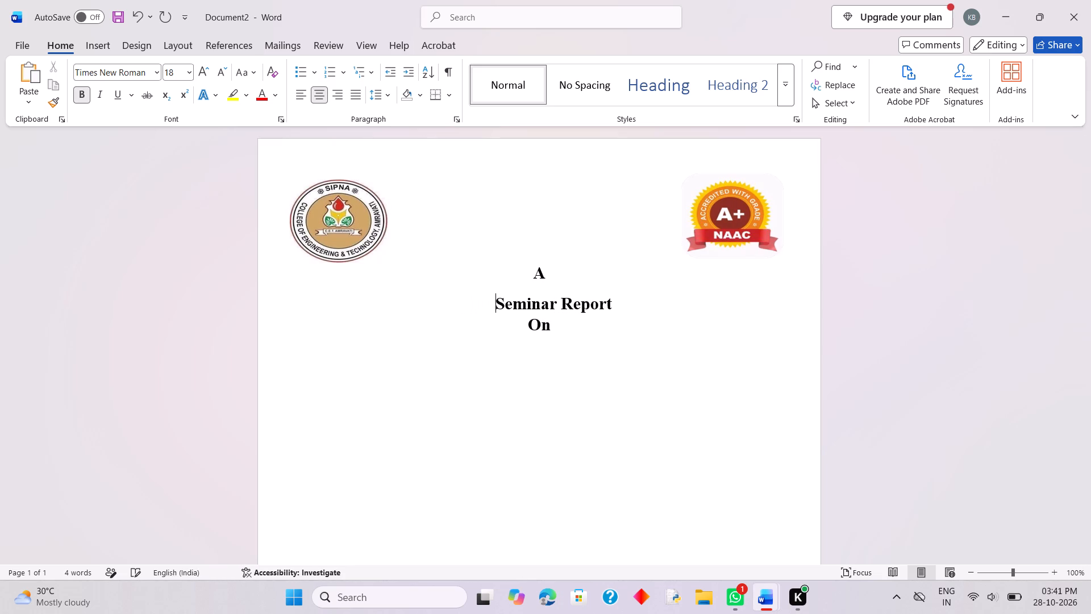
key(BackSpace)
key(BackSpace)
key(BackSpace)
key(BackSpace)
key(BackSpace)
key(BackSpace)
key(BackSpace)
key(BackSpace)
key(BackSpace)
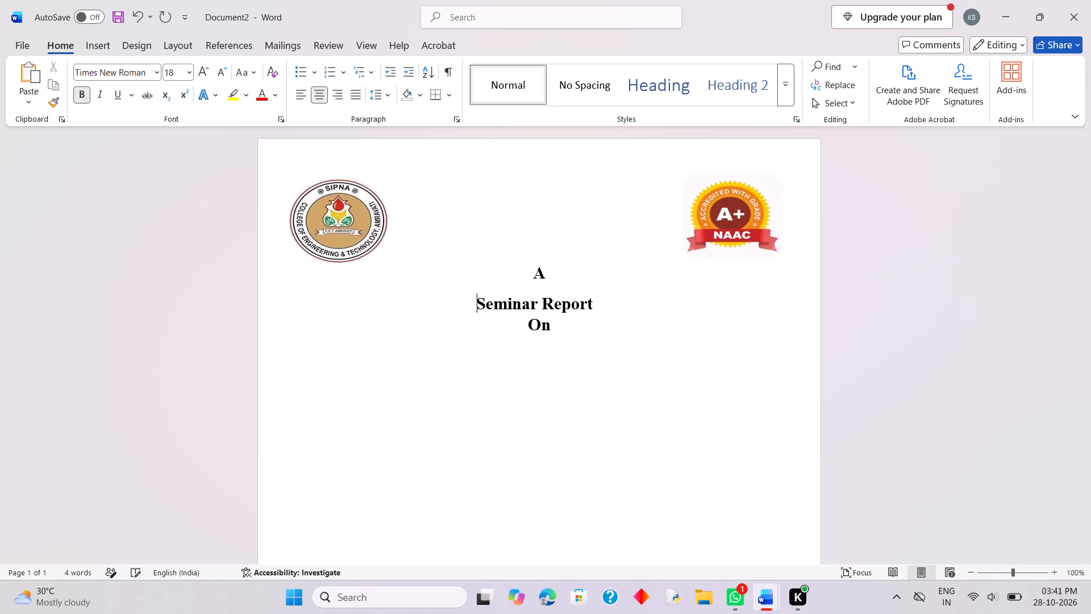
key(BackSpace)
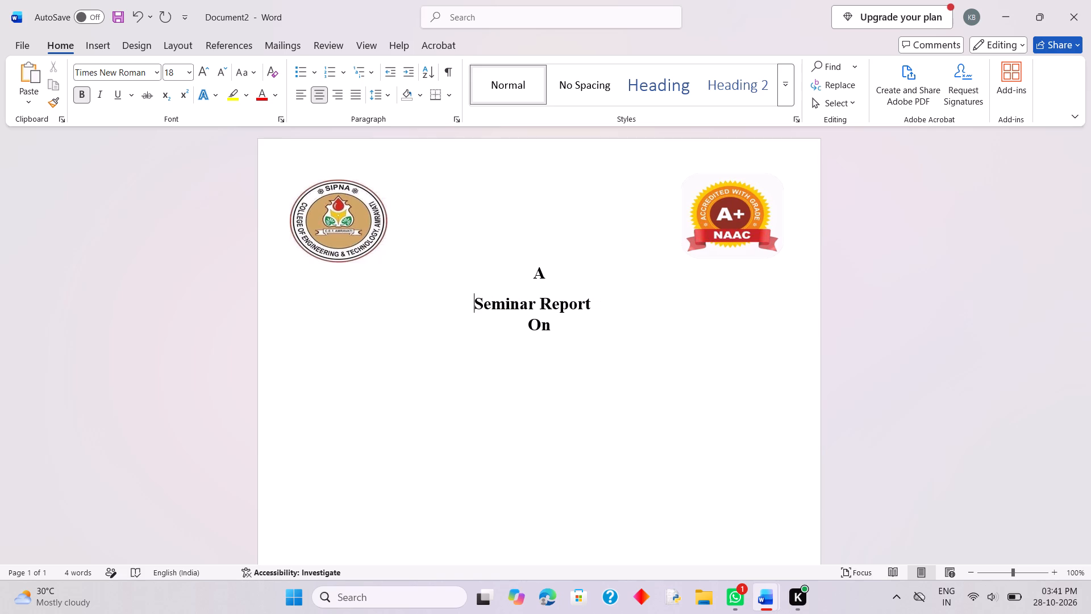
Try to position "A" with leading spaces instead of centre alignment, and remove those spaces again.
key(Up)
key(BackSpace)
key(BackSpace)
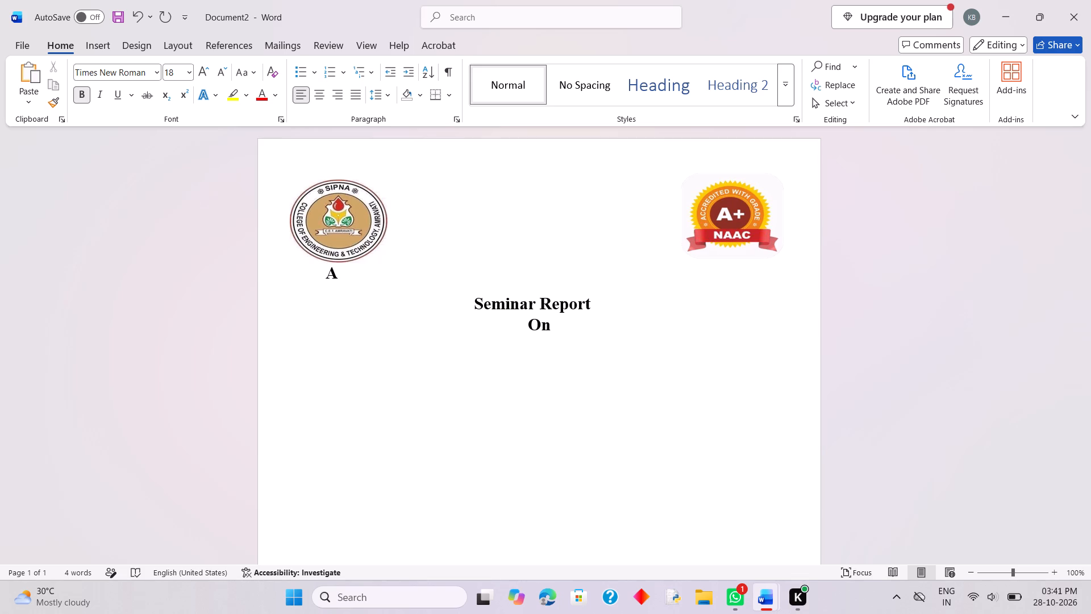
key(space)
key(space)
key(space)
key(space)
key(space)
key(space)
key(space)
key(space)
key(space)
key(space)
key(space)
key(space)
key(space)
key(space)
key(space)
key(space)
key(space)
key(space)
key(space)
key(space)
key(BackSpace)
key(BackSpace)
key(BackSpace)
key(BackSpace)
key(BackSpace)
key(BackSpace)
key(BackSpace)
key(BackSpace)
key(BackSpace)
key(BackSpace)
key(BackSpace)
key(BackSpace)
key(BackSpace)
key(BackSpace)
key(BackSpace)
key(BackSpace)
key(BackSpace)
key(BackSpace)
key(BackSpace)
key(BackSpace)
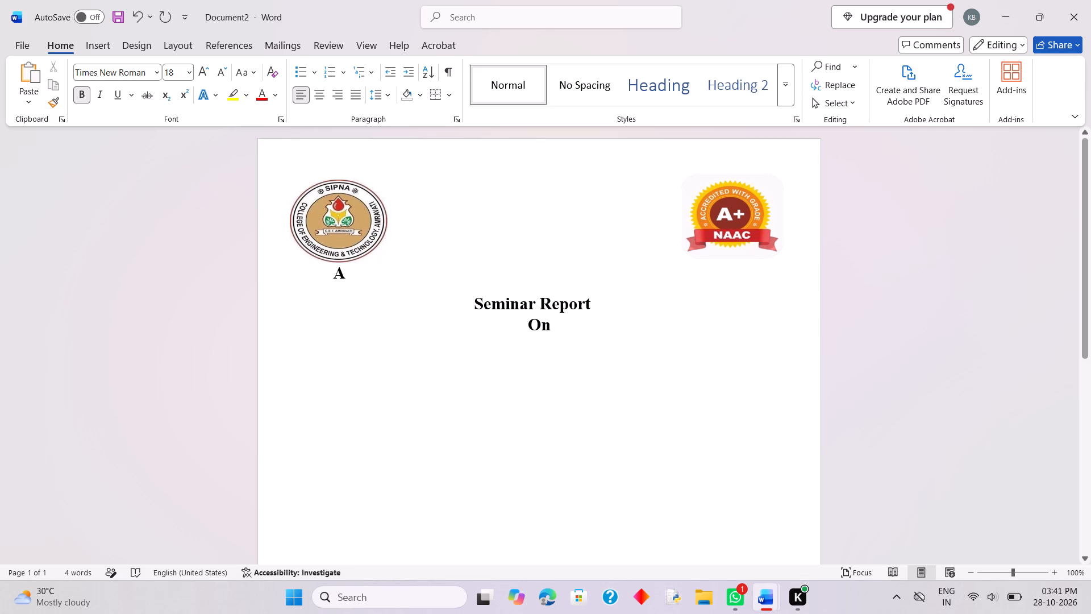
Centre-align the line with the letter "A".
drag(357, 280, 327, 273)
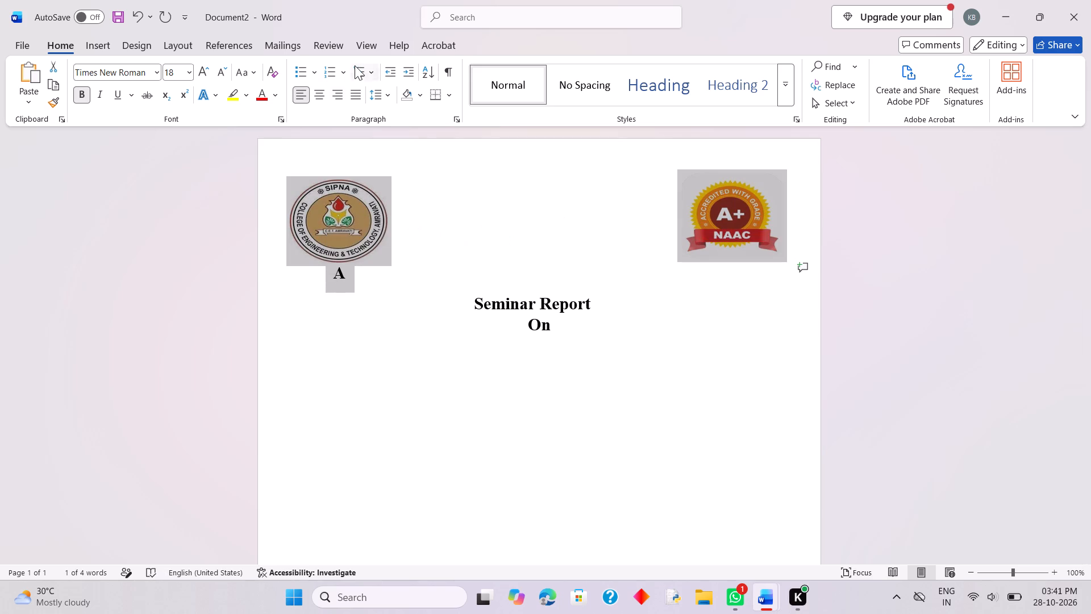
click(324, 96)
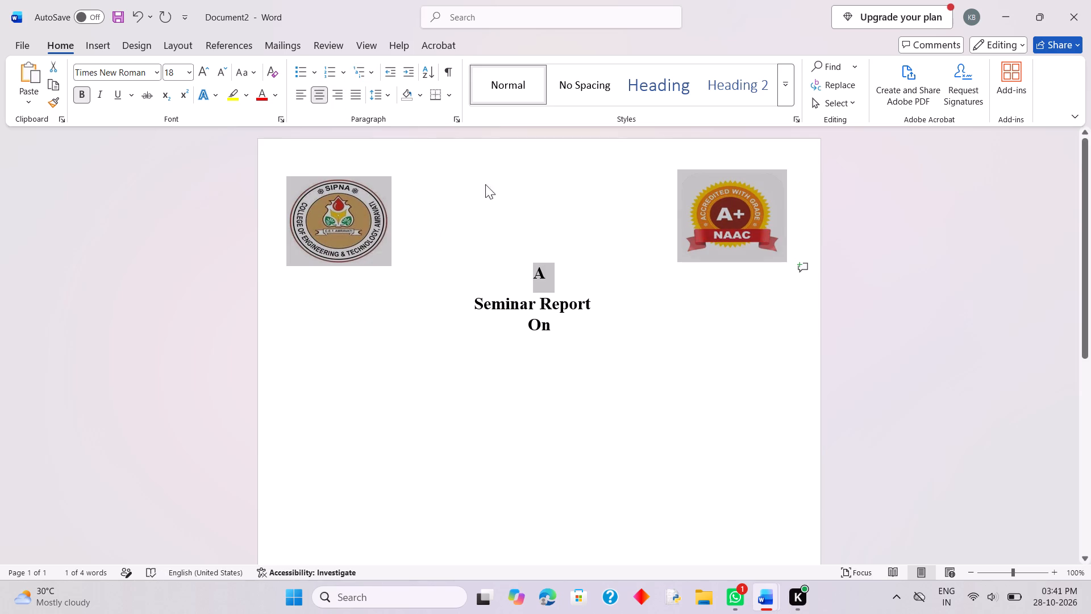
click(524, 398)
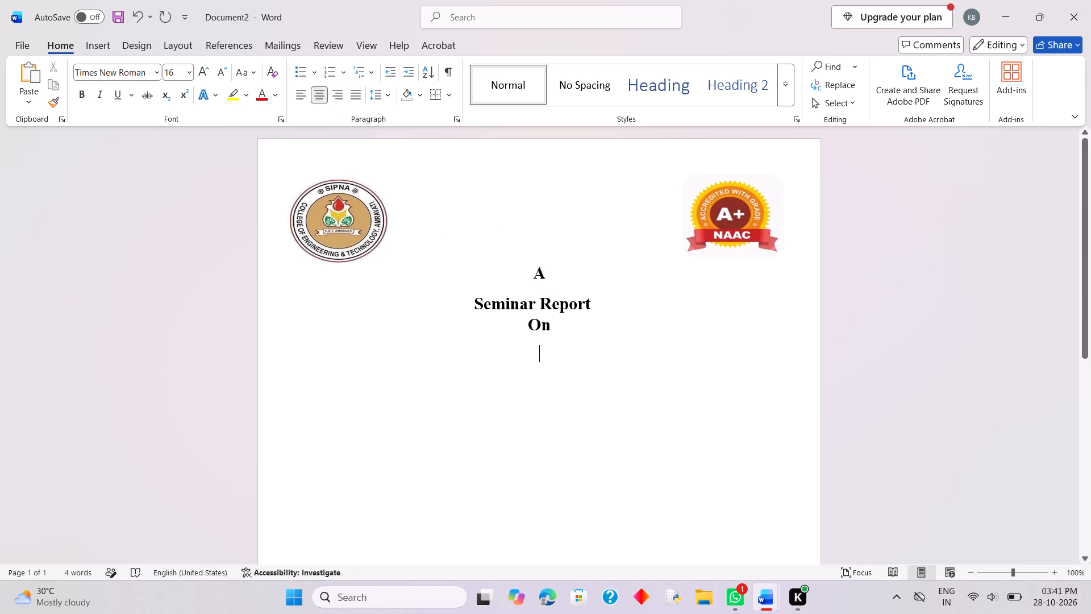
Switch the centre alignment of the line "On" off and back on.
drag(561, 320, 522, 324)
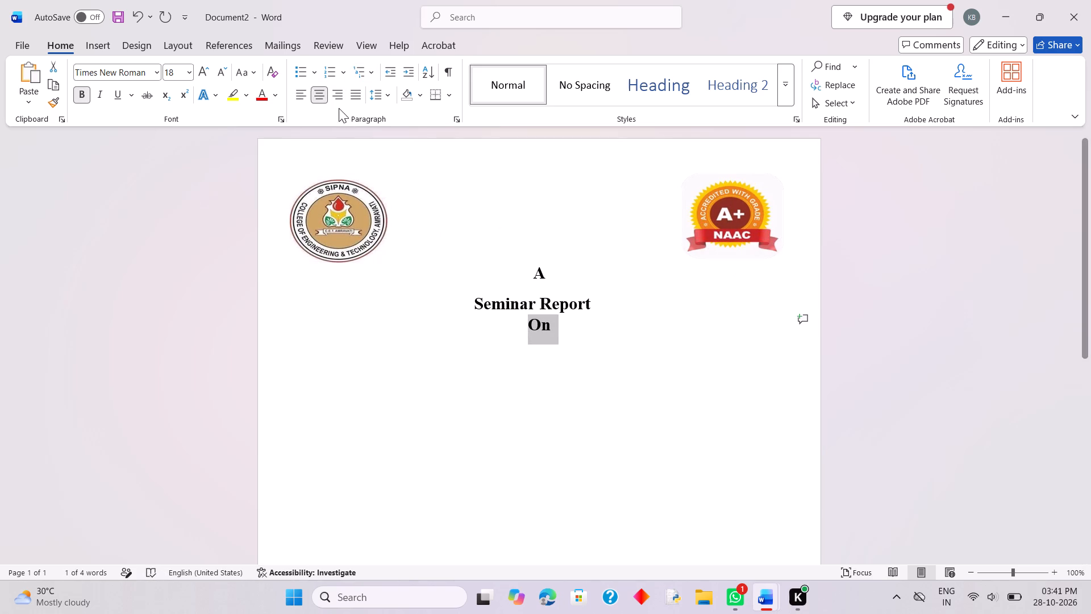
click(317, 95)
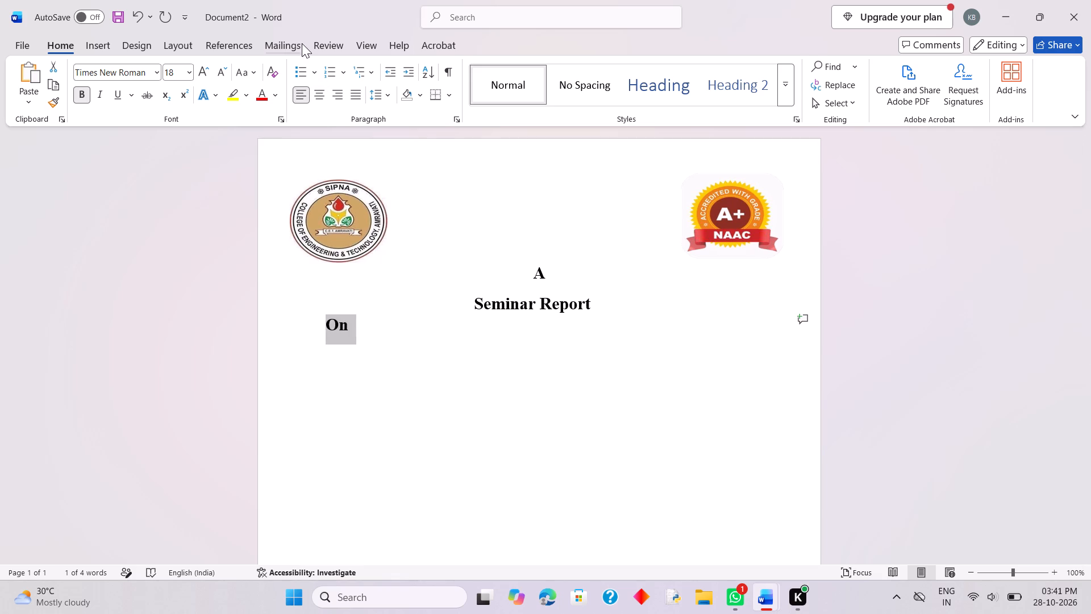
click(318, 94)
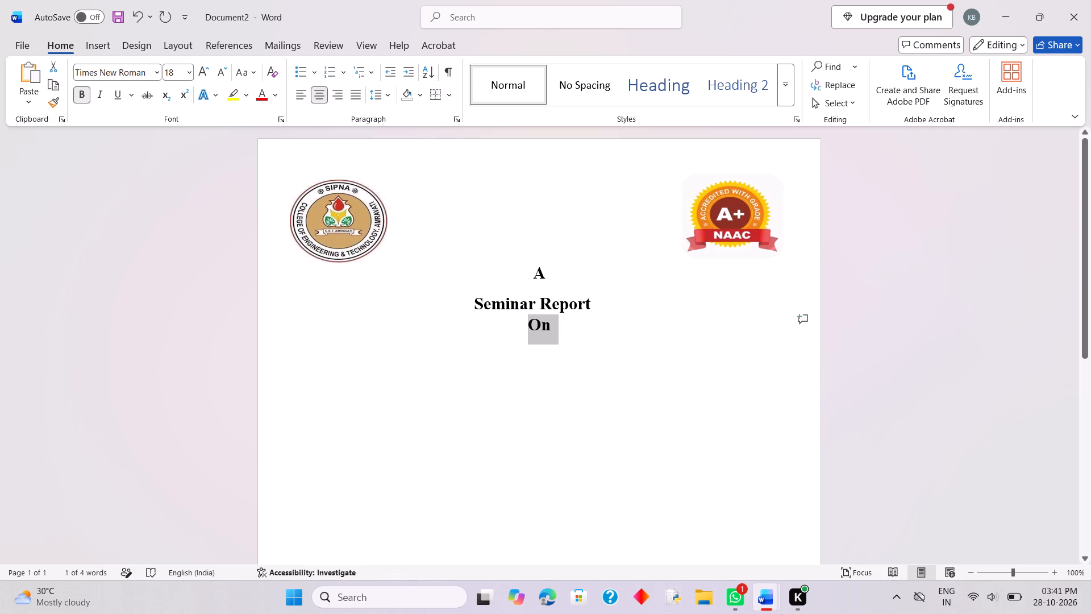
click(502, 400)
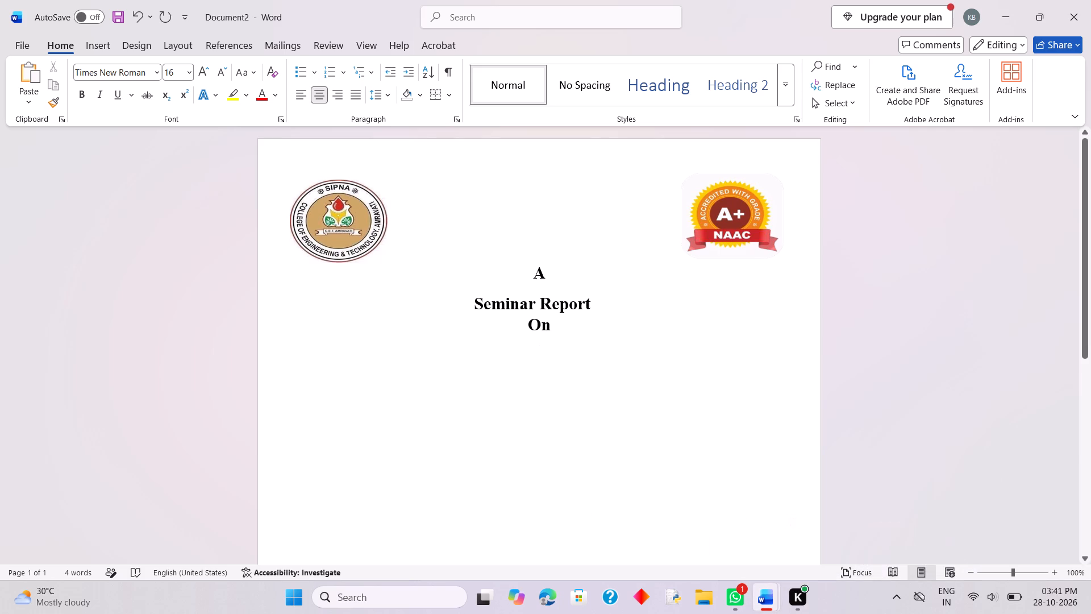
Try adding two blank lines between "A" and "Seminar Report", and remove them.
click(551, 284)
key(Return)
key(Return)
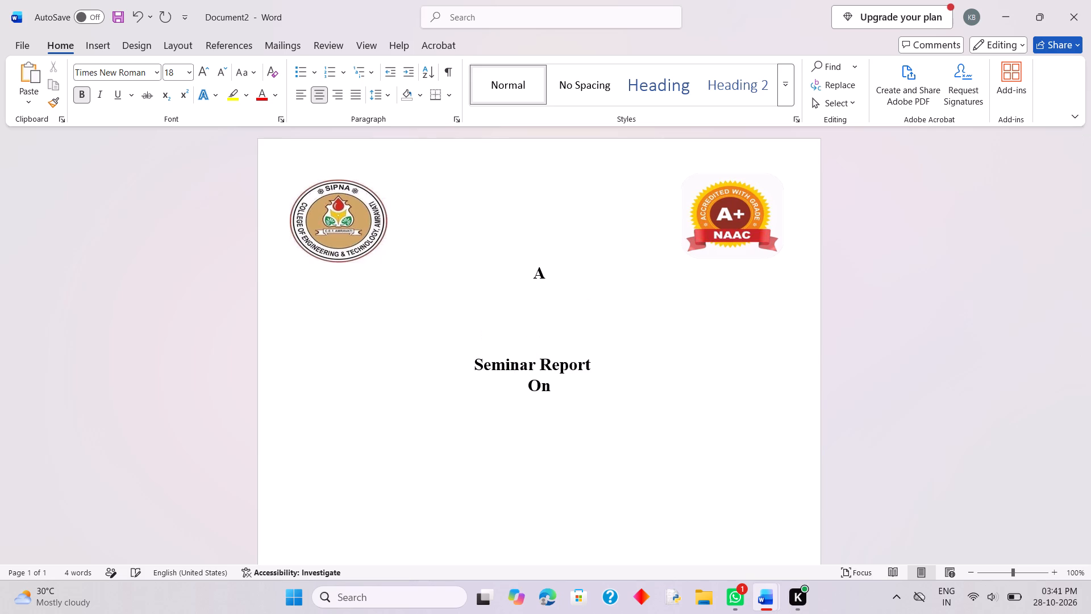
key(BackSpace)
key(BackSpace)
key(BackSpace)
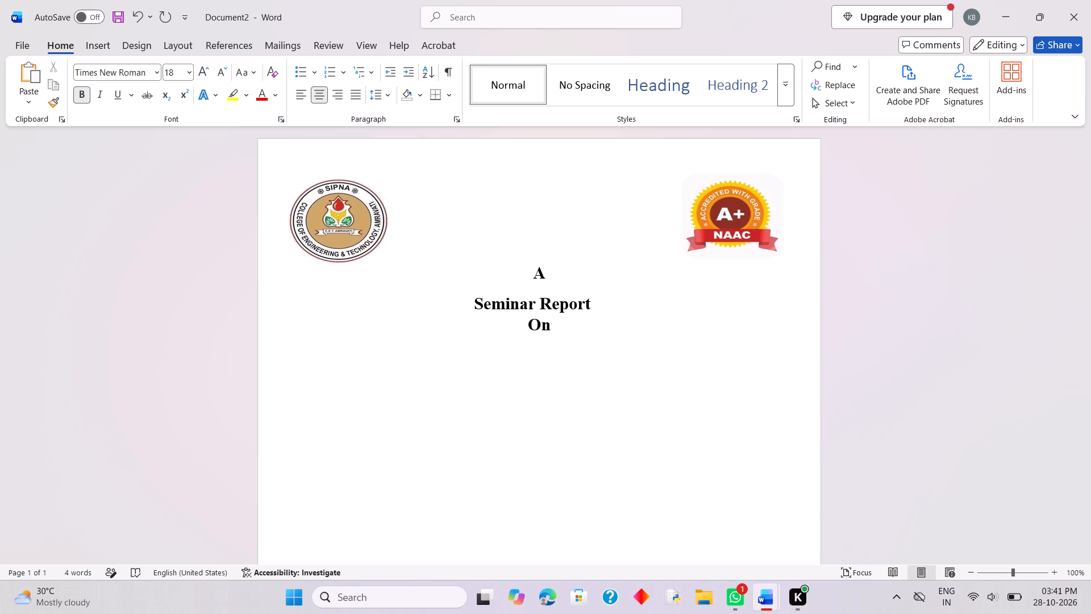
Join "Seminar Report" to the "A" line, break it back onto its own line, and remove that line's centring.
key(Down)
key(Left)
key(Left)
key(Left)
key(Left)
key(Left)
key(Left)
key(Left)
key(Left)
key(Left)
key(Left)
key(Left)
key(Left)
key(Left)
key(Left)
key(Left)
key(Left)
key(Left)
key(Left)
key(Left)
key(Left)
key(Left)
key(Left)
key(Left)
key(Left)
key(Left)
key(Left)
key(Left)
key(Left)
key(Left)
key(Left)
key(Left)
key(Left)
key(Left)
key(Left)
key(Left)
key(Left)
key(Left)
key(Left)
key(Right)
key(Right)
key(BackSpace)
key(BackSpace)
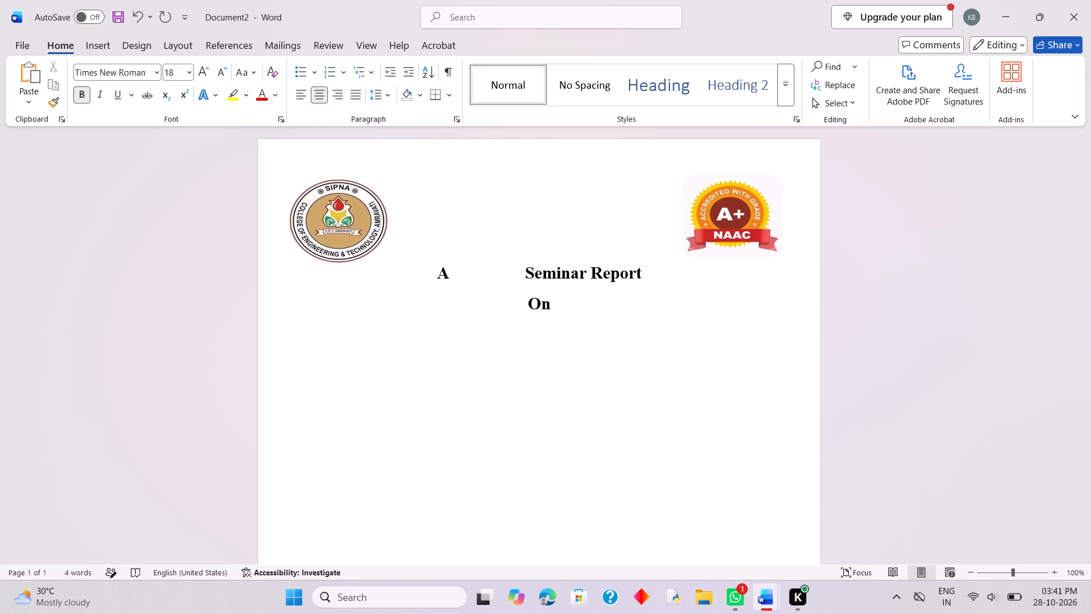
key(Return)
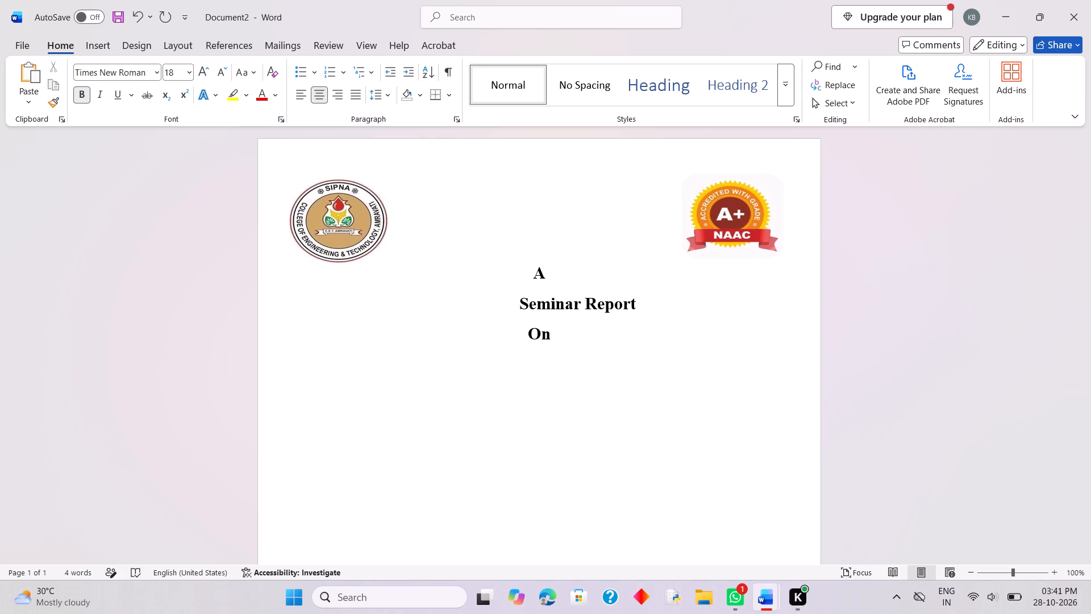
key(BackSpace)
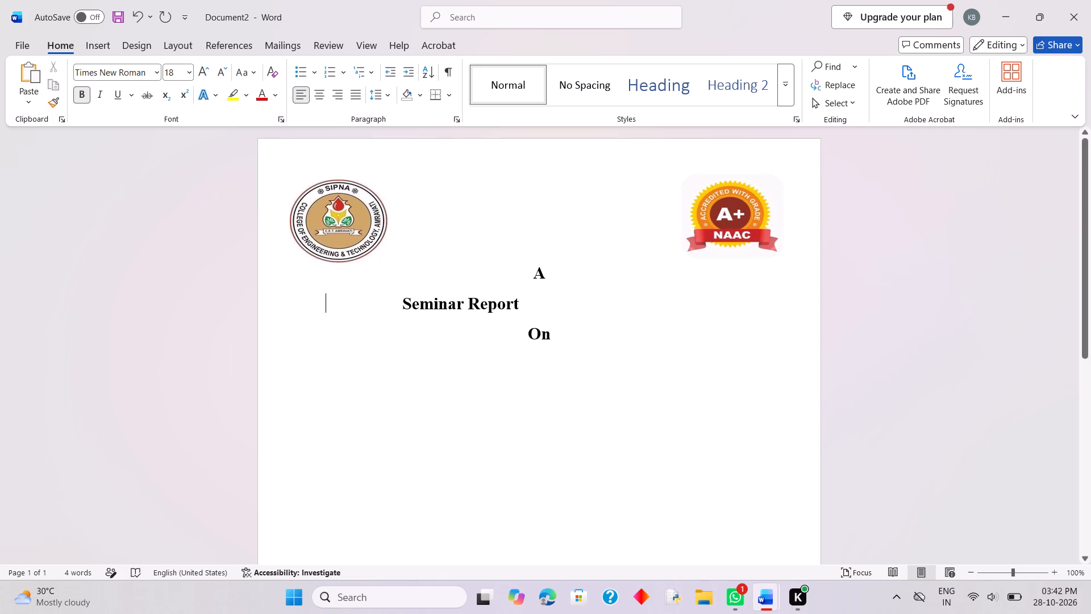
Centre-align the "Seminar Report" line.
drag(523, 308, 414, 294)
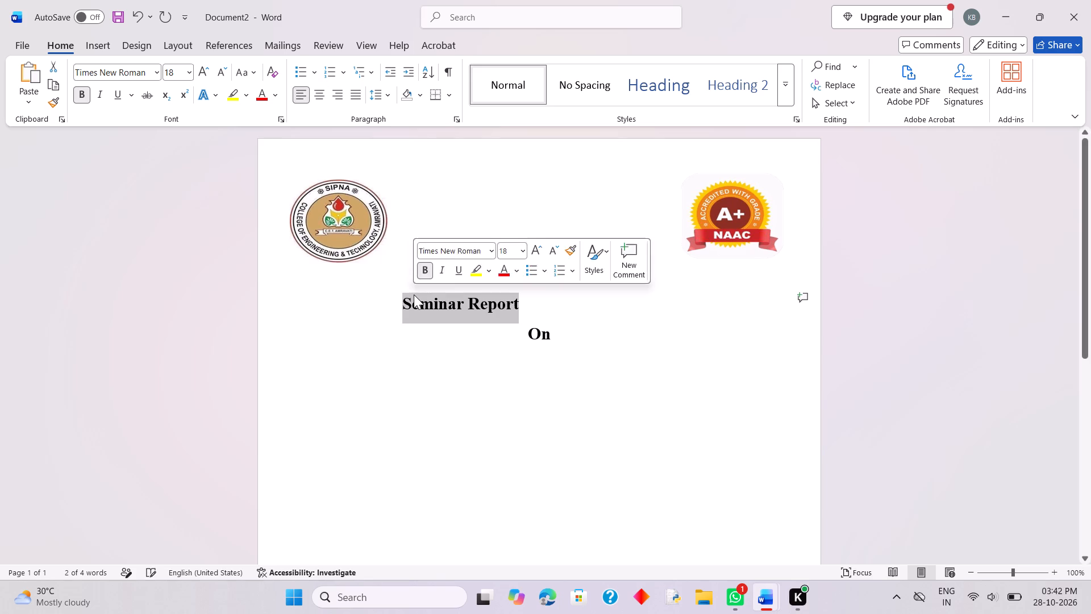
click(322, 85)
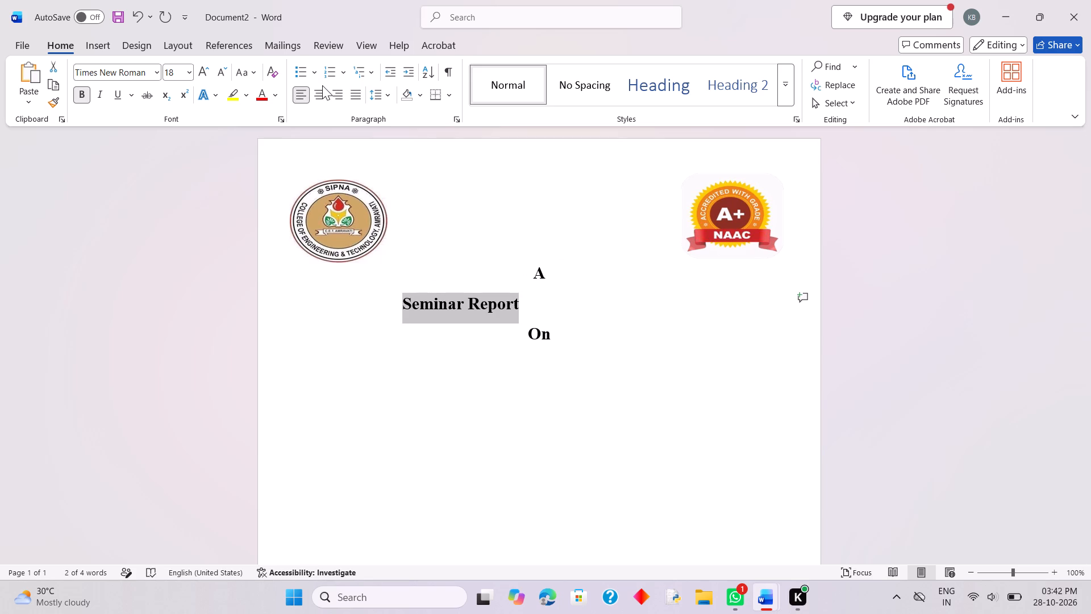
click(319, 94)
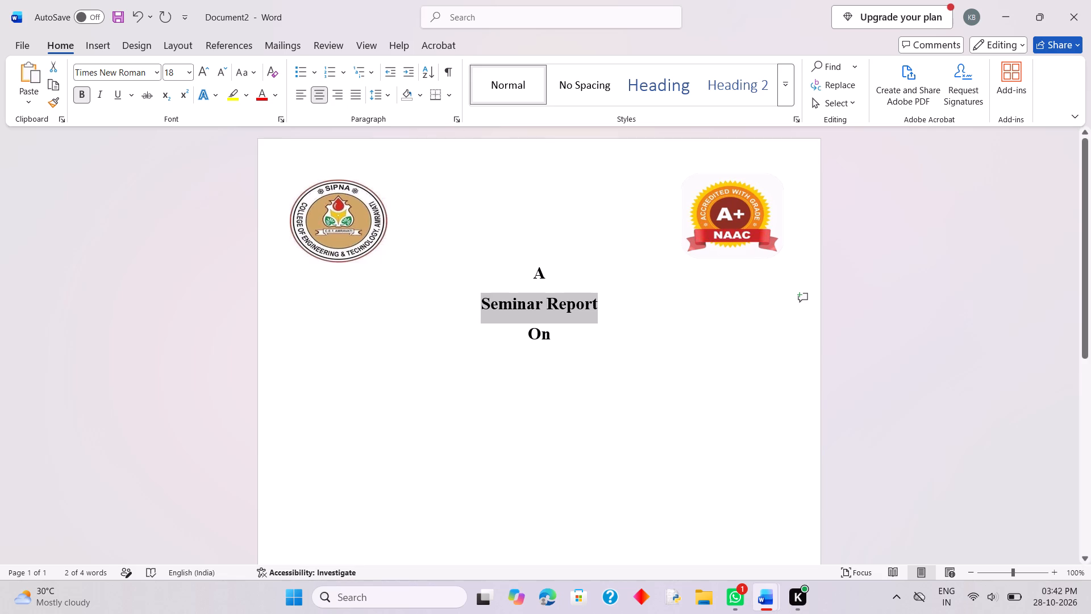
Switch to the certificate report document, examine its title page and the vision and mission section, and return to Document2.
click(626, 368)
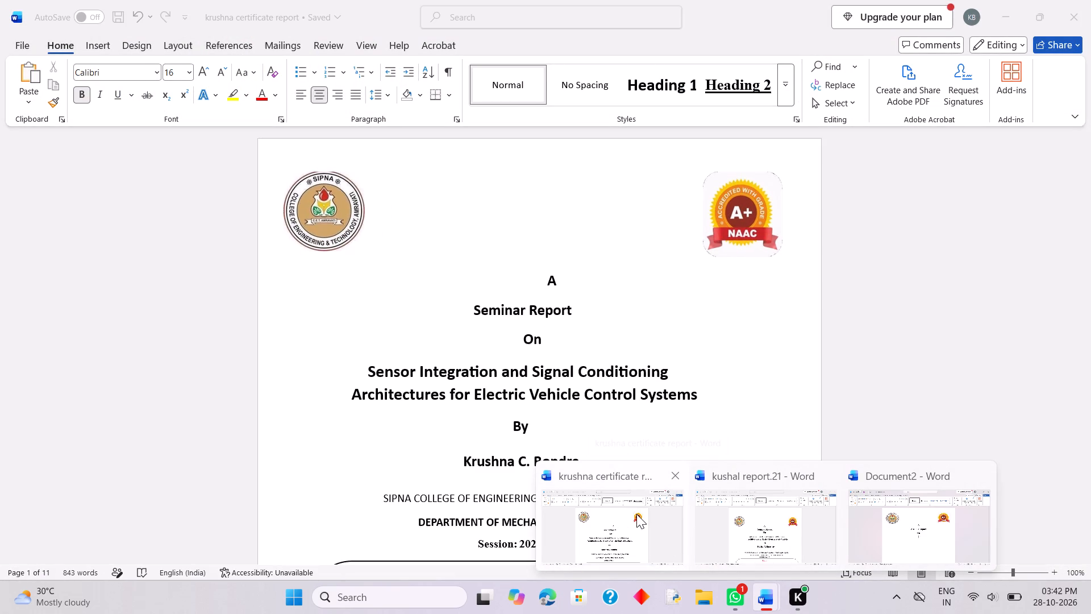
click(636, 514)
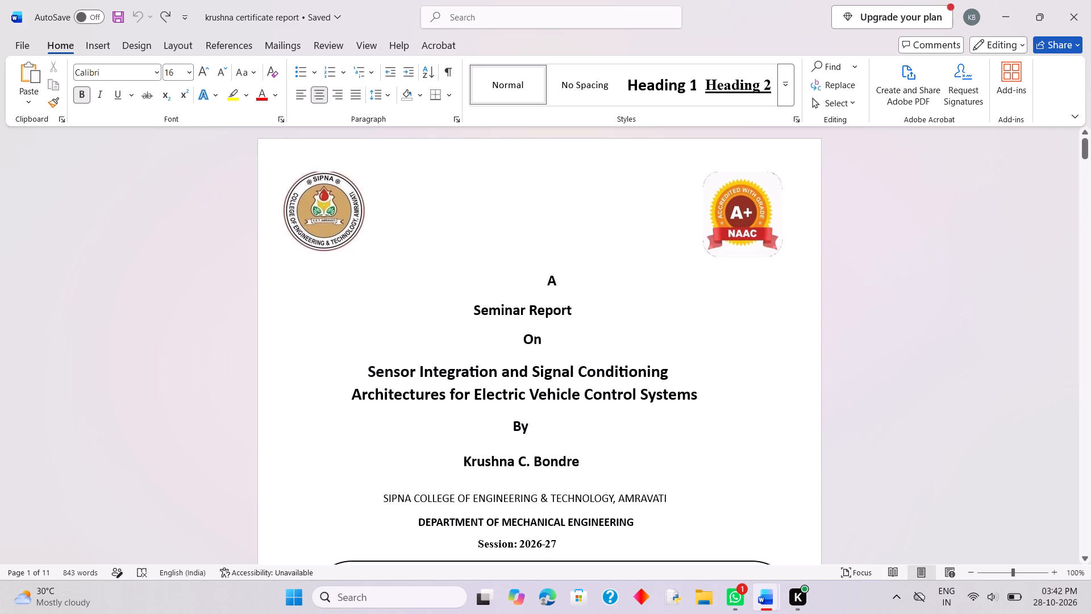
drag(470, 310, 579, 337)
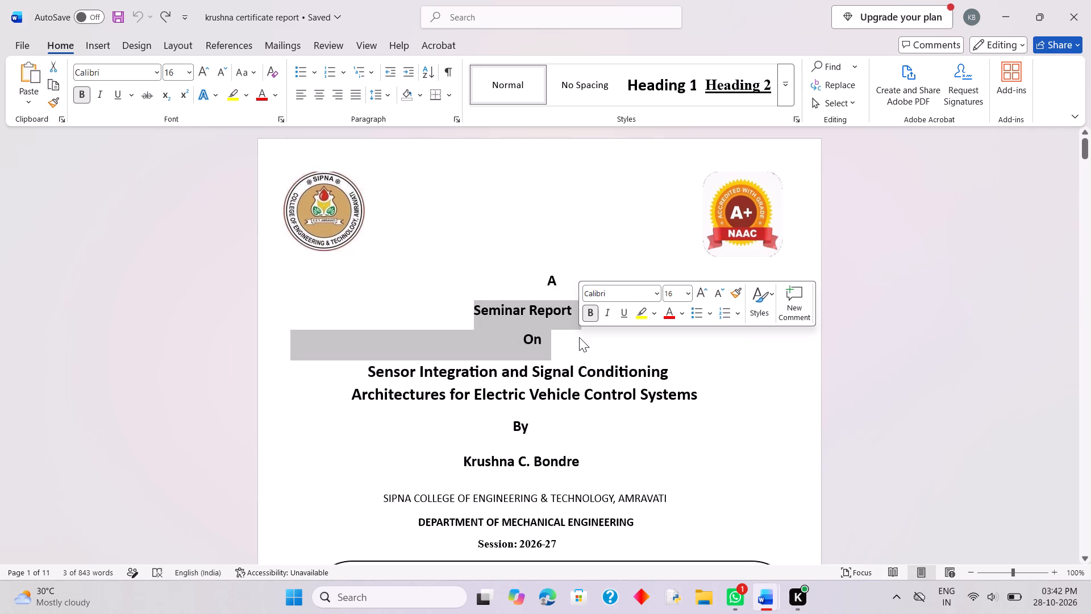
click(579, 337)
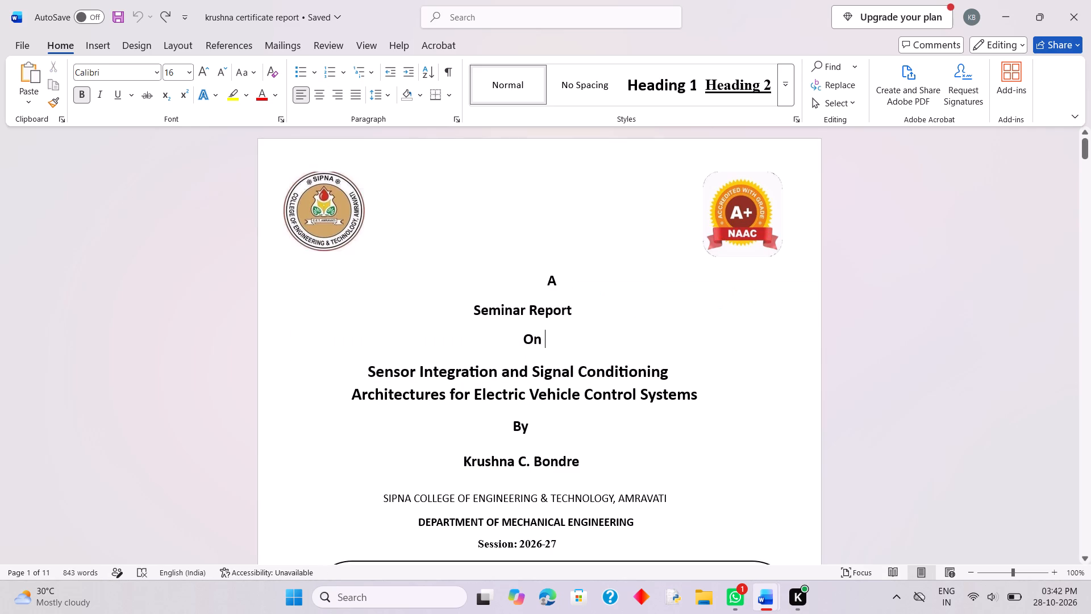
scroll(610, 457, down, 1)
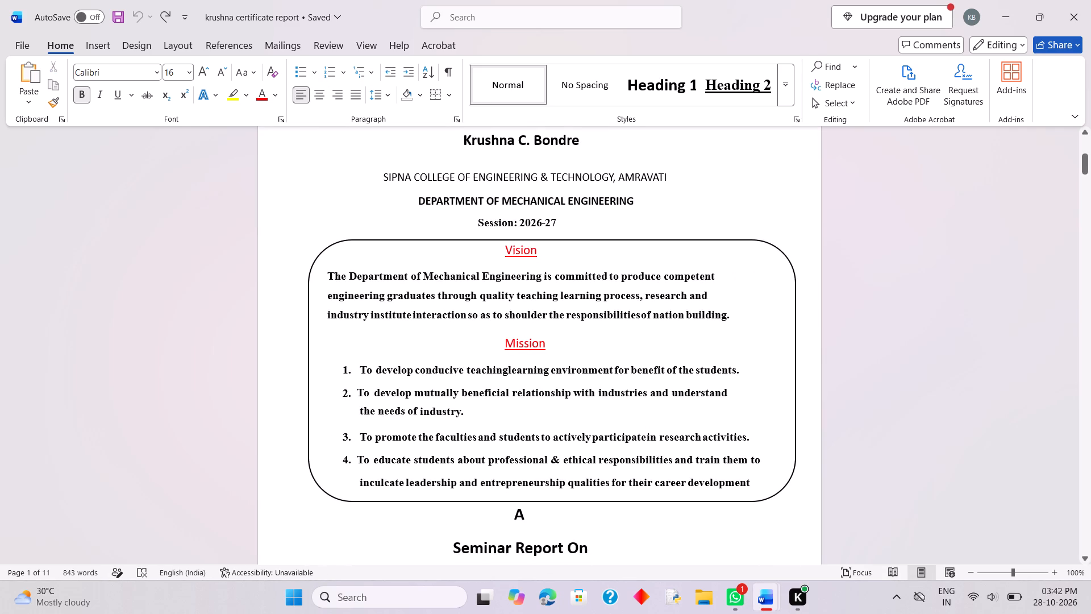
scroll(610, 457, down, 2)
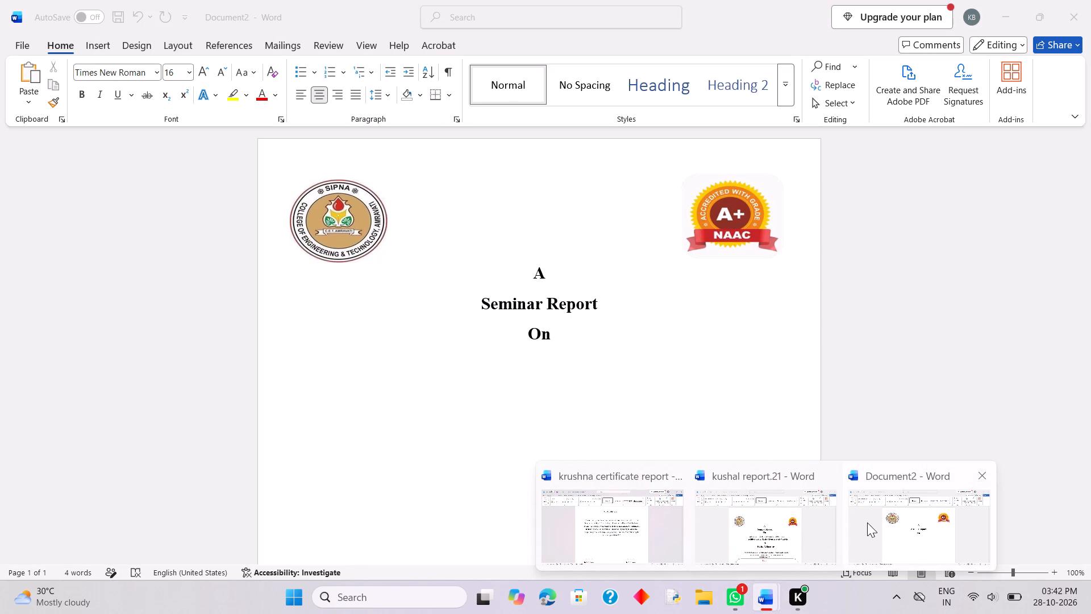
click(867, 522)
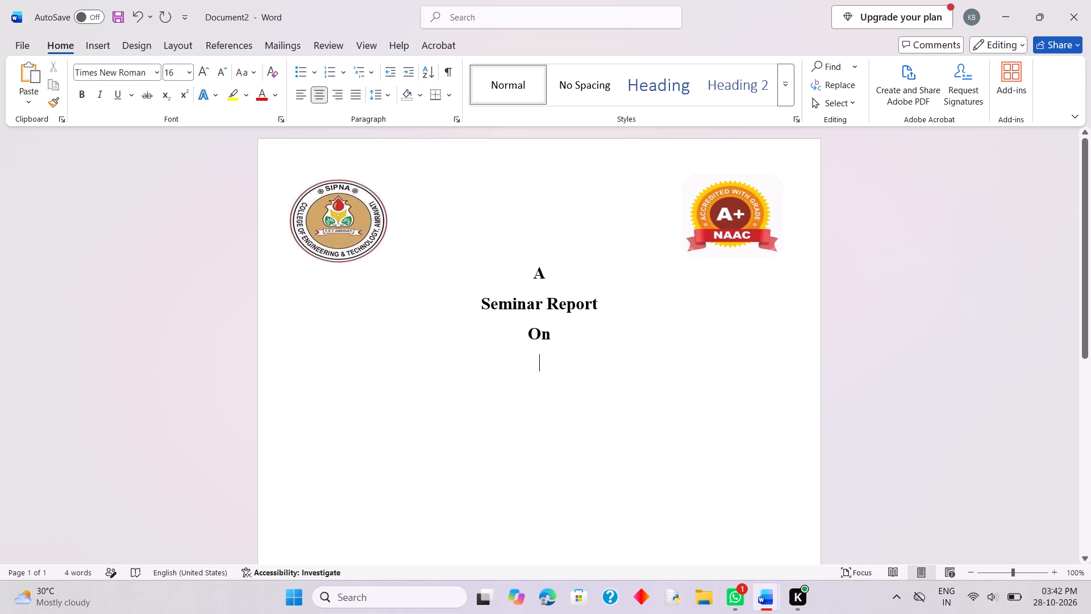
Remove the centring from the blank line below "On" and enter "Study" there in bold.
key(BackSpace)
text(Study)
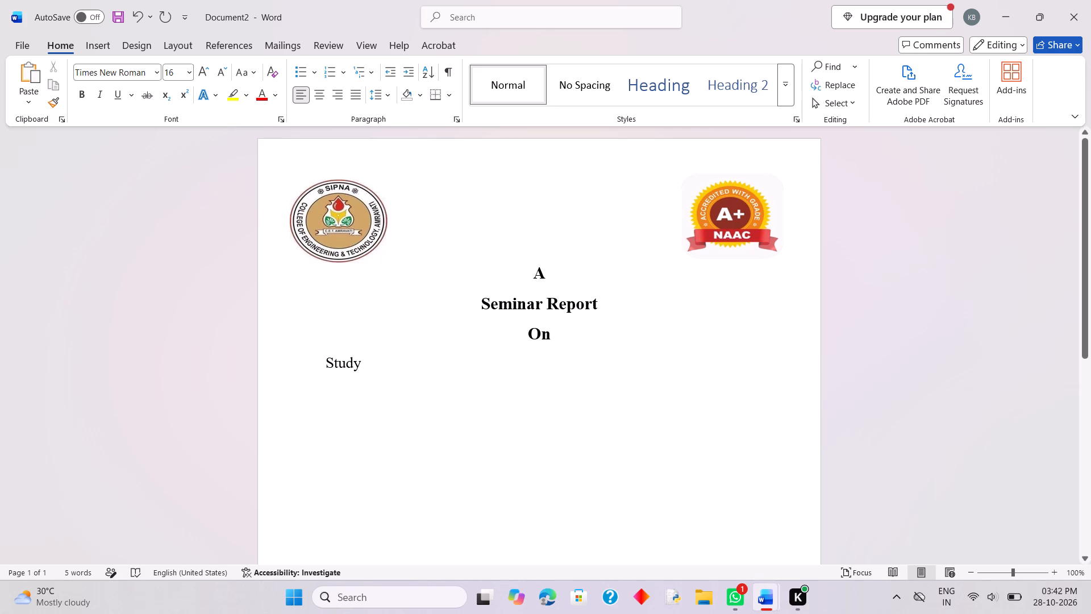
drag(362, 372, 318, 367)
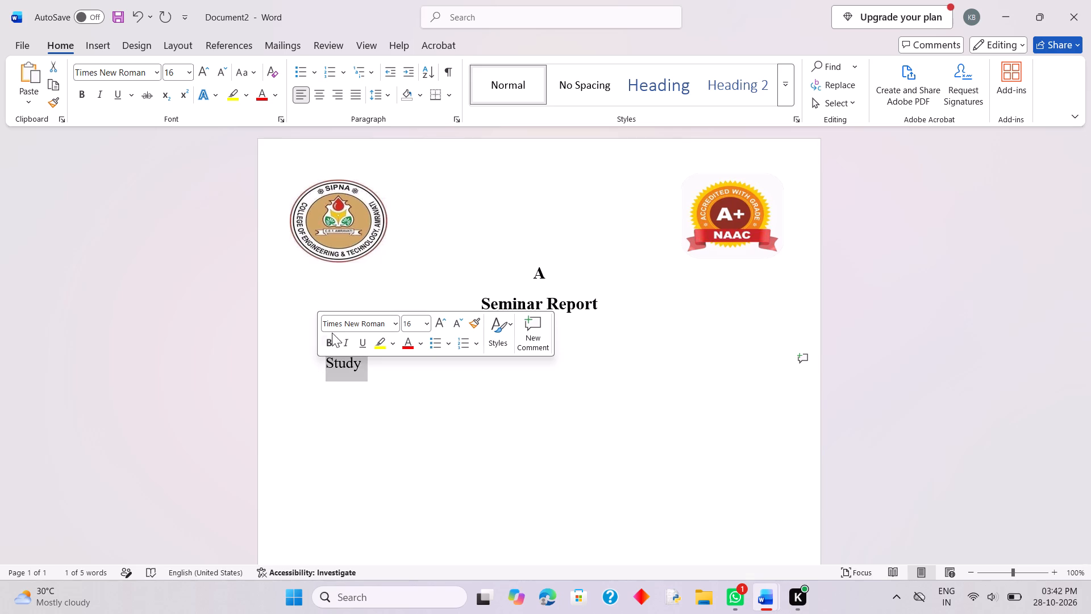
click(327, 339)
click(402, 375)
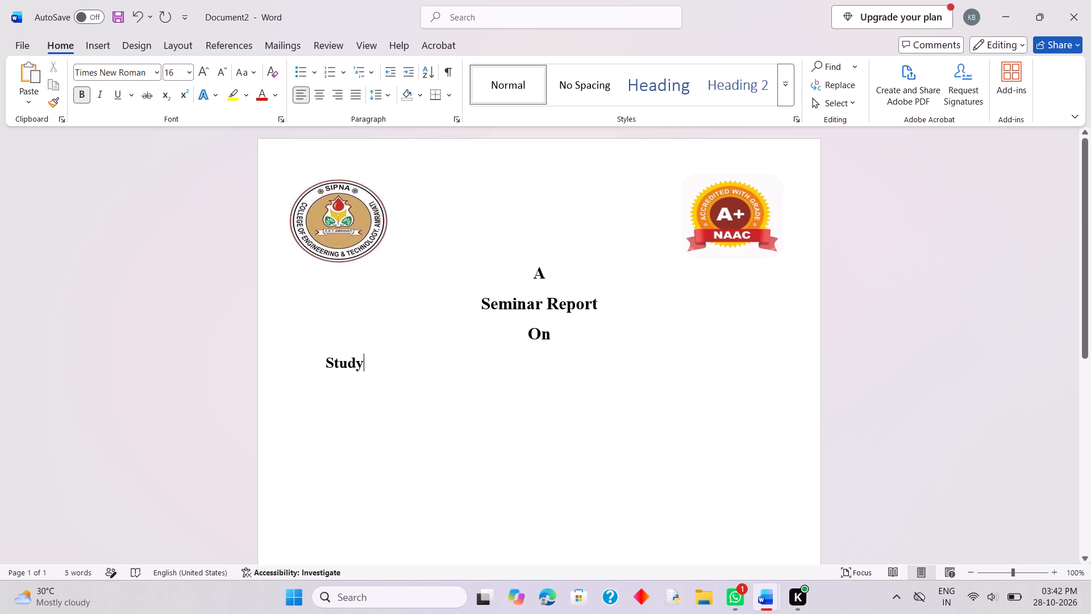
Continue the bold line after "Study" with "of Safety", keeping "of" in lowercase.
key(space)
text(of)
key(space)
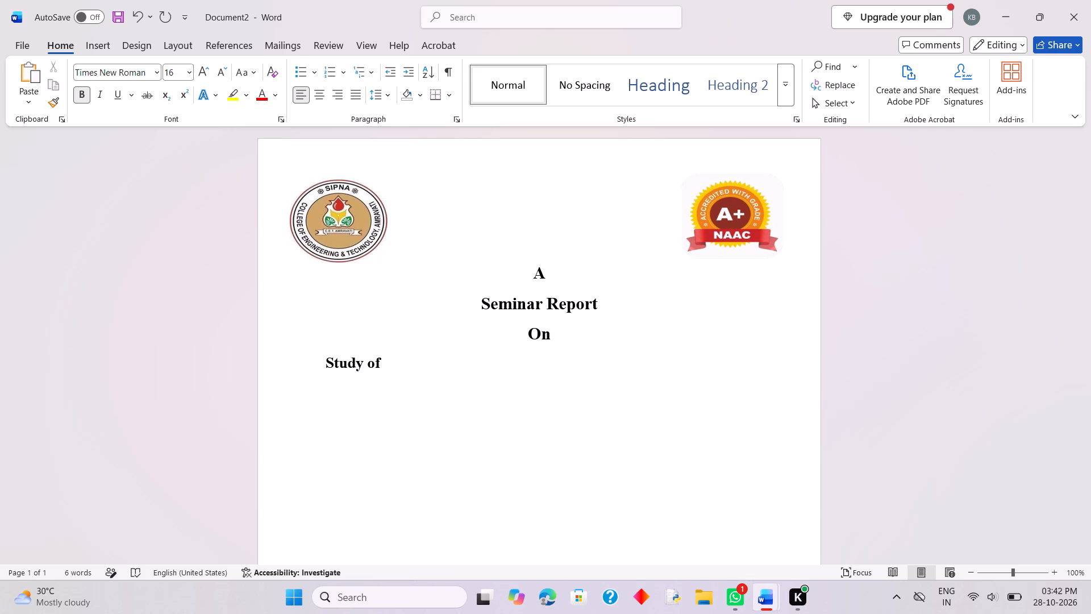
key(BackSpace)
key(BackSpace)
key(BackSpace)
key(shift+o)
key(shift+f)
key(BackSpace)
key(f)
key(BackSpace)
key(BackSpace)
text(of)
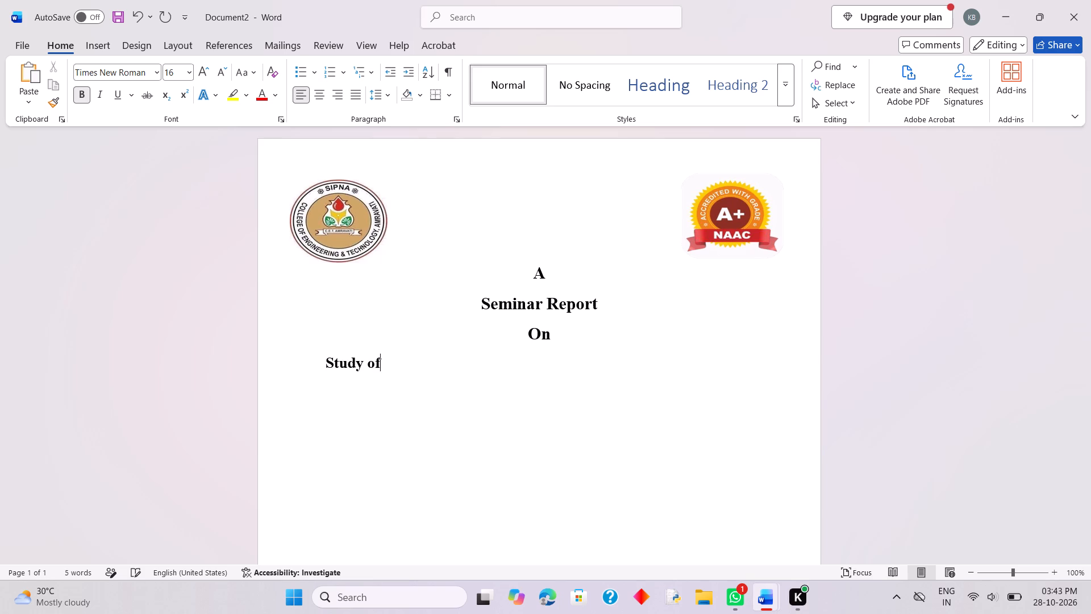
key(space)
key(shift+s)
key(a)
key(e)
key(t)
key(BackSpace)
key(BackSpace)
text(fety)
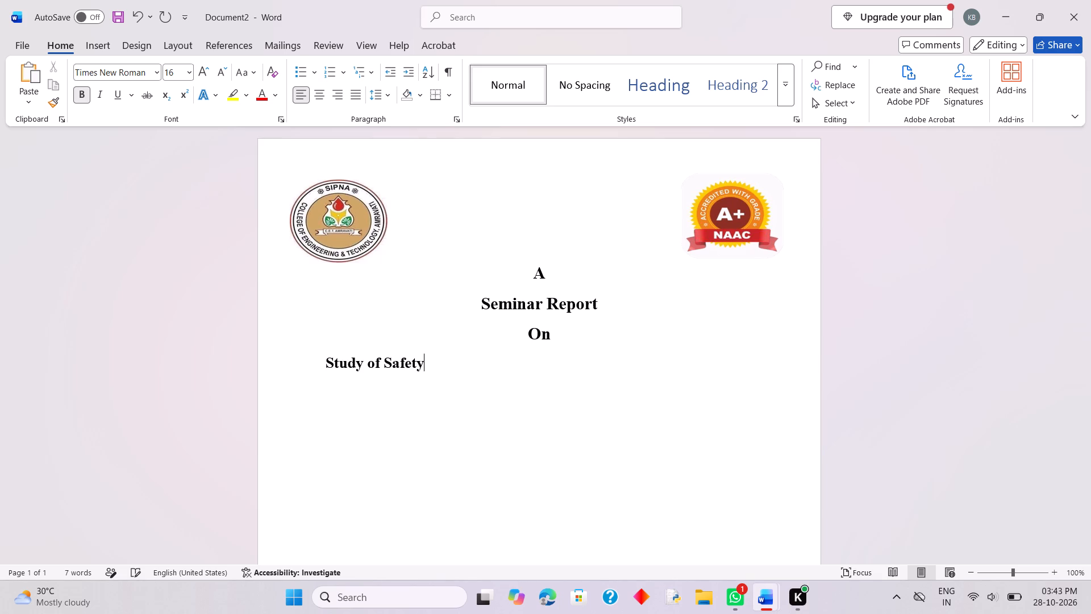
key(space)
Continue the bold title line after "Study of Safety" with "And Functional protection".
scroll(742, 424, up, 1)
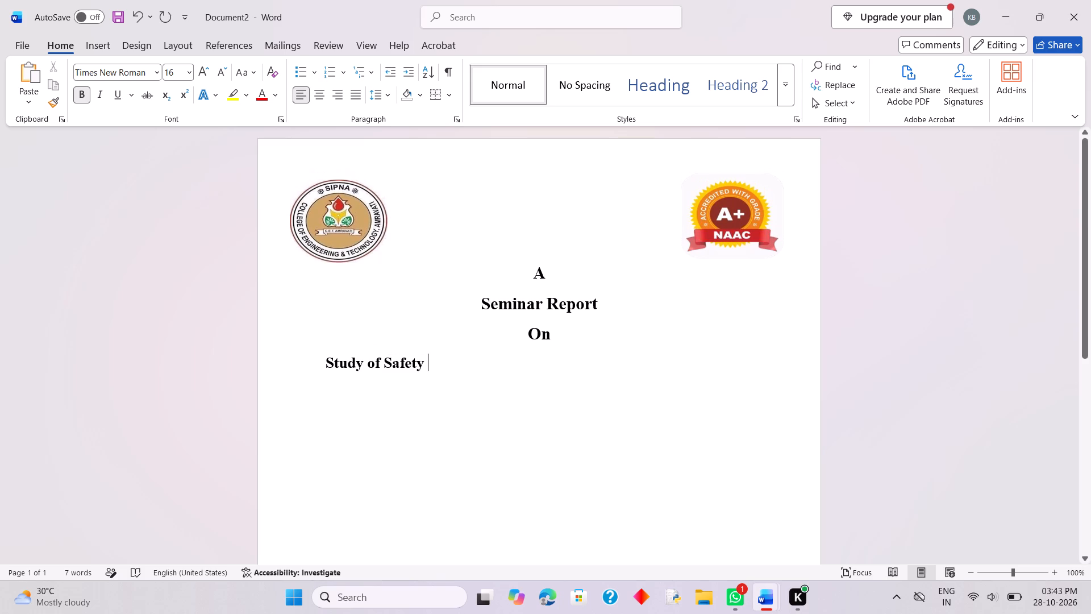
key(space)
text(And)
key(space)
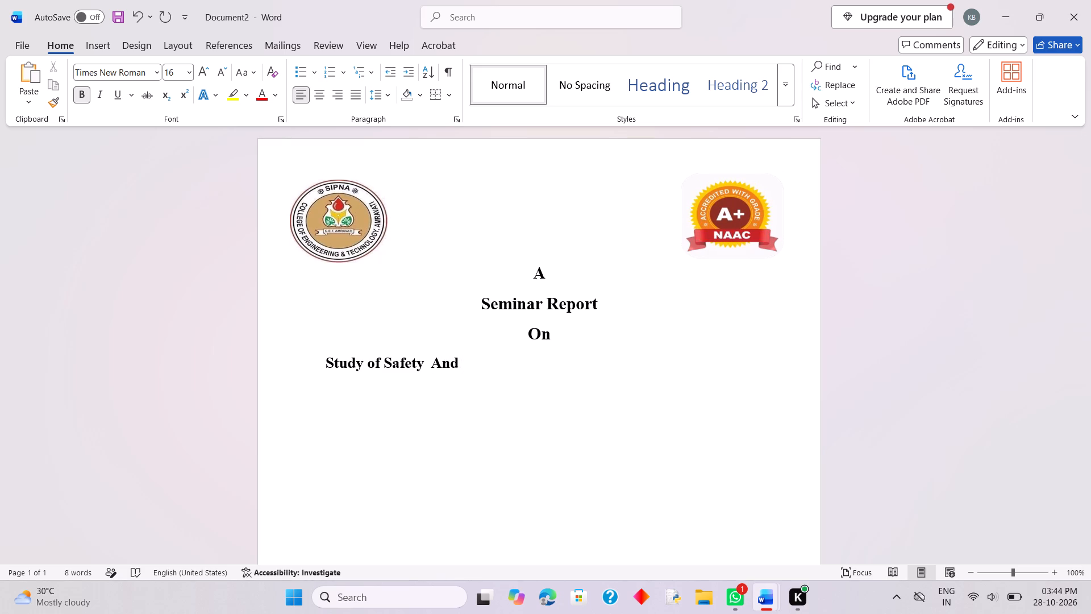
text(Funnc)
key(BackSpace)
key(BackSpace)
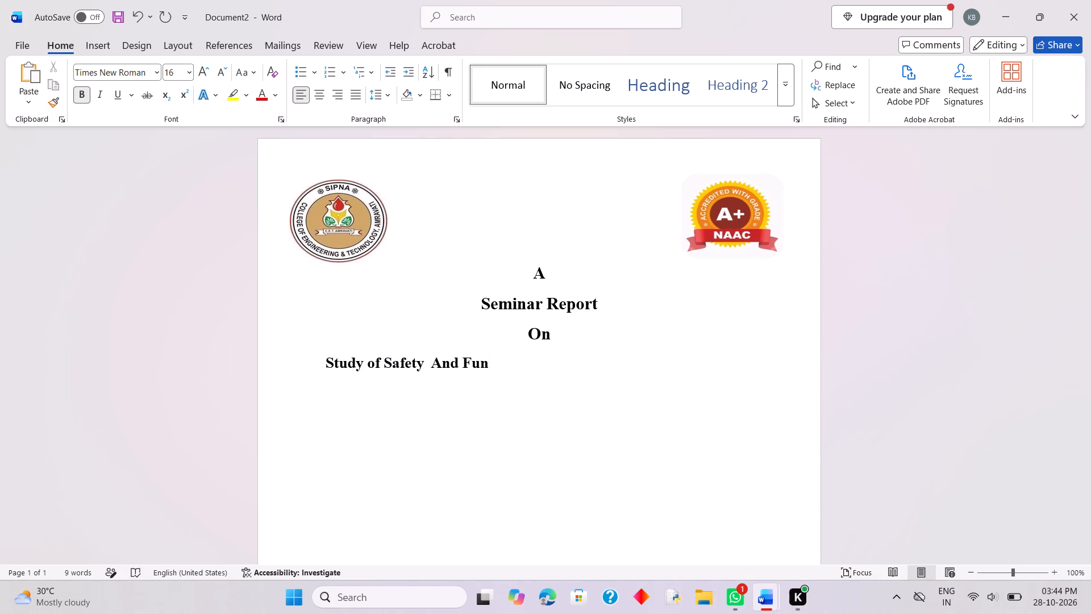
text(ctional)
key(space)
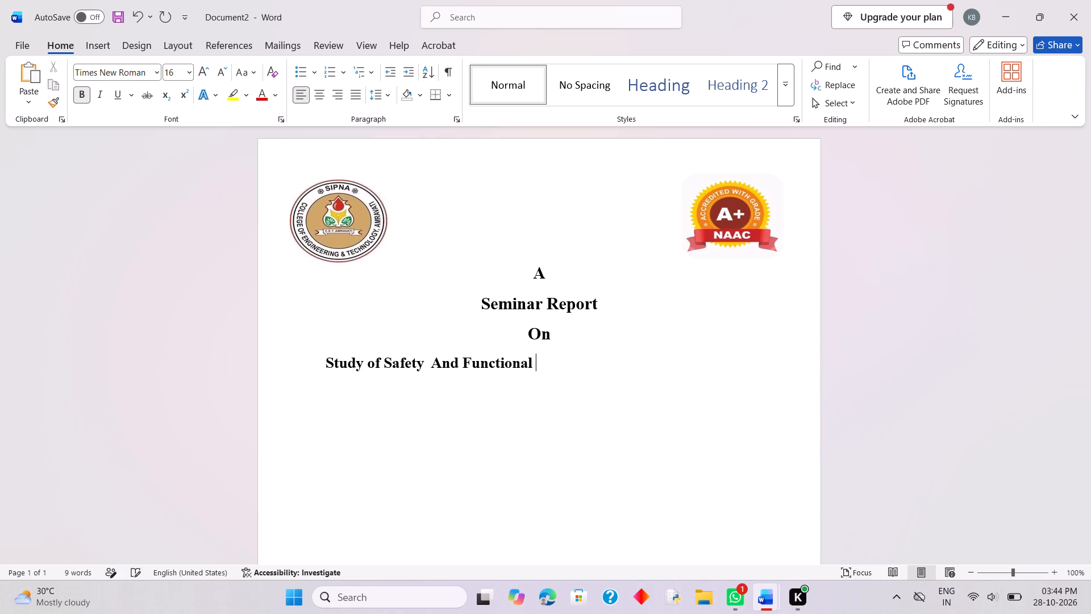
text(pri)
key(BackSpace)
text(otec)
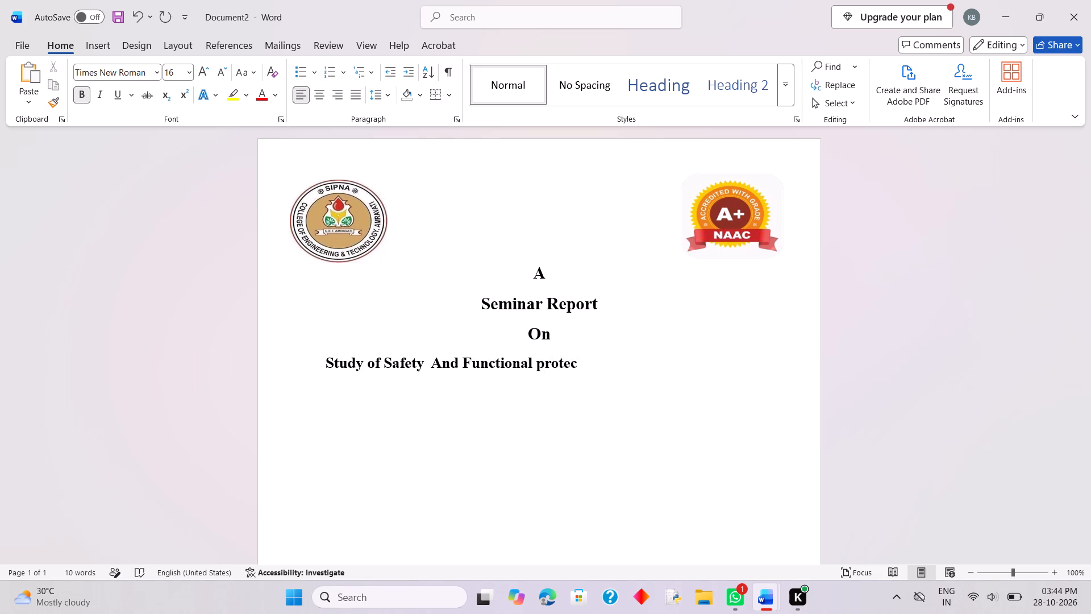
text(tion)
key(space)
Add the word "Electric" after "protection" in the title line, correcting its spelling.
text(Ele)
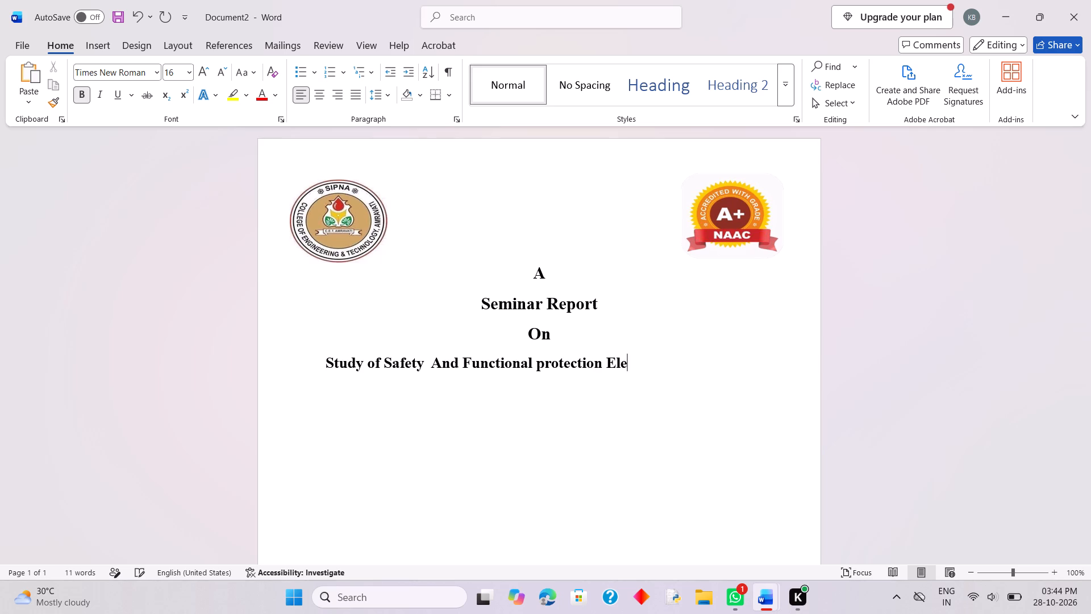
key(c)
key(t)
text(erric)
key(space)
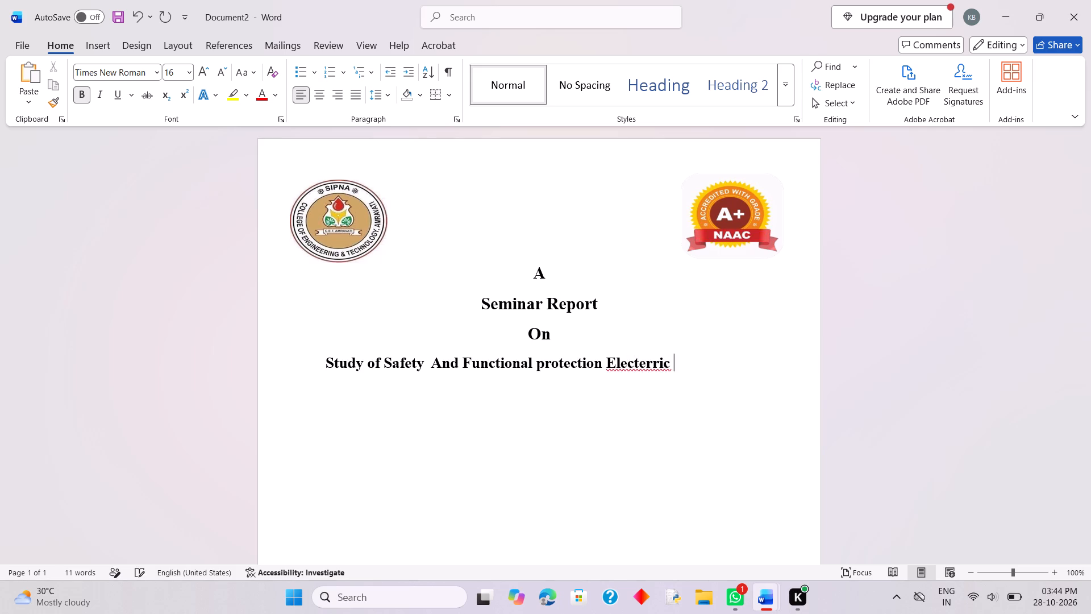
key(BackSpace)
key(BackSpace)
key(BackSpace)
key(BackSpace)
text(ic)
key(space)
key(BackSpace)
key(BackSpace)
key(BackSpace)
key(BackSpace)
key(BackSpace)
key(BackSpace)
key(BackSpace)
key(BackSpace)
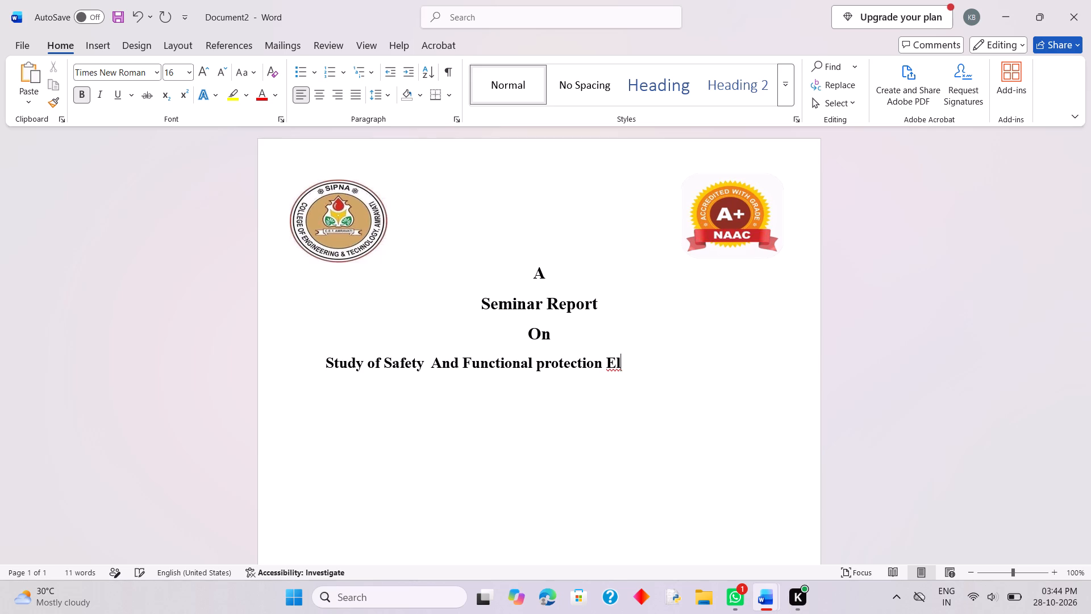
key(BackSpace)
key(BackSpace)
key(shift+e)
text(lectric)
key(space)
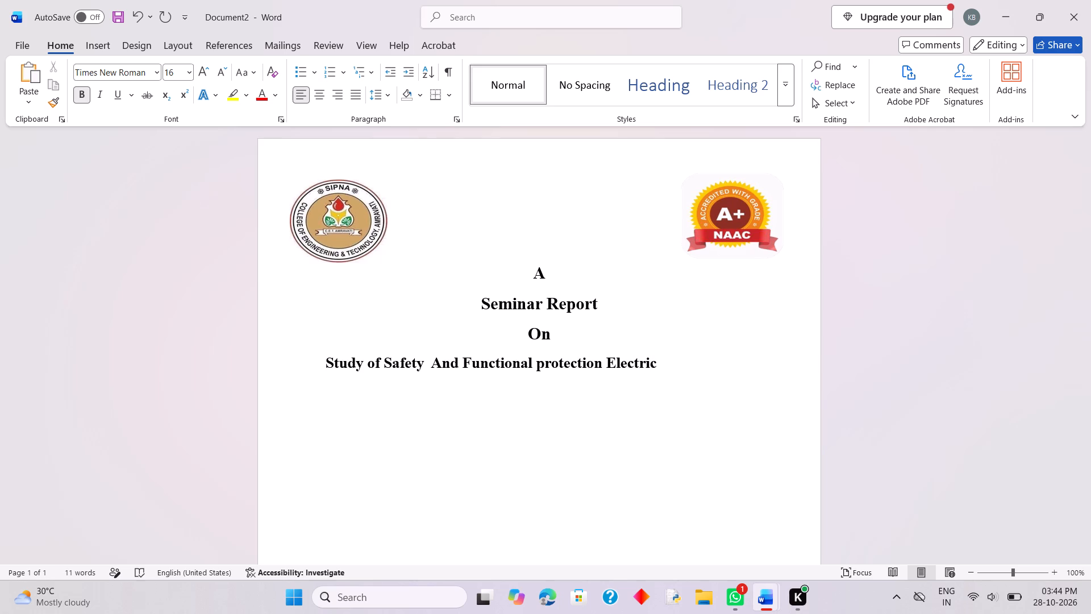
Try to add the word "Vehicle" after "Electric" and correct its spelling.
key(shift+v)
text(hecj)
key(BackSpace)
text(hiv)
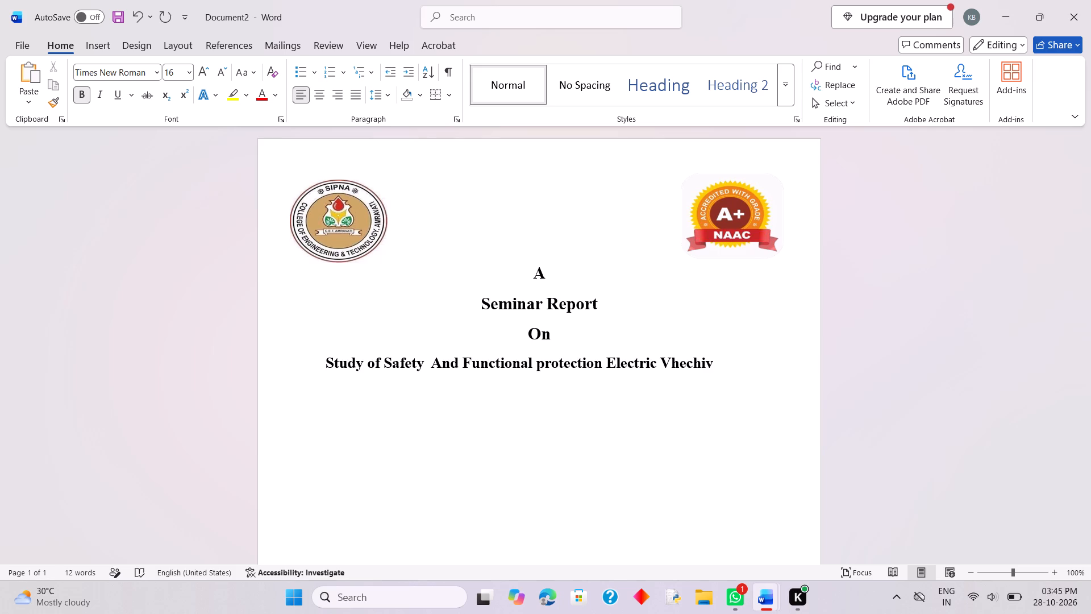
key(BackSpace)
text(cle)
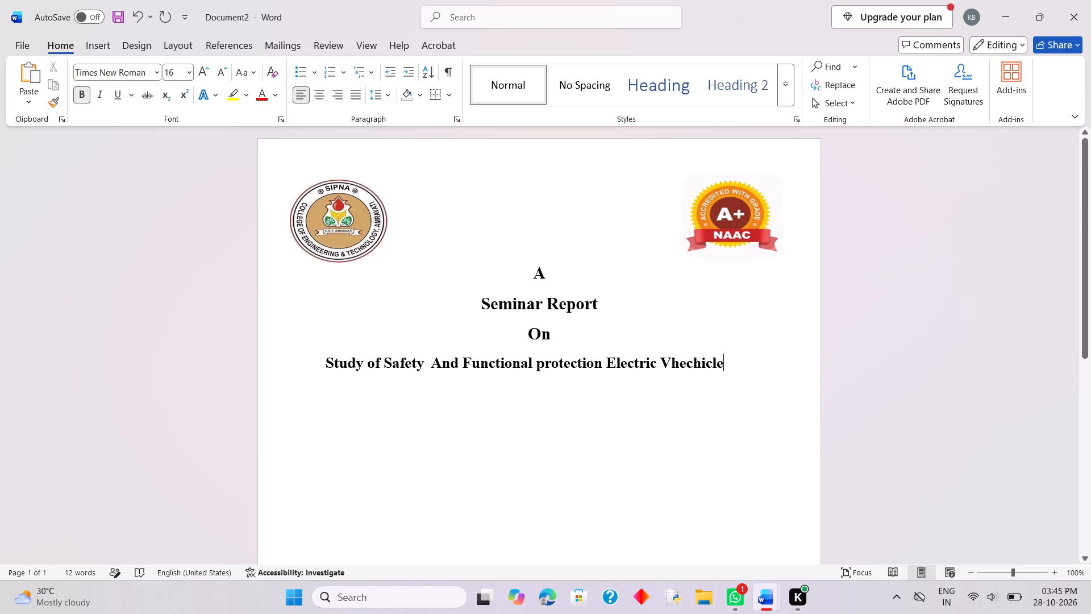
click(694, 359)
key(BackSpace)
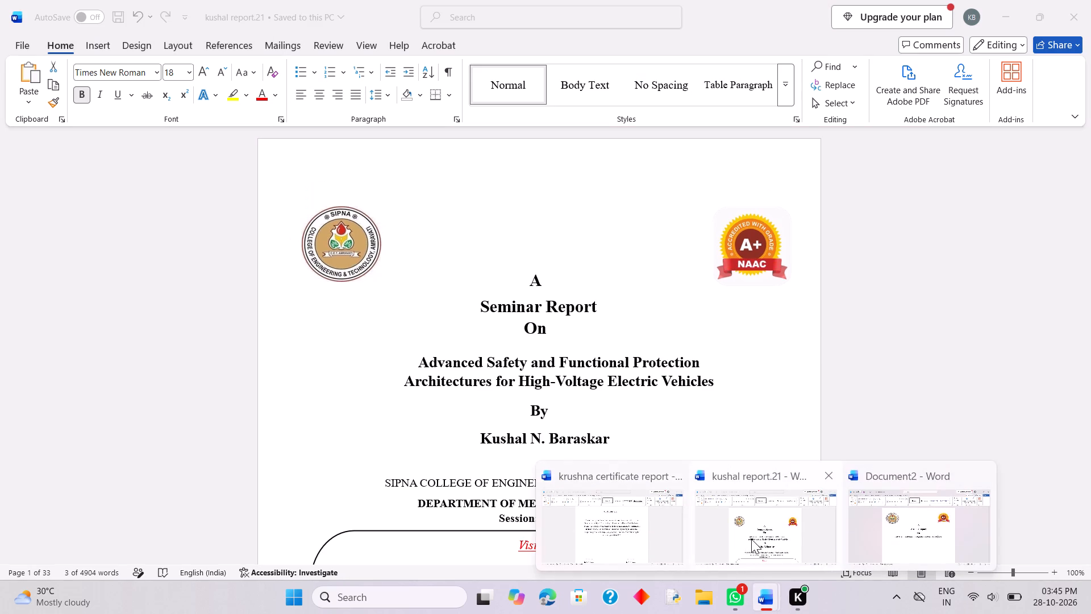
Copy "Electric Vehicles" from the title in the kushal report.21 document and paste it over the last two words of Document2's title line.
click(751, 539)
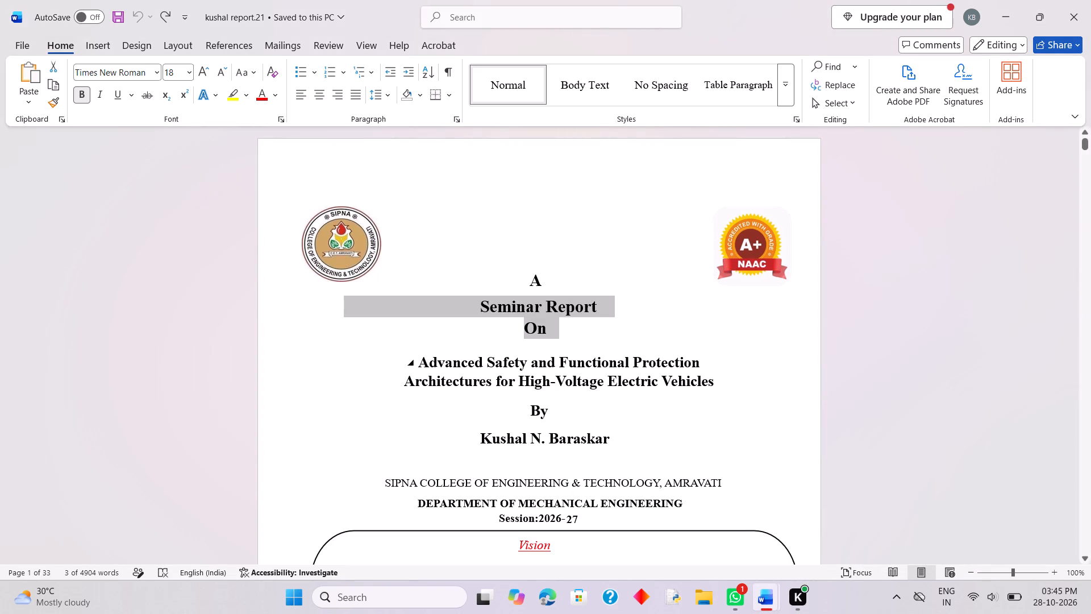
drag(717, 379, 638, 387)
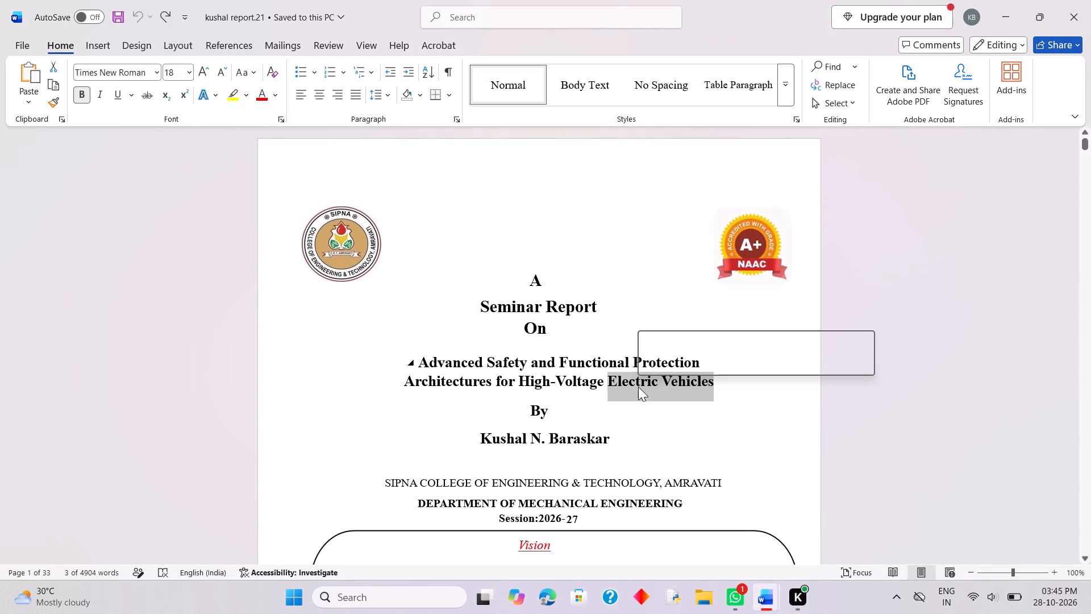
key(ctrl+c)
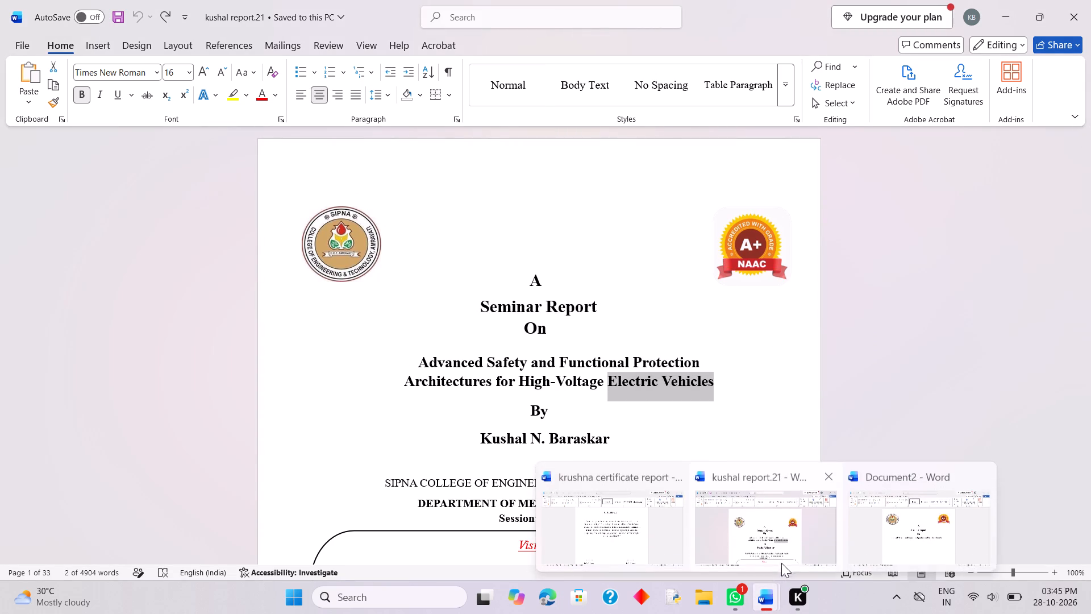
click(855, 527)
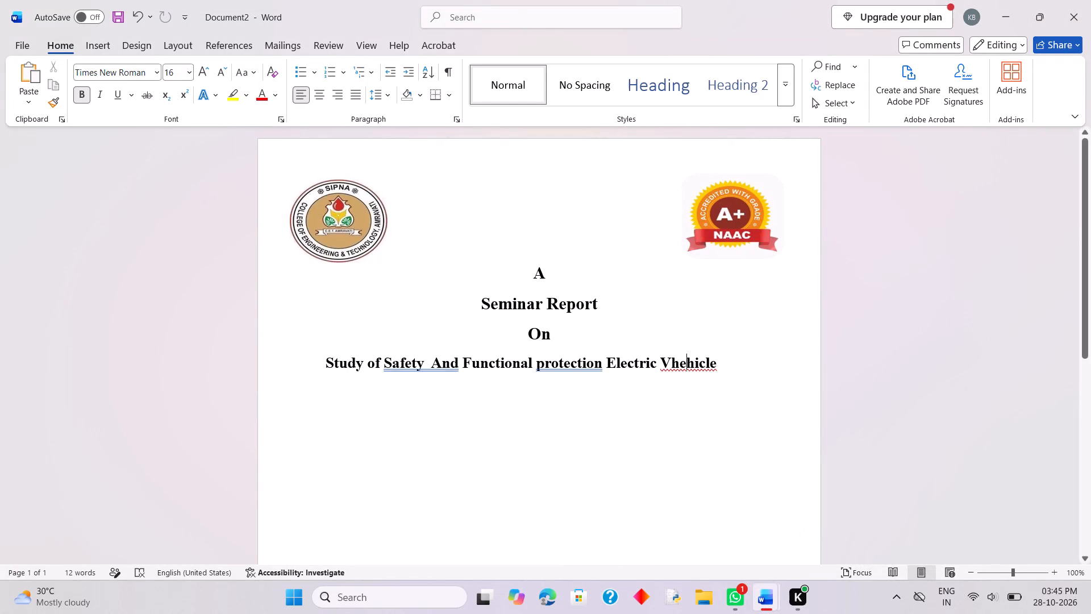
click(740, 372)
key(ctrl+BackSpace)
key(ctrl+BackSpace)
key(ctrl+v)
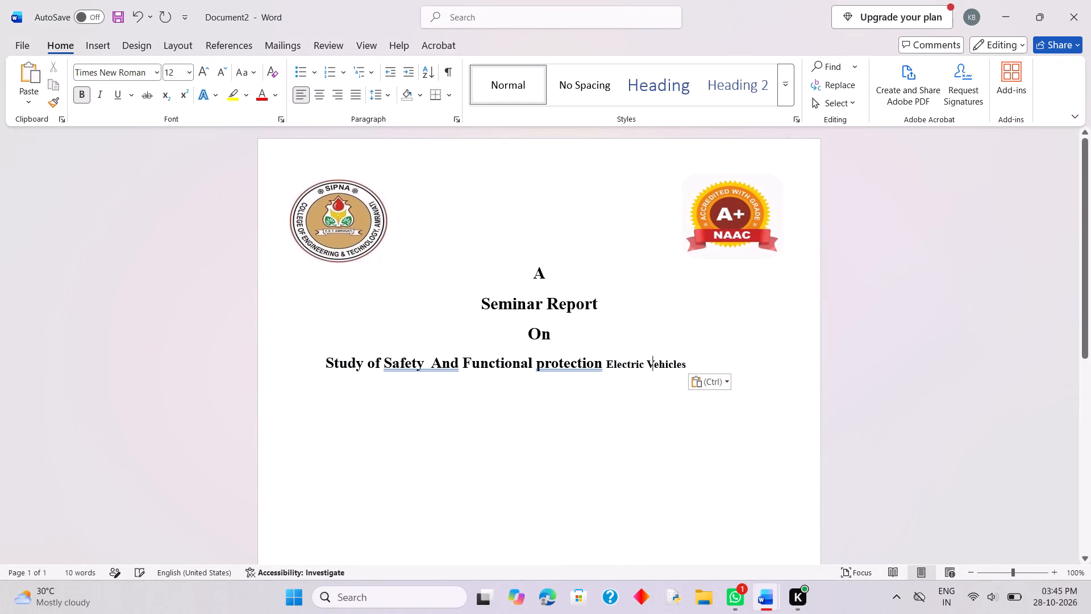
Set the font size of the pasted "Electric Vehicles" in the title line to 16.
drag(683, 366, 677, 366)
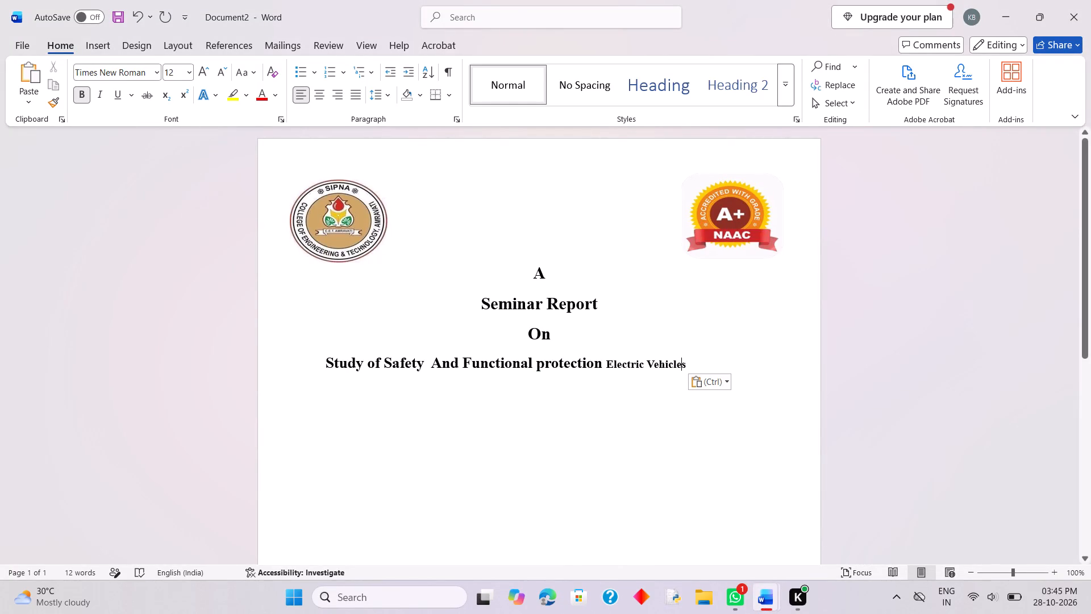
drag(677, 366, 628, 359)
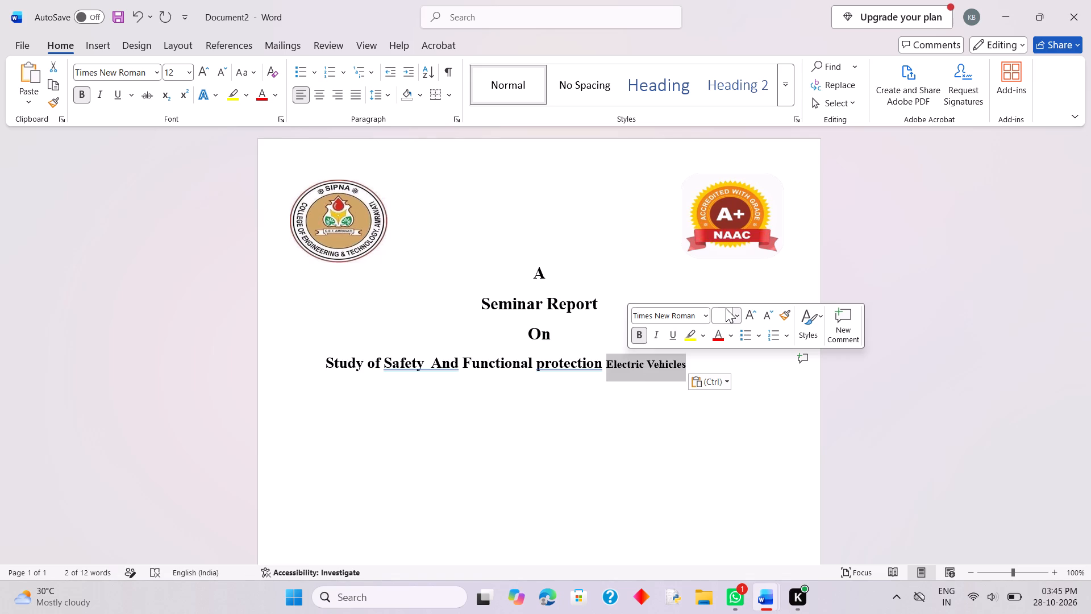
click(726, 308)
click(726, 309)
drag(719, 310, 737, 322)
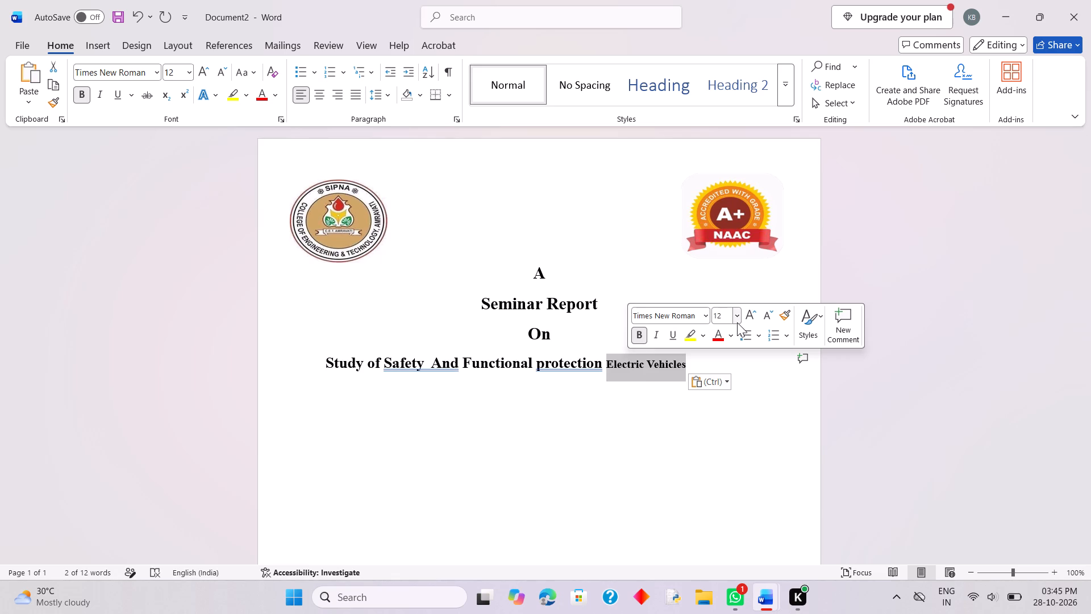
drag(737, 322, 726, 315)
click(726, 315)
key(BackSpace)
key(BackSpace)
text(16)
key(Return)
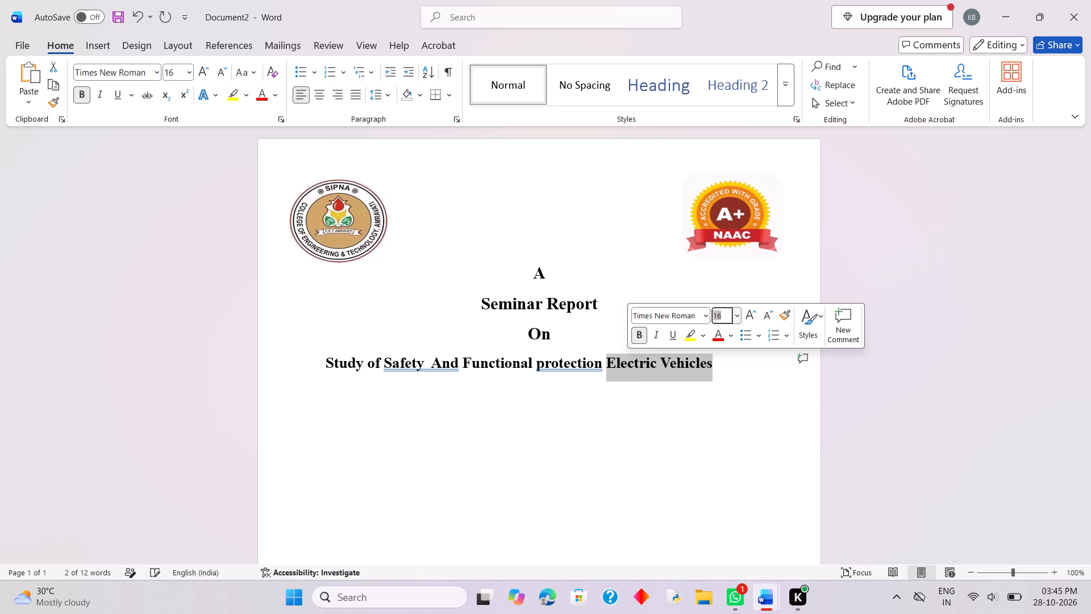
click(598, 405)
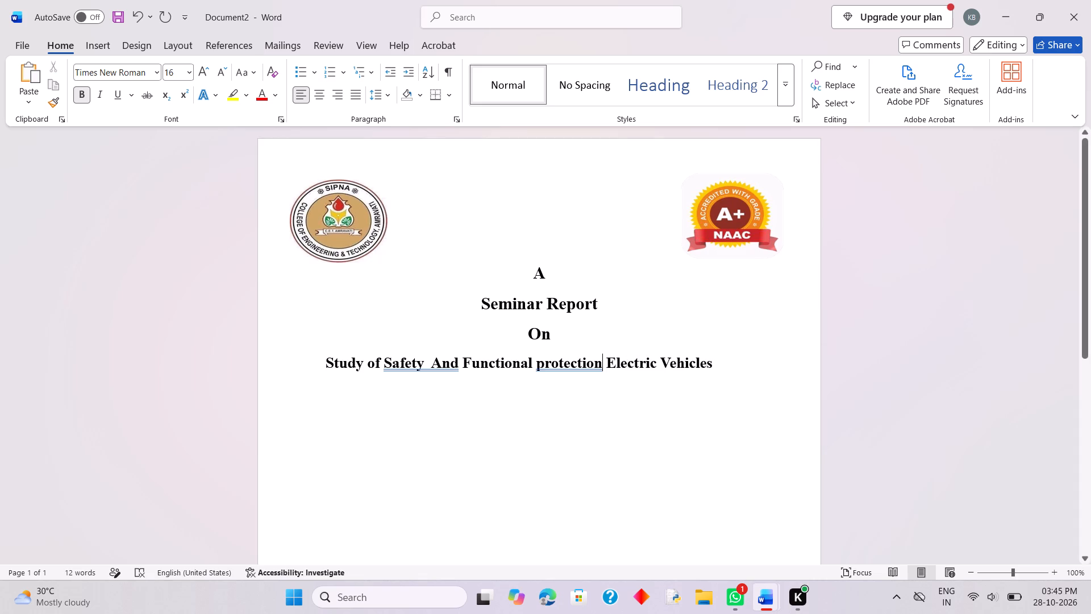
Switch to the kushal report.21 document and copy "Safety and Functional Protection" from its title.
click(760, 596)
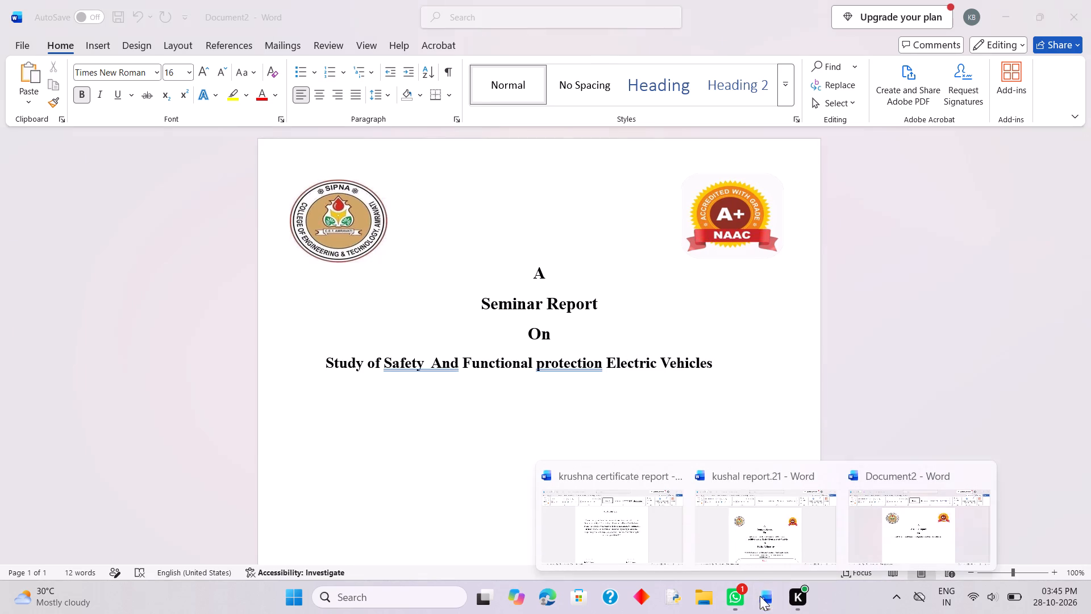
drag(753, 508, 534, 358)
click(780, 508)
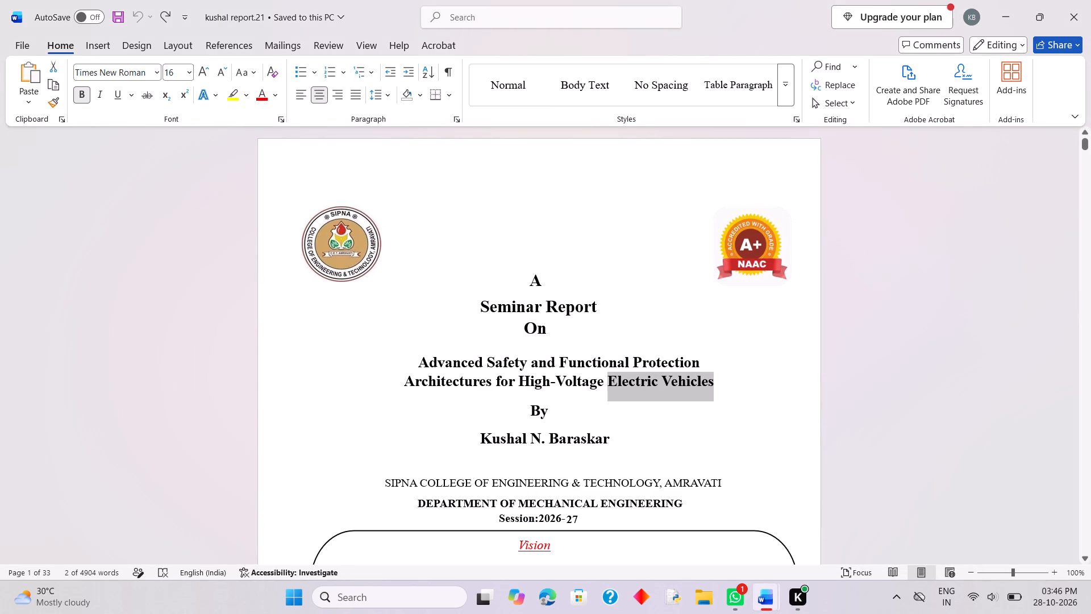
drag(485, 362, 569, 358)
drag(569, 358, 667, 355)
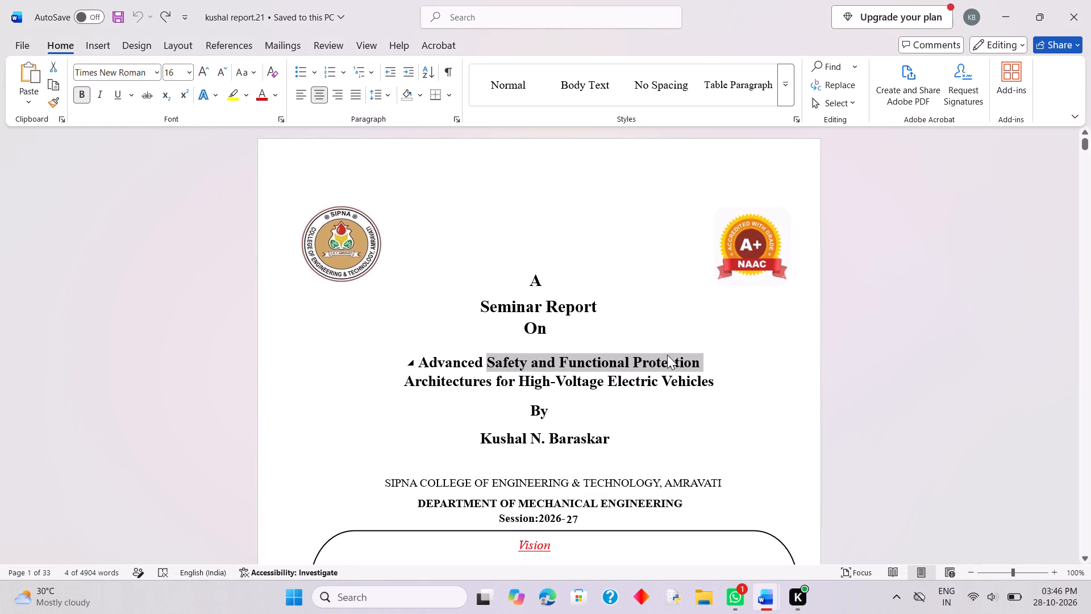
key(ctrl+c)
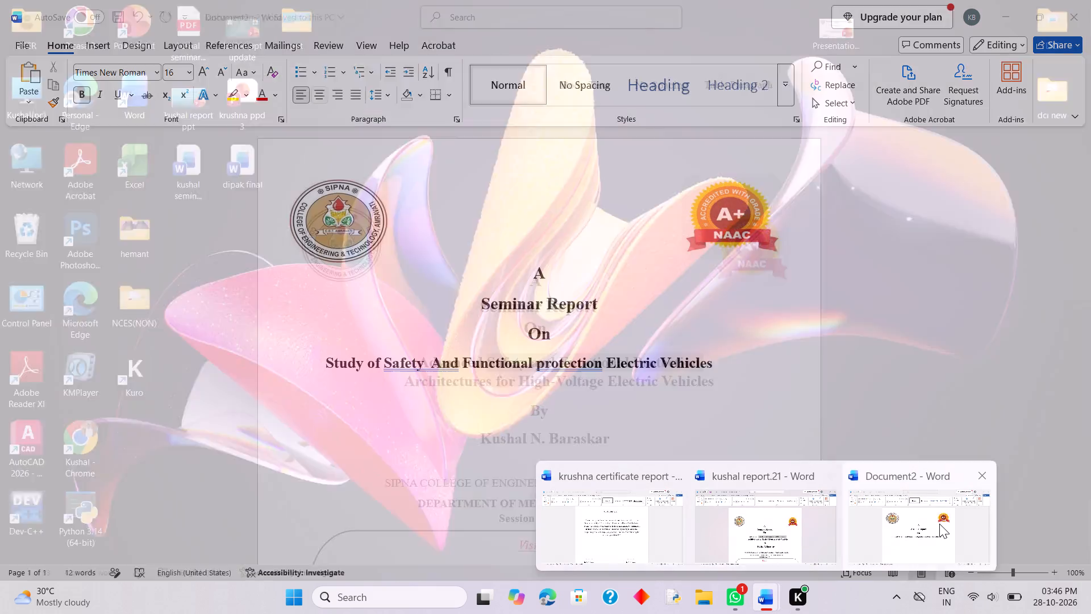
In Document2's title, replace the words between "Study of" and "Electric Vehicles" with the copied "Safety and Functional Protection".
click(942, 522)
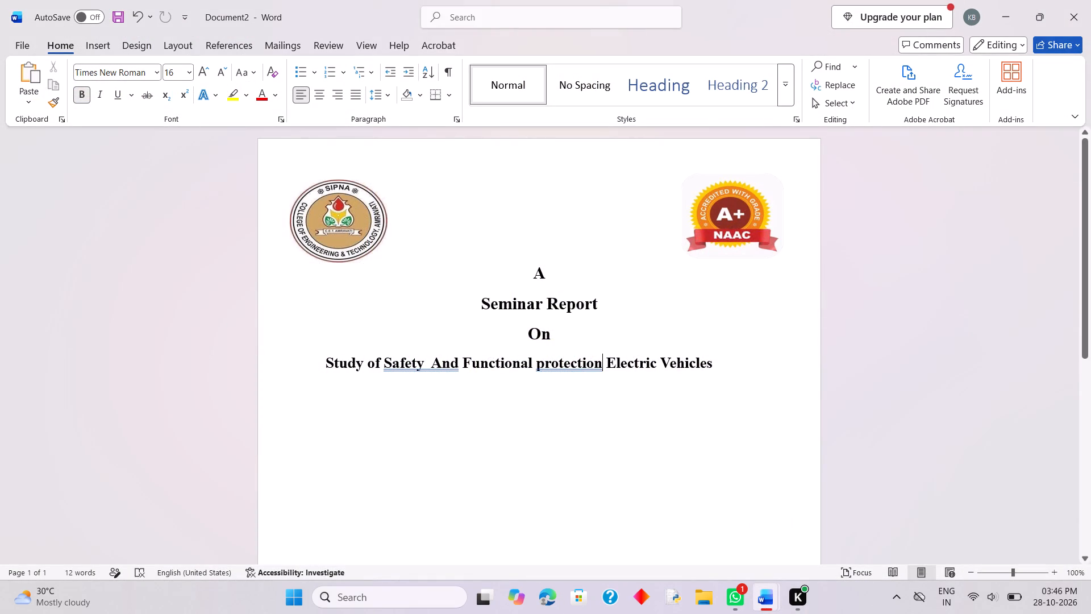
key(ctrl+backslash)
key(ctrl+BackSpace)
key(ctrl+BackSpace)
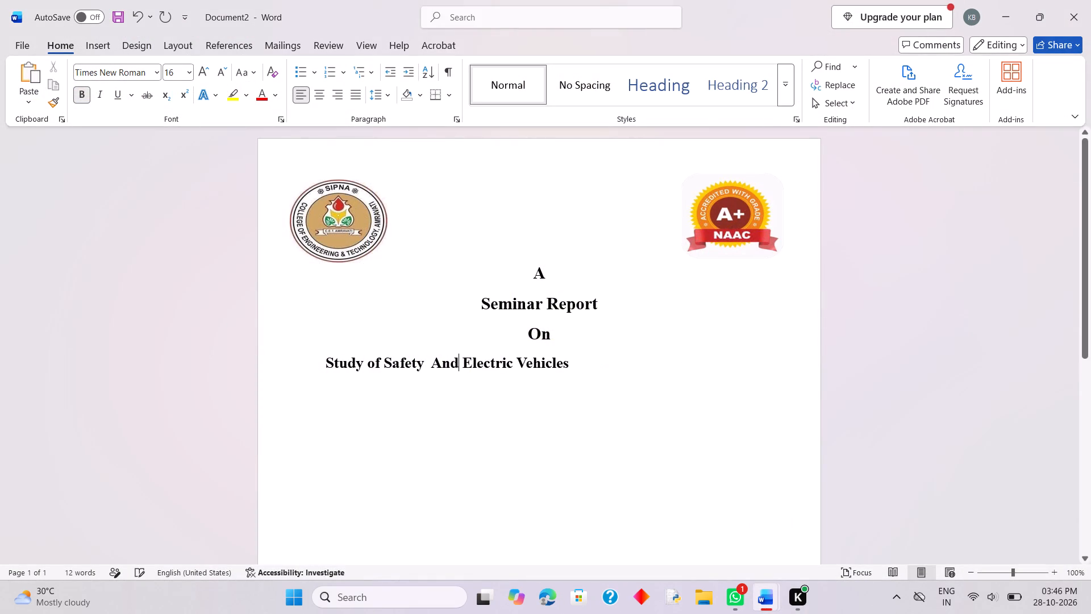
key(ctrl+BackSpace)
key(ctrl+BackSpace)
key(ctrl+BackSpace)
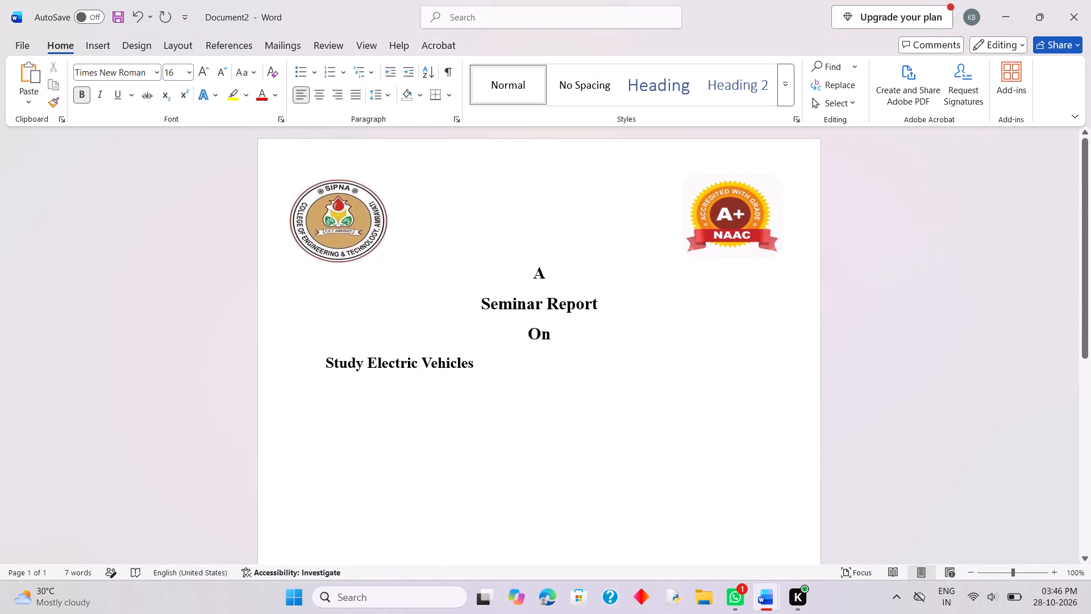
key(space)
key(BackSpace)
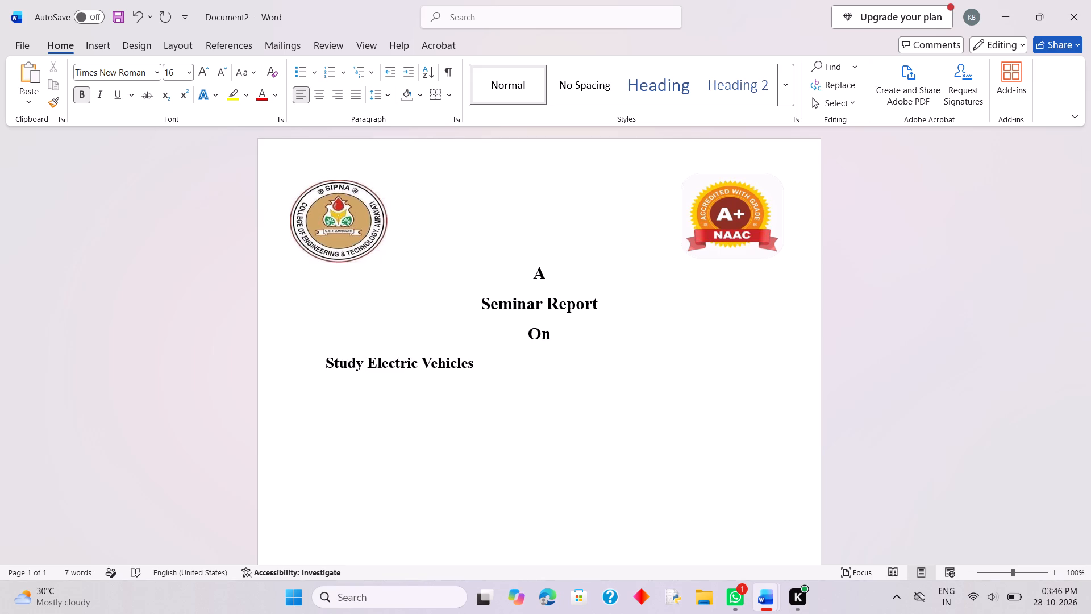
key(BackSpace)
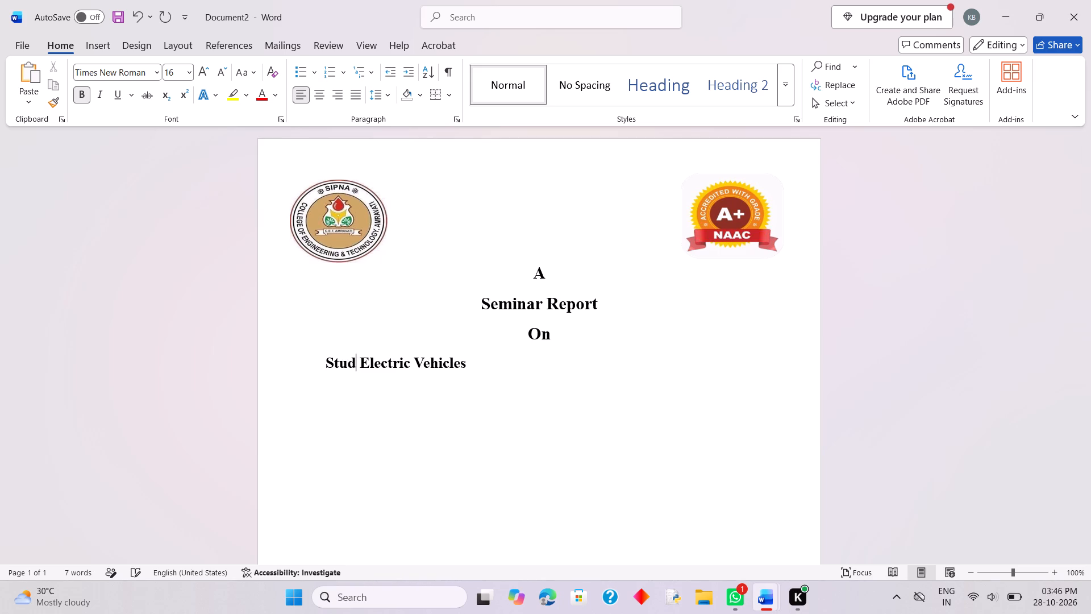
key(y)
key(space)
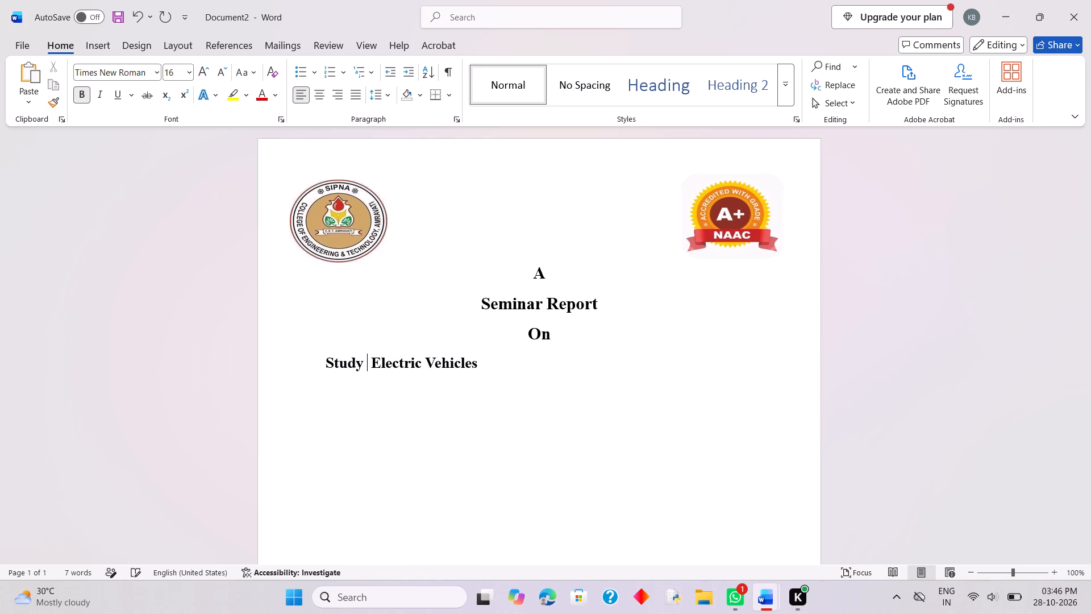
key(o)
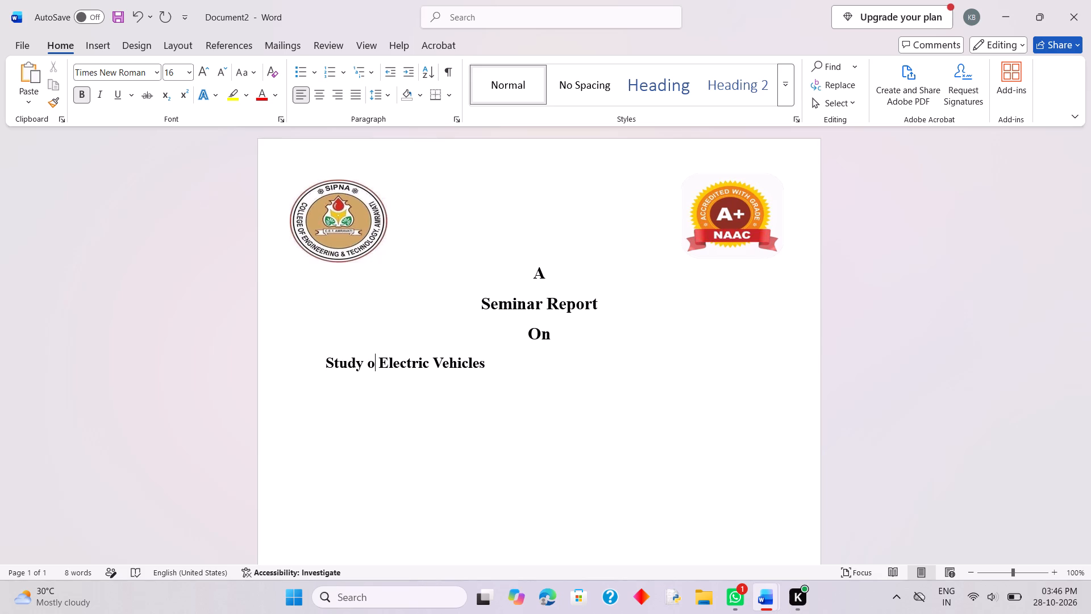
key(f)
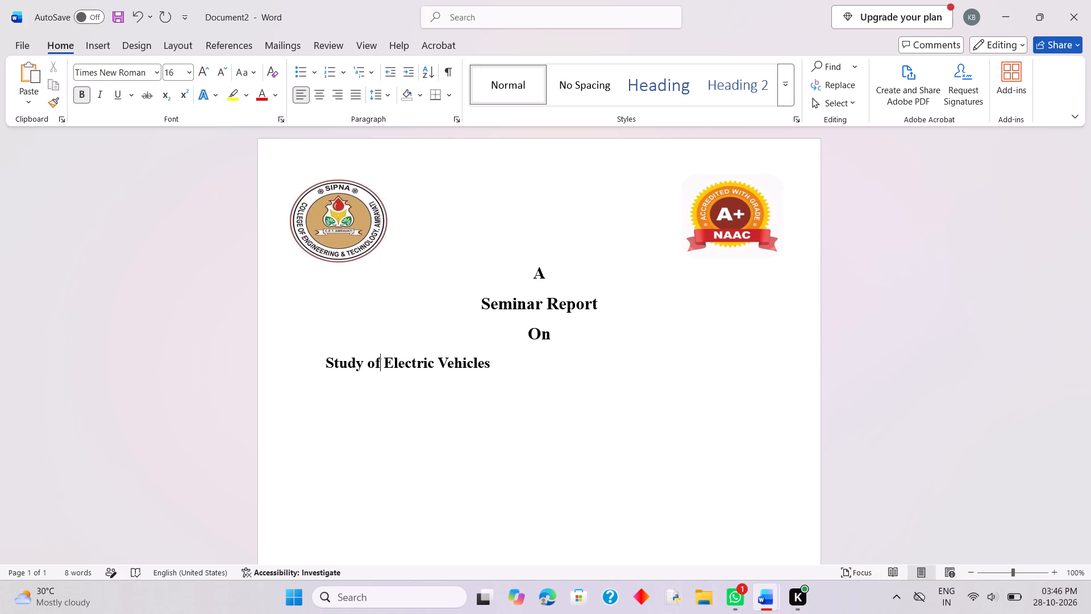
key(space)
key(ctrl+v)
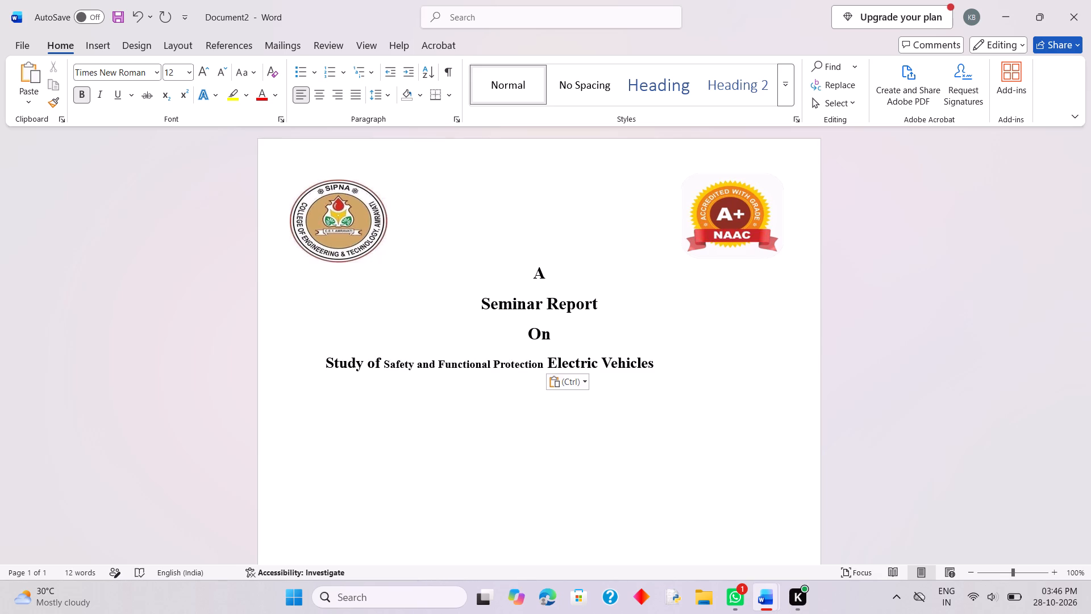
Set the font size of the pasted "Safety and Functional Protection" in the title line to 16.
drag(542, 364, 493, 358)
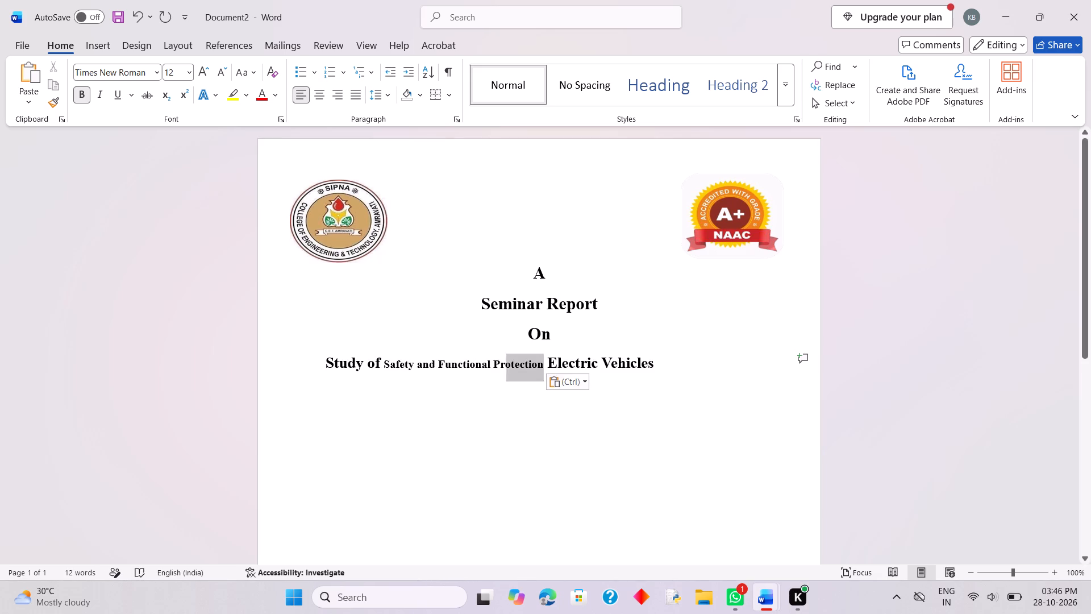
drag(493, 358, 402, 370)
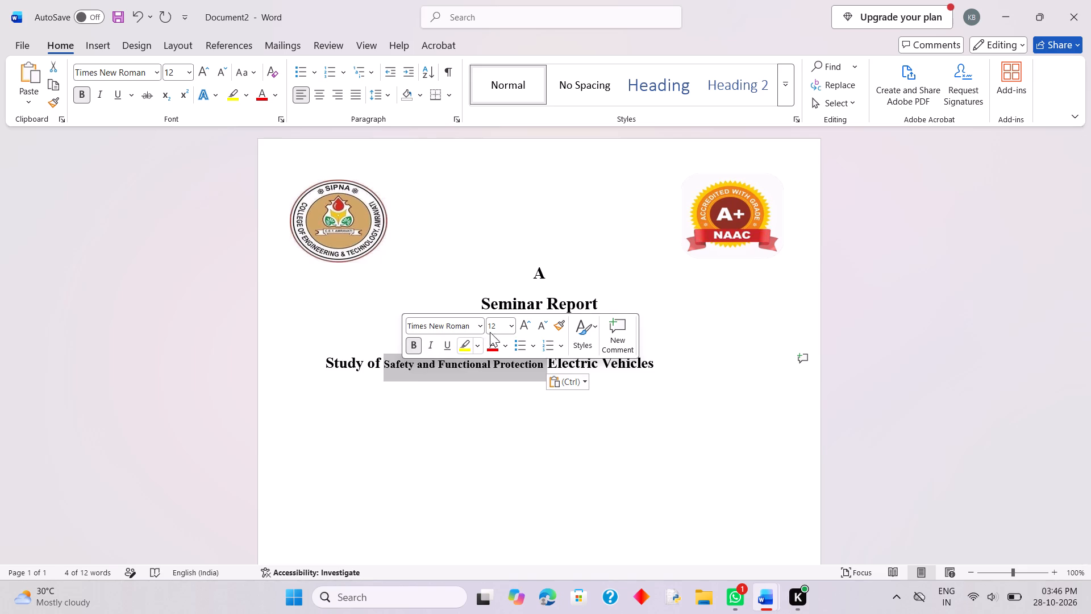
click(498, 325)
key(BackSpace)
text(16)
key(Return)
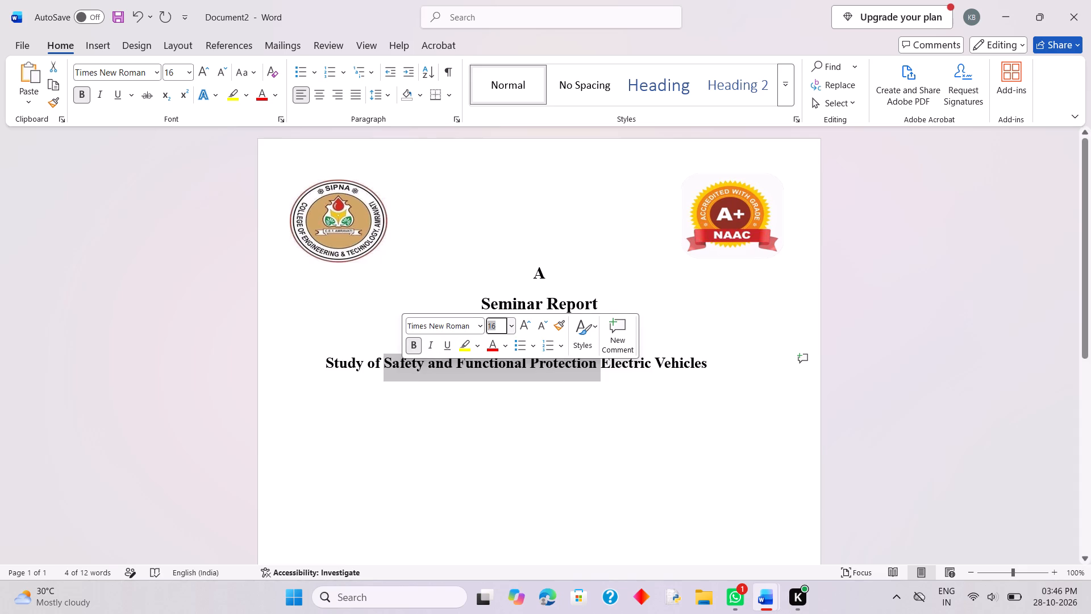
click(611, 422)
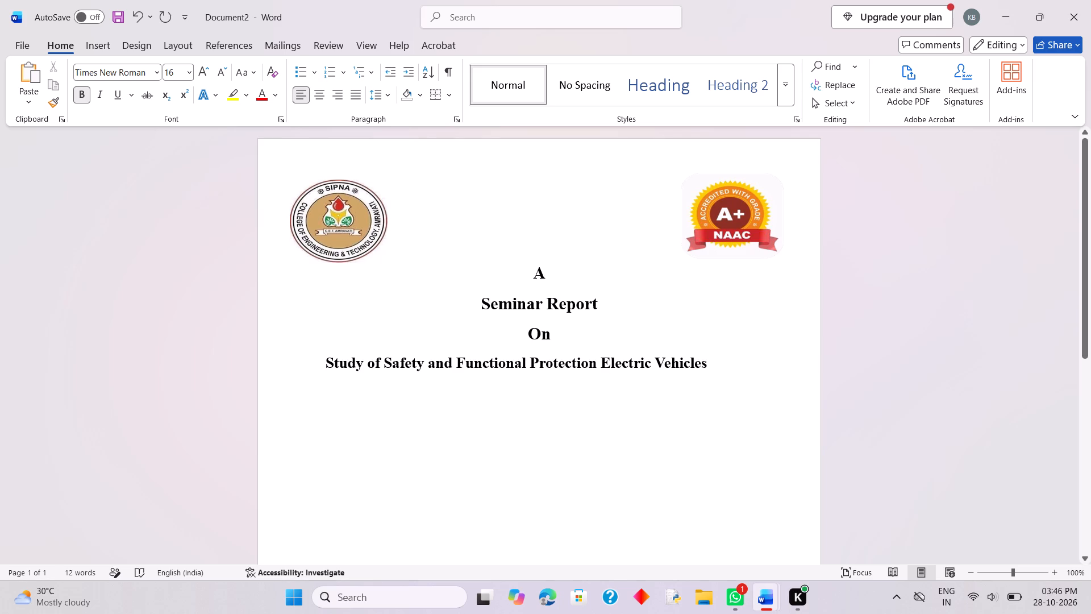
Set the font size of the whole "Study of Safety and Functional Protection Electric Vehicles" title to 18.
drag(327, 360, 675, 393)
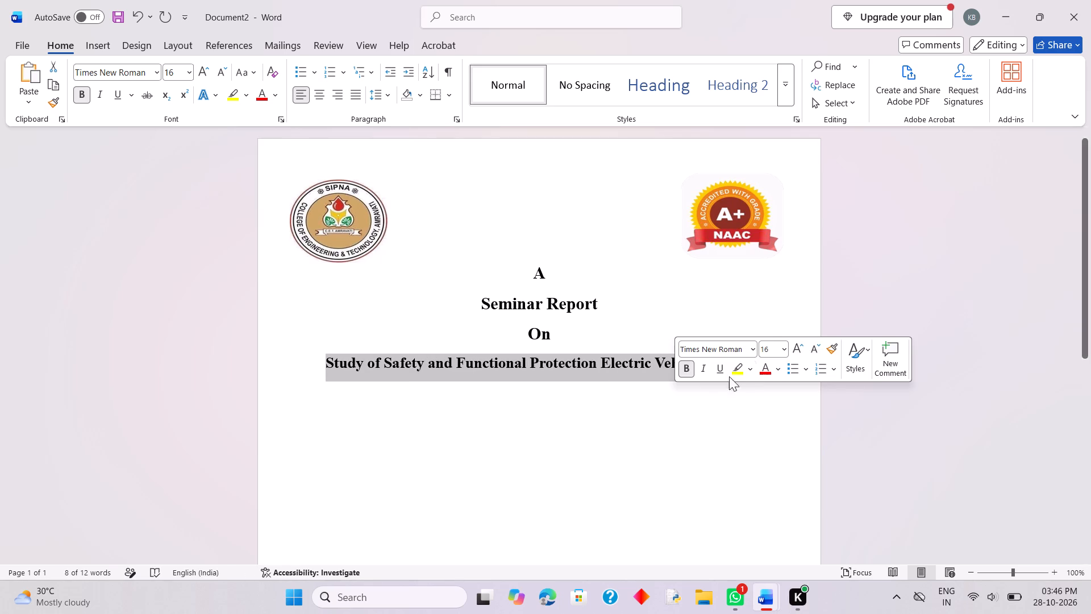
click(772, 349)
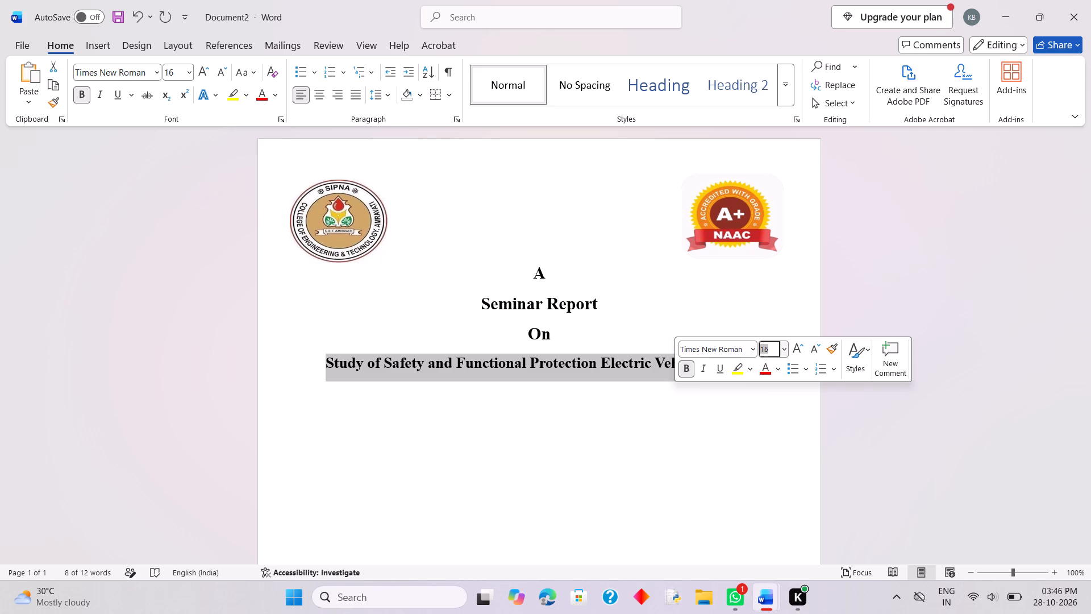
key(BackSpace)
key(1)
key(8)
key(Return)
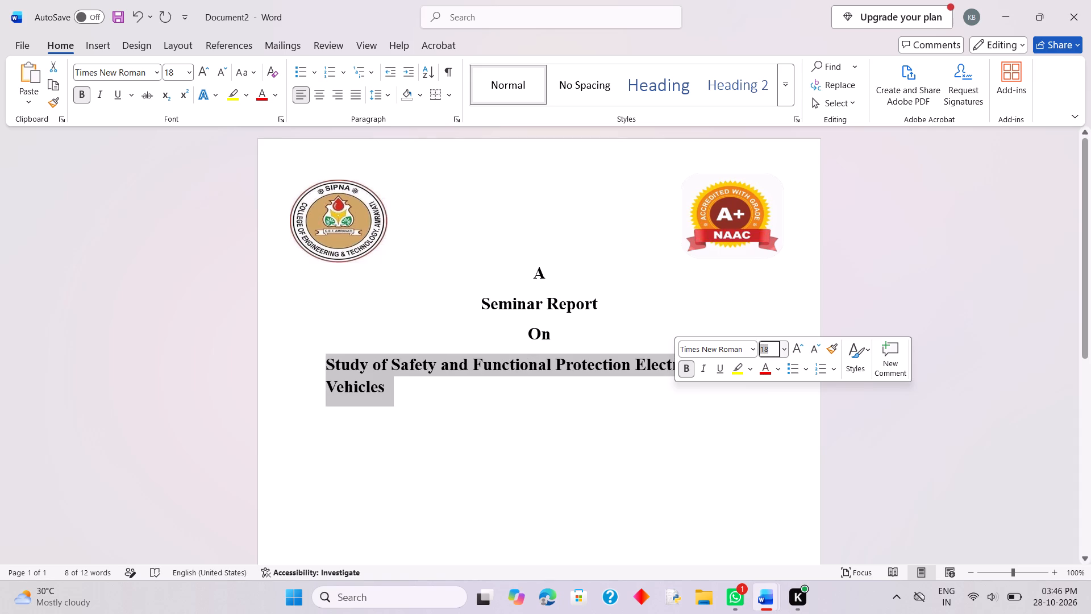
click(634, 427)
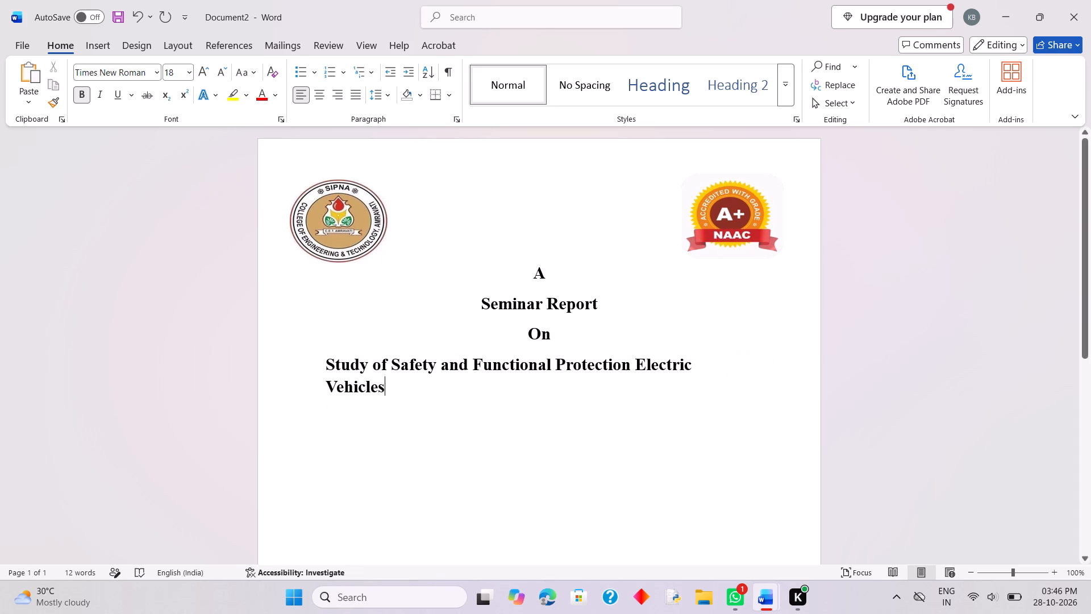
Break the title before "Electric" so that "Electric Vehicles" starts a new line.
click(636, 367)
key(Return)
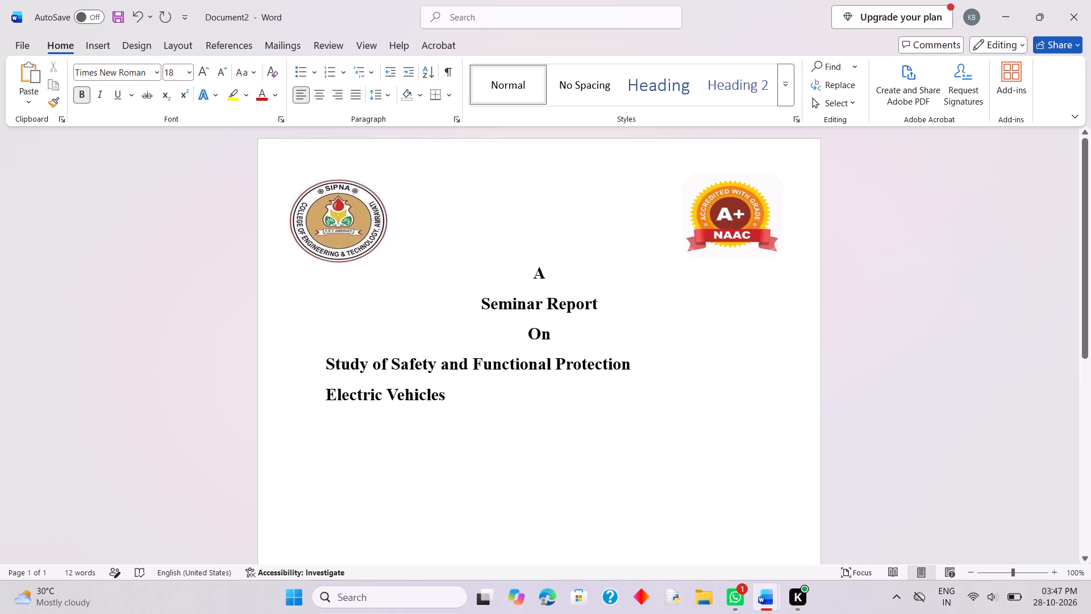
Centre both lines of the "Study of Safety and Functional Protection Electric Vehicles" title.
drag(326, 360, 430, 394)
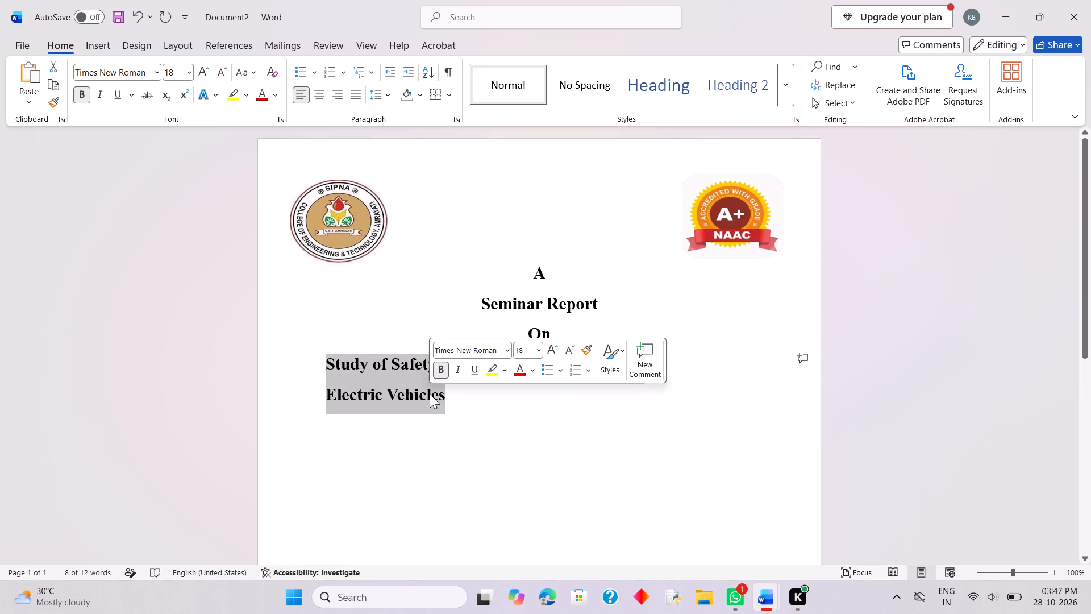
click(320, 98)
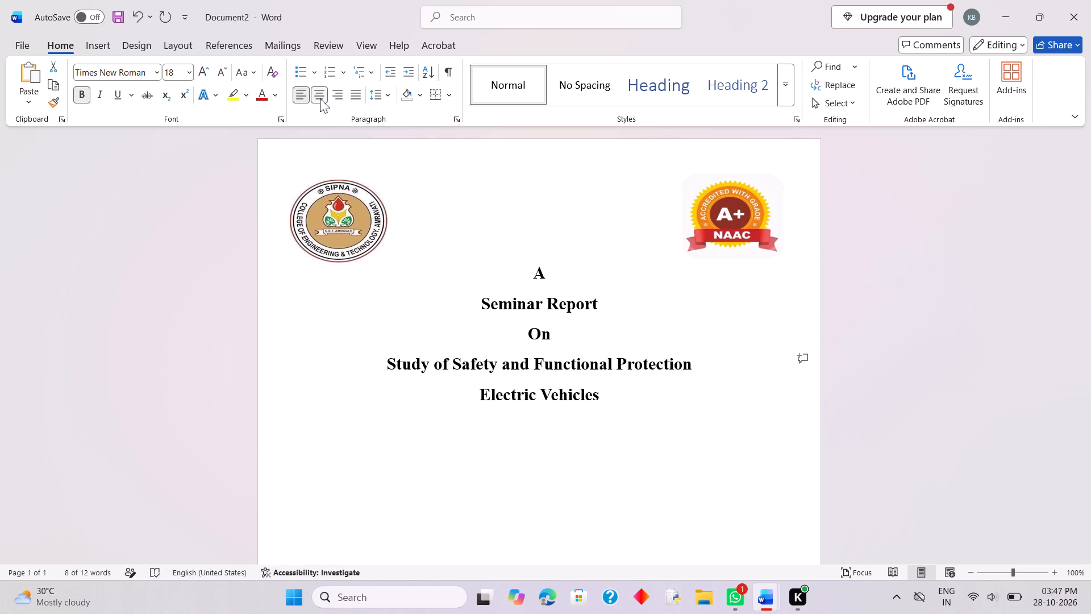
Compare the seminar title and heading formatting on the title page of the "krushna certificate report" document, and return to Document2.
click(433, 430)
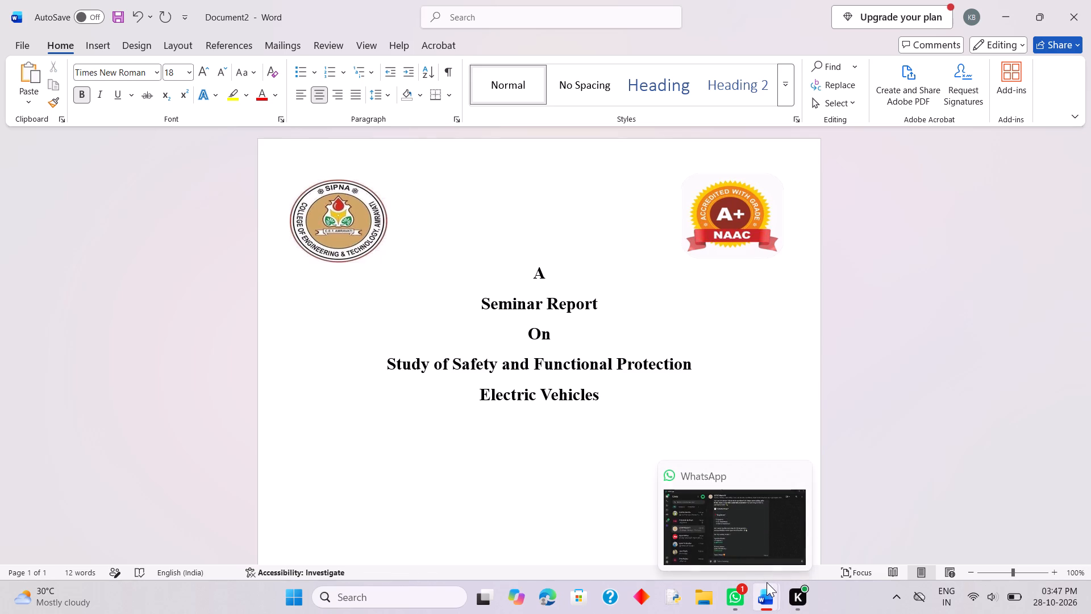
click(641, 530)
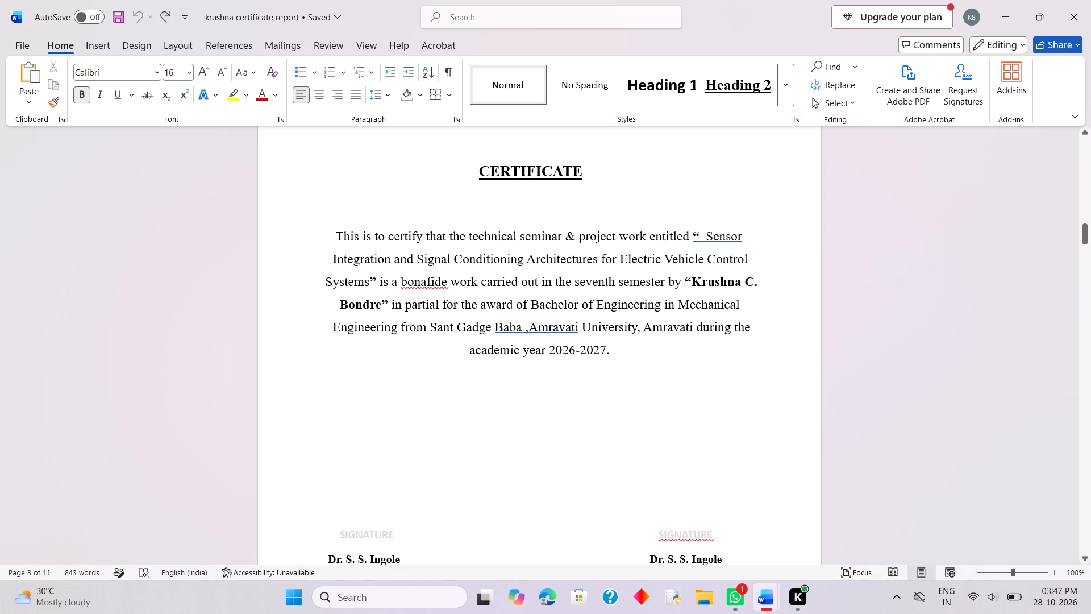
scroll(652, 400, up, 18)
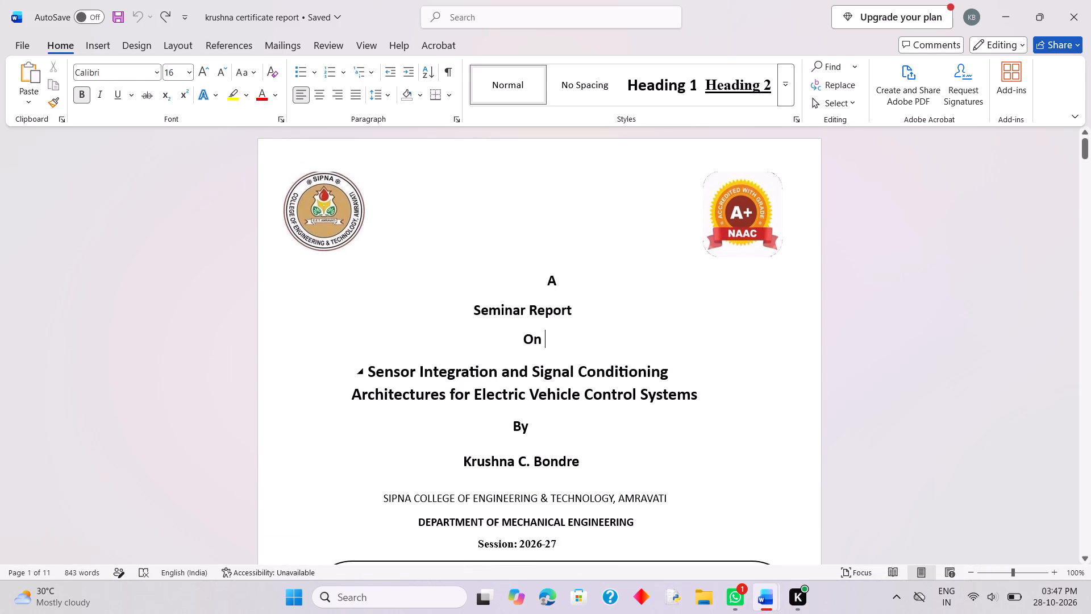
drag(367, 366, 706, 406)
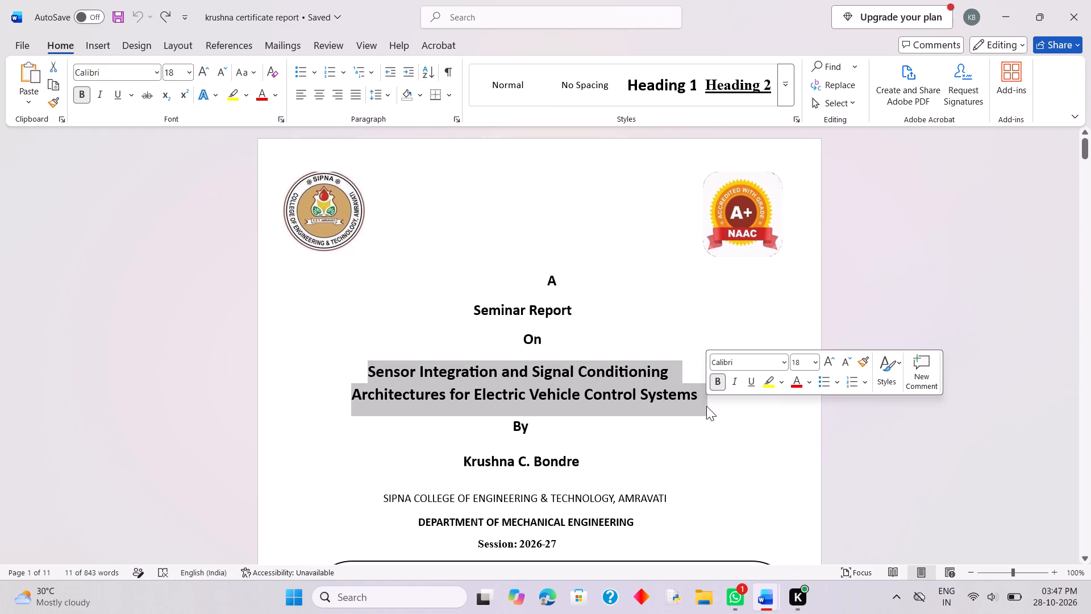
drag(475, 302, 591, 350)
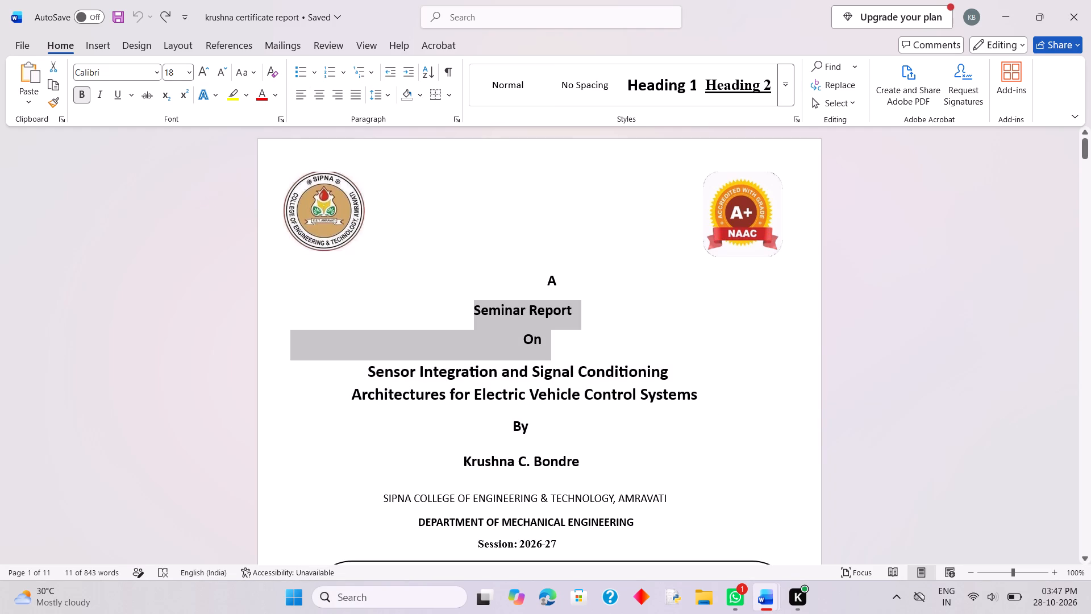
drag(591, 350, 591, 349)
click(648, 454)
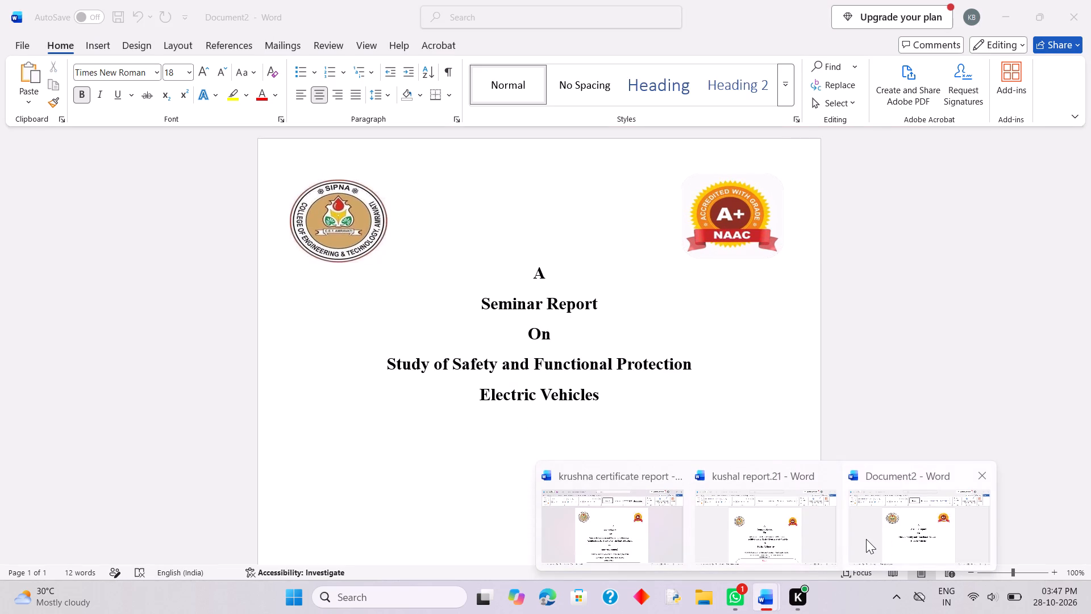
click(866, 539)
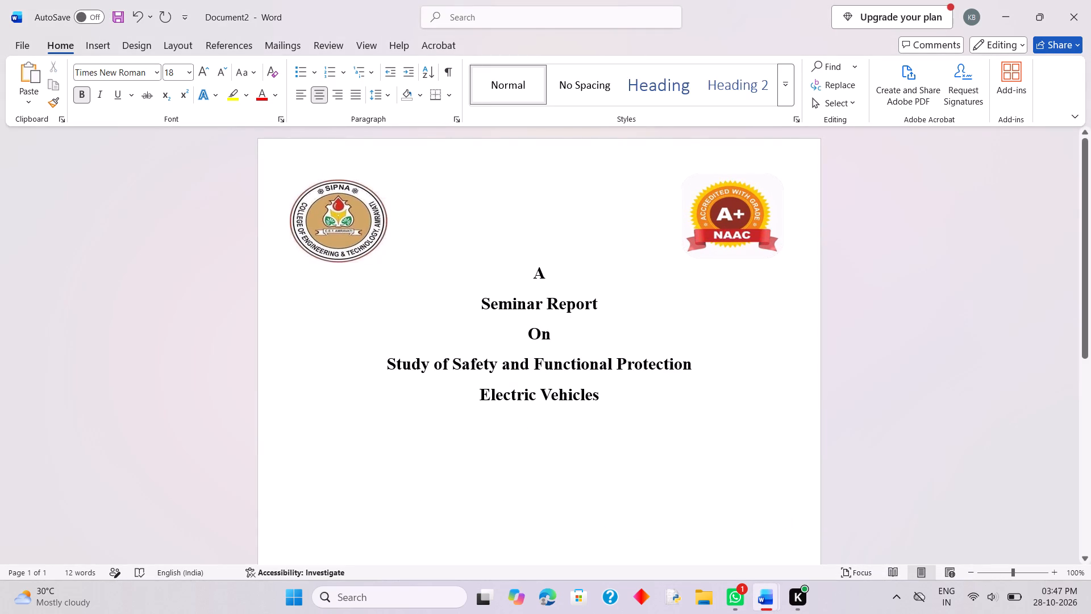
Insert "For" before "Electric Vehicles" on the second line of the title.
drag(384, 359, 612, 404)
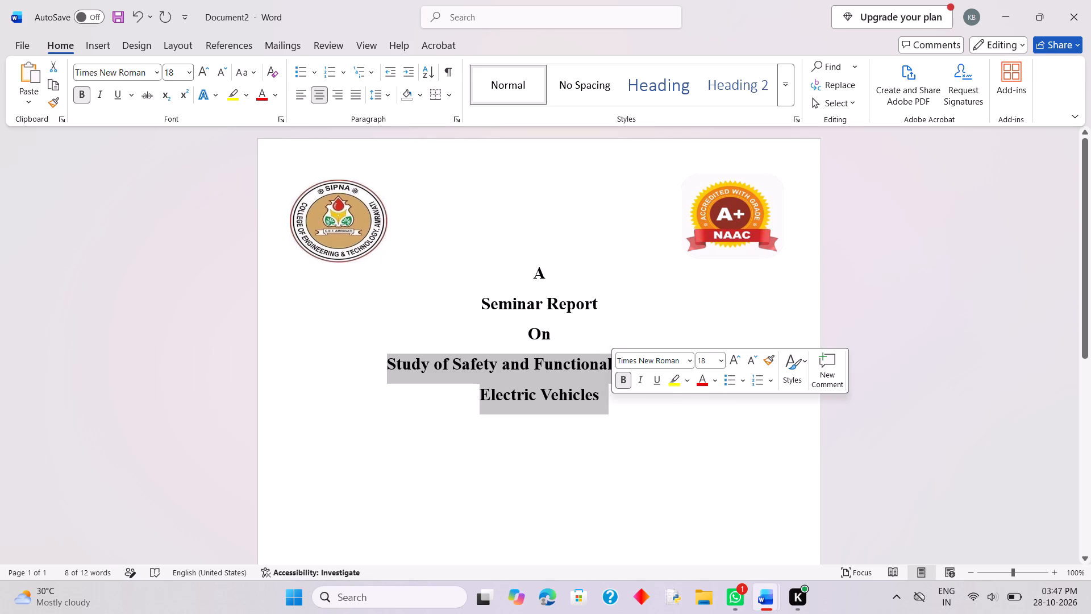
click(612, 404)
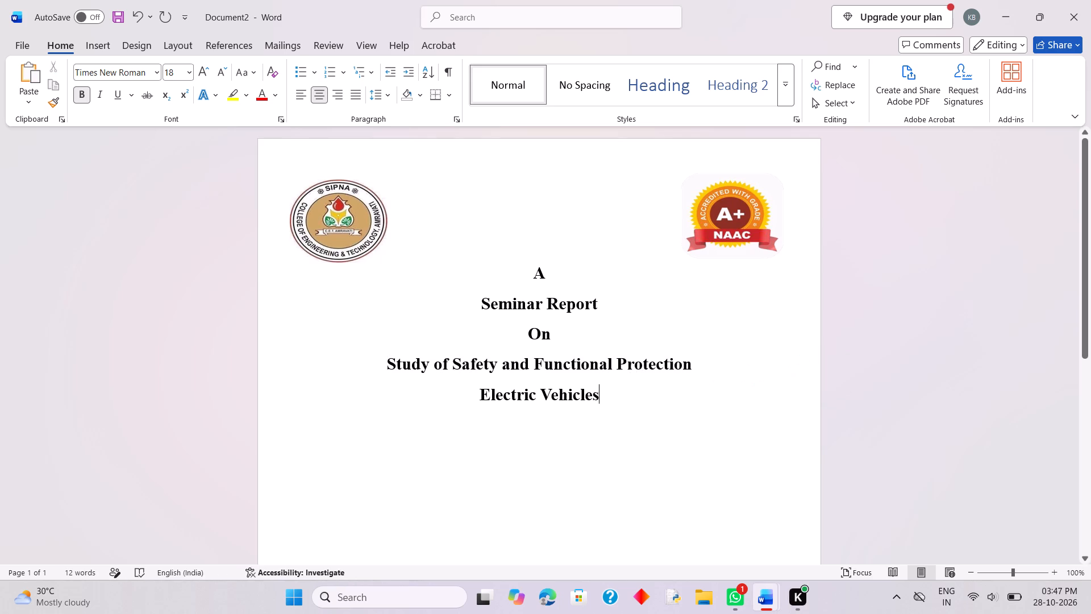
click(477, 395)
key(BackSpace)
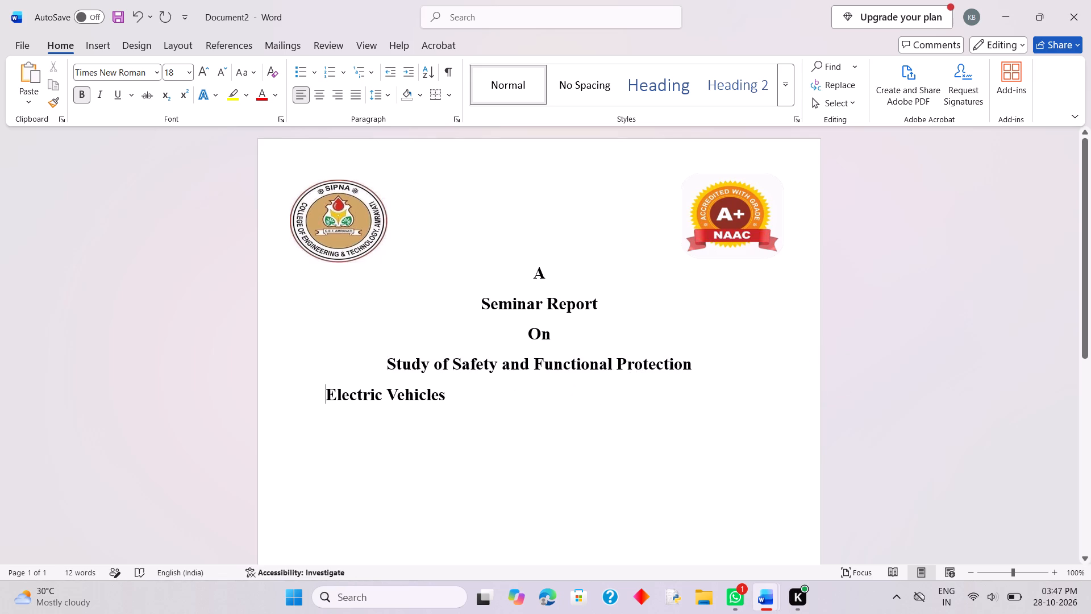
text(For)
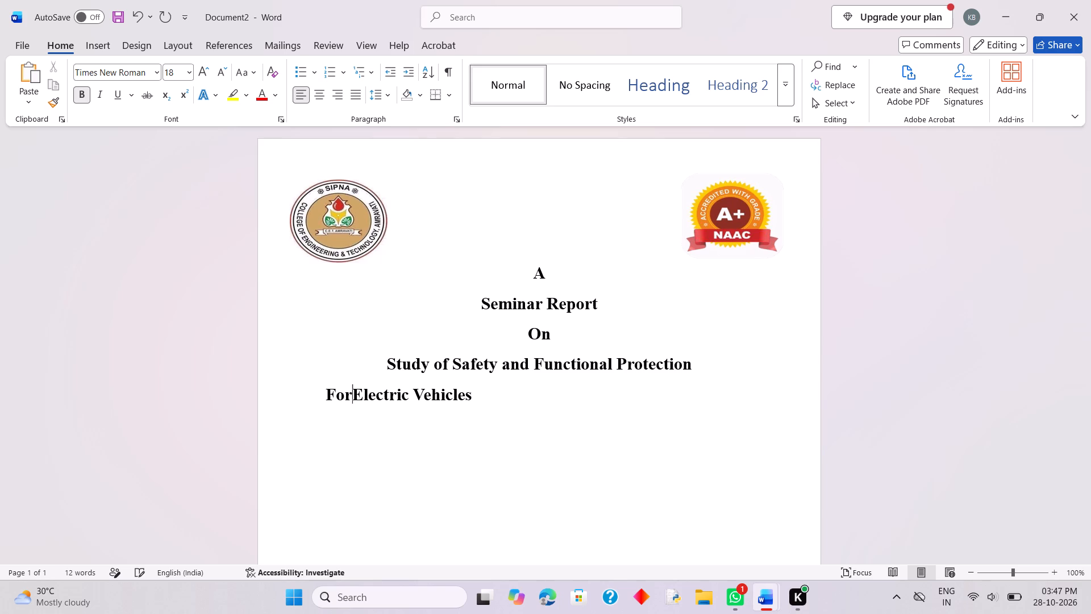
key(space)
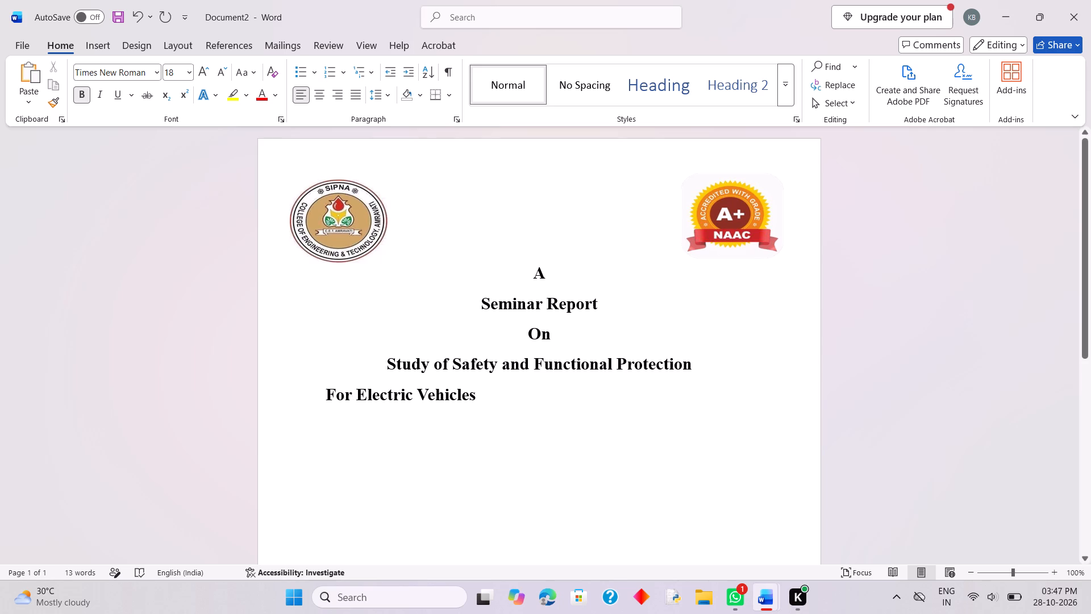
Centre the "For Electric Vehicles" line.
drag(502, 392, 320, 393)
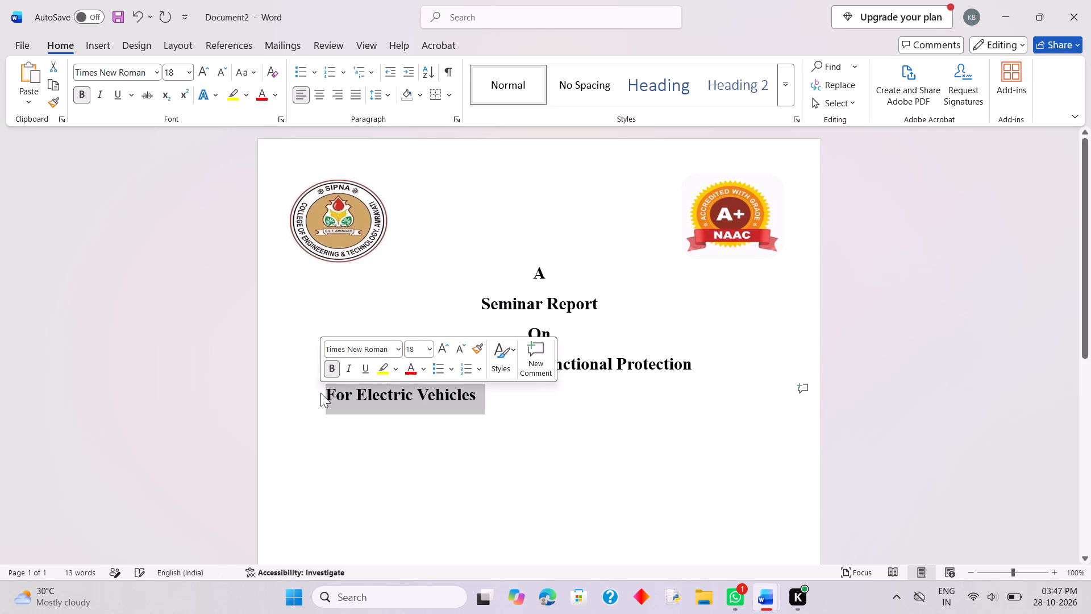
click(316, 89)
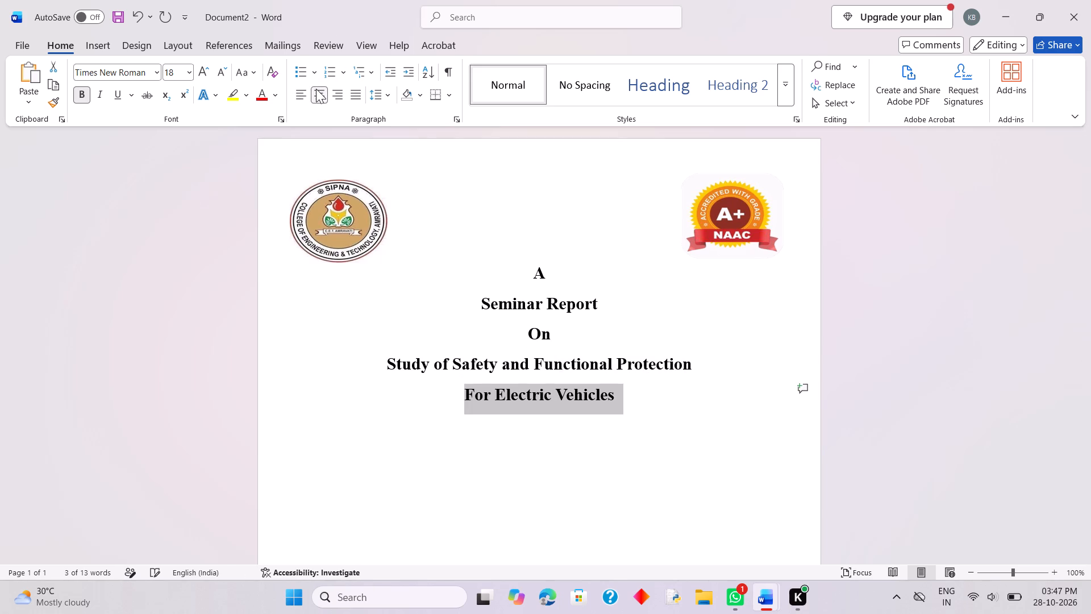
click(568, 480)
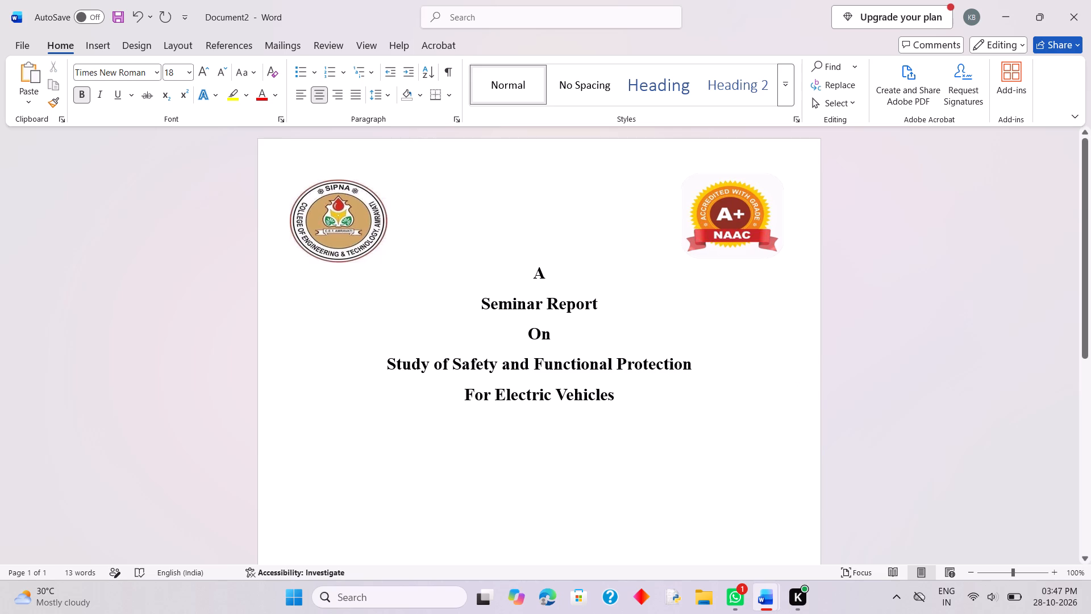
Copy the "By" and author name lines from "kushal report.21" and paste them on a new line below the title in Document2.
click(638, 395)
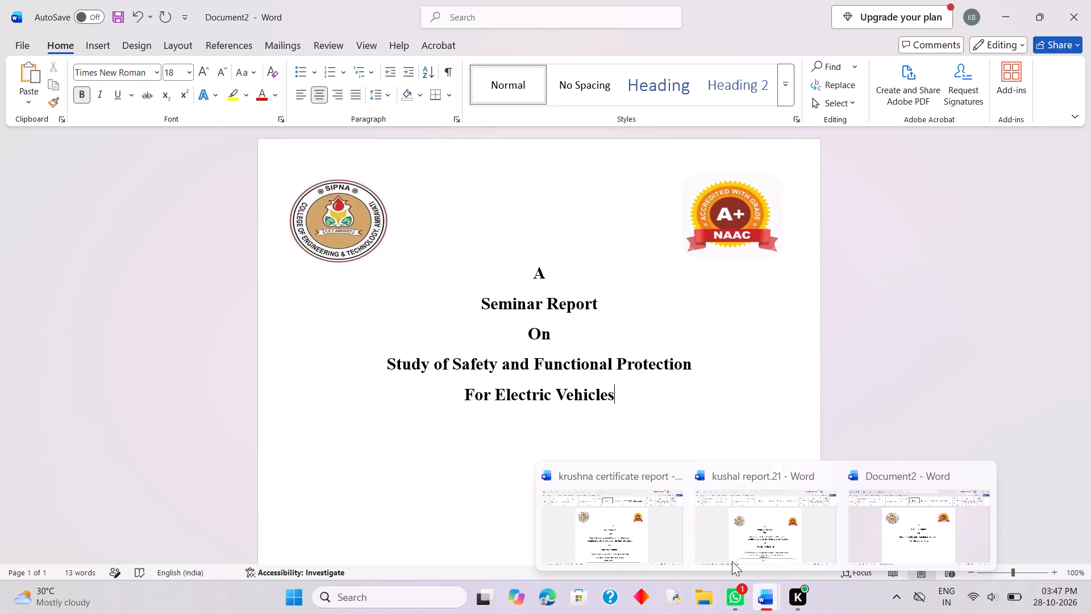
click(745, 528)
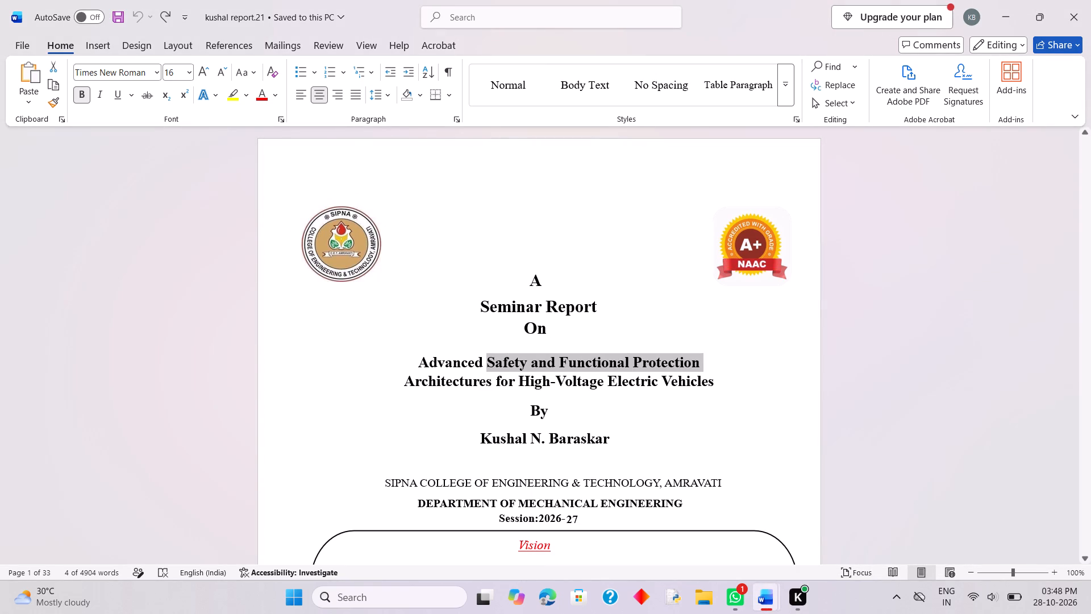
drag(523, 408, 642, 454)
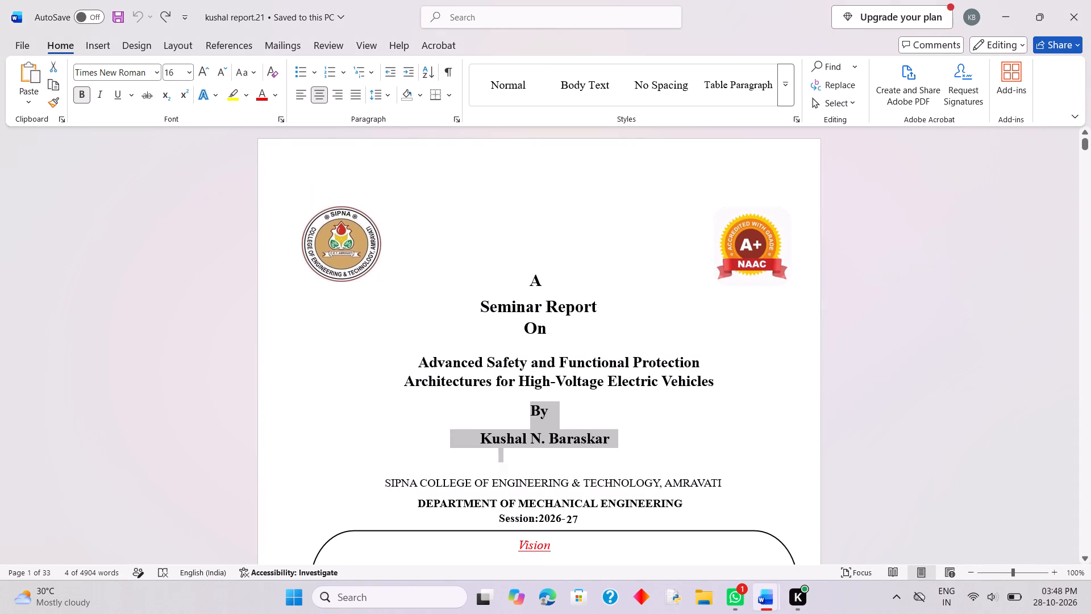
drag(642, 454, 641, 453)
key(ctrl+c)
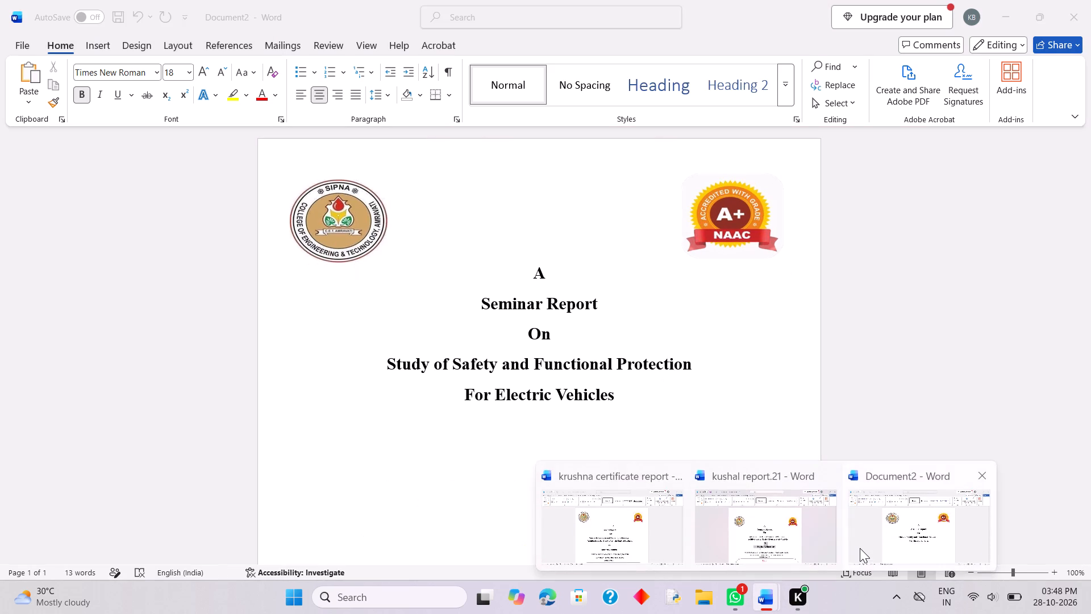
click(860, 548)
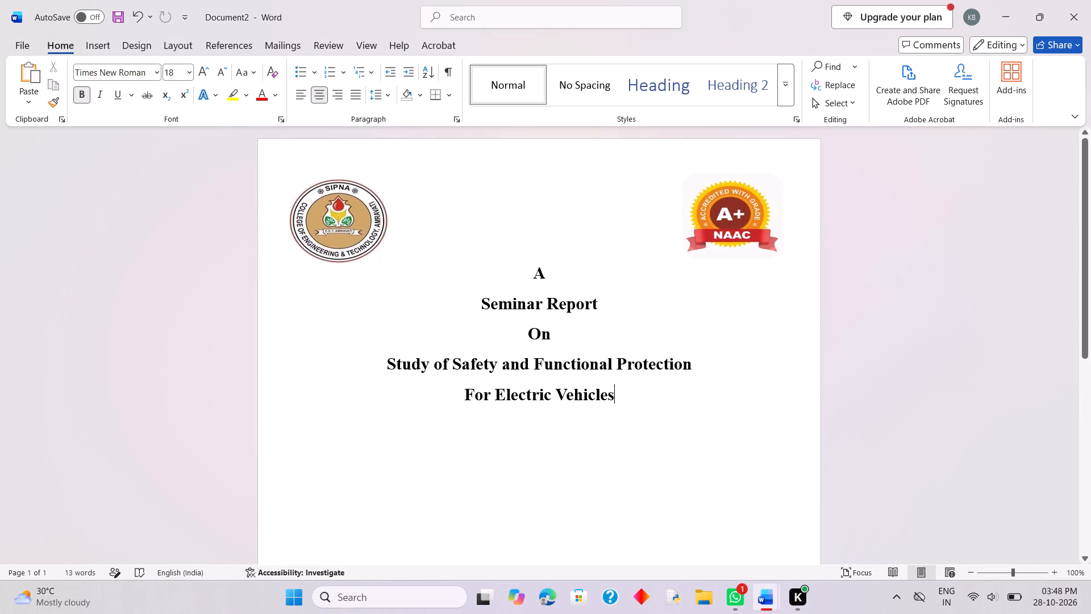
key(Return)
key(ctrl+v)
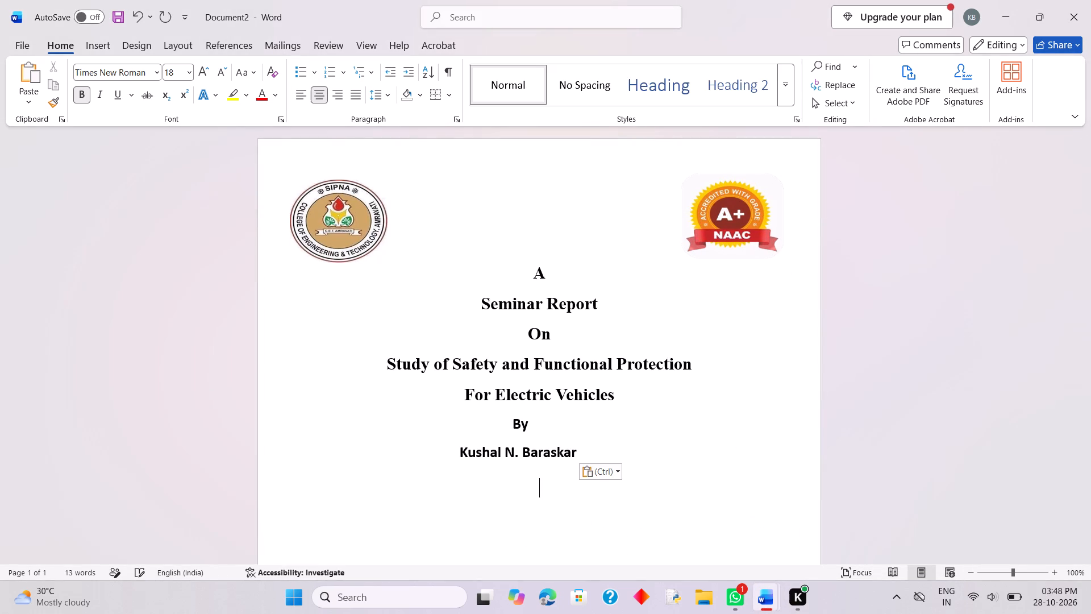
Change the font of the pasted "By" and author name lines to Times New Roman.
drag(502, 416, 512, 419)
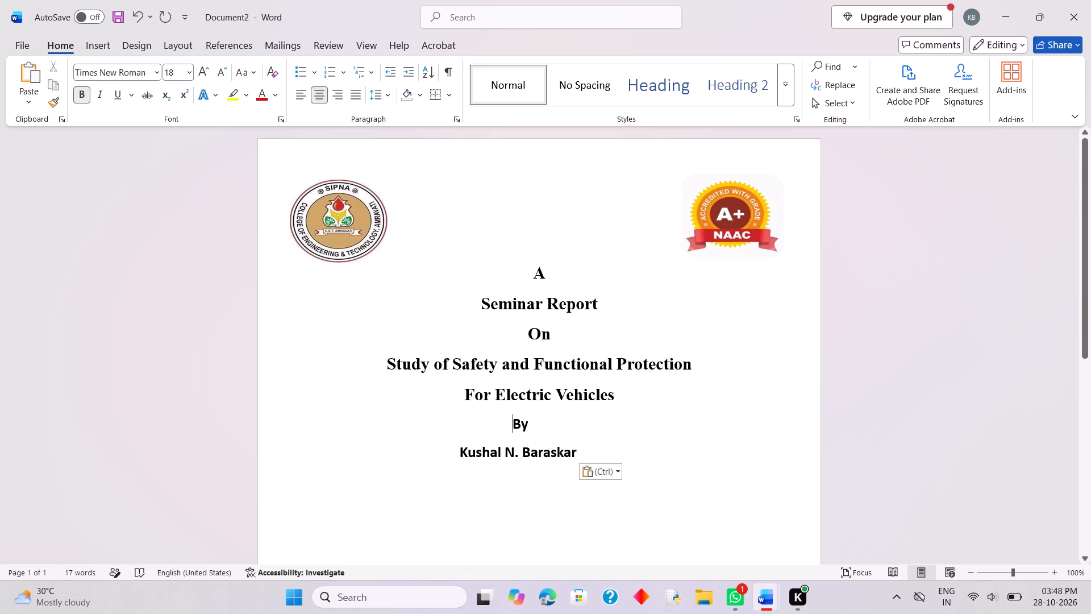
drag(512, 419, 586, 454)
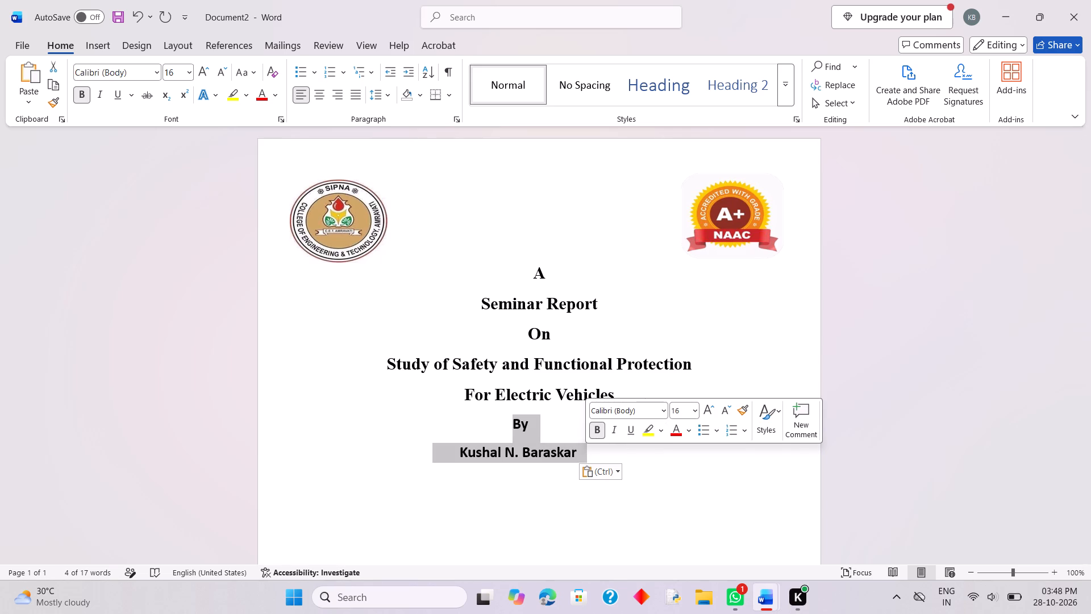
click(651, 410)
key(BackSpace)
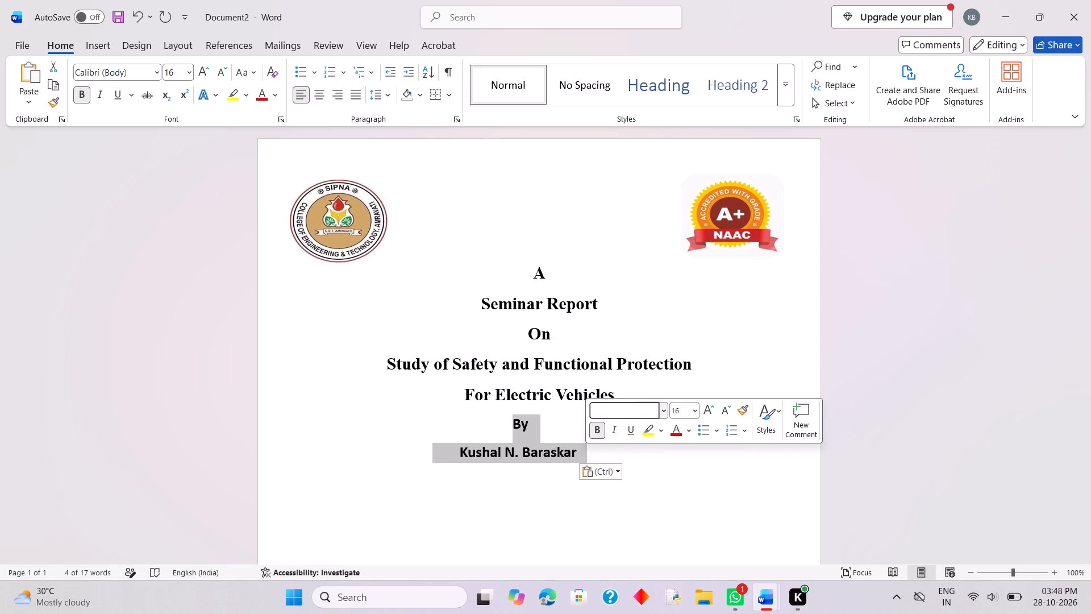
text(tim)
key(e)
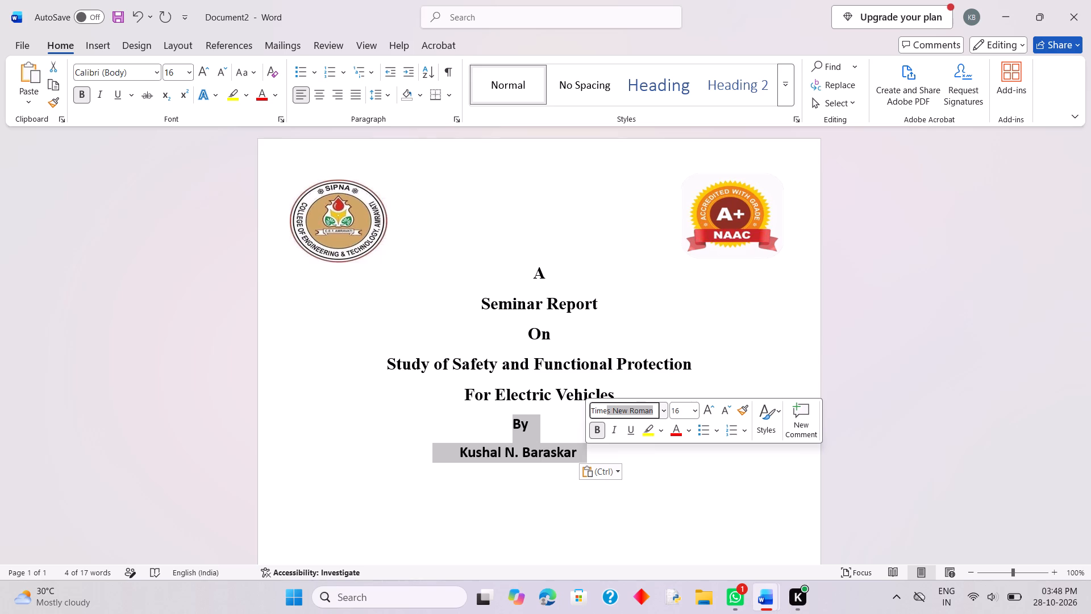
key(Return)
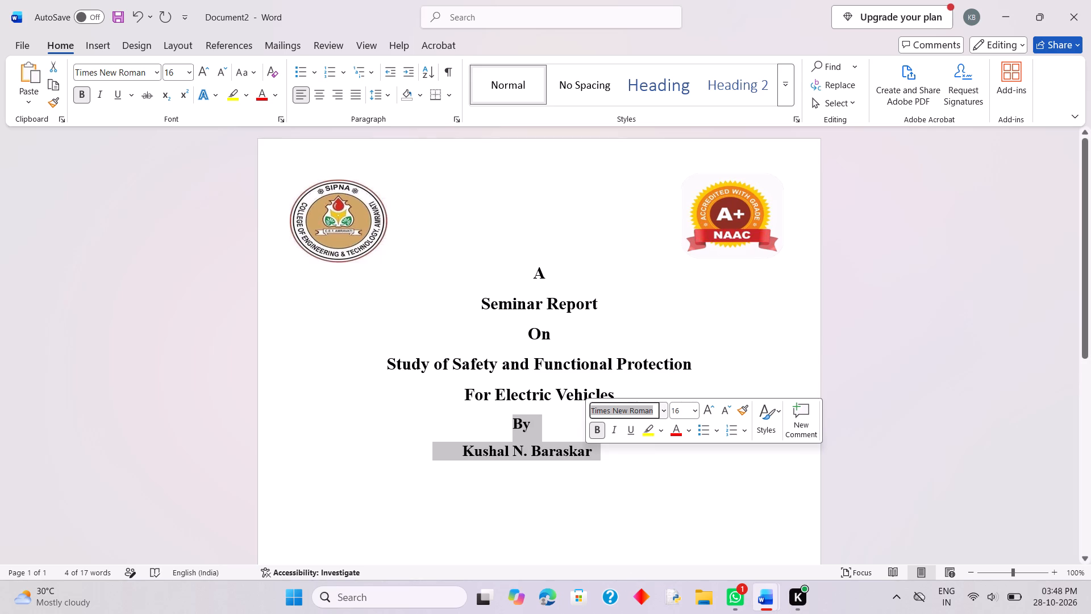
click(651, 502)
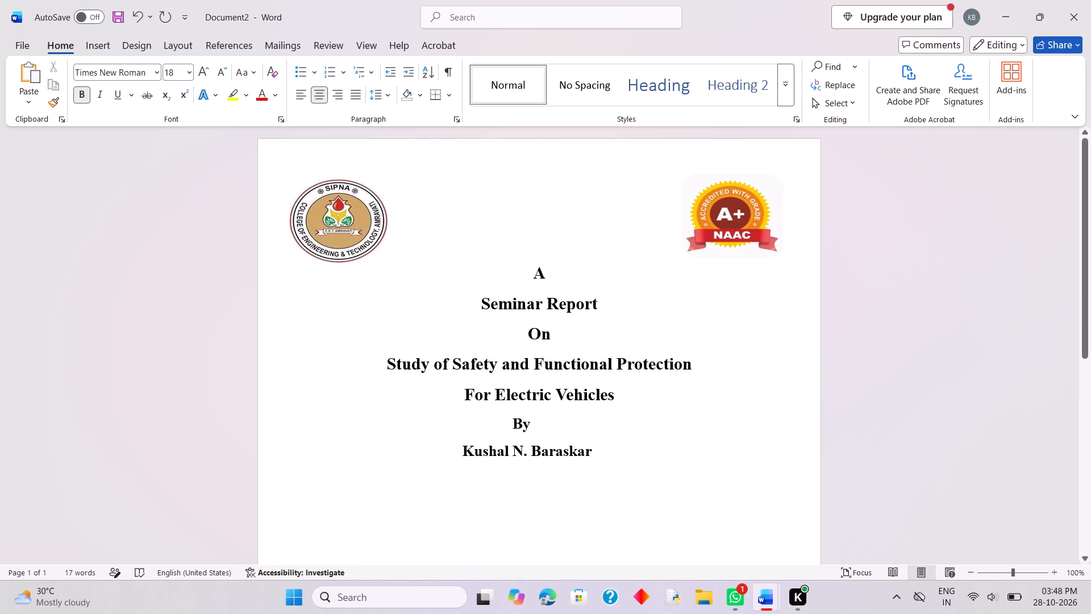
key(BackSpace)
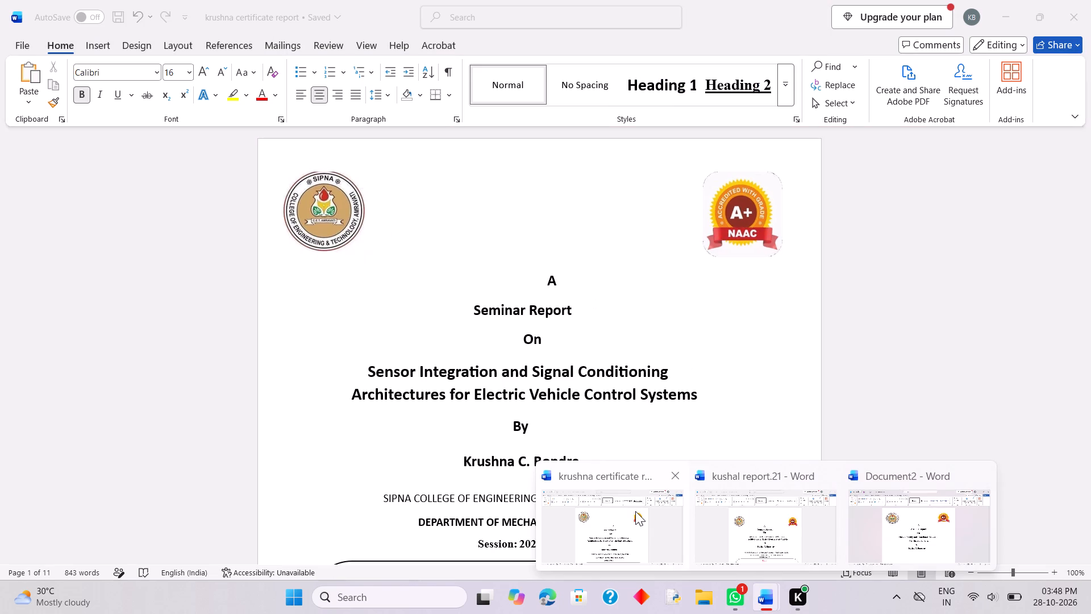
Copy the "SIPNA COLLEGE OF ENGINEERING & TECHNOLOGY, AMRAVATI" line from "kushal report.21" and paste it below the author name in Document2.
click(635, 511)
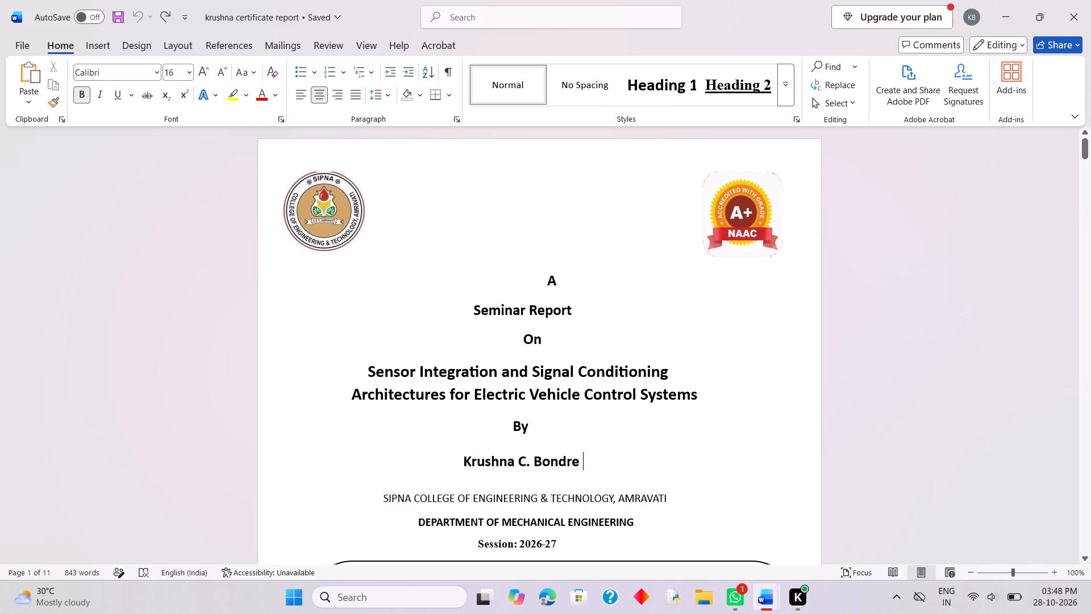
drag(668, 501, 415, 490)
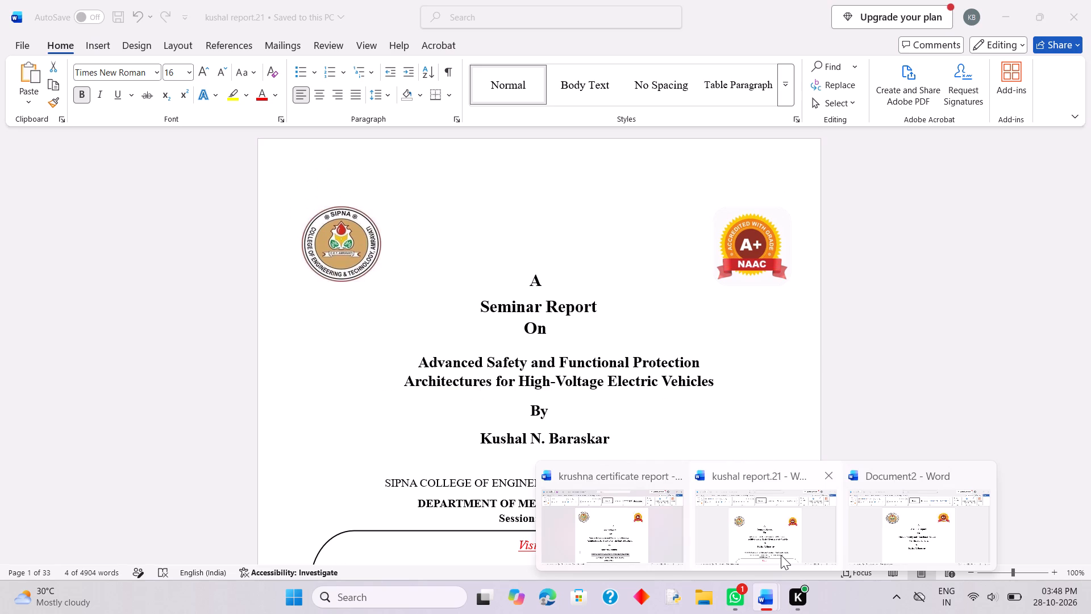
click(781, 555)
drag(728, 475, 639, 471)
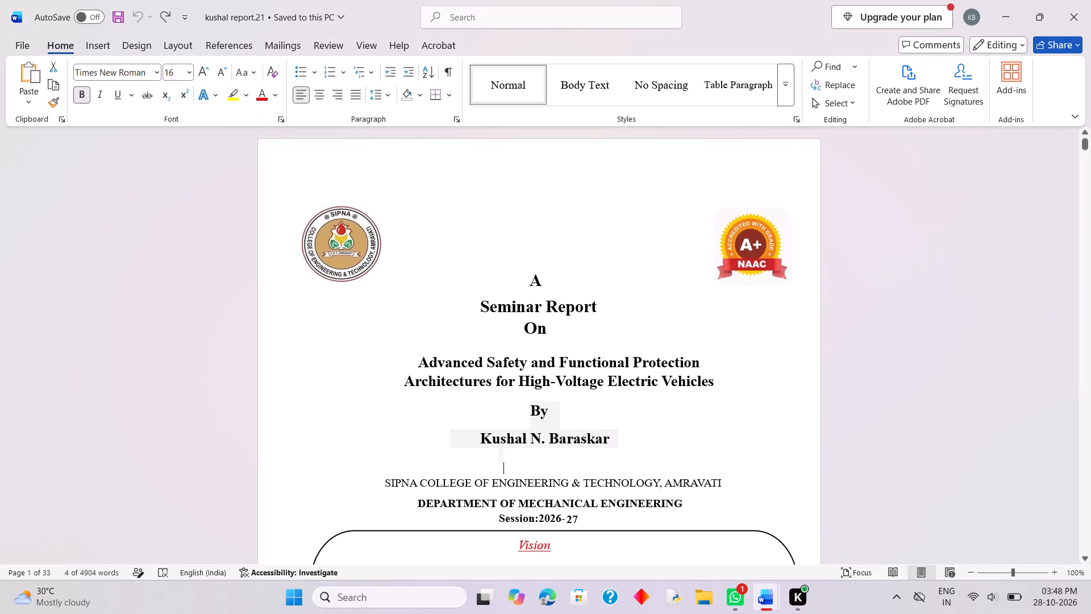
drag(639, 471, 726, 484)
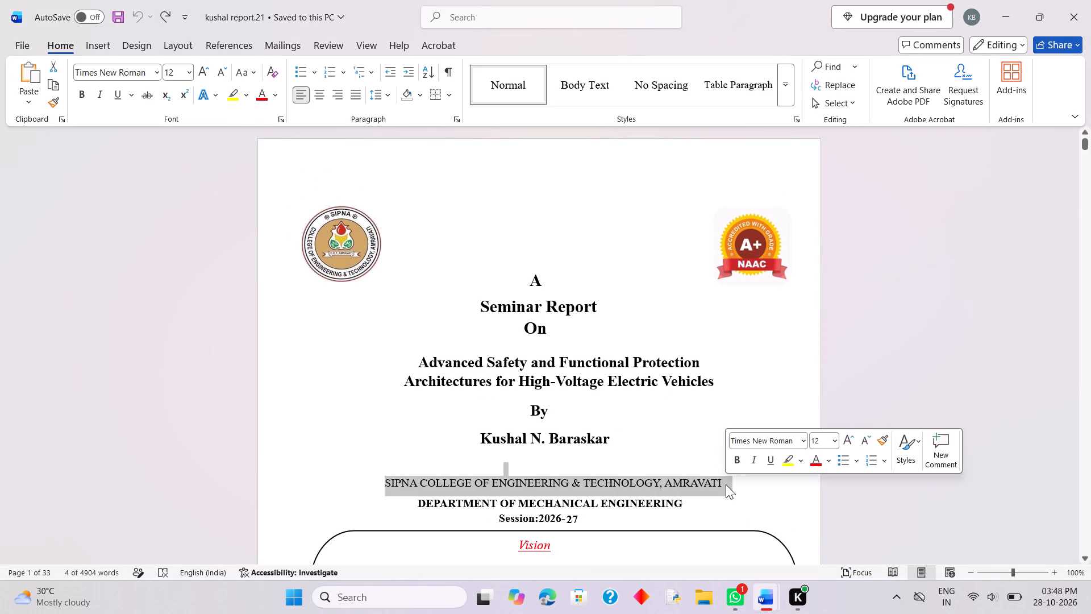
key(ctrl+c)
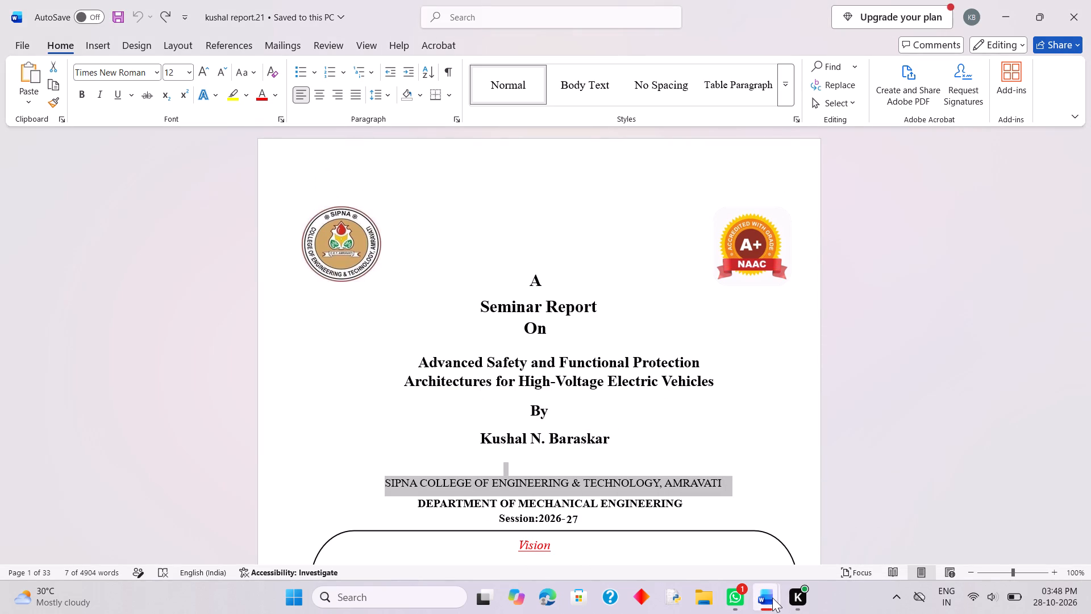
click(852, 547)
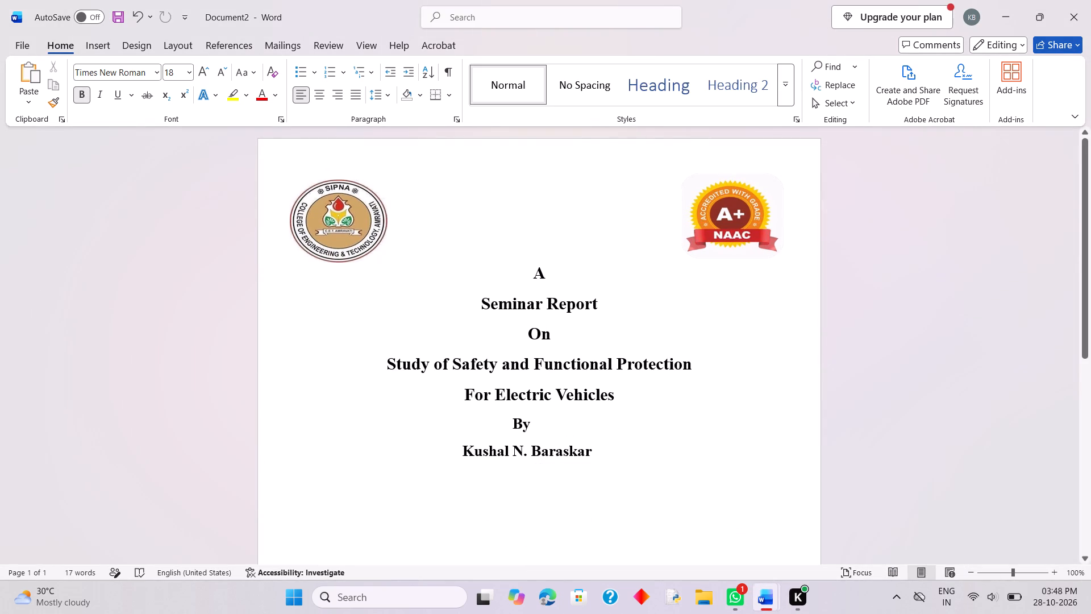
key(ctrl+v)
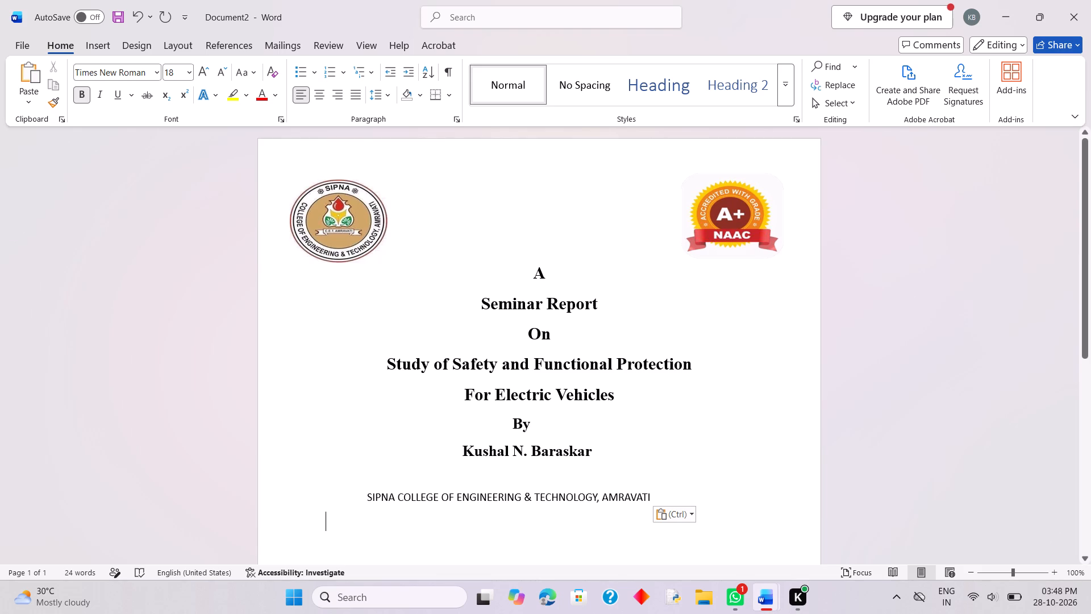
Reduce the extra space above the pasted college line in Document2.
click(364, 489)
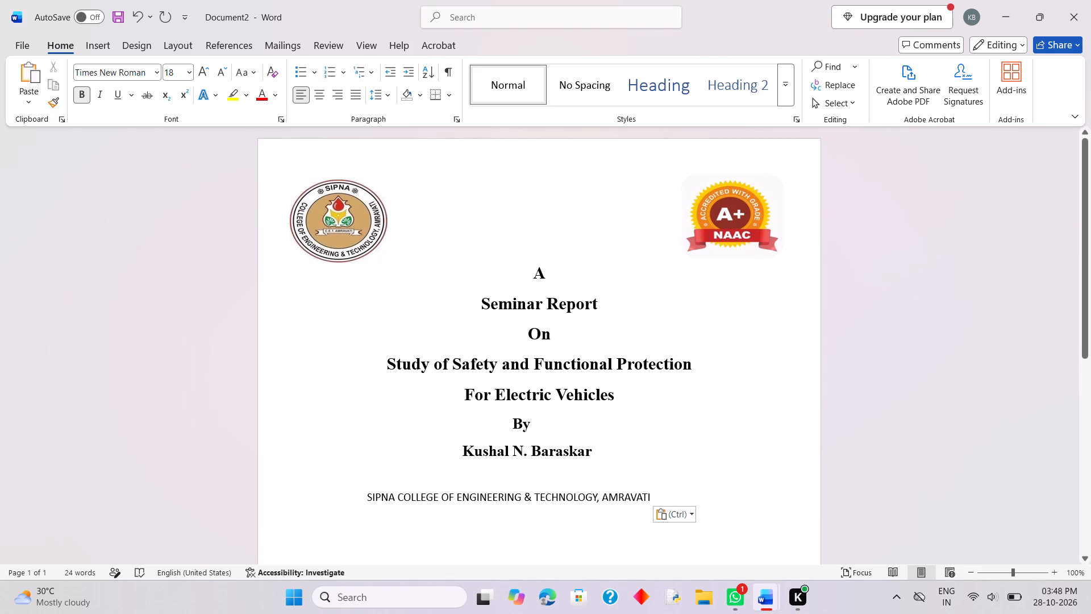
click(364, 489)
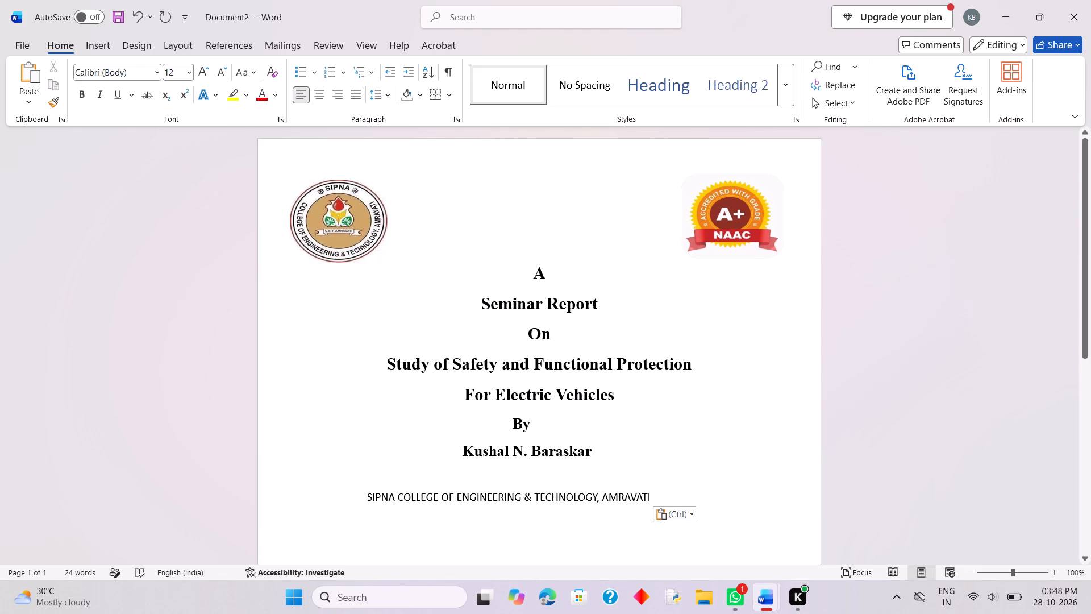
key(BackSpace)
key(BackSpace)
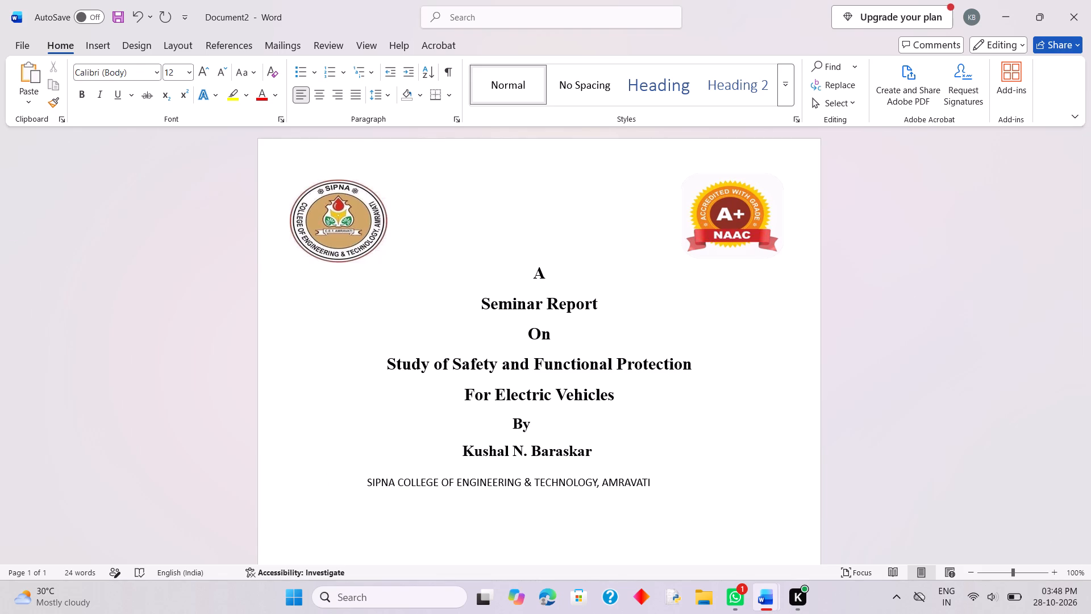
Change the font of the pasted college line to Times New Roman.
drag(661, 479, 365, 466)
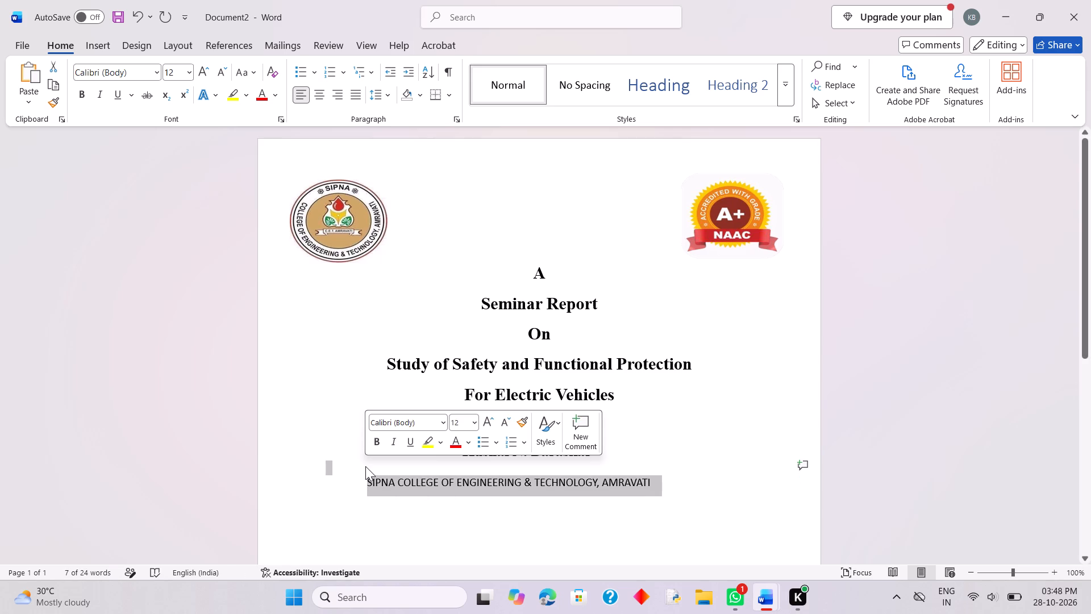
click(425, 420)
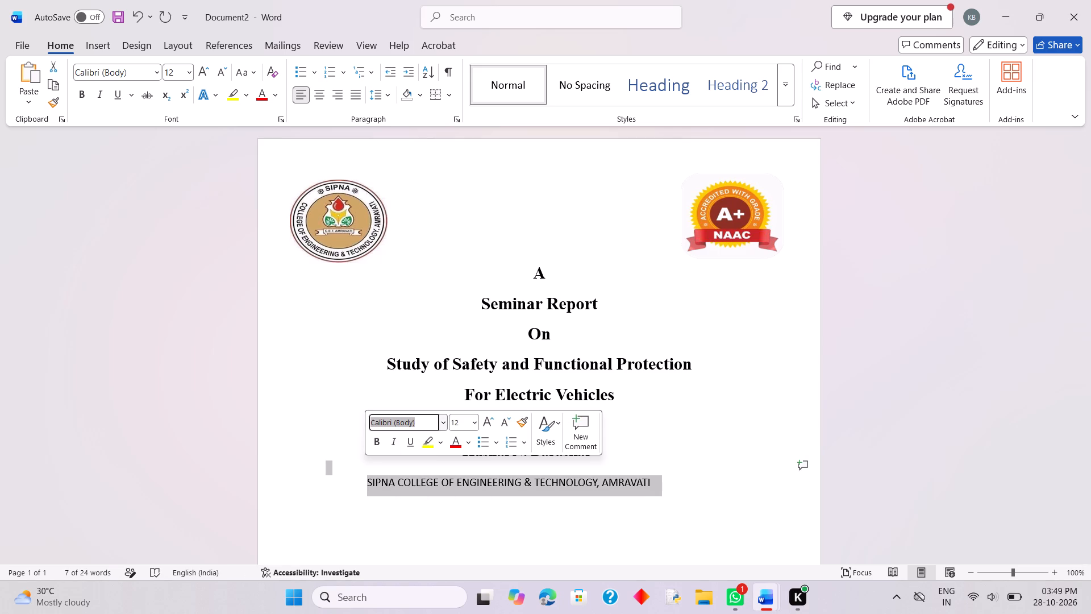
key(BackSpace)
text(tim)
key(Return)
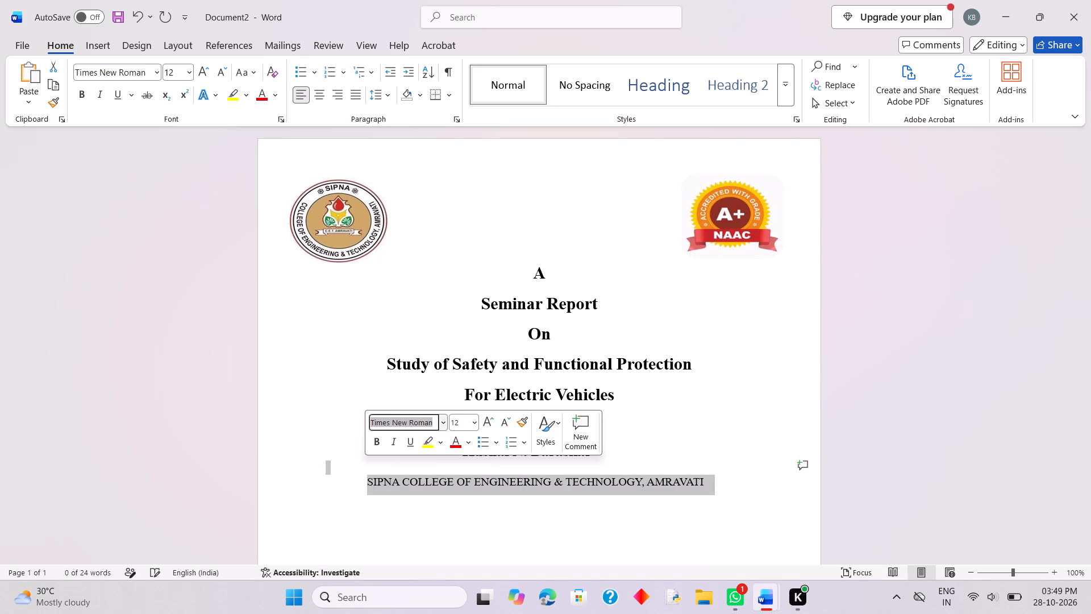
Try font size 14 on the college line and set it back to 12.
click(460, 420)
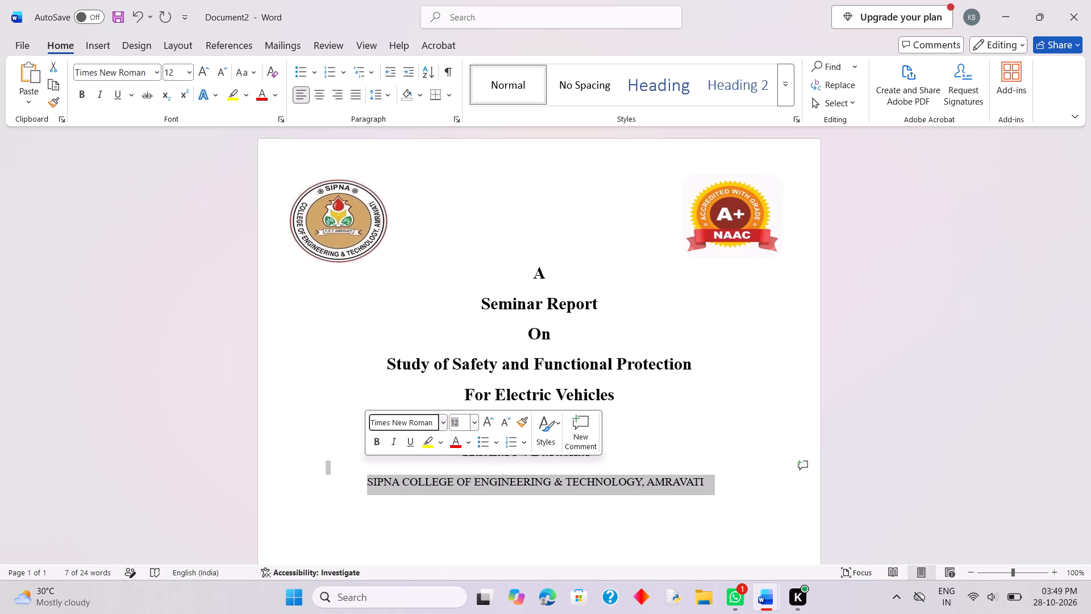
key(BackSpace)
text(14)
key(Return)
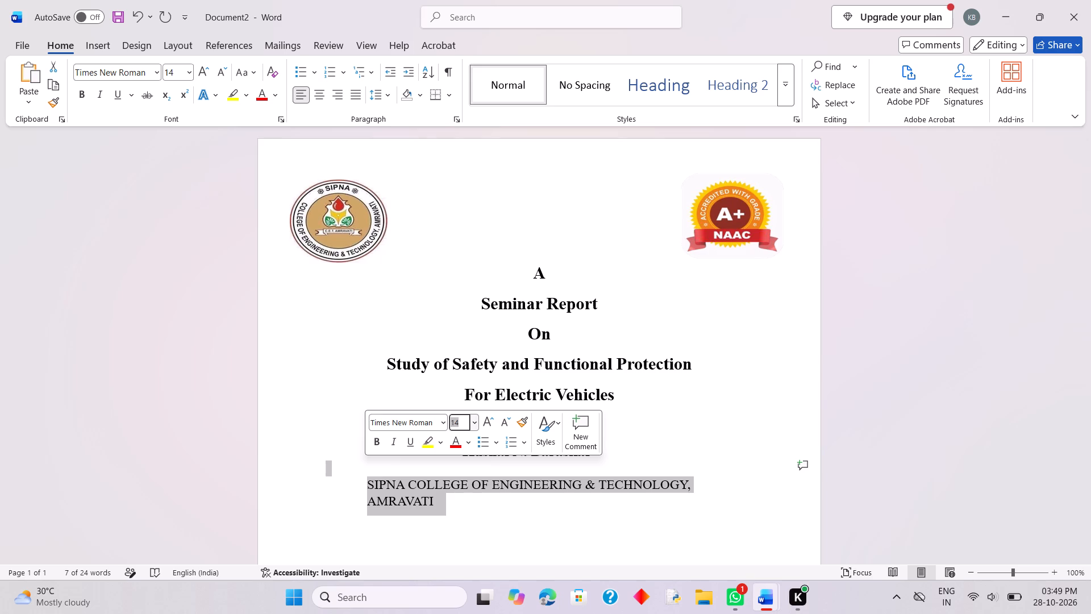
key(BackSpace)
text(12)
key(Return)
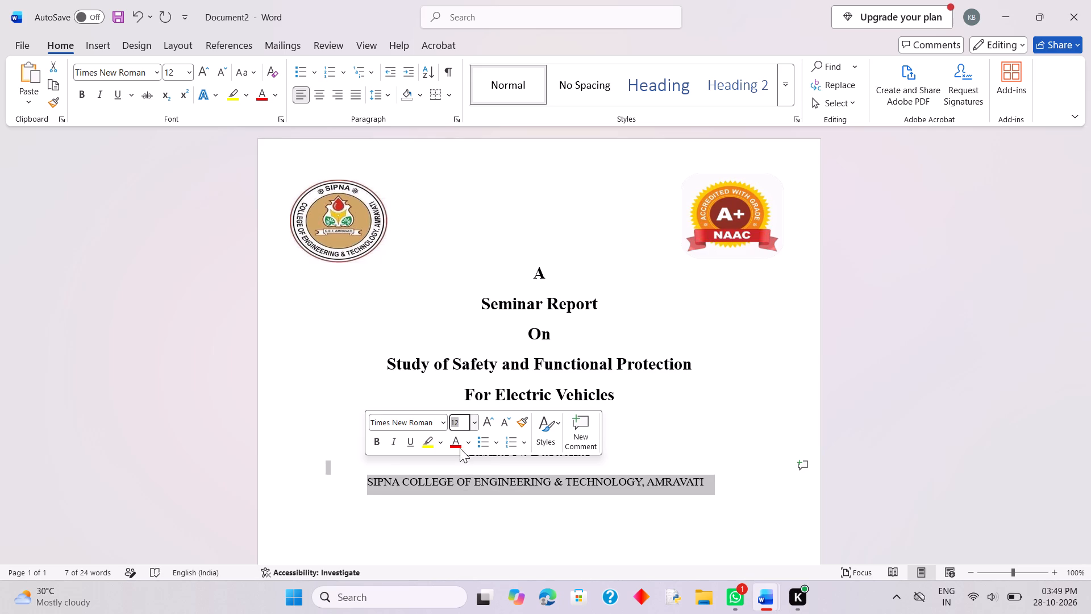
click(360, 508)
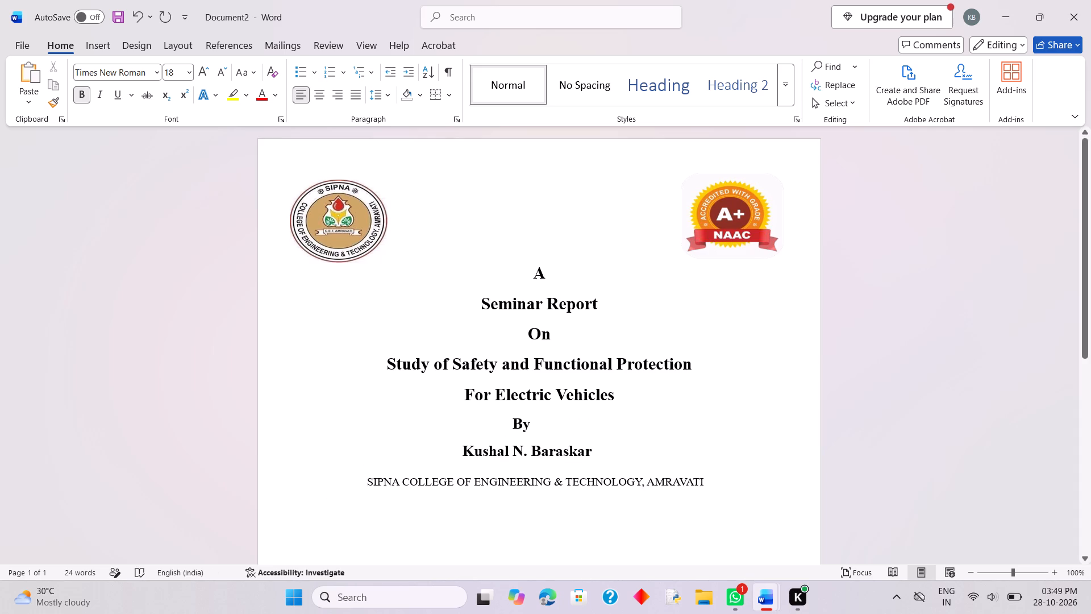
Delete the blank line between the author name and the college line.
click(599, 456)
key(Down)
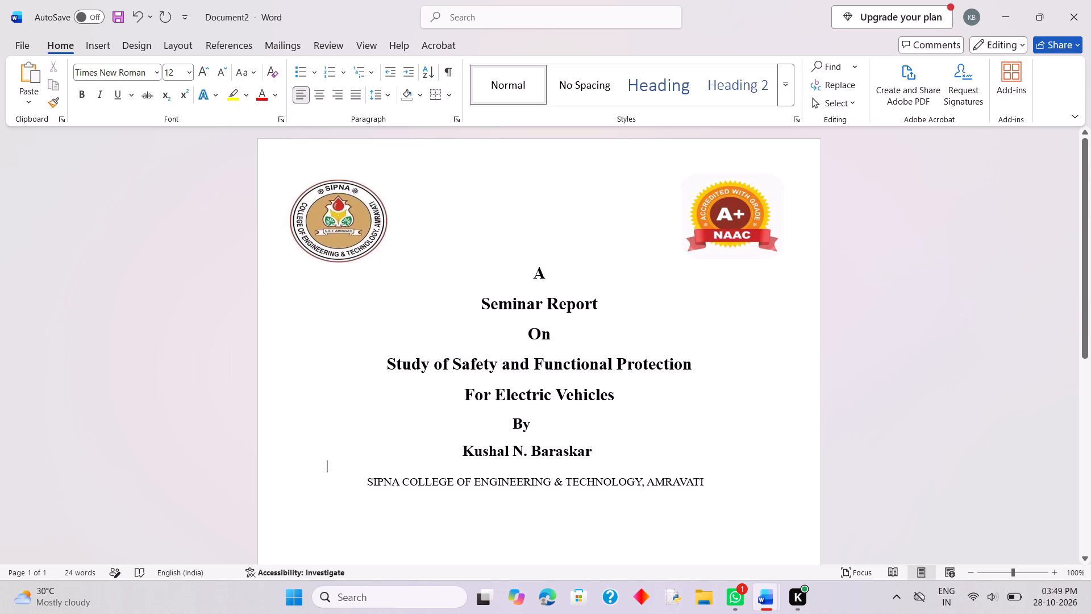
key(BackSpace)
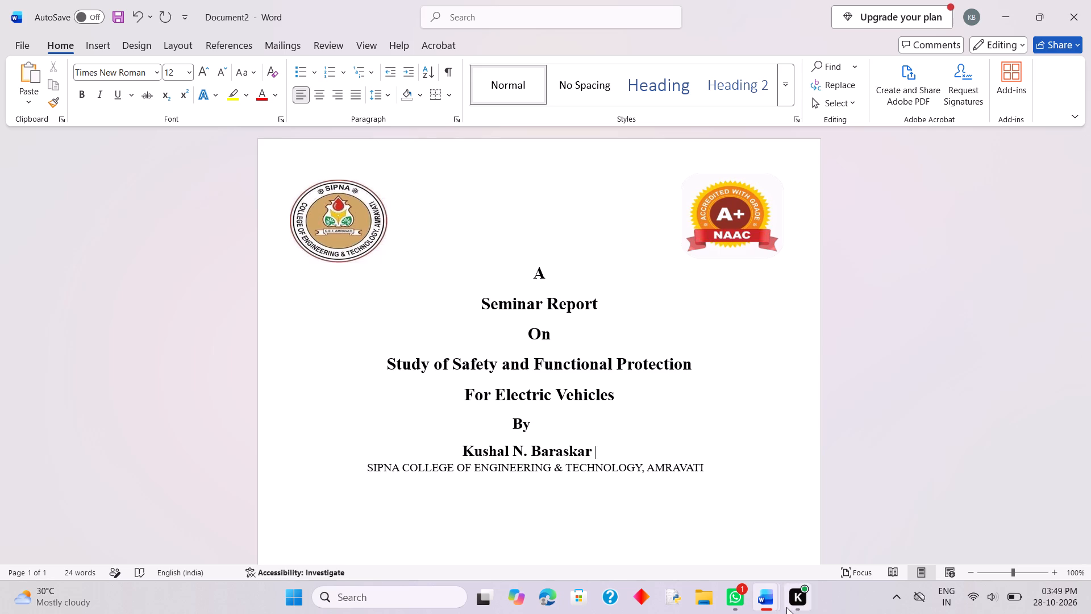
Compare the author and college lines of the two existing reports' title pages with those in Document2.
click(794, 533)
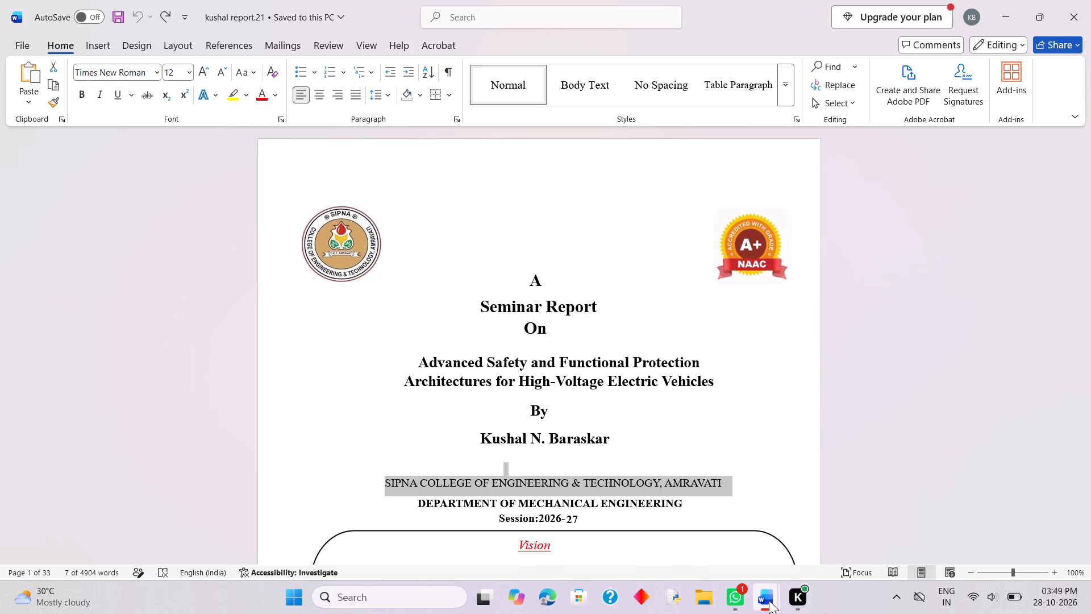
click(634, 541)
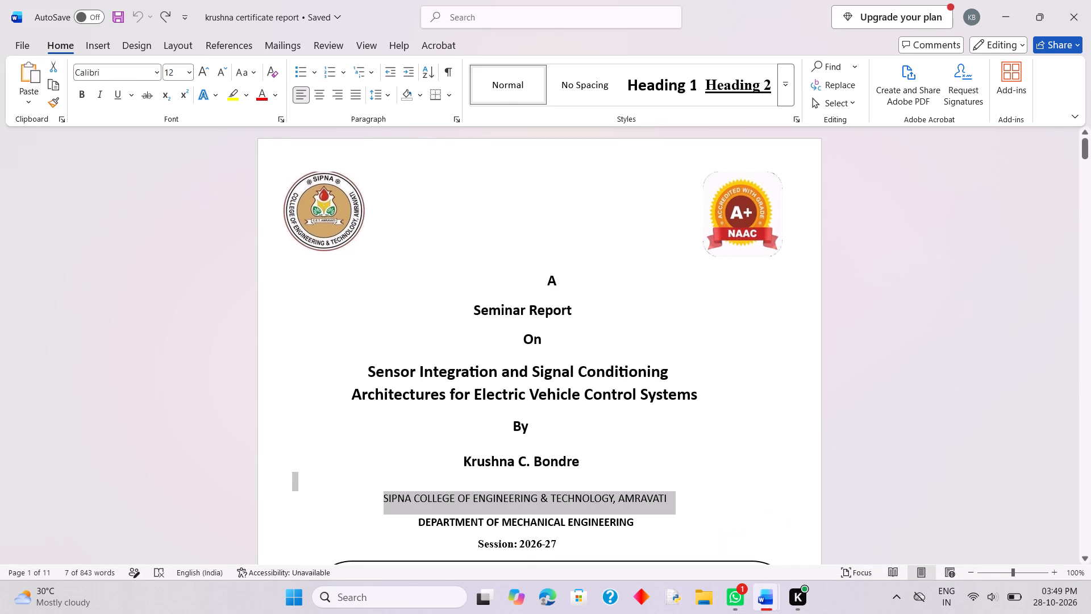
click(726, 513)
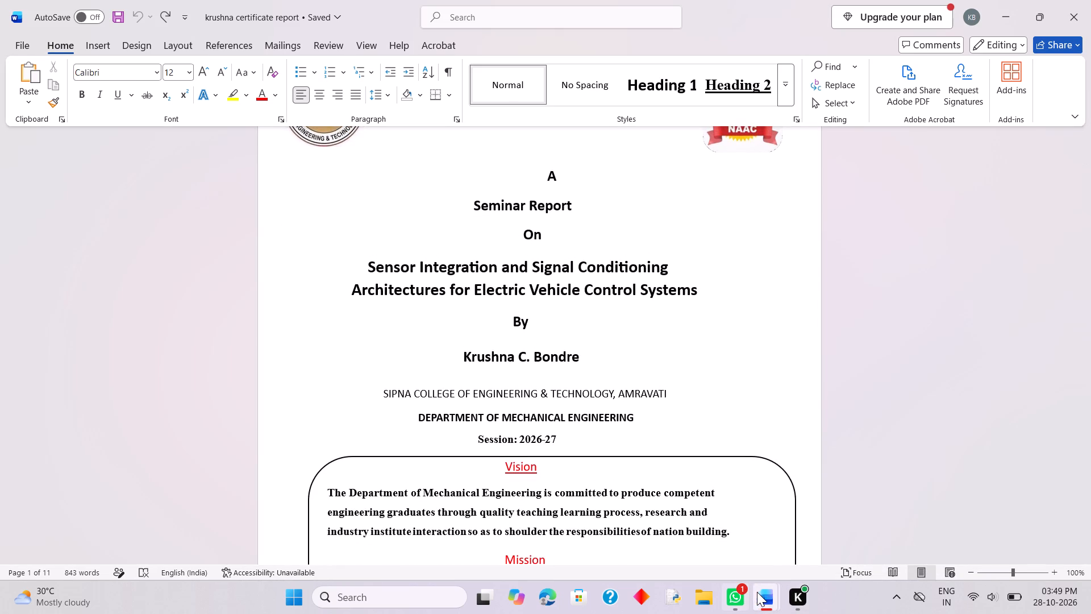
click(781, 536)
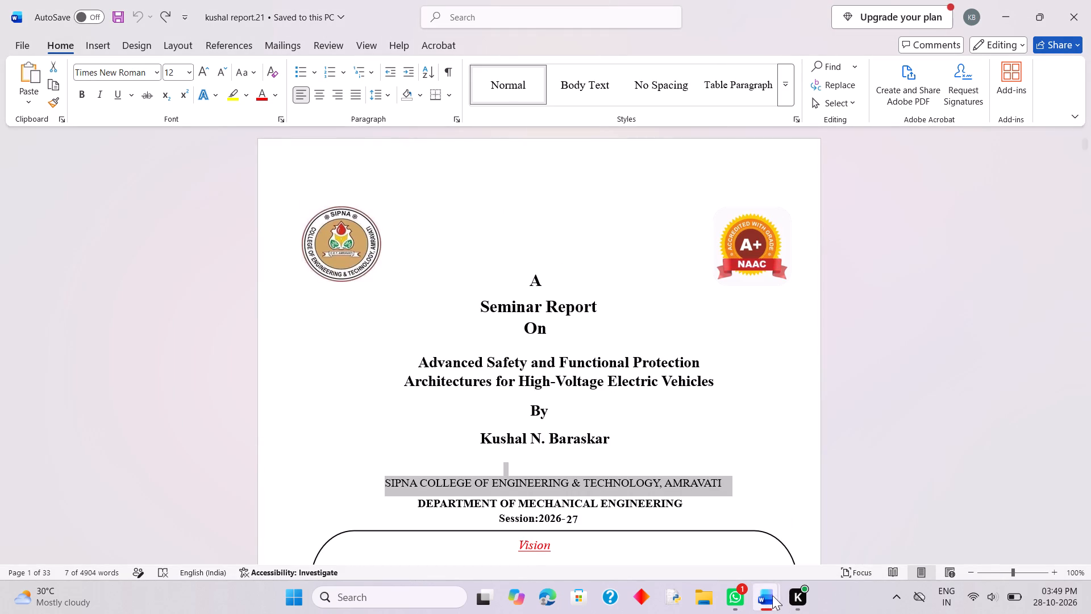
click(877, 553)
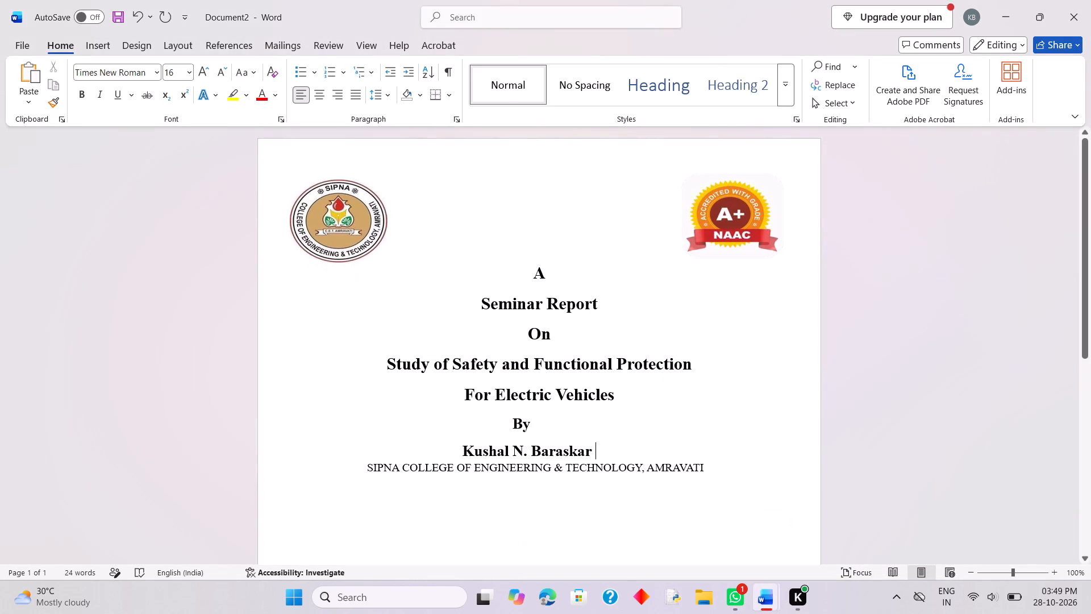
drag(710, 470, 540, 446)
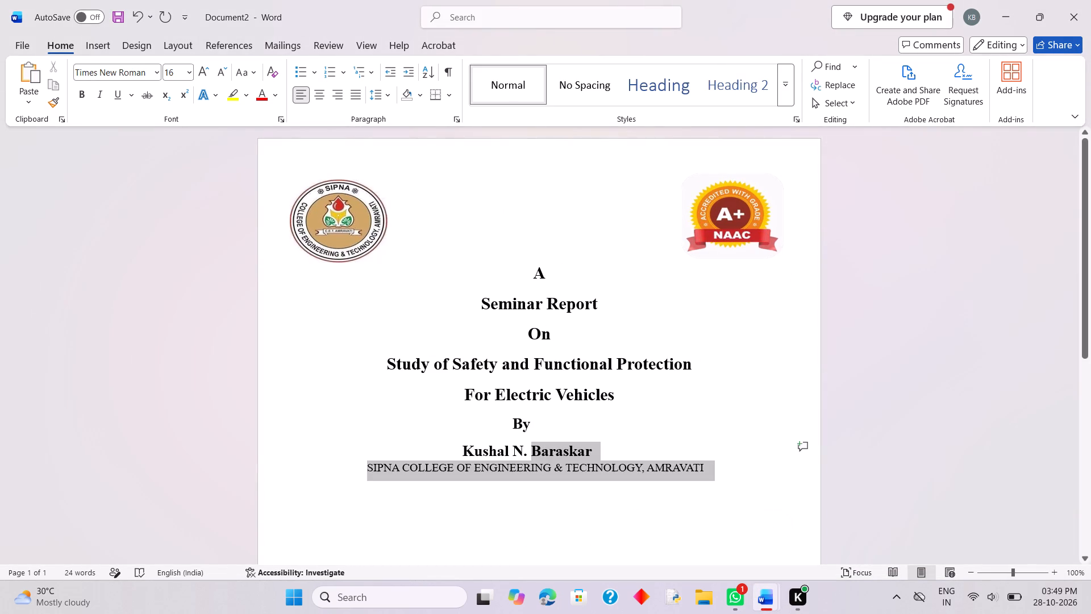
drag(540, 446, 365, 475)
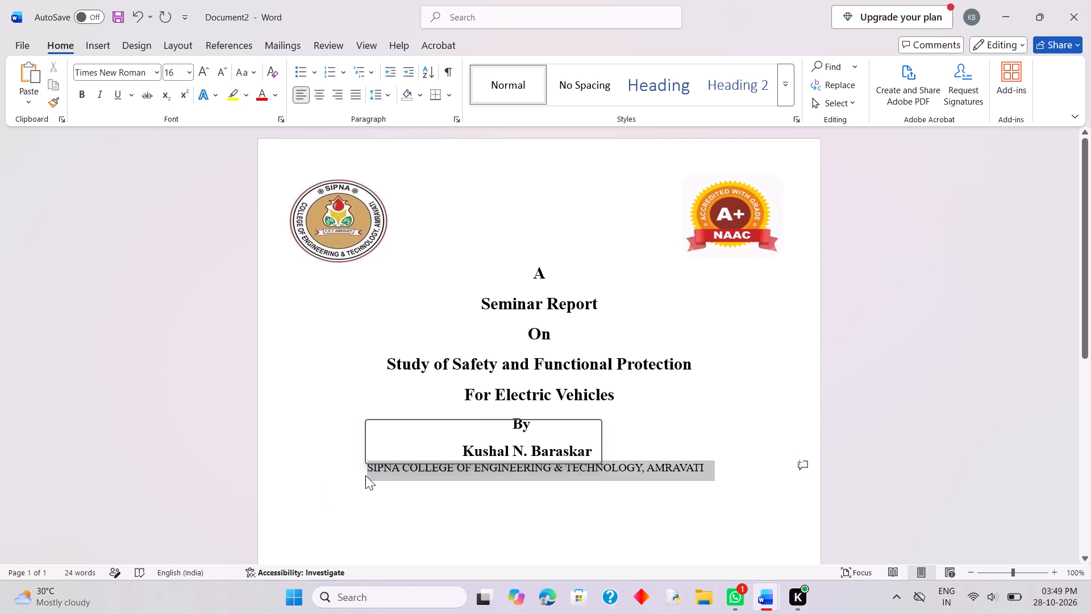
Copy the "DEPARTMENT OF MECHANICAL ENGINEERING" line from the existing reports and paste it below the college line in Document2.
click(474, 493)
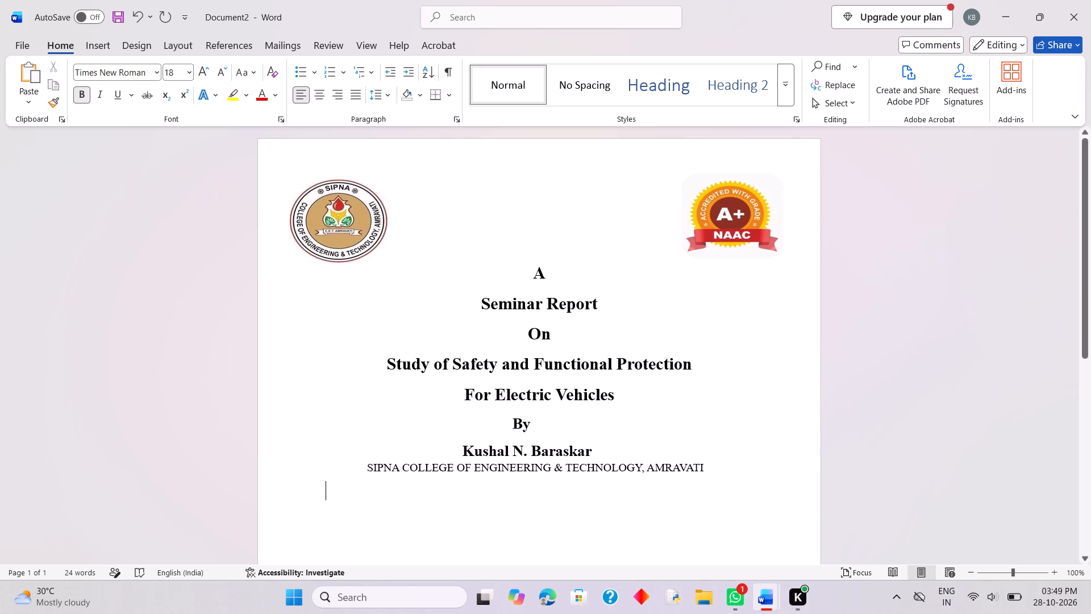
click(748, 543)
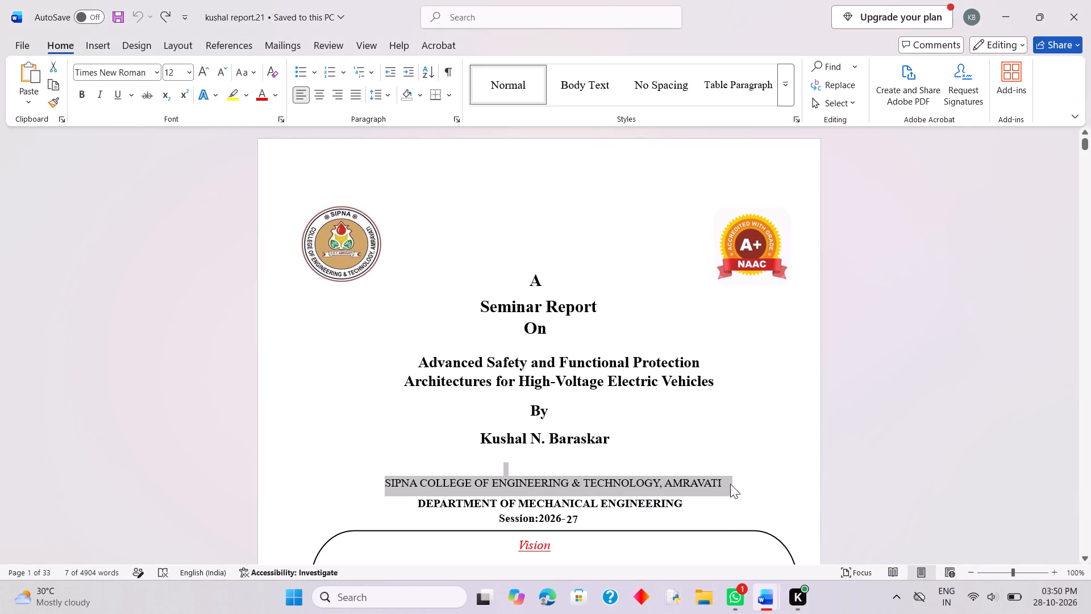
click(730, 484)
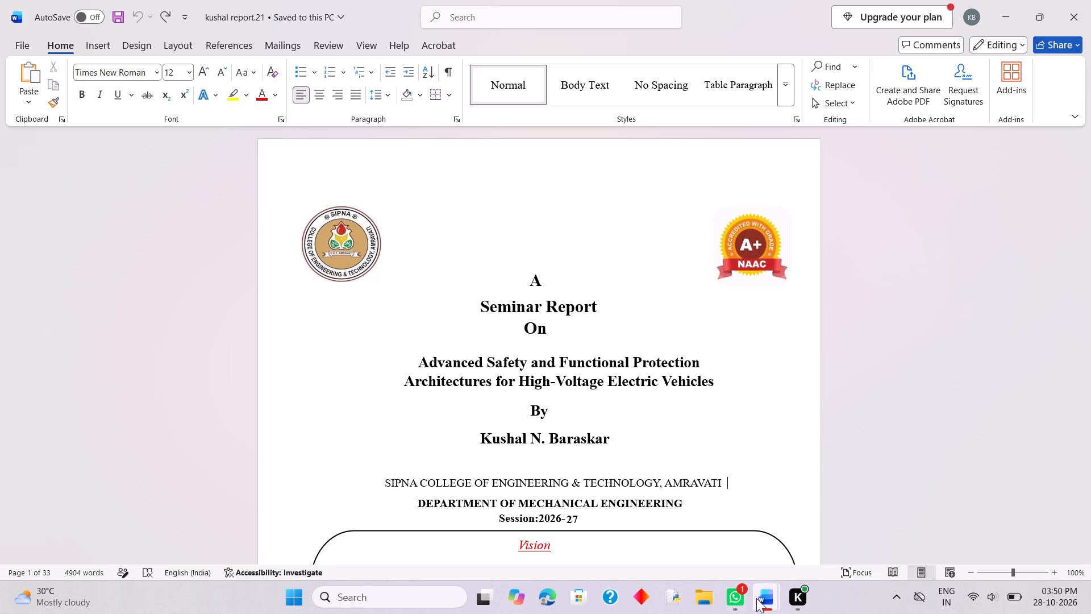
click(652, 528)
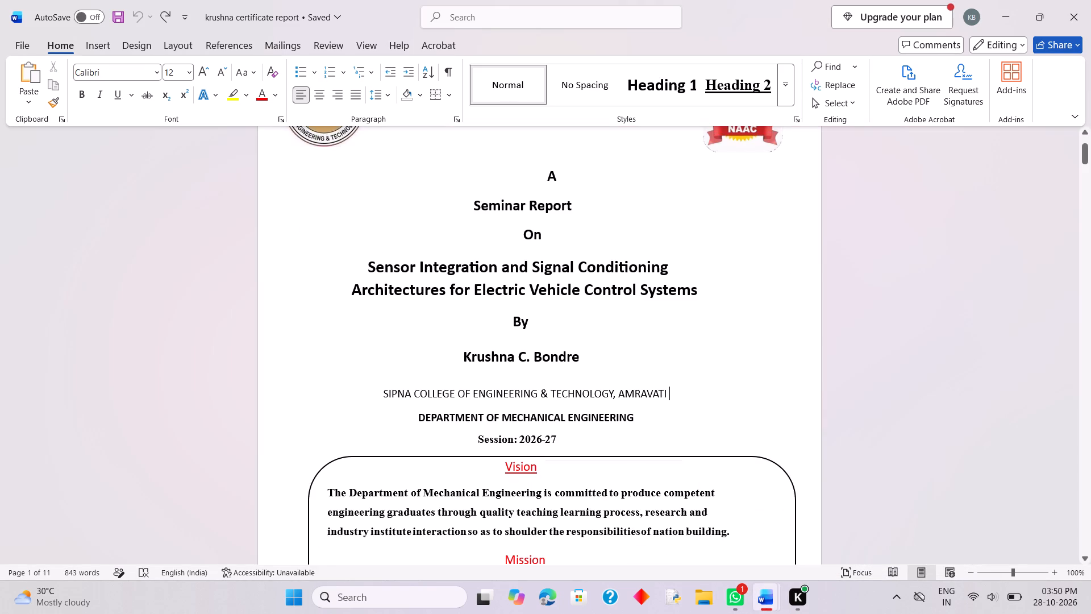
drag(667, 394, 459, 376)
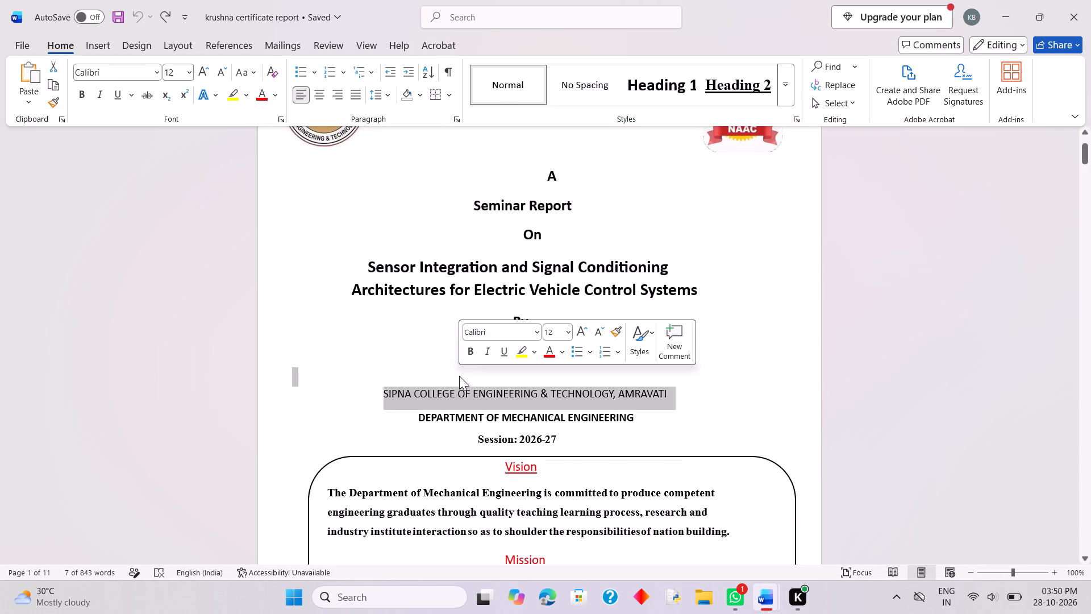
click(730, 389)
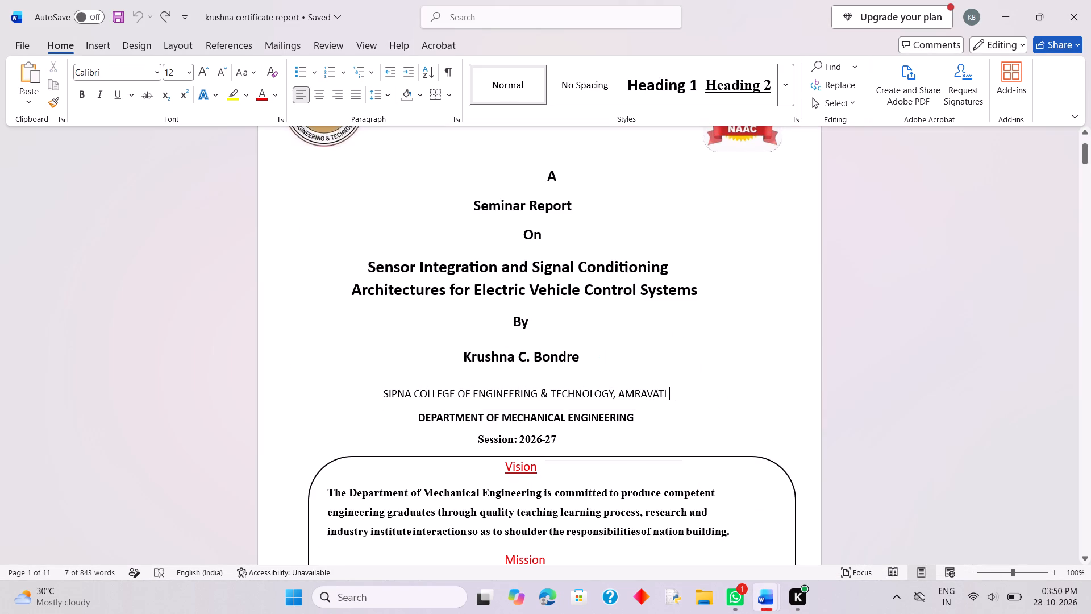
drag(633, 415, 406, 413)
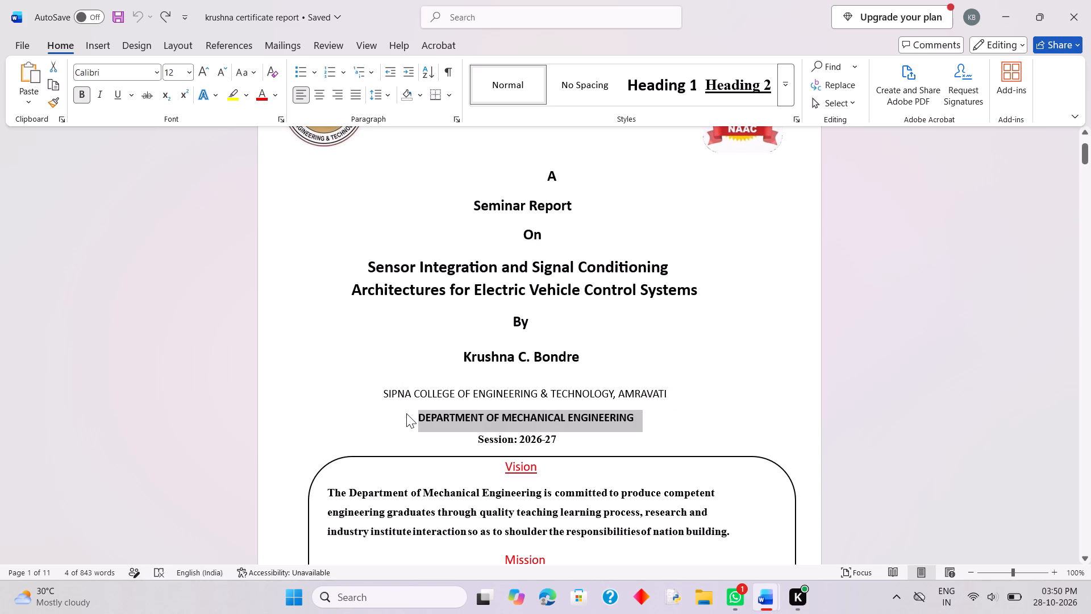
key(ctrl+c)
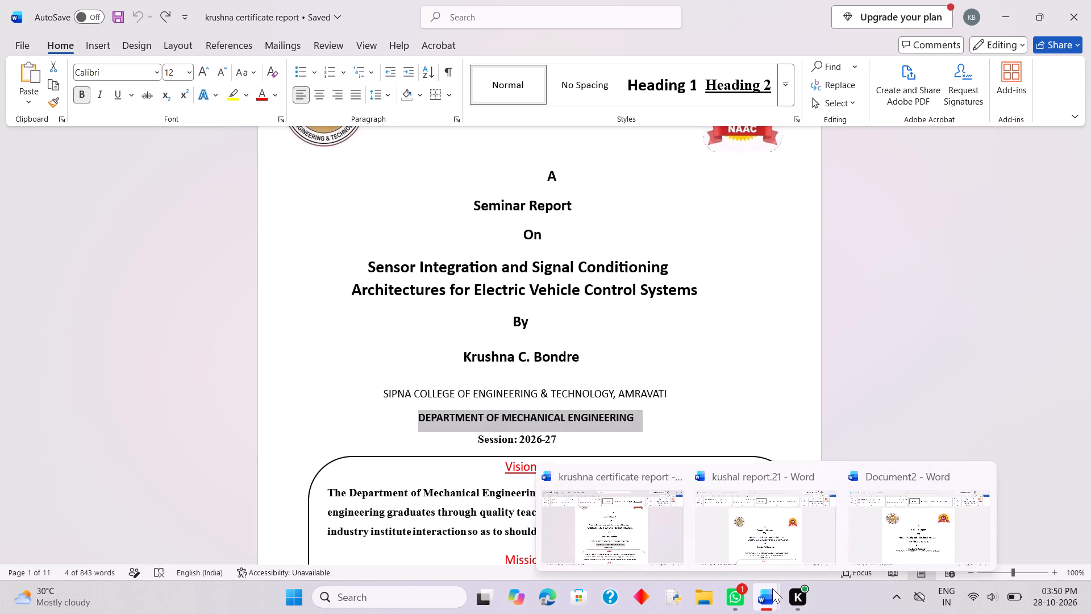
click(770, 560)
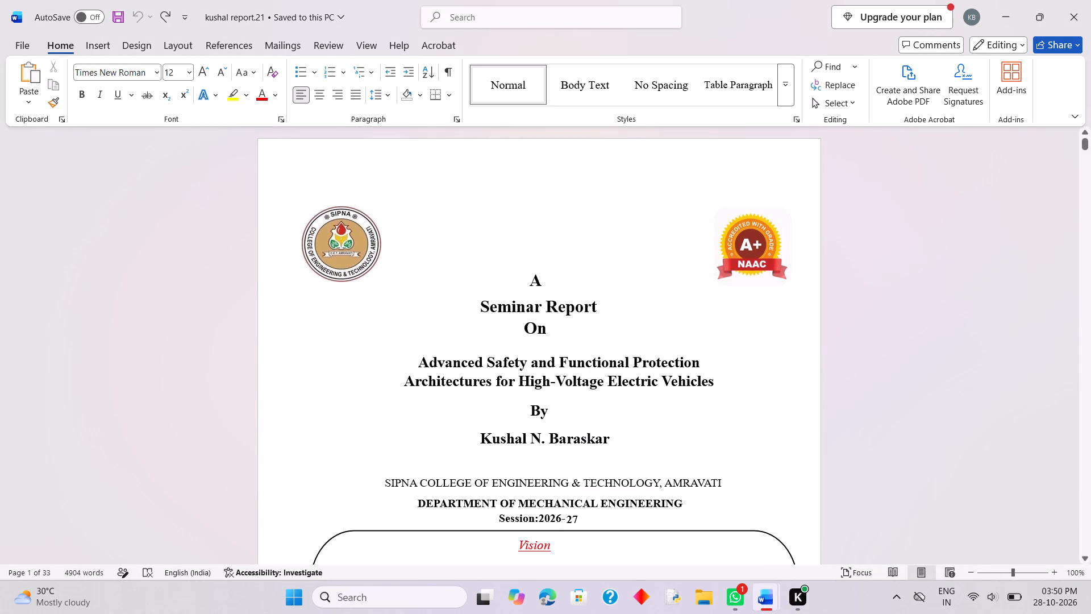
drag(696, 504, 419, 507)
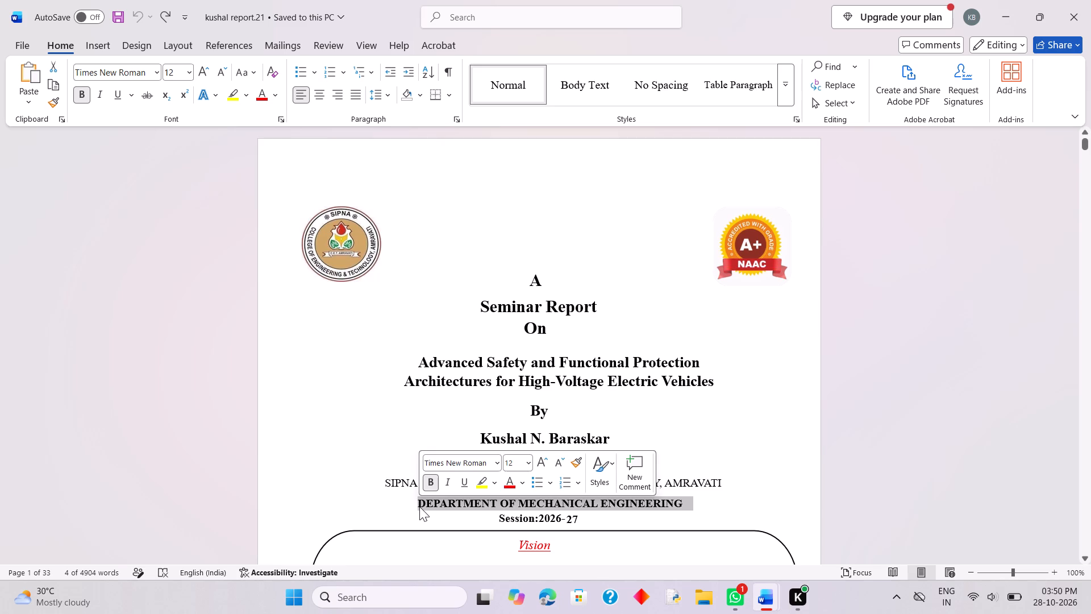
key(ctrl+c)
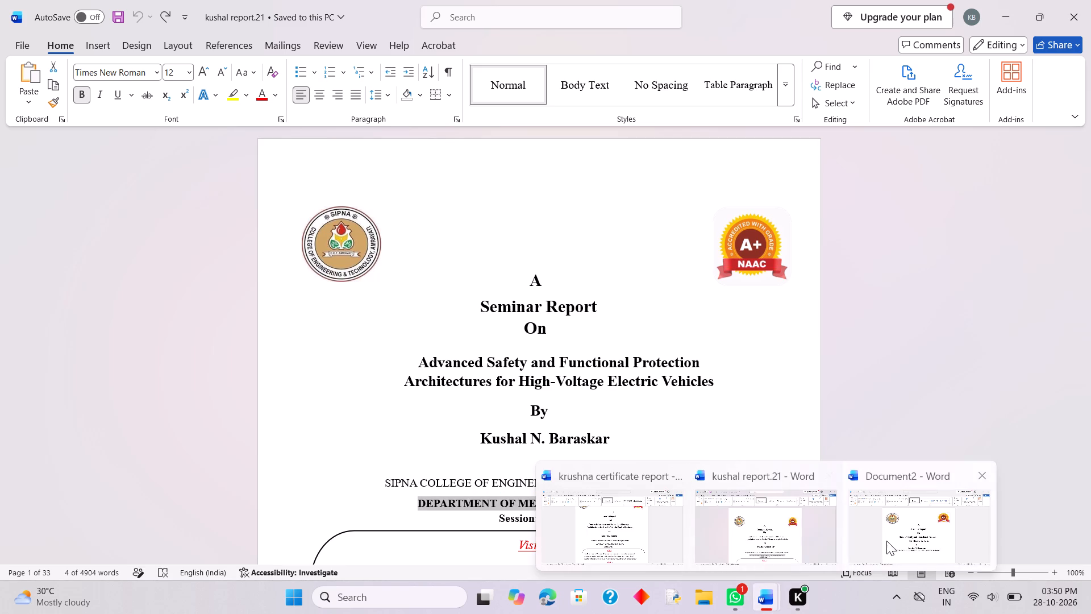
click(889, 540)
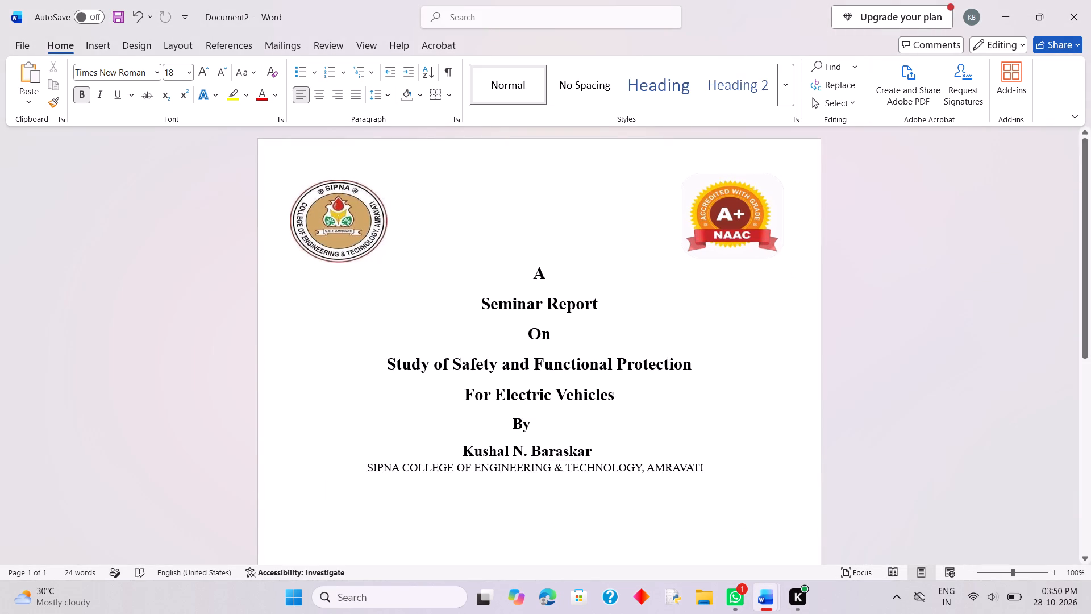
key(v)
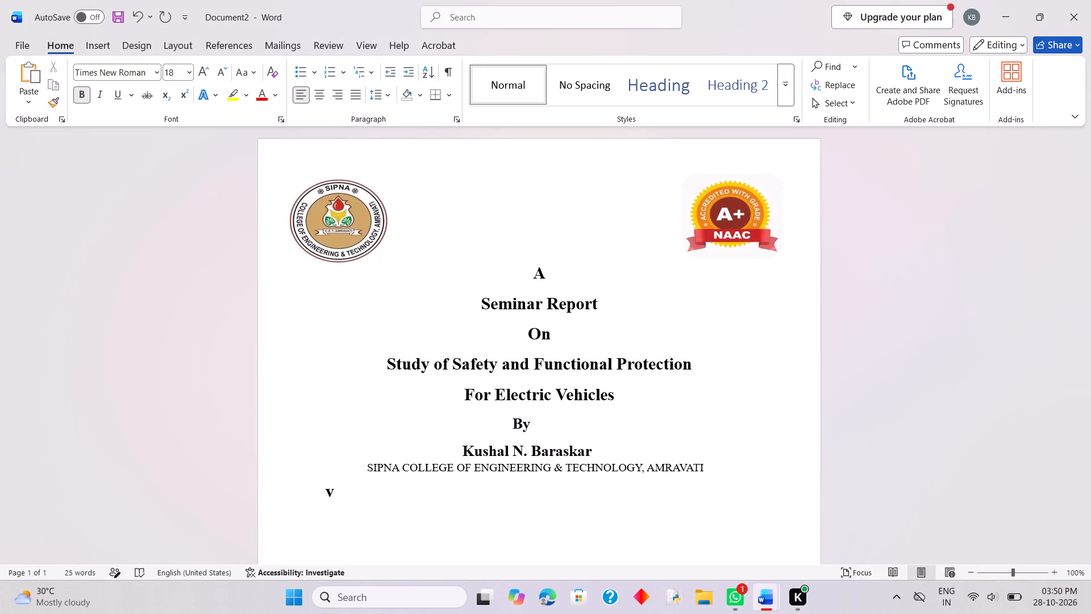
key(BackSpace)
key(ctrl+v)
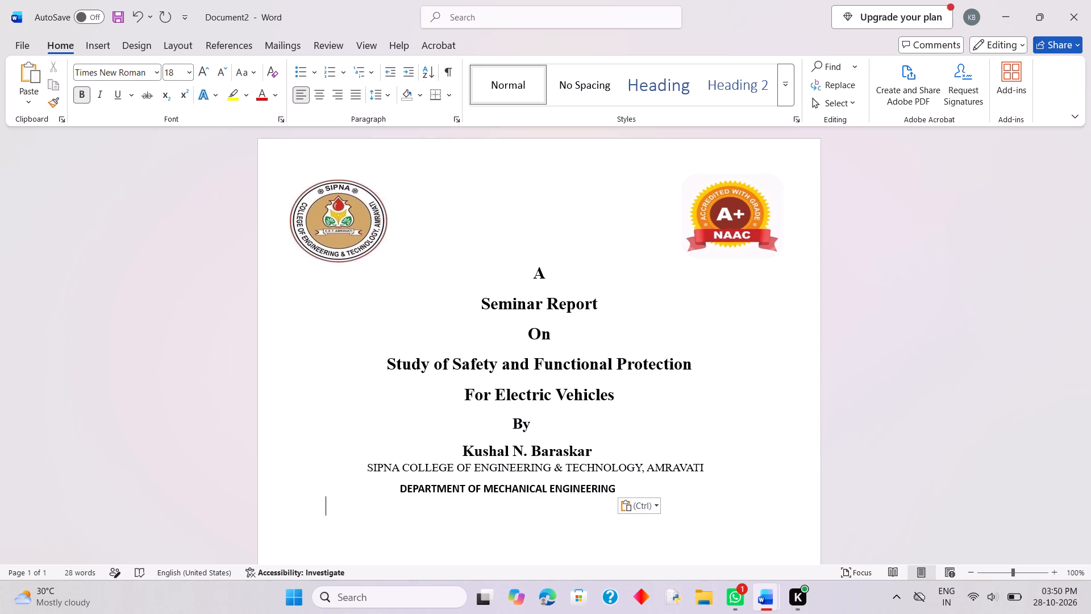
Change the font of the pasted department line in Document2 to Times New Roman.
drag(623, 483, 459, 489)
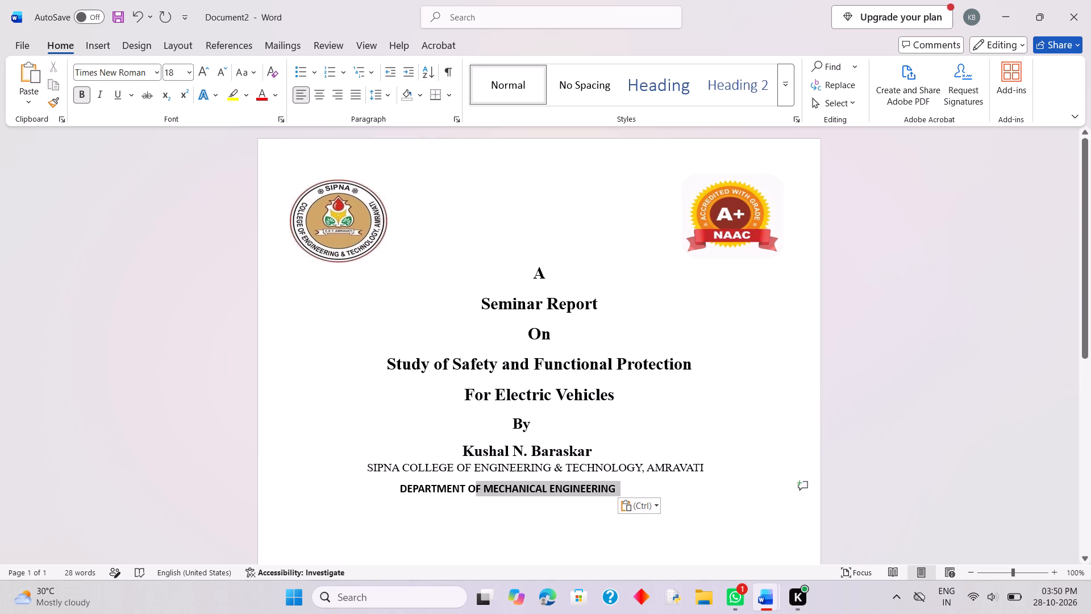
drag(459, 489, 418, 493)
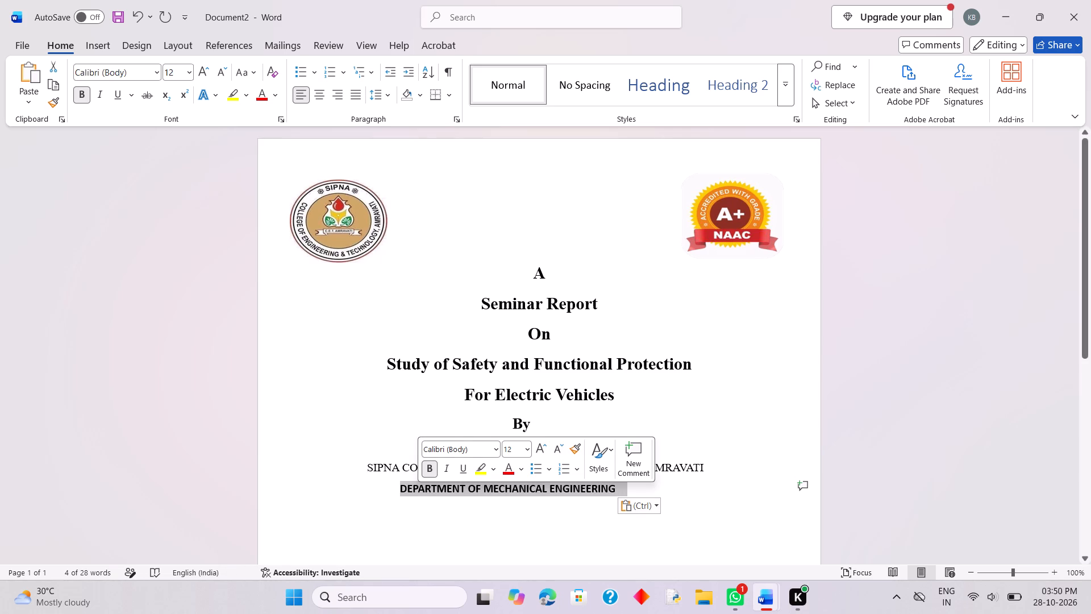
drag(131, 56, 135, 75)
click(135, 75)
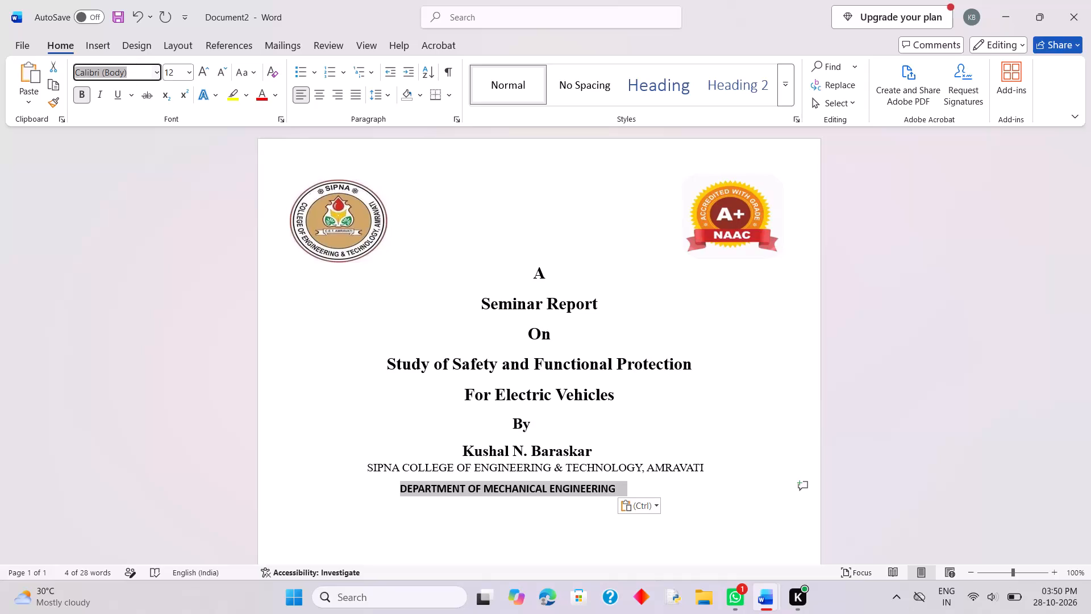
key(BackSpace)
text(ti)
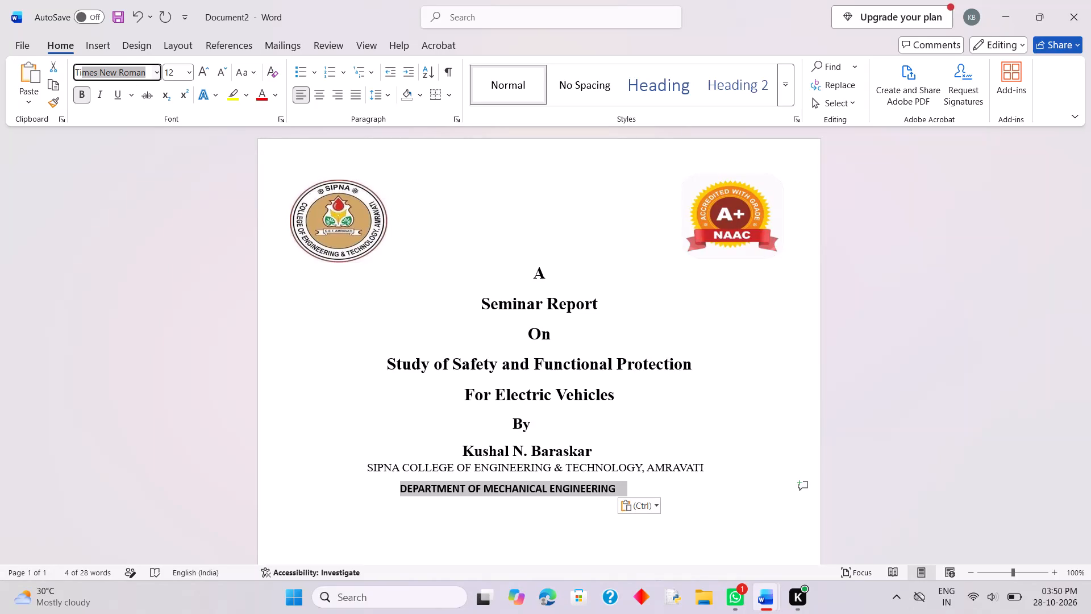
key(Return)
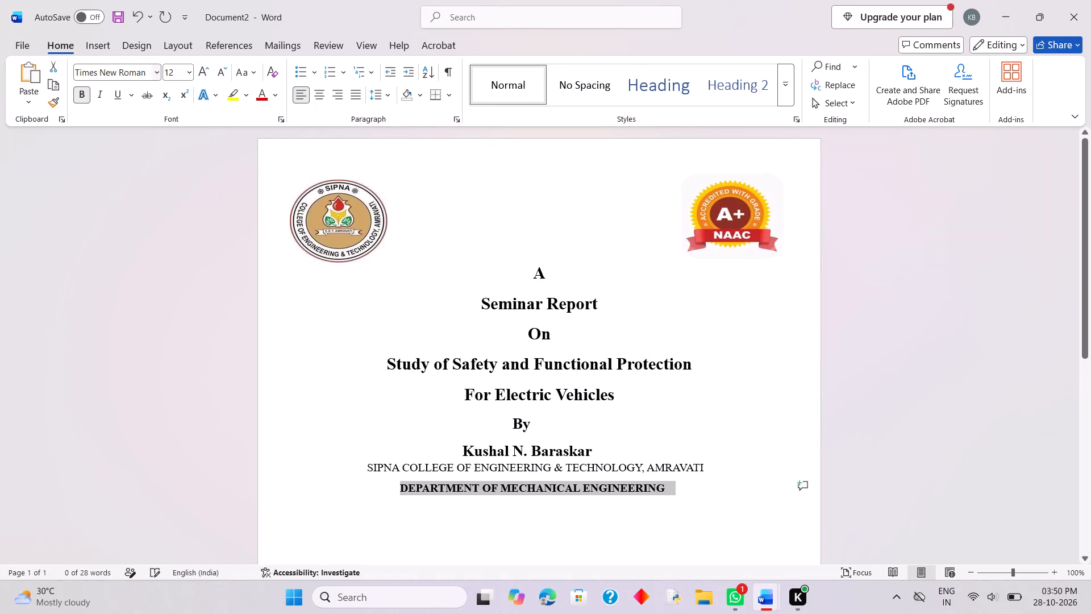
click(579, 511)
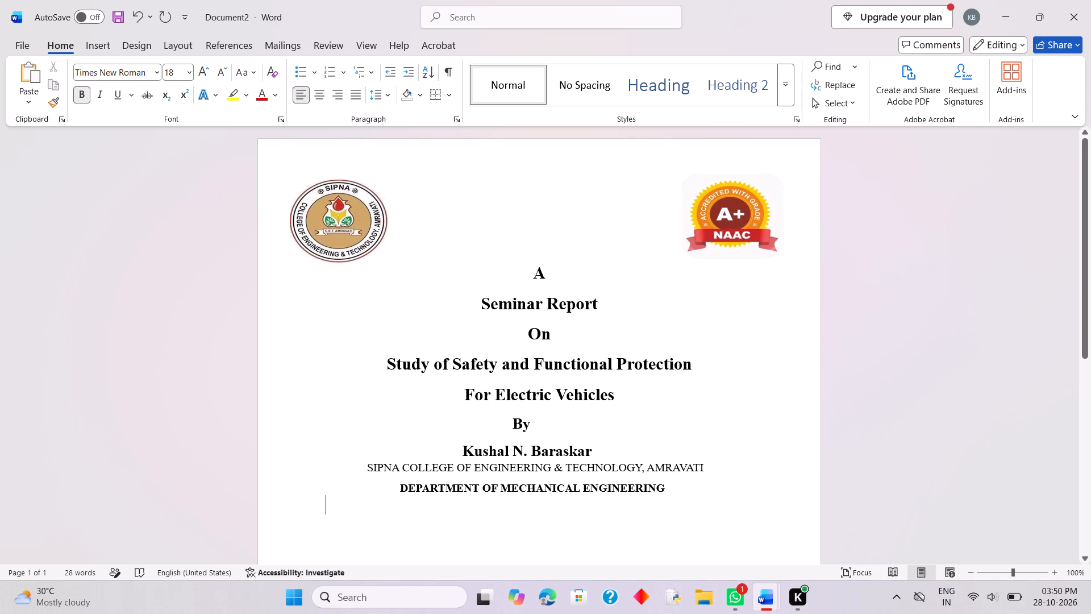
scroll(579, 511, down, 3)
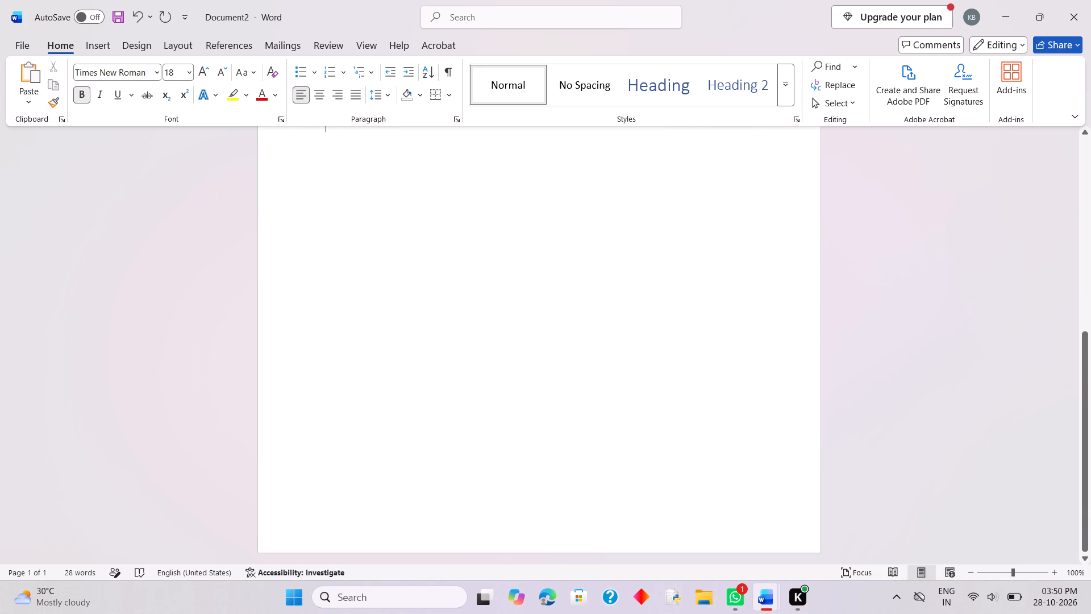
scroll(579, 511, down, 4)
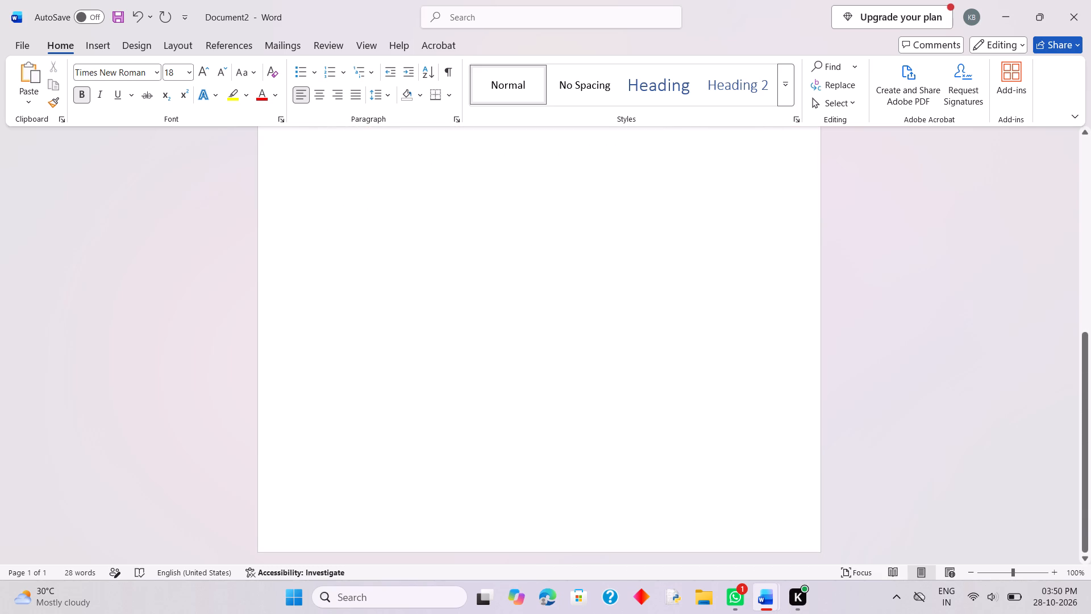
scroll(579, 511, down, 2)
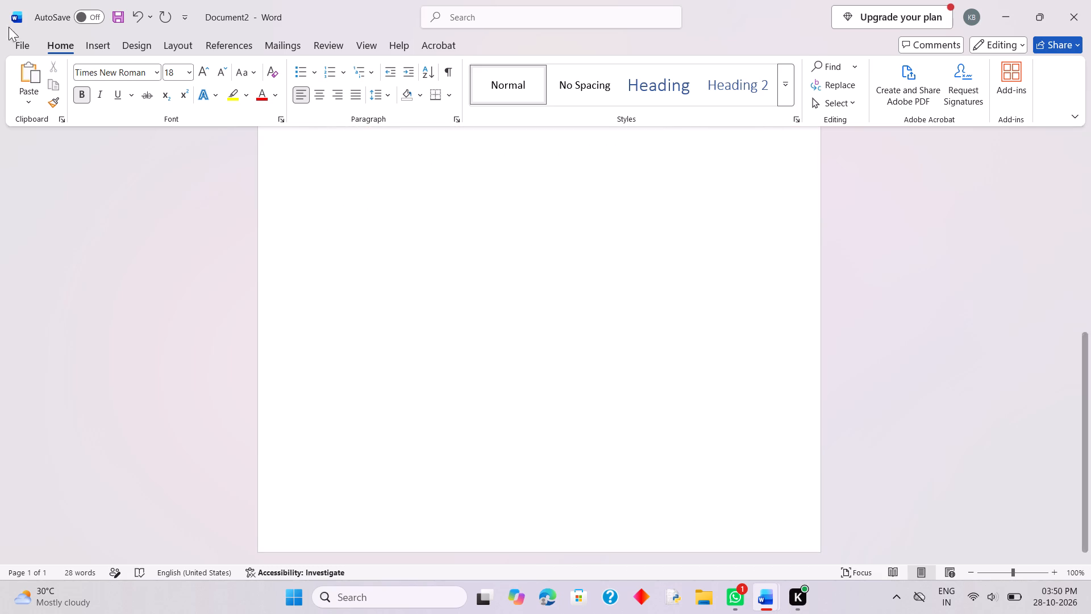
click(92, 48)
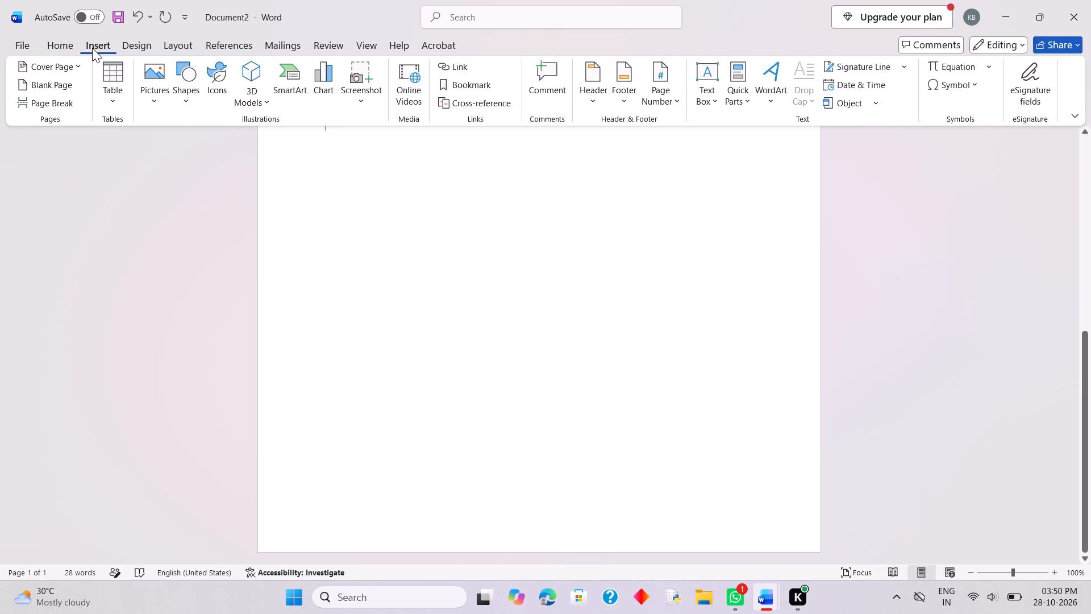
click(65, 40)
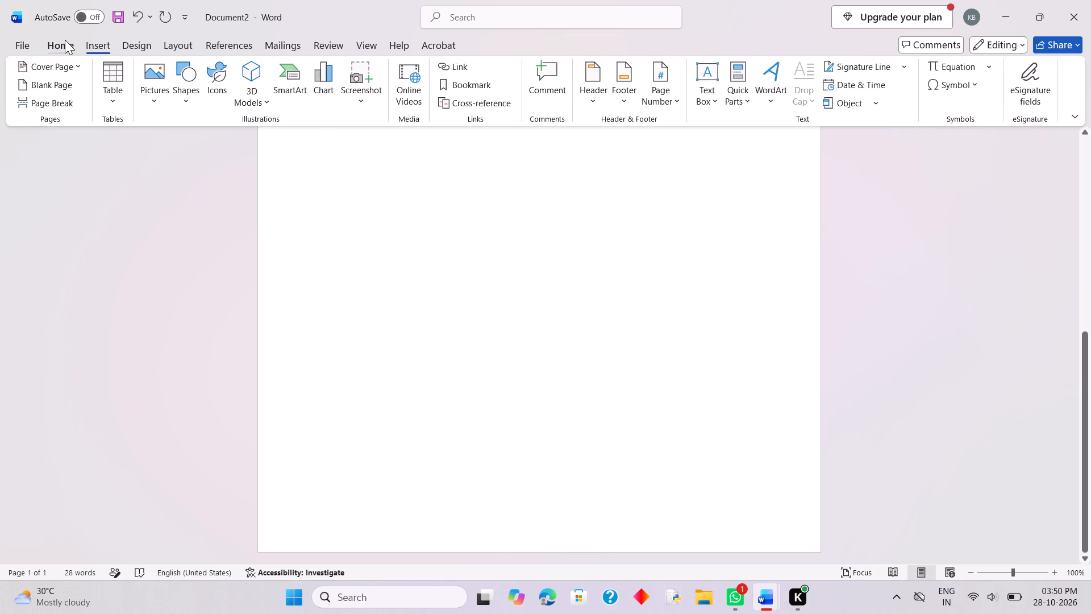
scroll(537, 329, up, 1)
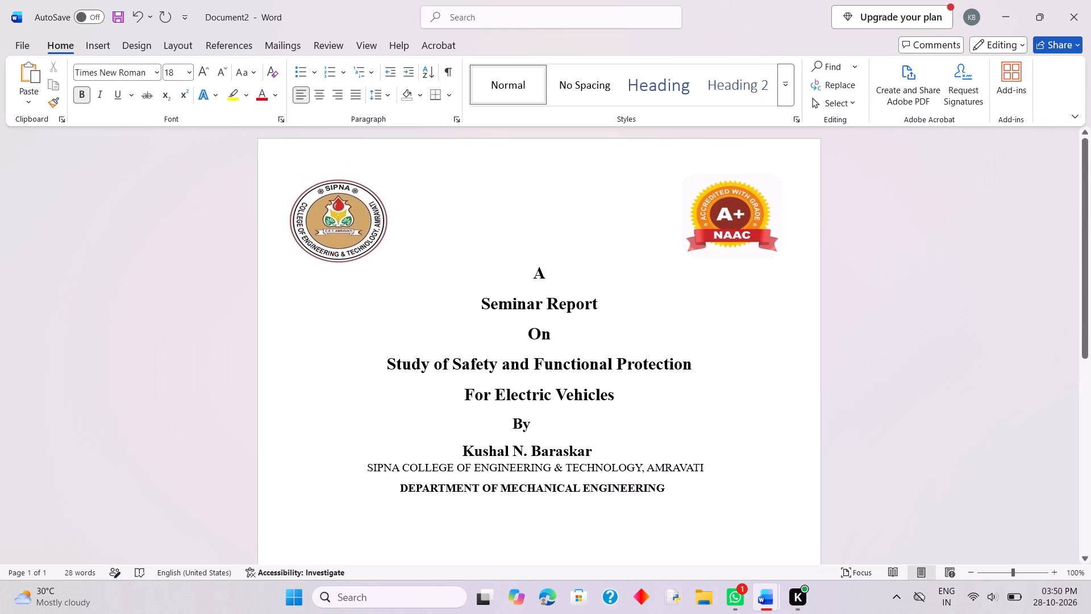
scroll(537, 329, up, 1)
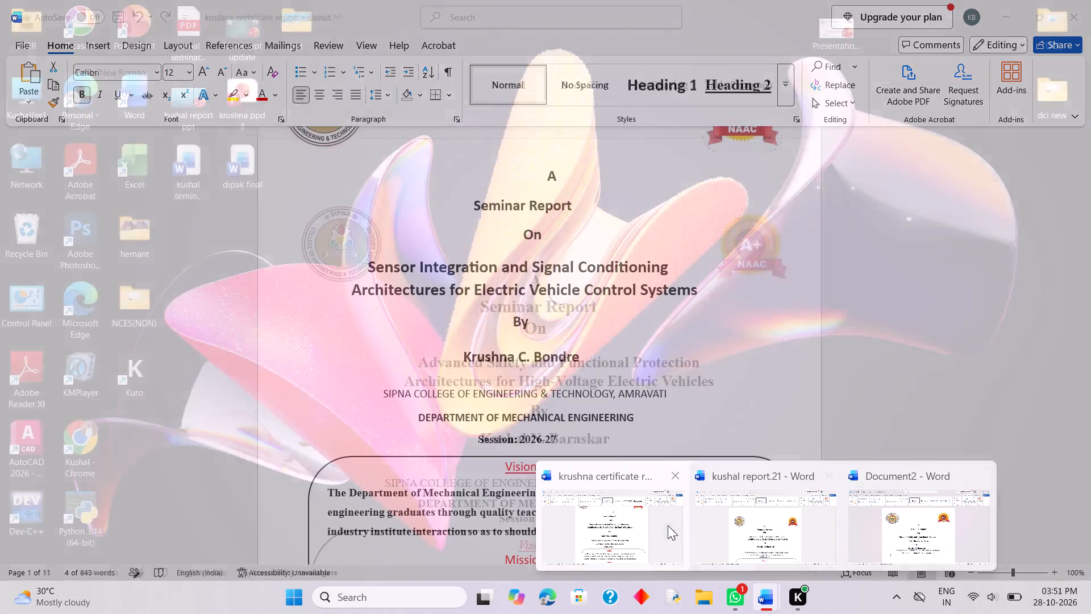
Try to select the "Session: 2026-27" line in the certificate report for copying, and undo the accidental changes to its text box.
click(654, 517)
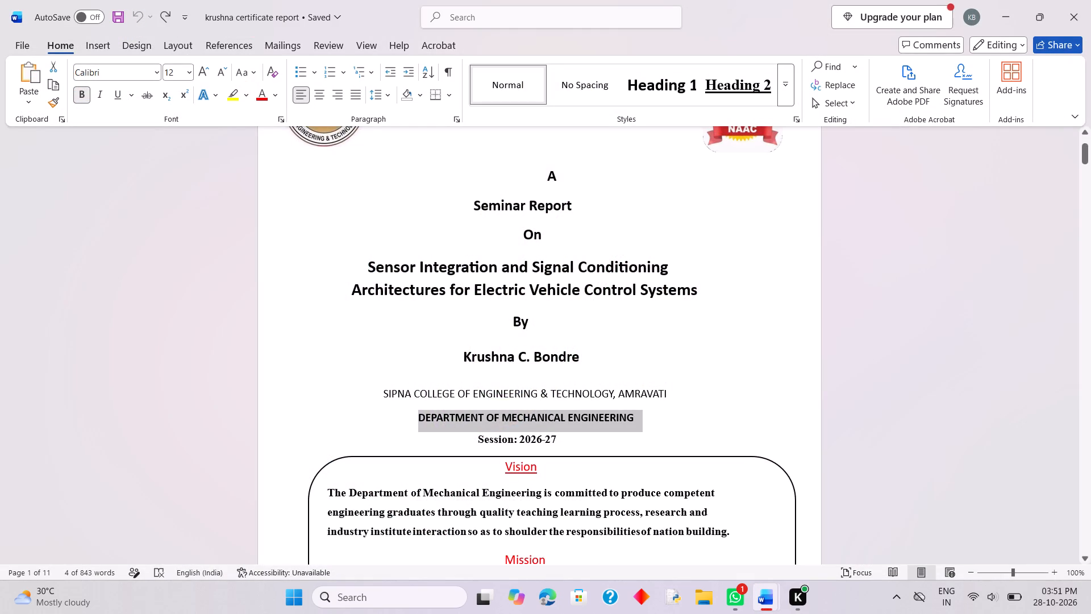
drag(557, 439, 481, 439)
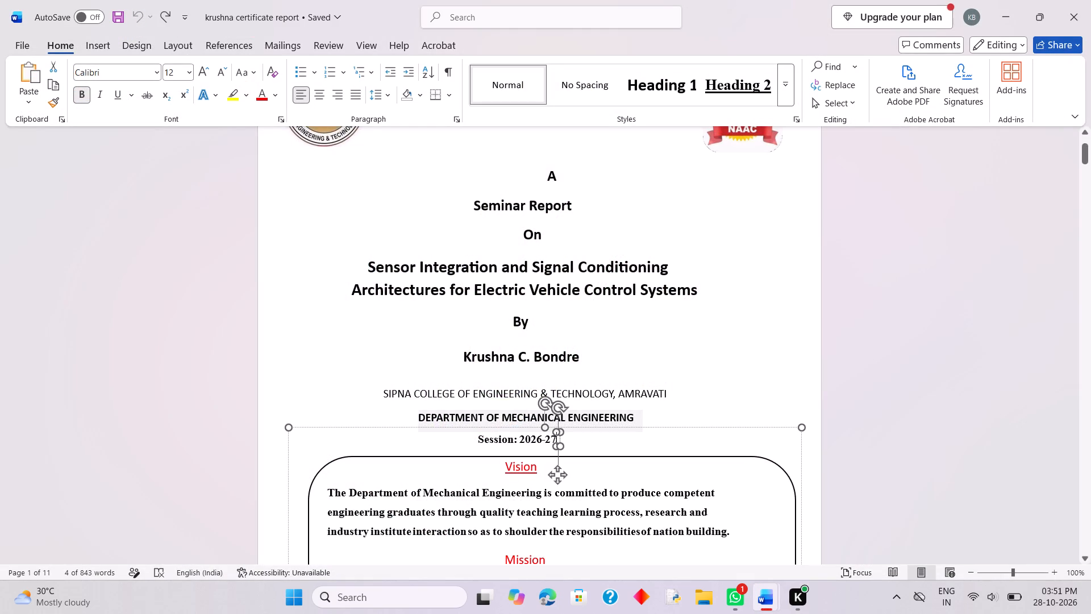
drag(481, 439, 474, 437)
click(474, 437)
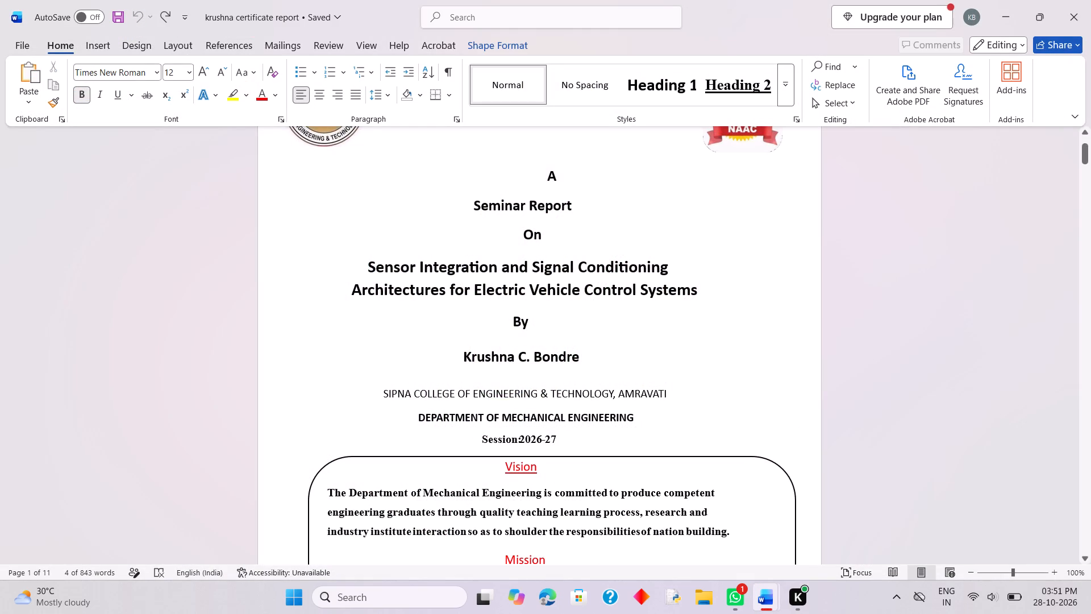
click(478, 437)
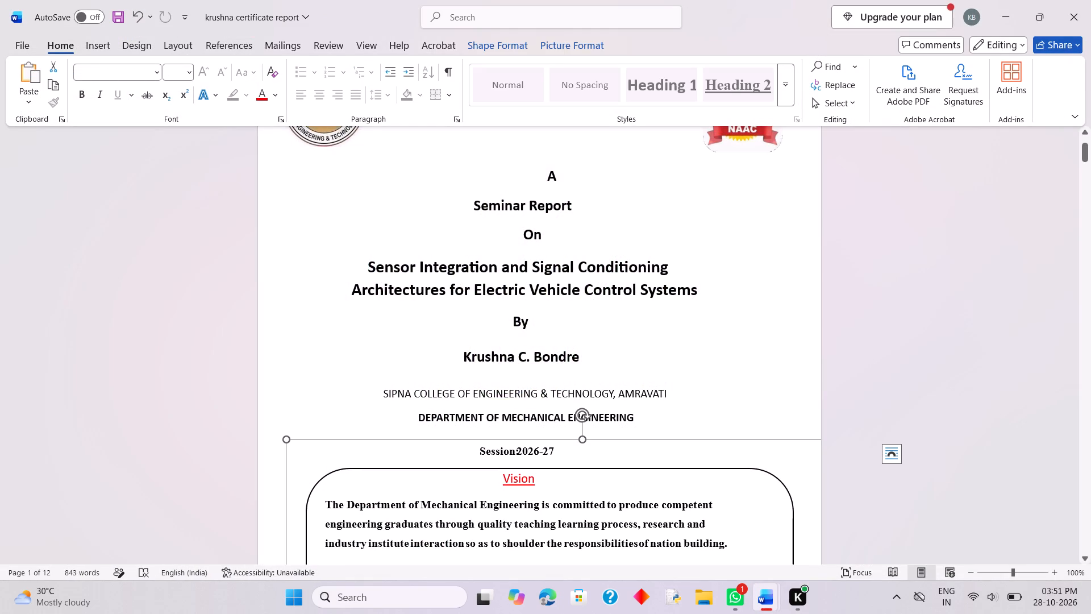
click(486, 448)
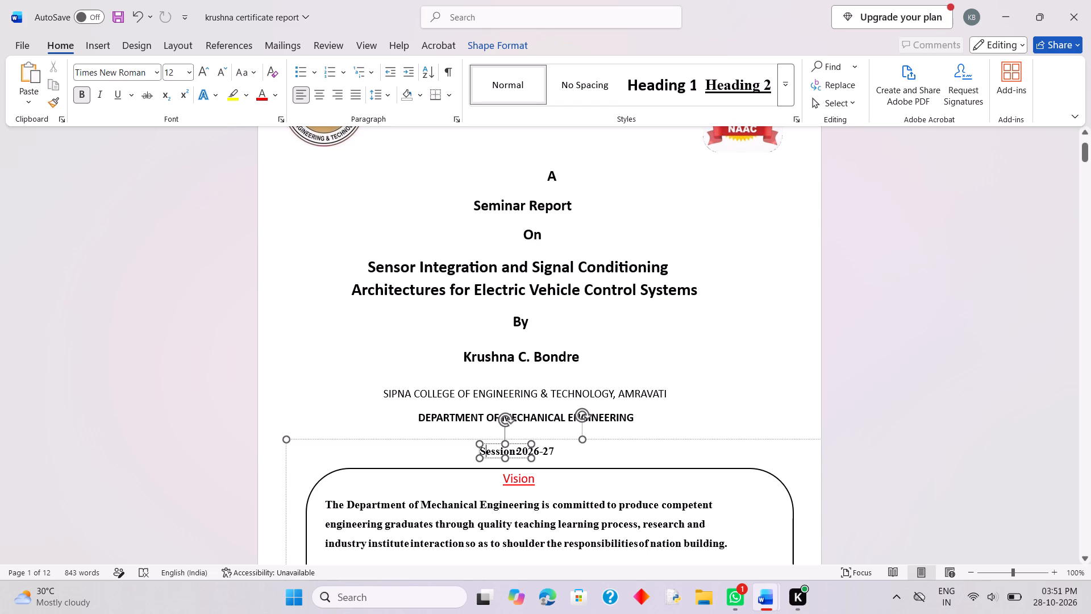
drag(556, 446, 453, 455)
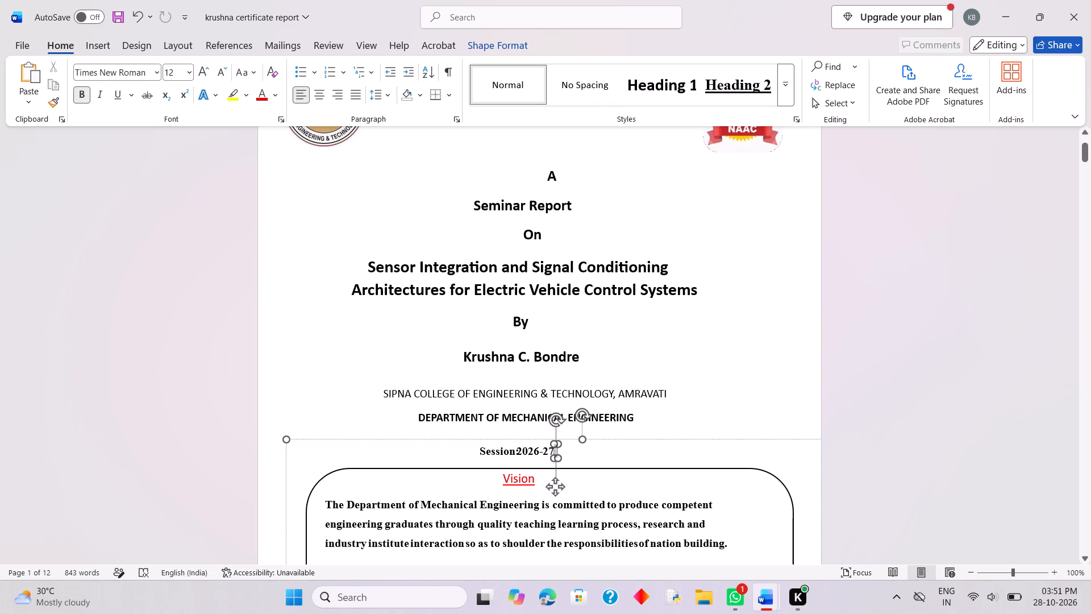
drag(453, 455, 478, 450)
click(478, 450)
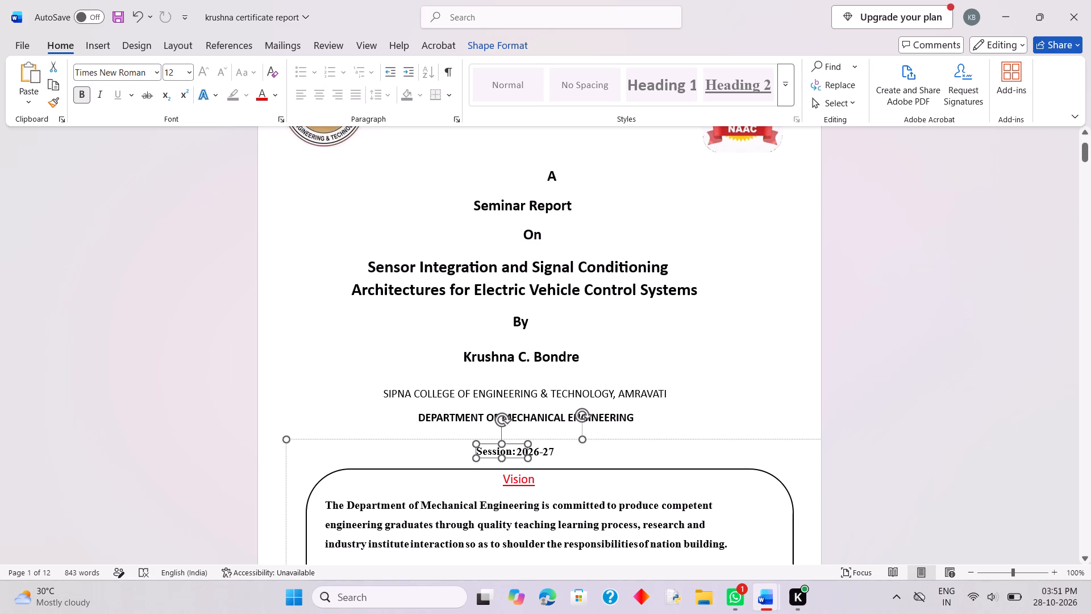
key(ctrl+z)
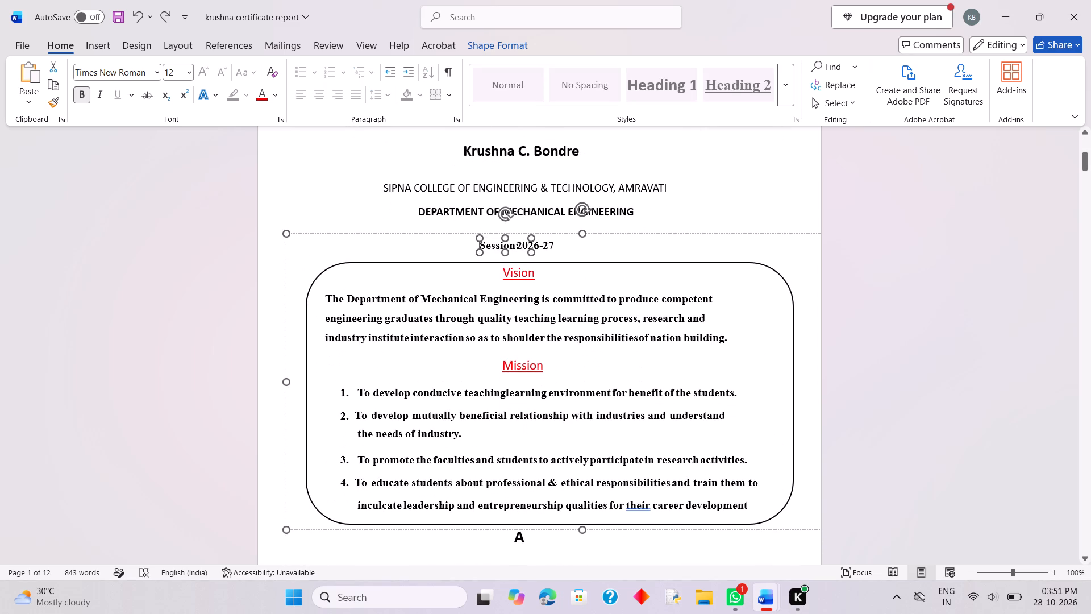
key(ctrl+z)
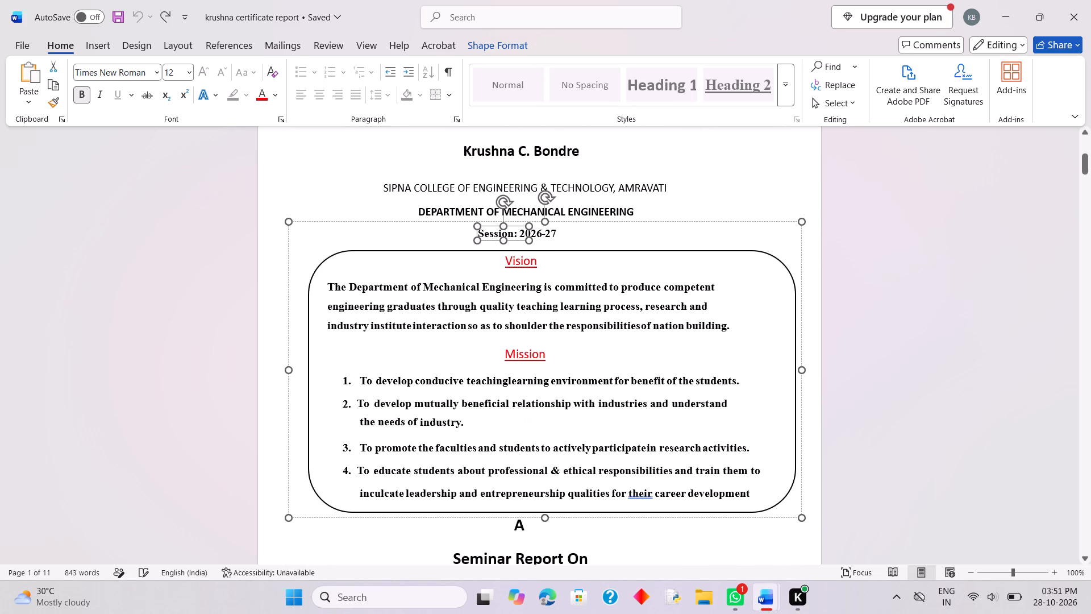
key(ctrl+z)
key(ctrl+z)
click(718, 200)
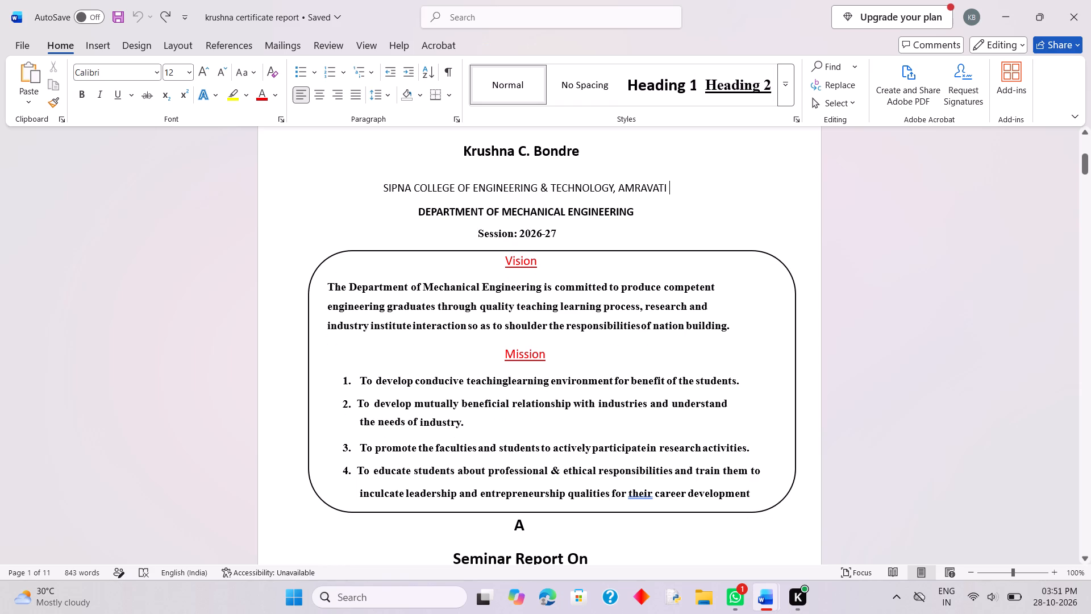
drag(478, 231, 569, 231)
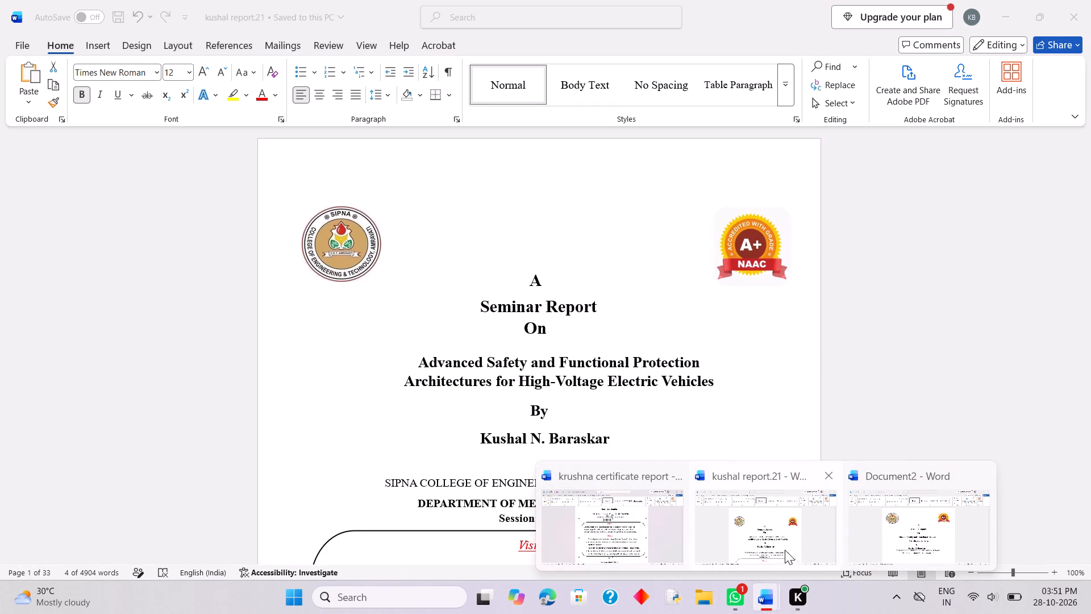
Copy "Session:2026-" from kushal report.21, paste it below the department line in Document2, and complete it as "Session:2026-27".
click(782, 545)
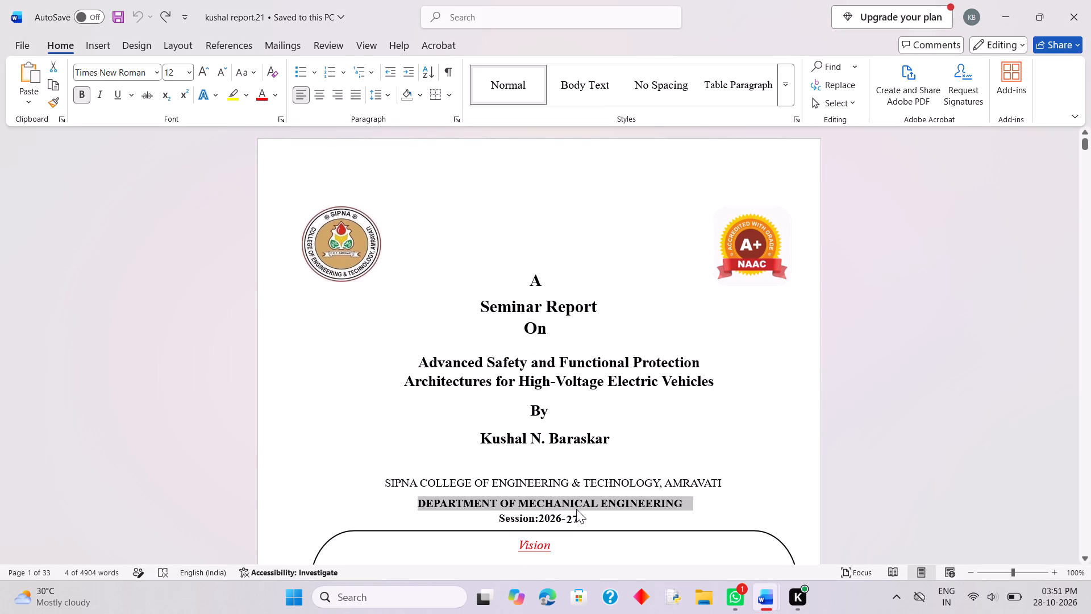
click(579, 518)
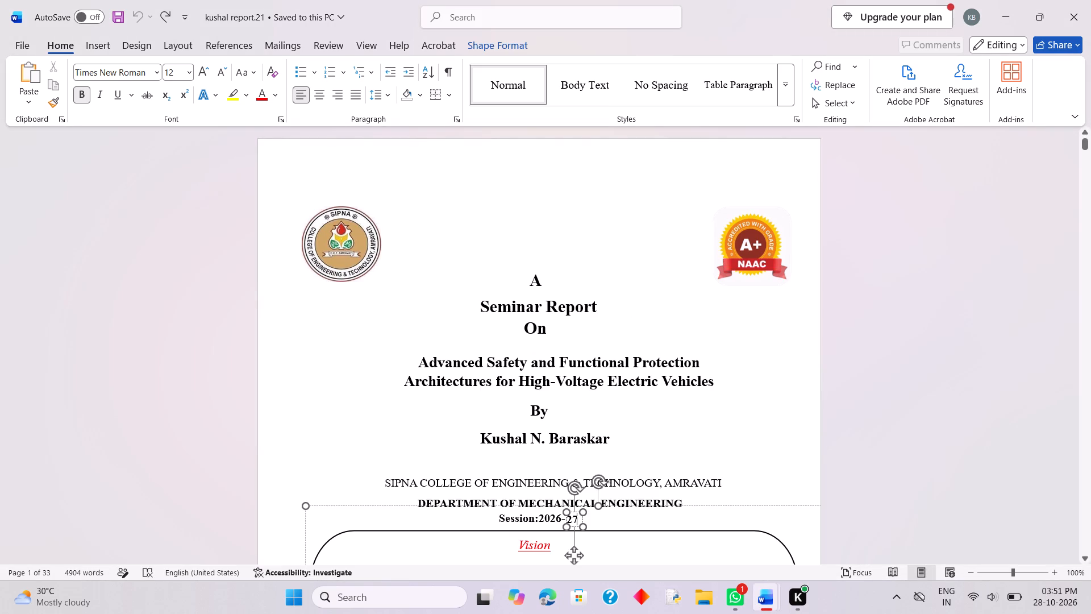
drag(499, 516, 555, 518)
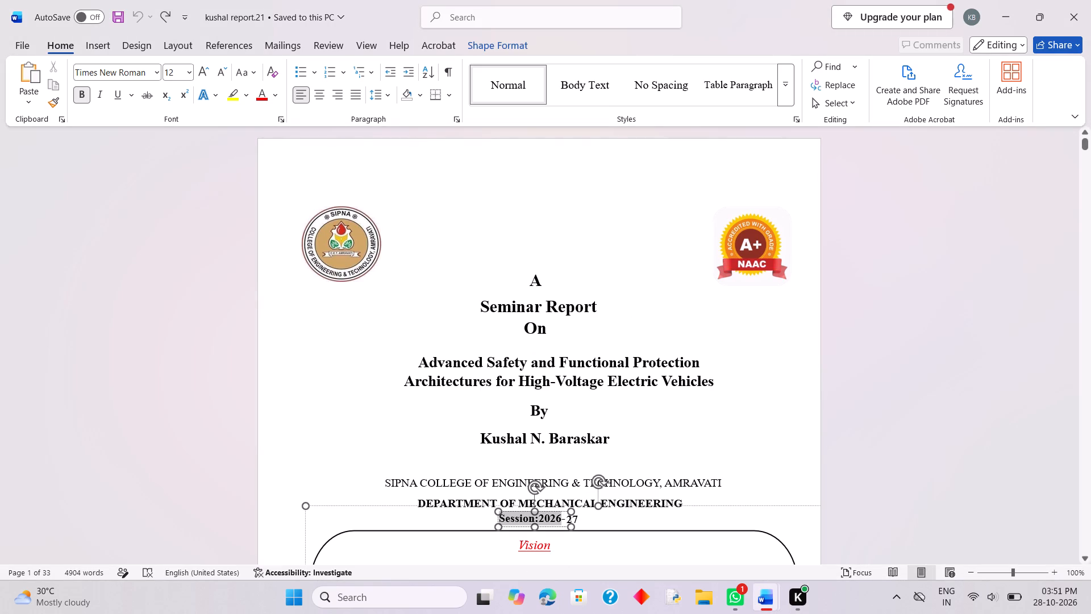
drag(555, 518, 565, 518)
click(565, 518)
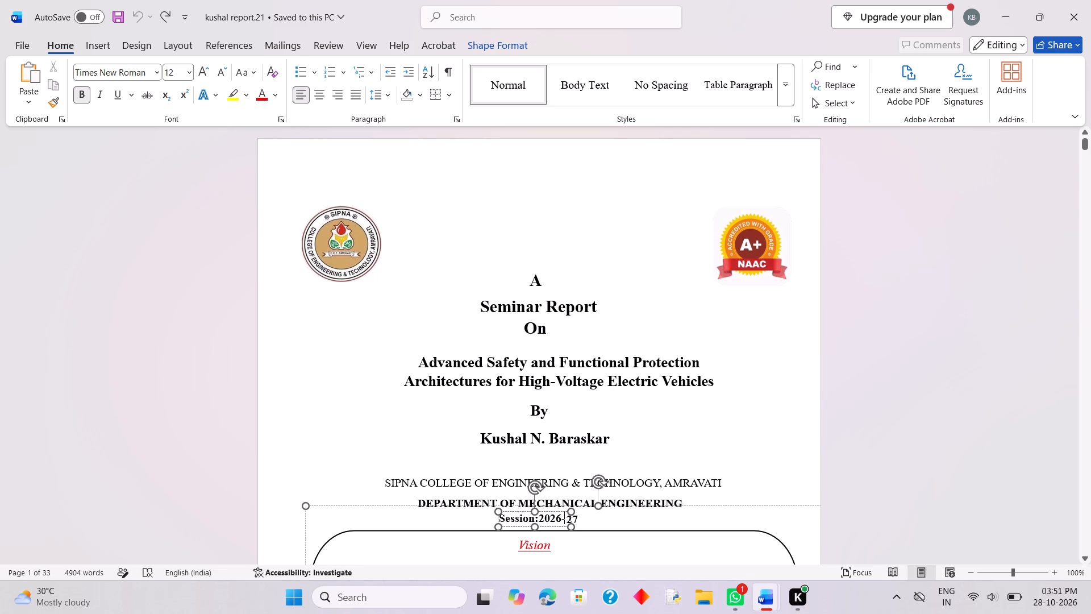
drag(565, 518, 512, 521)
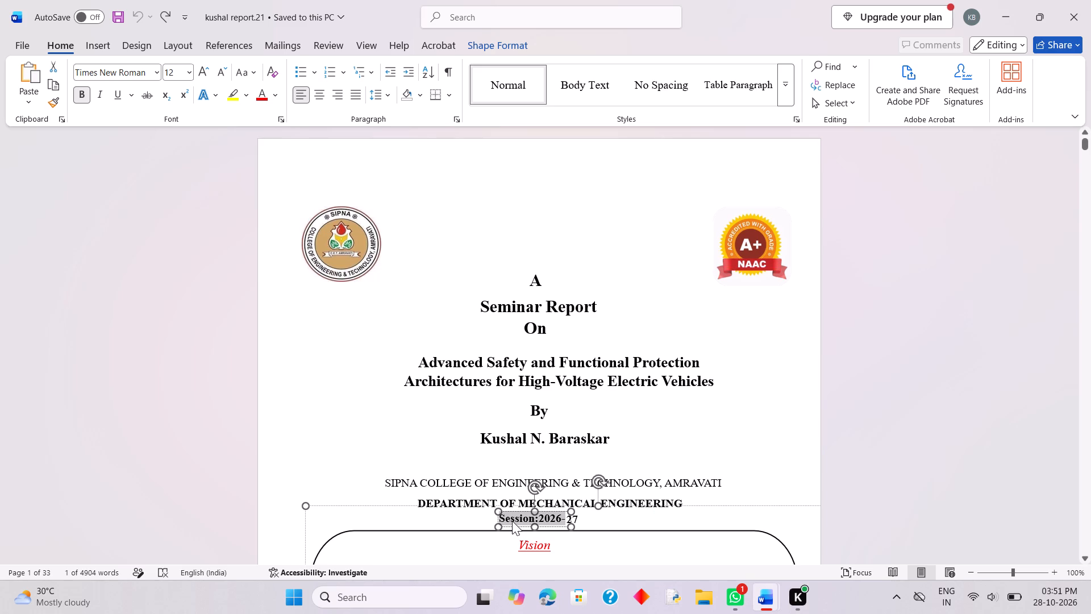
key(ctrl+c)
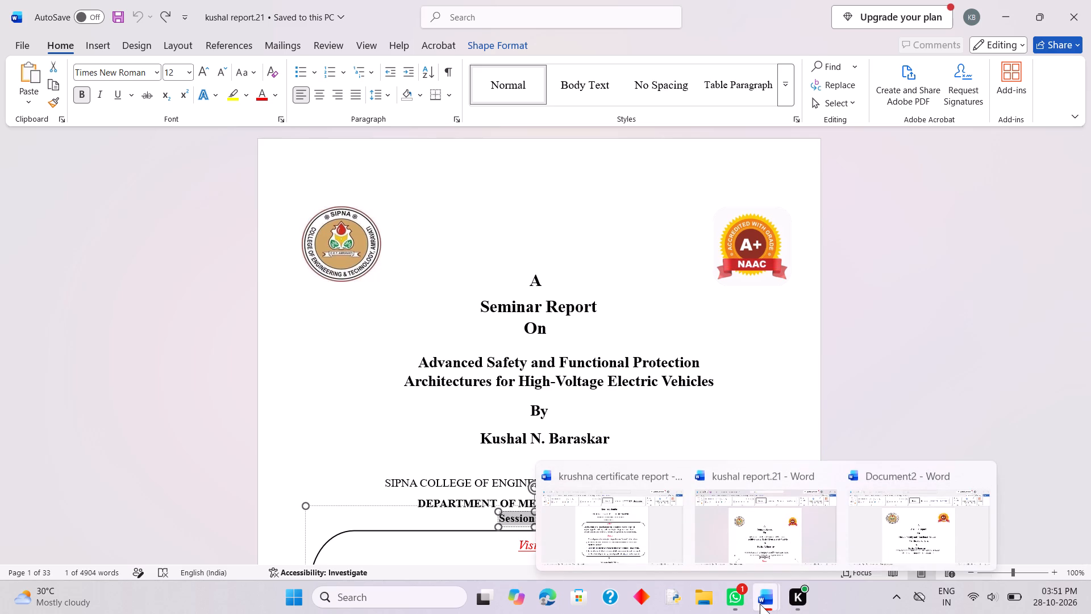
click(893, 537)
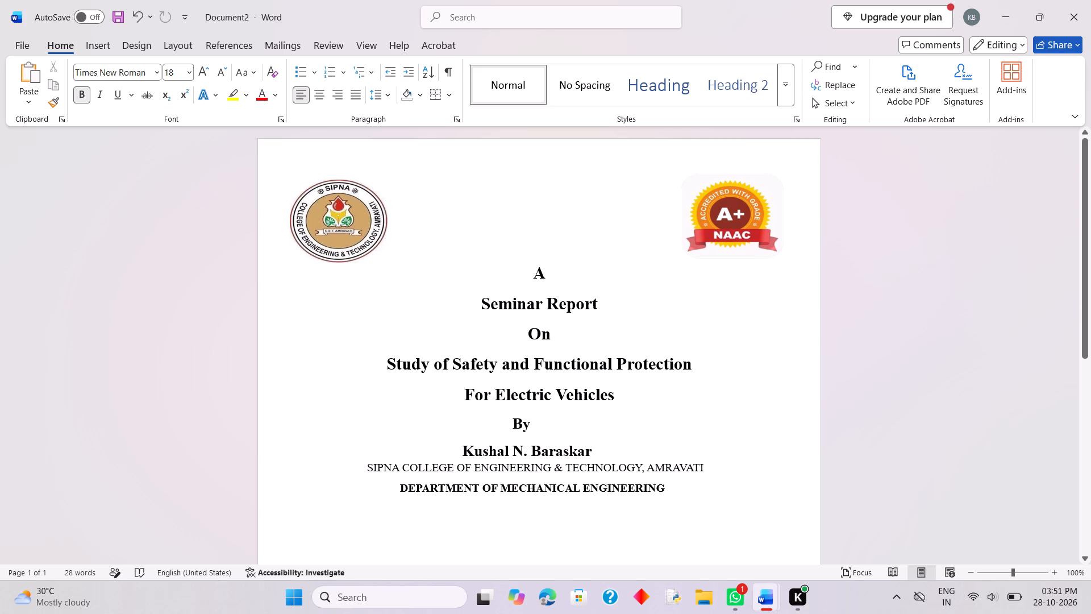
key(ctrl+v)
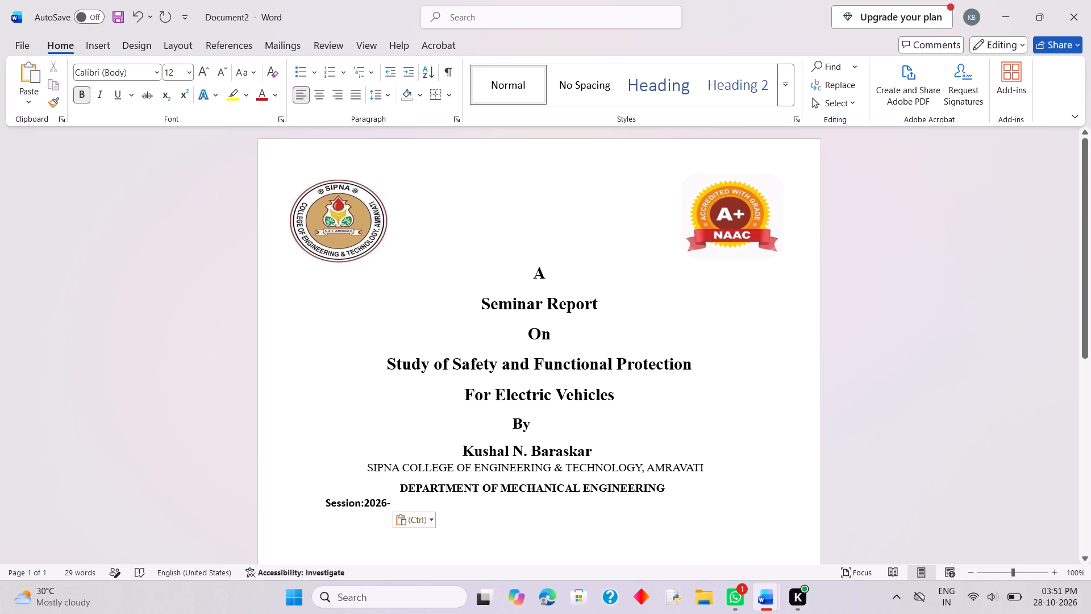
text(27)
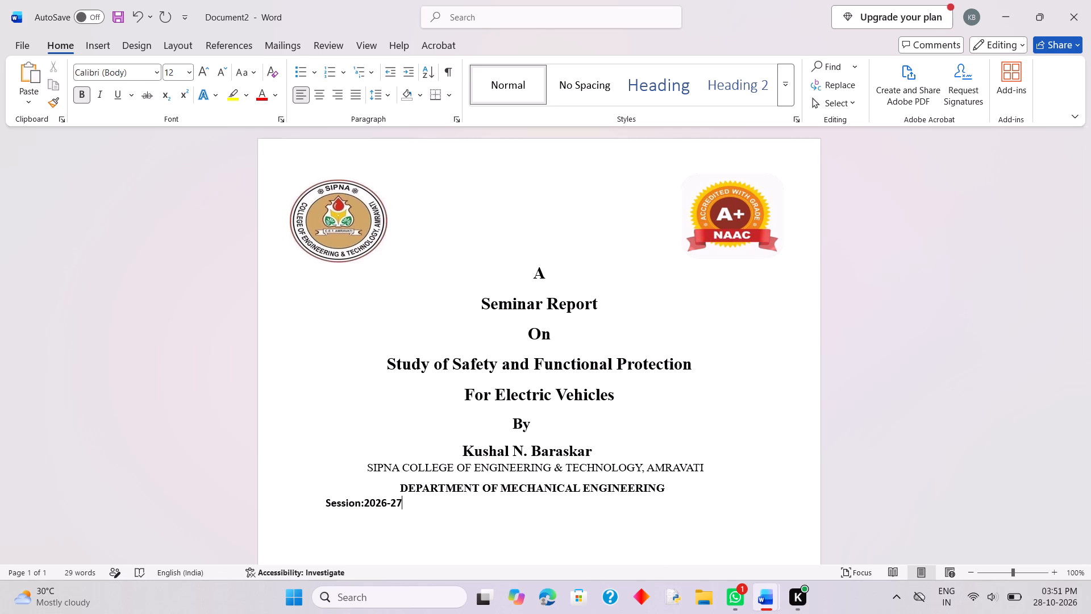
Format the session line in Document2 in Times New Roman and centre it below the department line.
drag(413, 507, 322, 500)
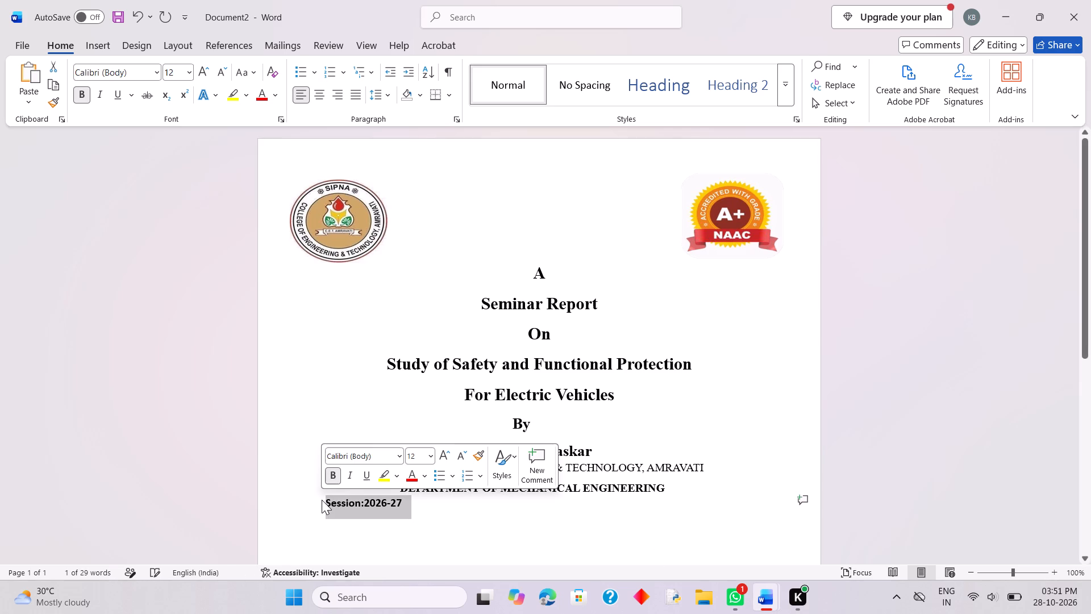
click(375, 454)
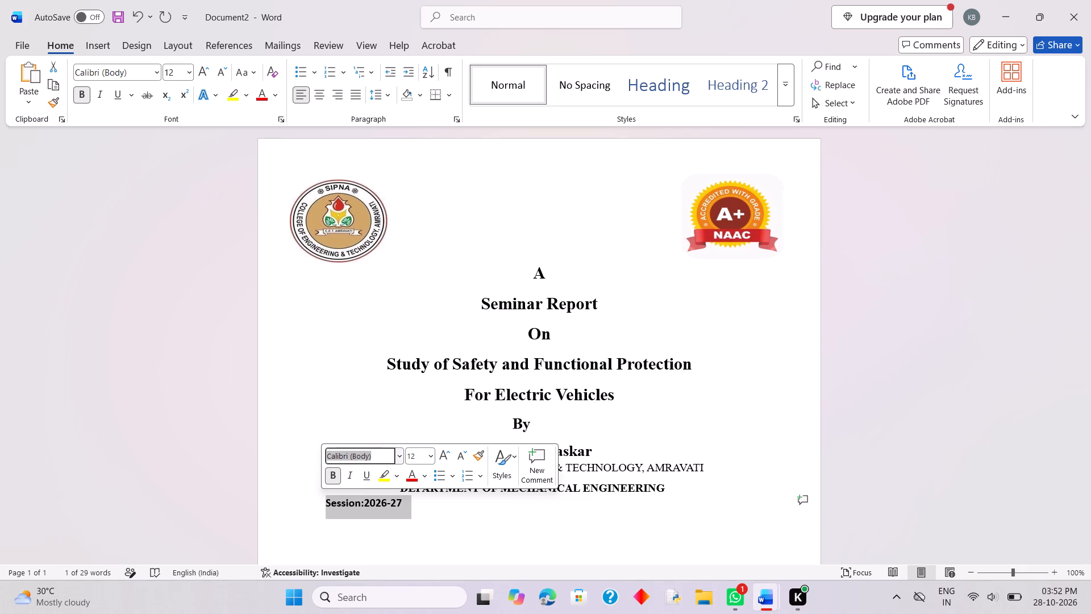
key(BackSpace)
key(t)
key(Return)
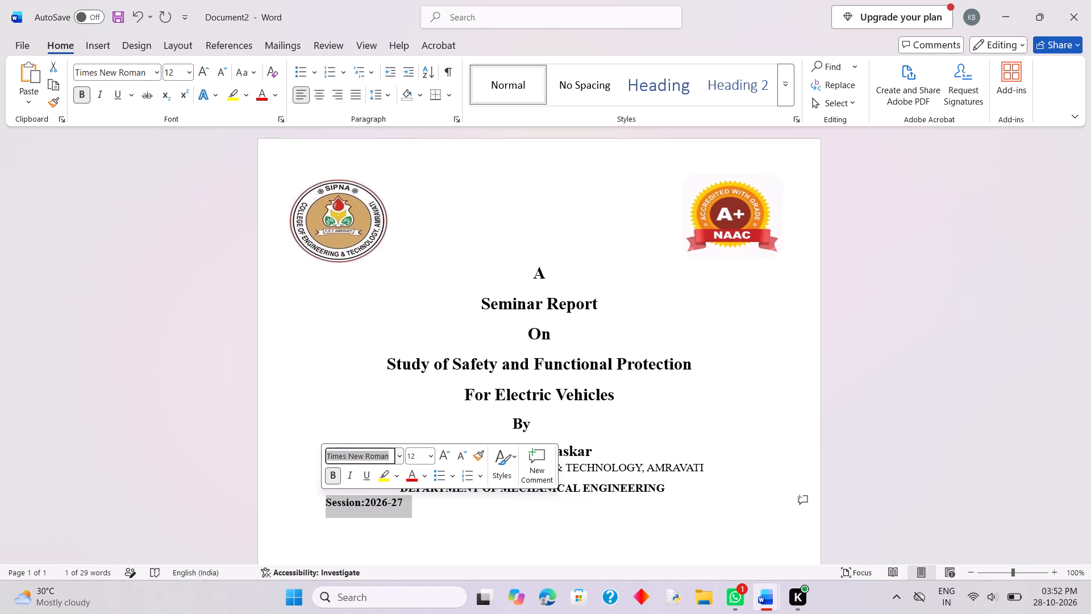
click(323, 97)
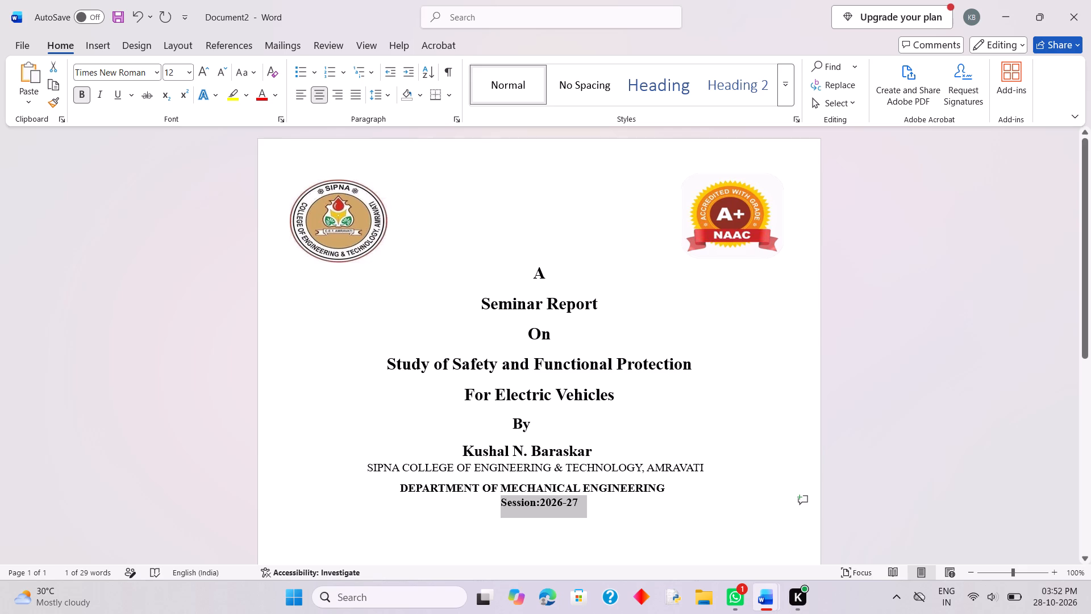
click(550, 535)
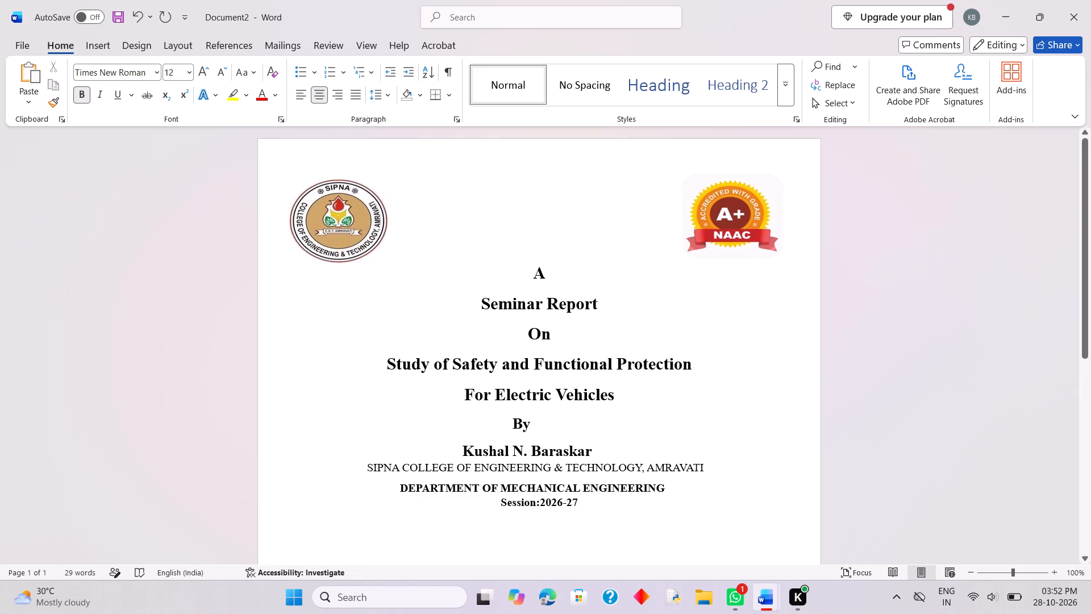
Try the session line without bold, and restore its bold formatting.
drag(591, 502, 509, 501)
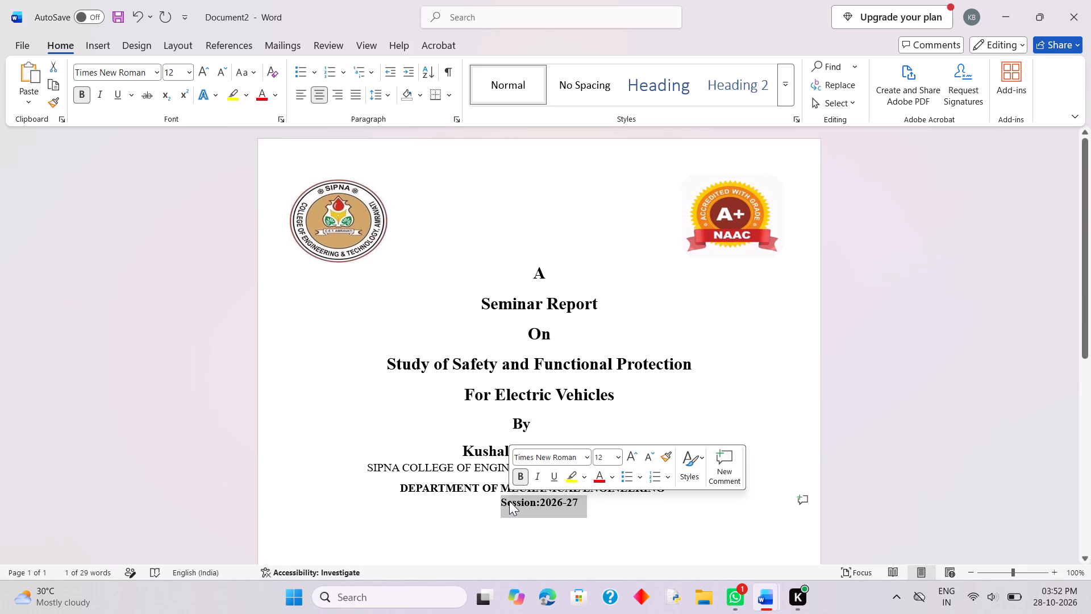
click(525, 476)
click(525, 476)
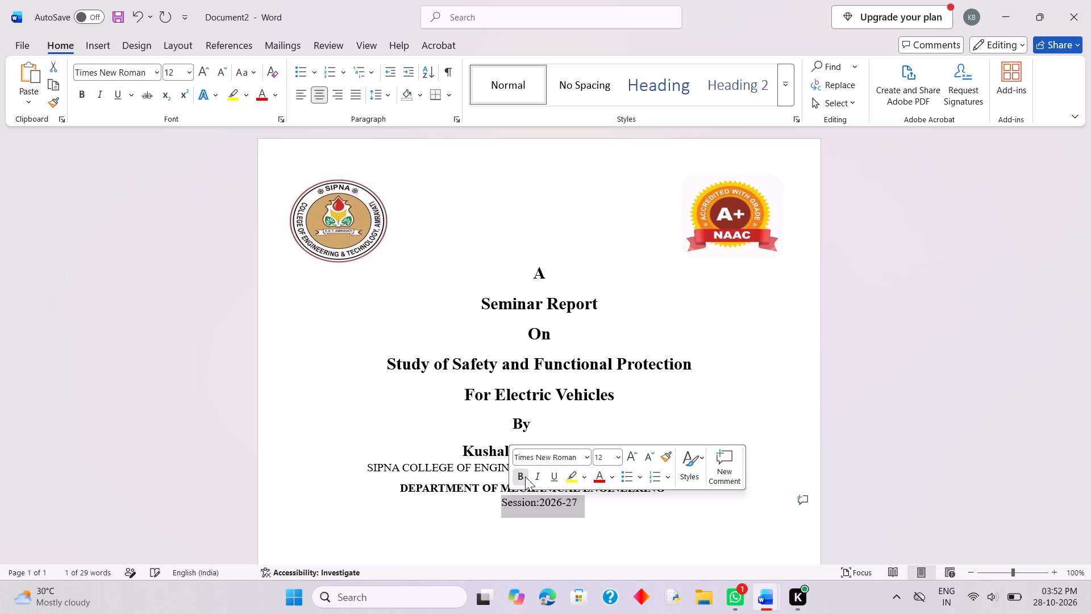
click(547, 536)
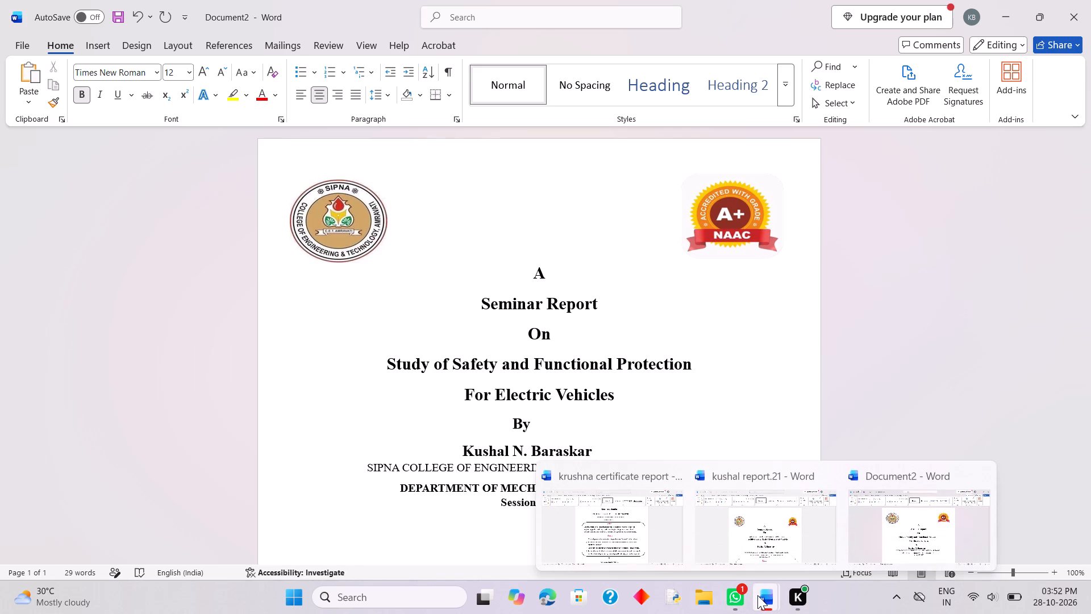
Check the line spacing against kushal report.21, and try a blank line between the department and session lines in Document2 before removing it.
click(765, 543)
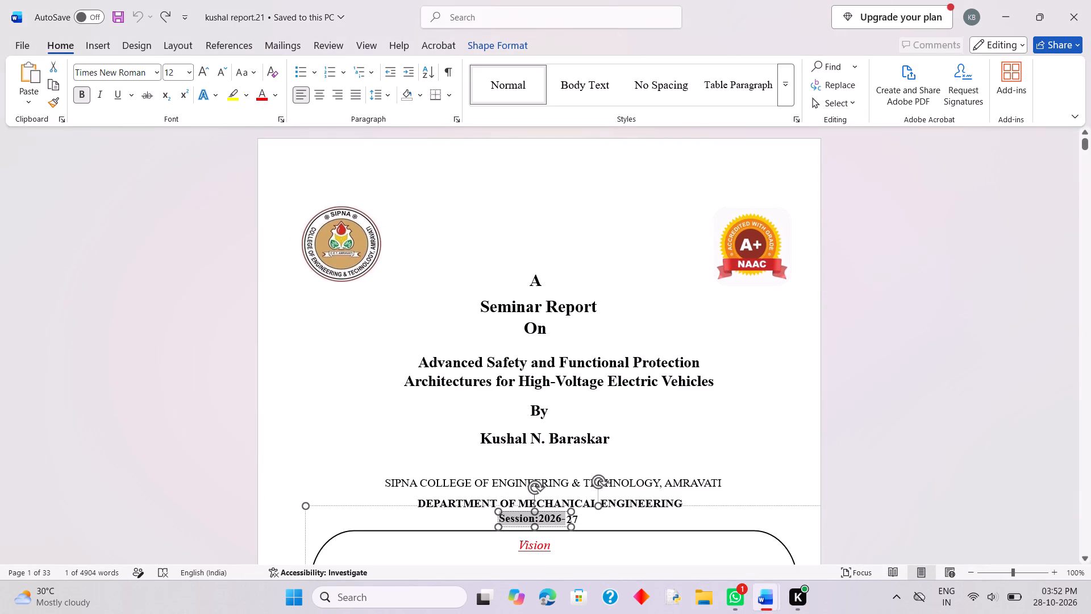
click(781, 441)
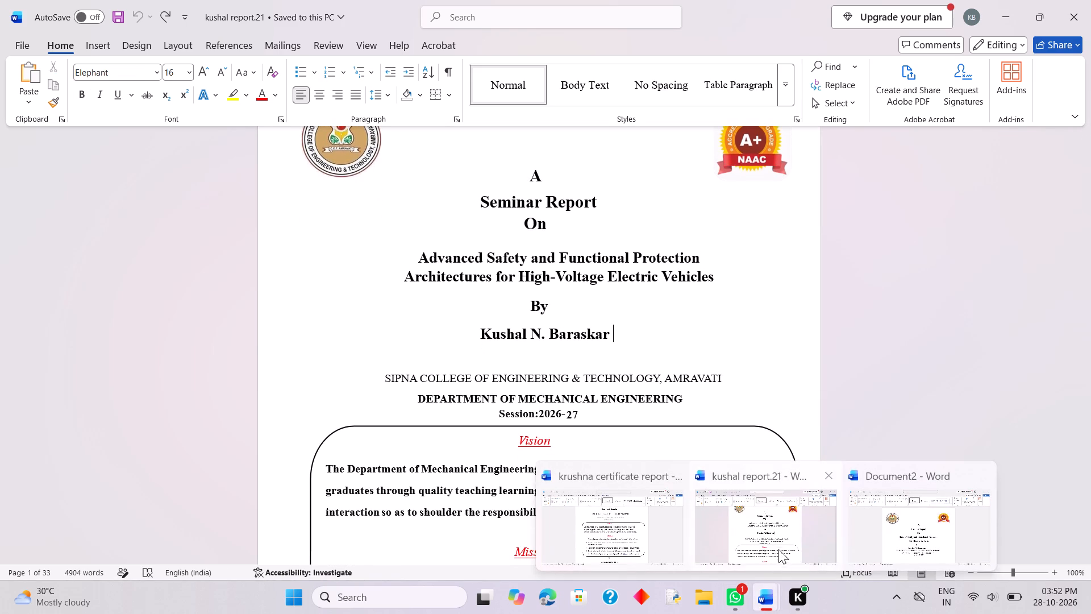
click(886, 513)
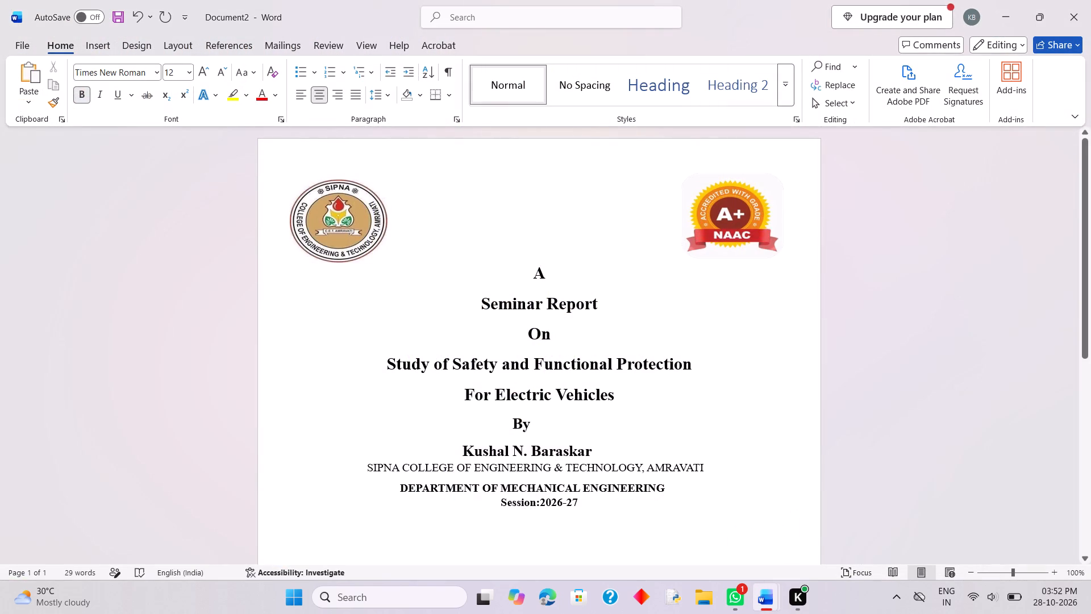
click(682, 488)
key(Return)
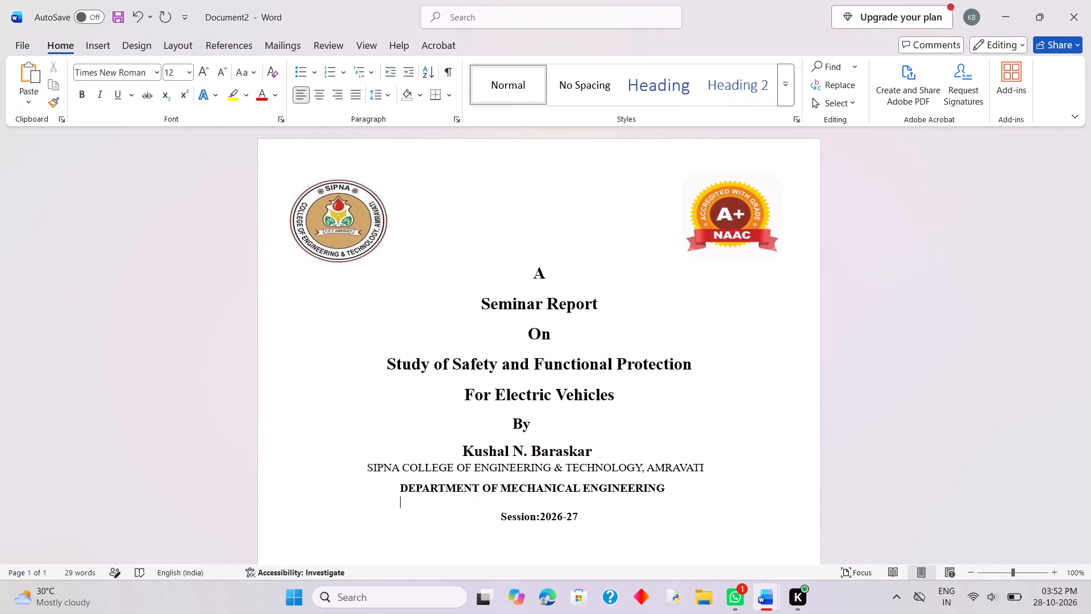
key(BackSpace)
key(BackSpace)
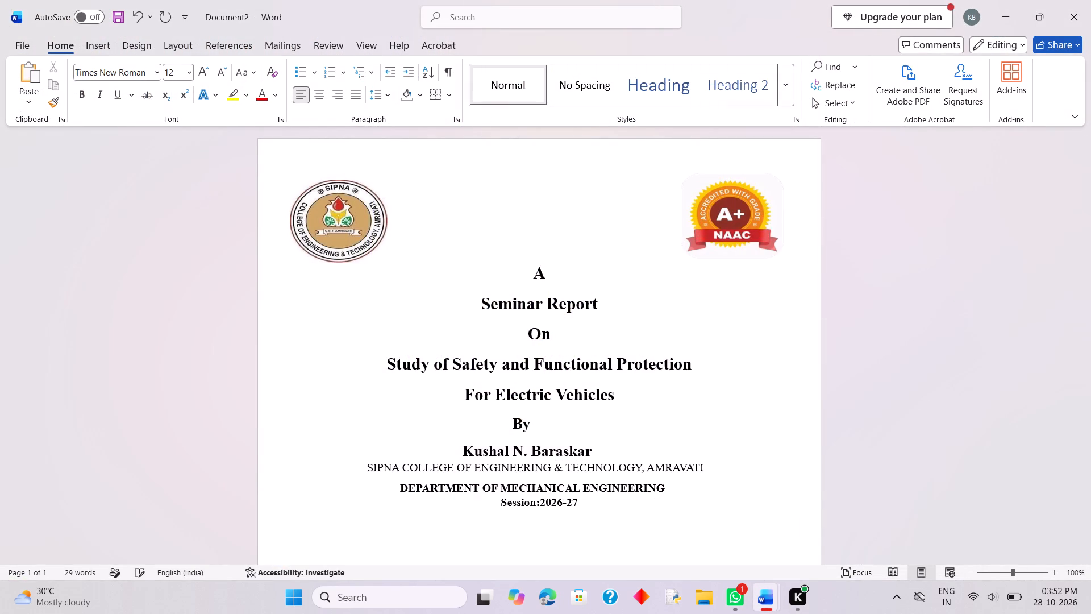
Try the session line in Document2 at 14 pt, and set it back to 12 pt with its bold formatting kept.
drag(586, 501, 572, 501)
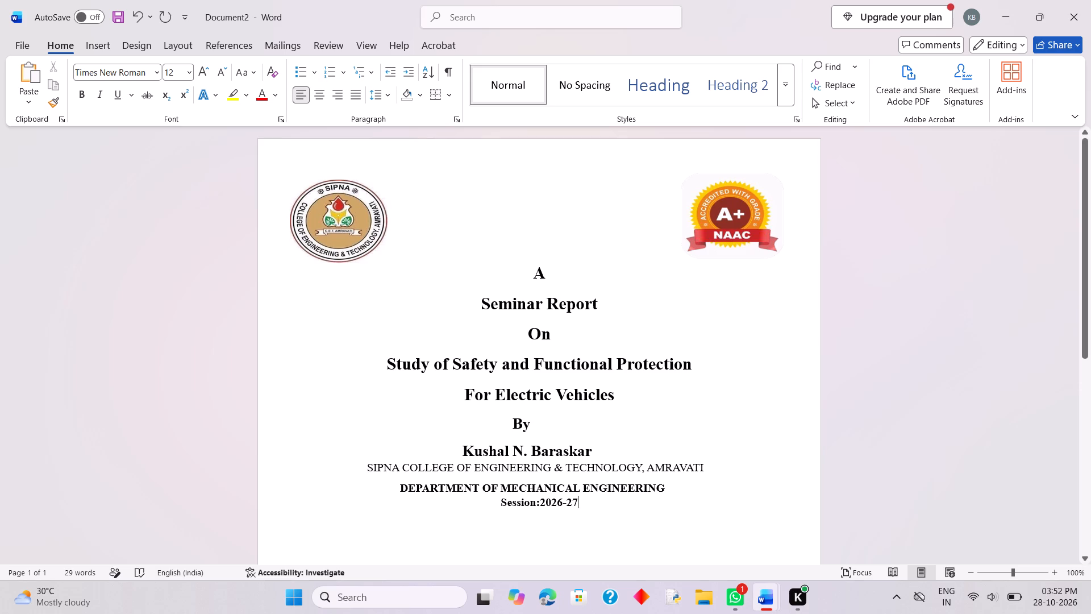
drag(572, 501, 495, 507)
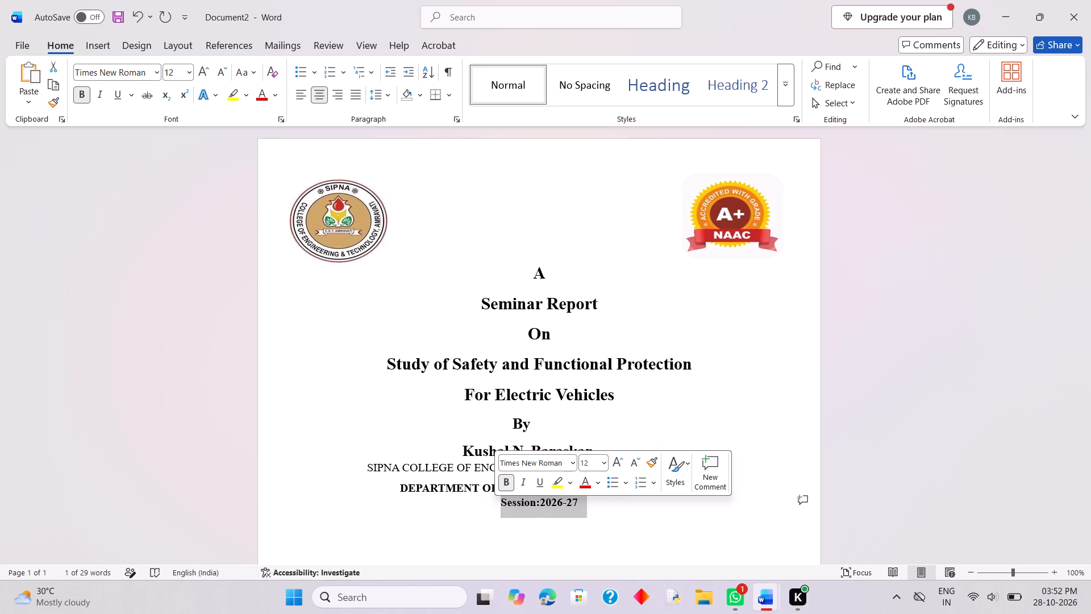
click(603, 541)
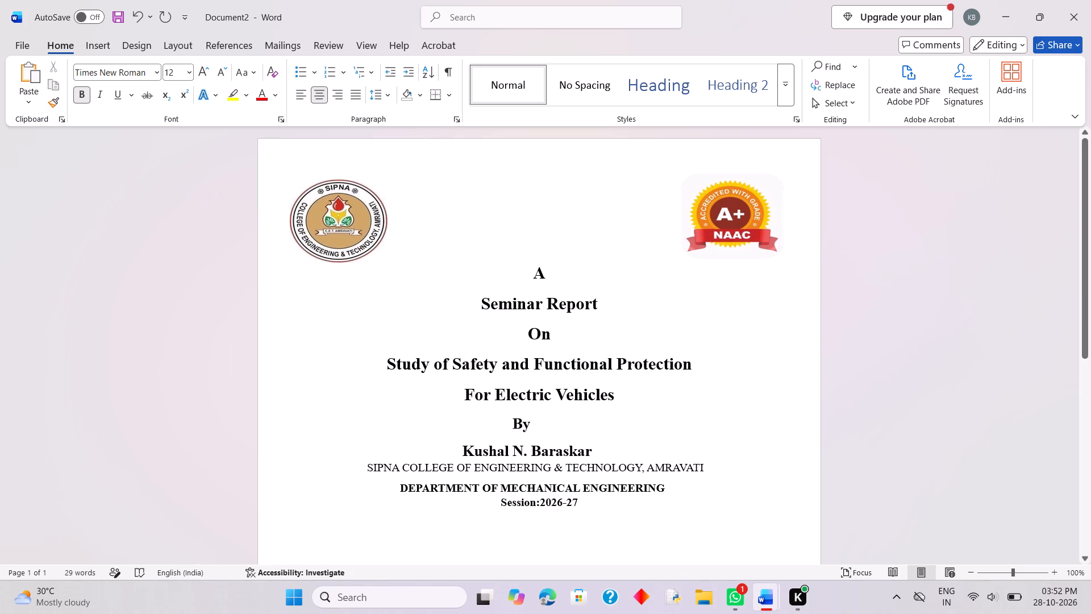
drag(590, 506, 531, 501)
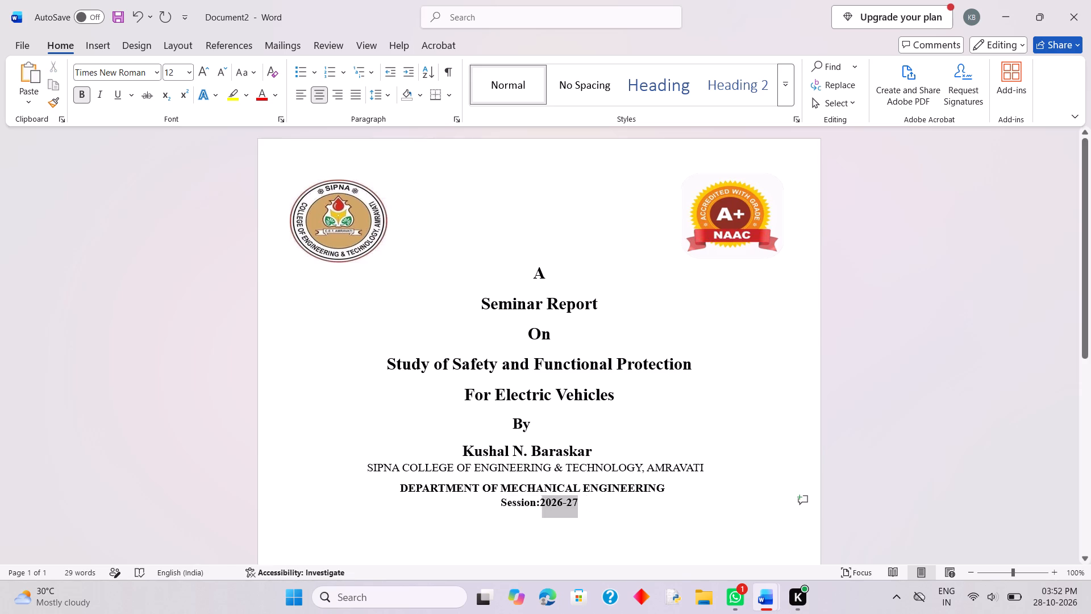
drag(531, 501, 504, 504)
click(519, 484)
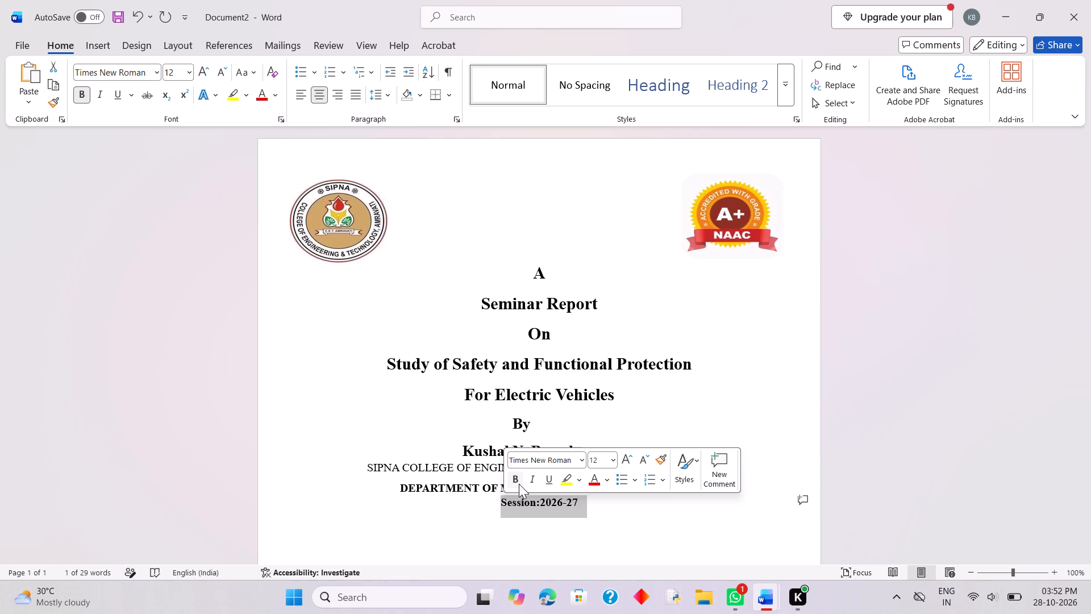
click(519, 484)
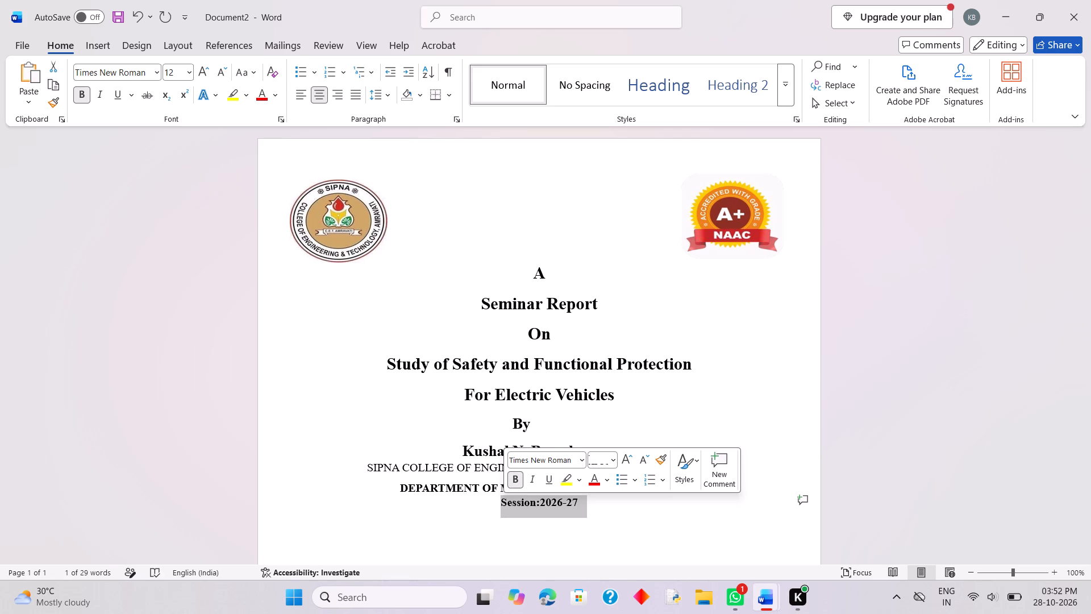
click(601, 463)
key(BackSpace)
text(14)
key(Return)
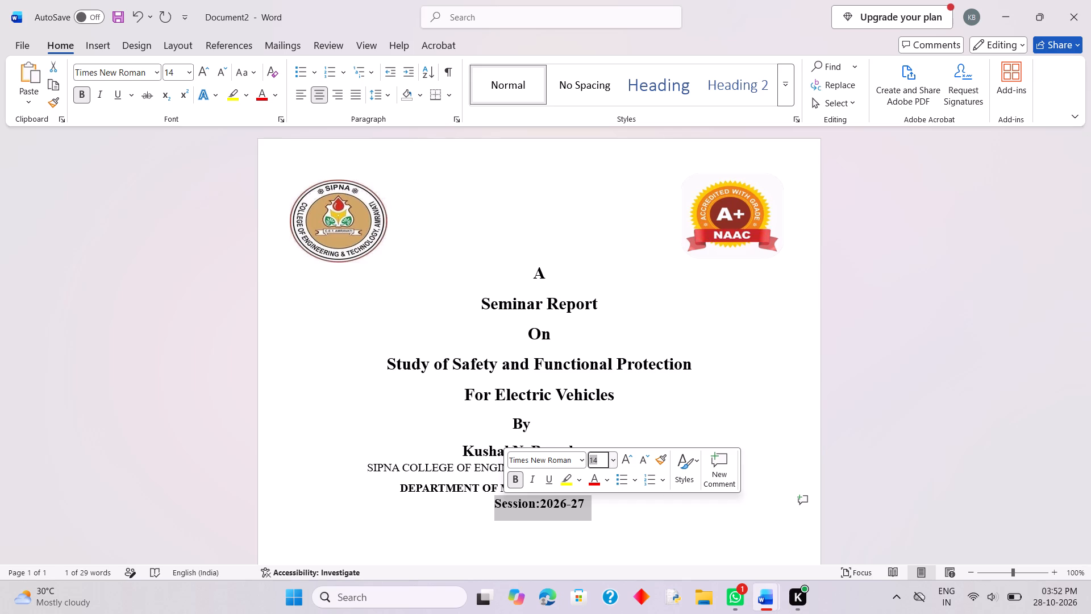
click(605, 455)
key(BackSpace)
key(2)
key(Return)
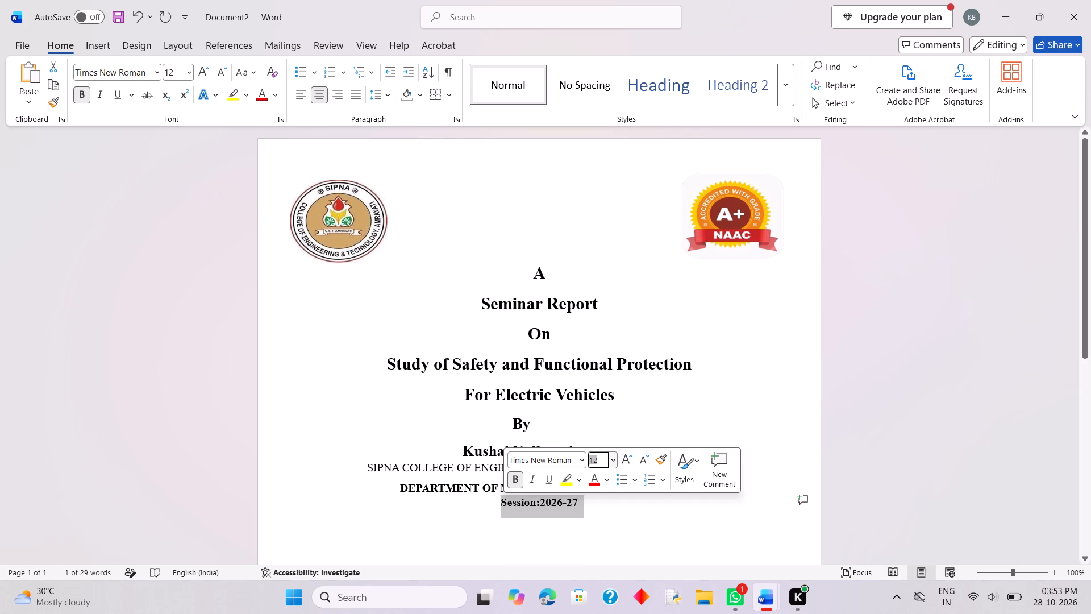
Add a blank left-aligned line below the session line in Document2.
click(601, 511)
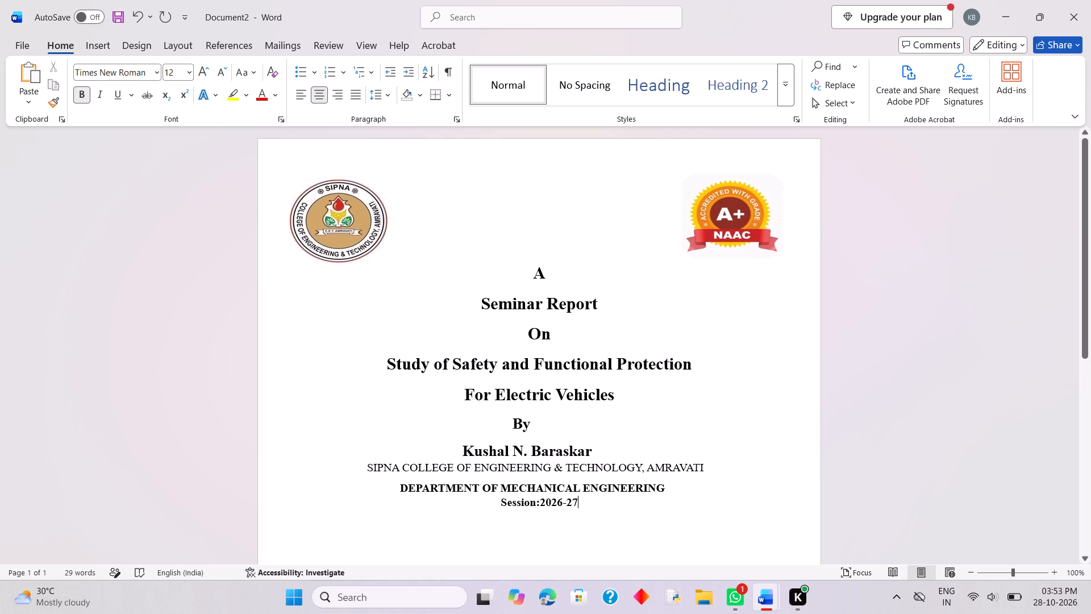
key(Return)
scroll(601, 511, down, 1)
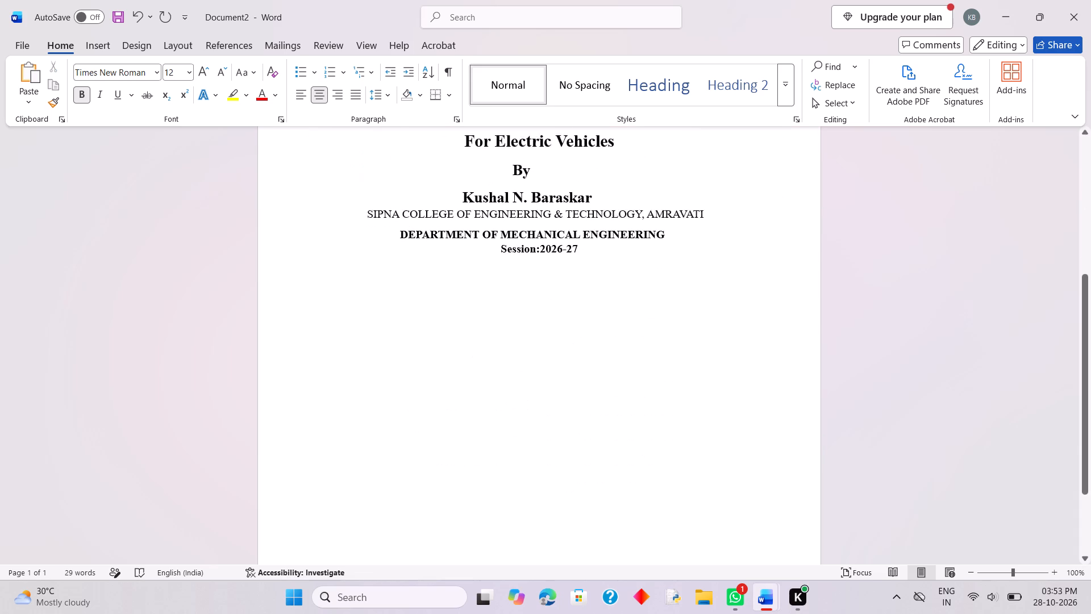
scroll(601, 511, down, 1)
key(BackSpace)
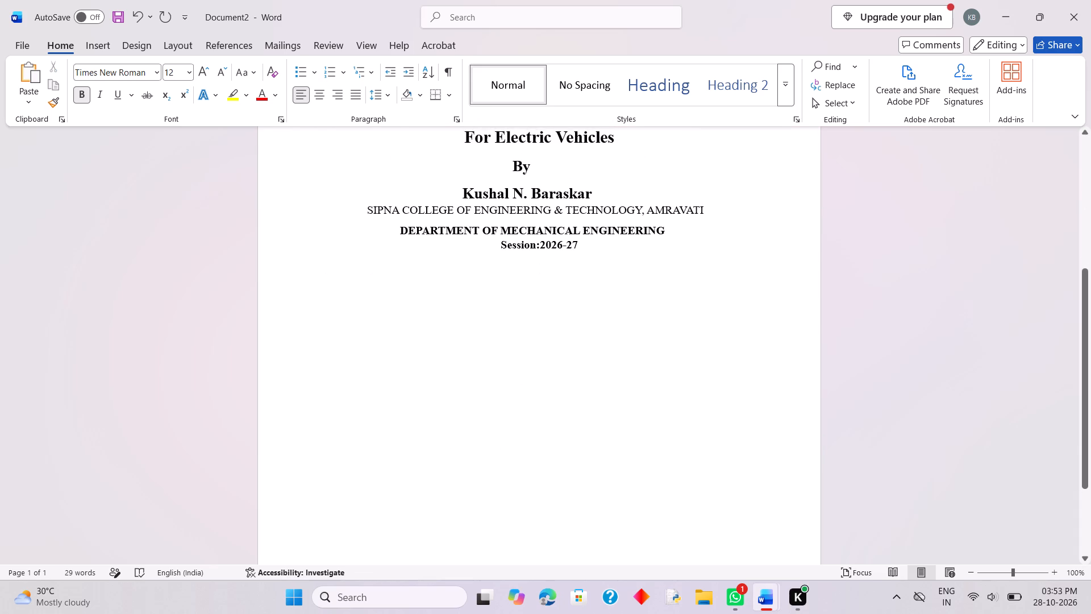
Check the title page spacing in kushal report.21, and insert a blank line between the author and college lines in Document2.
click(699, 523)
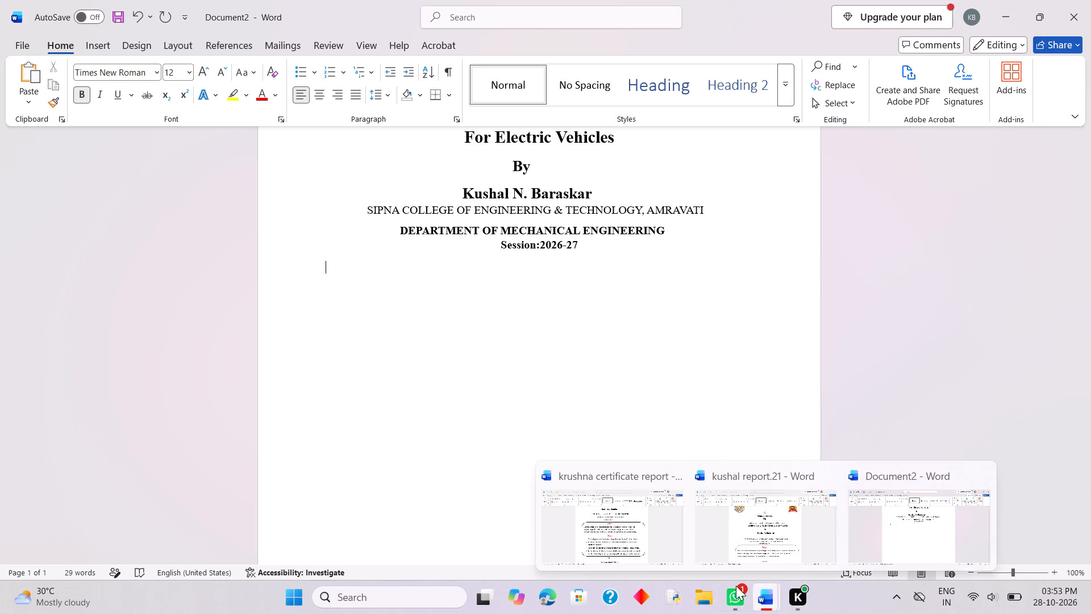
click(651, 545)
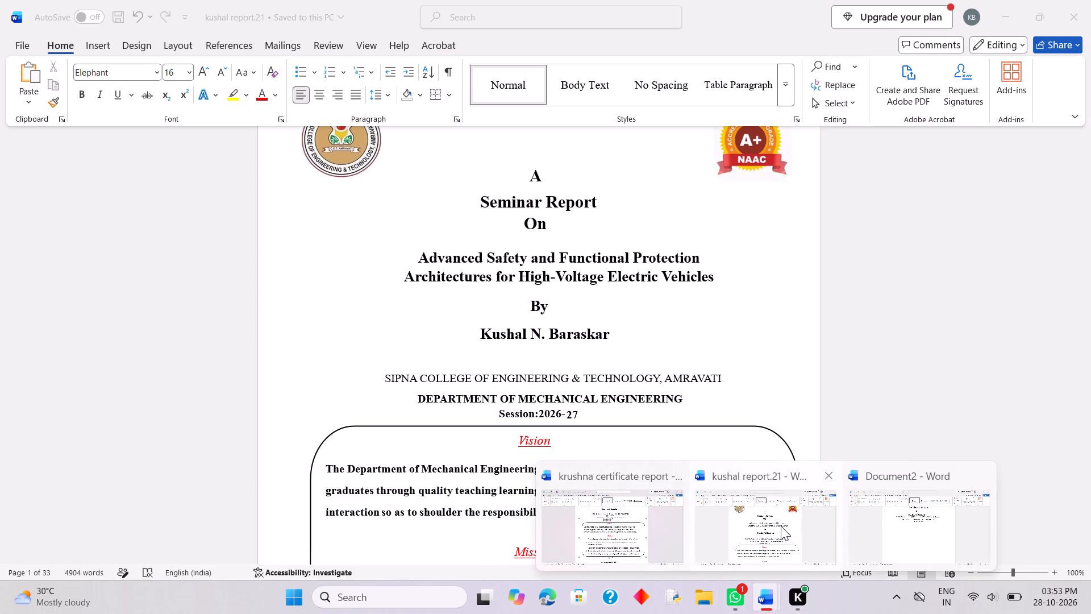
click(887, 523)
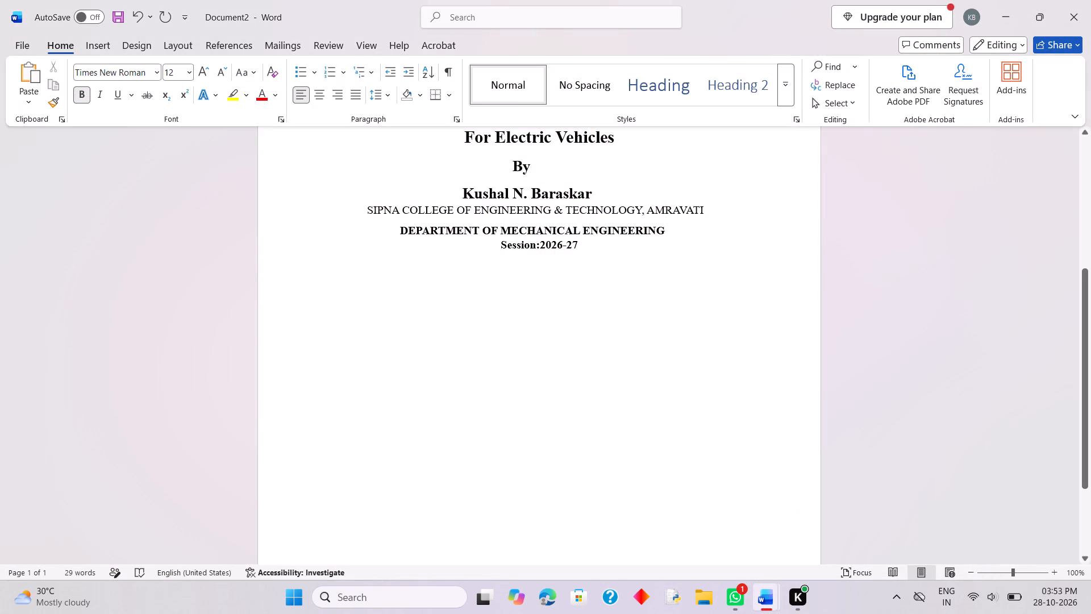
click(598, 191)
key(Return)
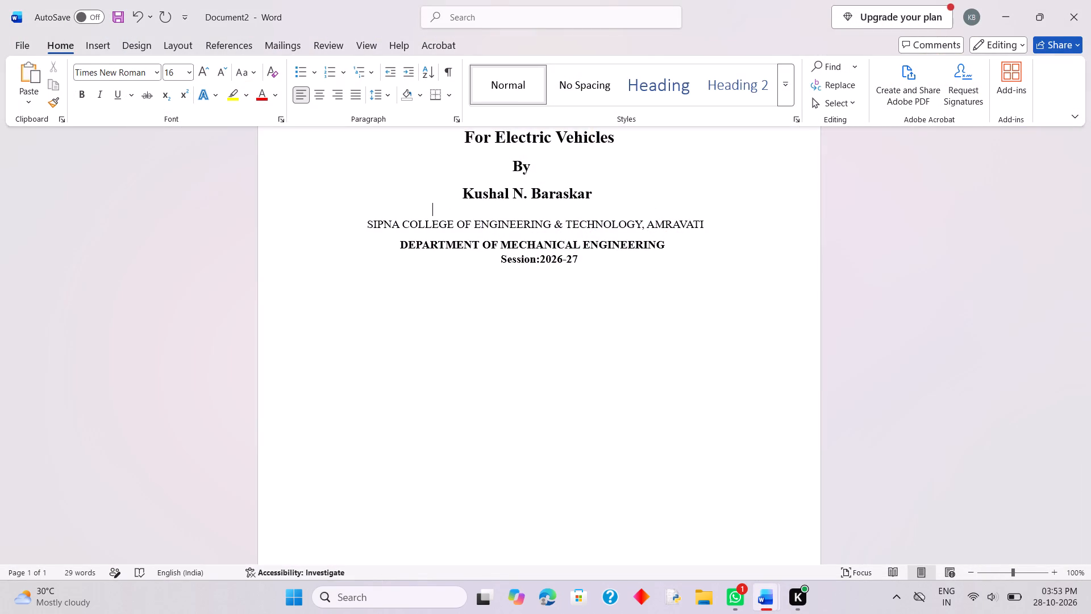
Start a new left-aligned line directly below the session line in Document2.
scroll(598, 191, right, 1)
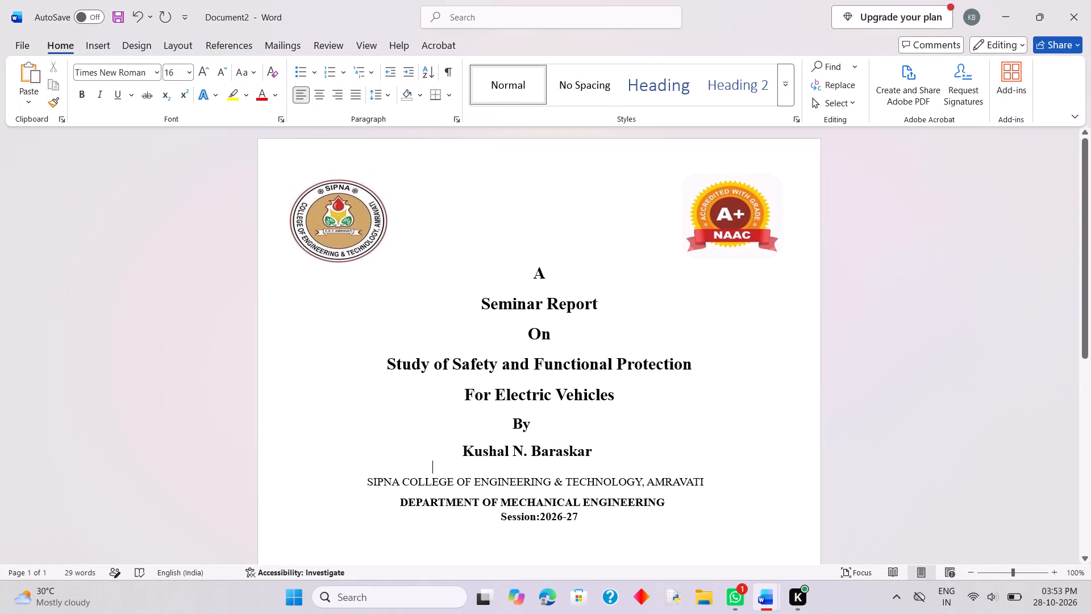
scroll(598, 191, right, 1)
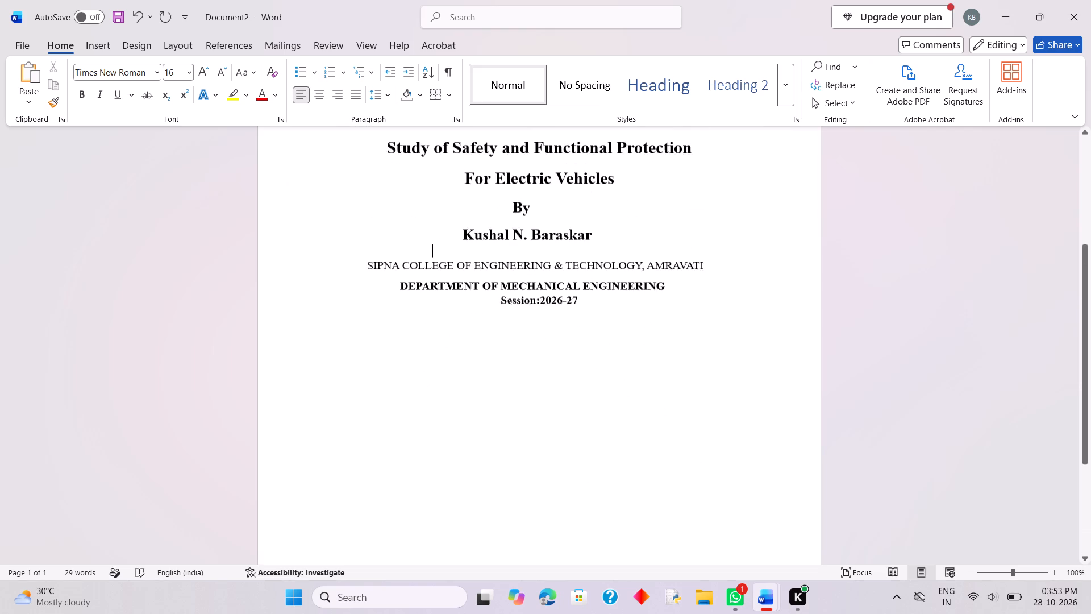
scroll(598, 191, right, 1)
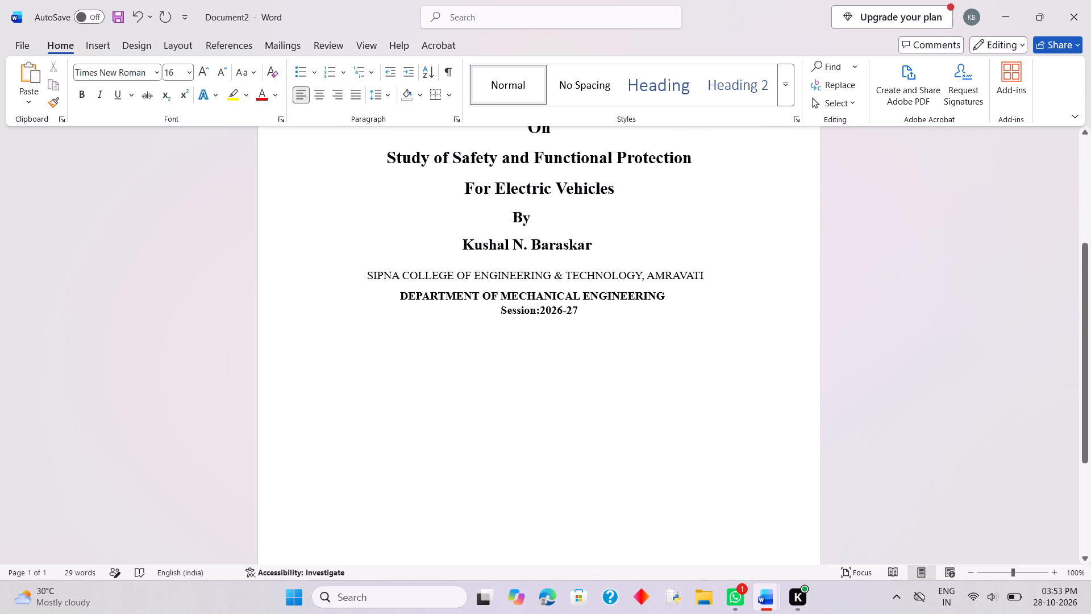
click(607, 317)
key(Return)
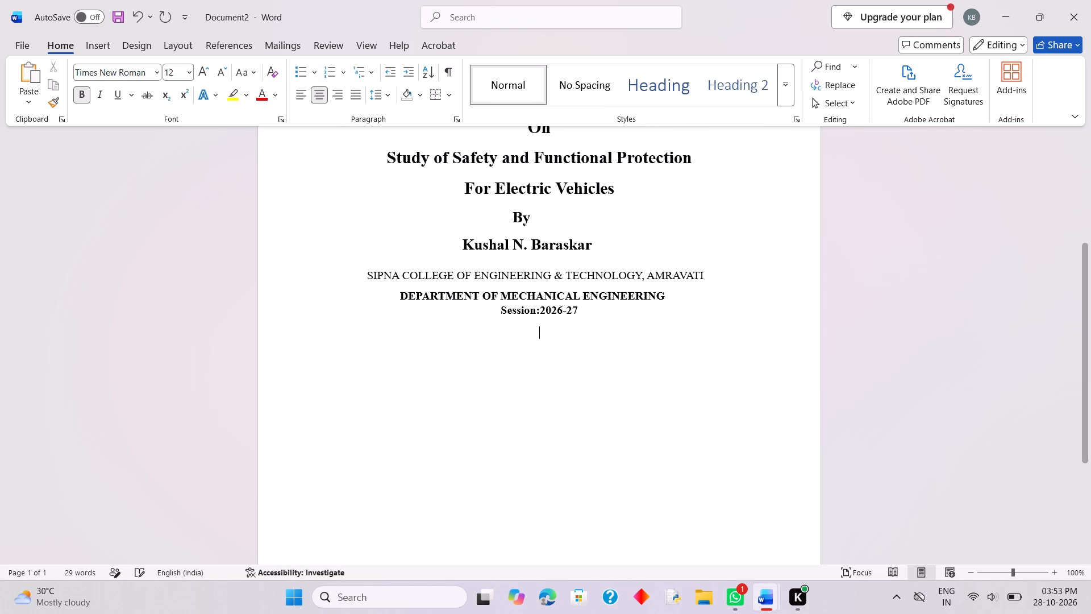
key(BackSpace)
Copy the grouped Vision and Mission box from kushal report.21 and paste it below the session line in Document2.
click(763, 528)
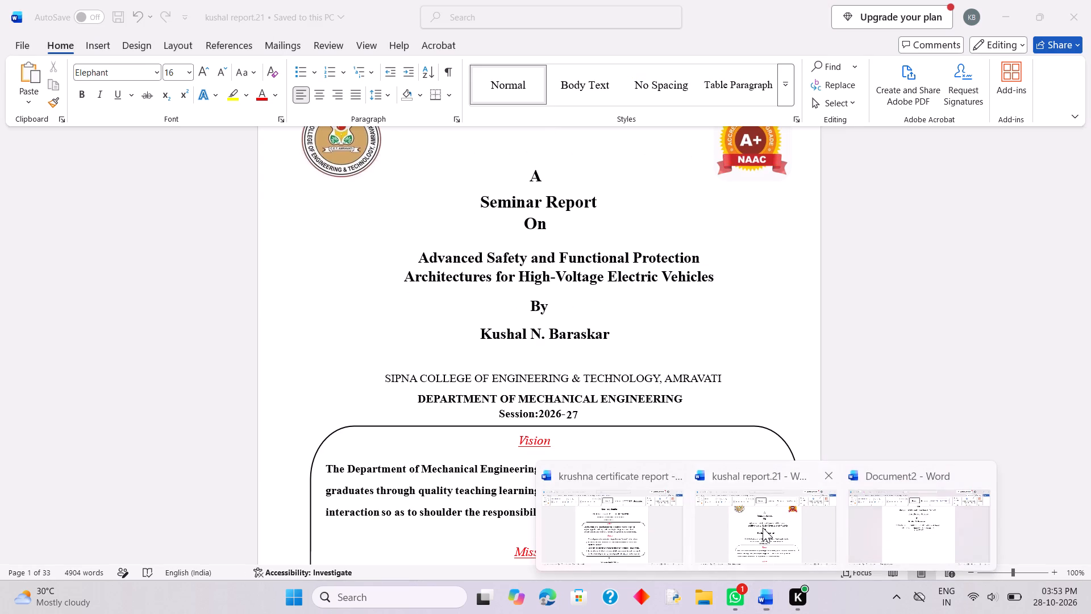
scroll(747, 446, down, 1)
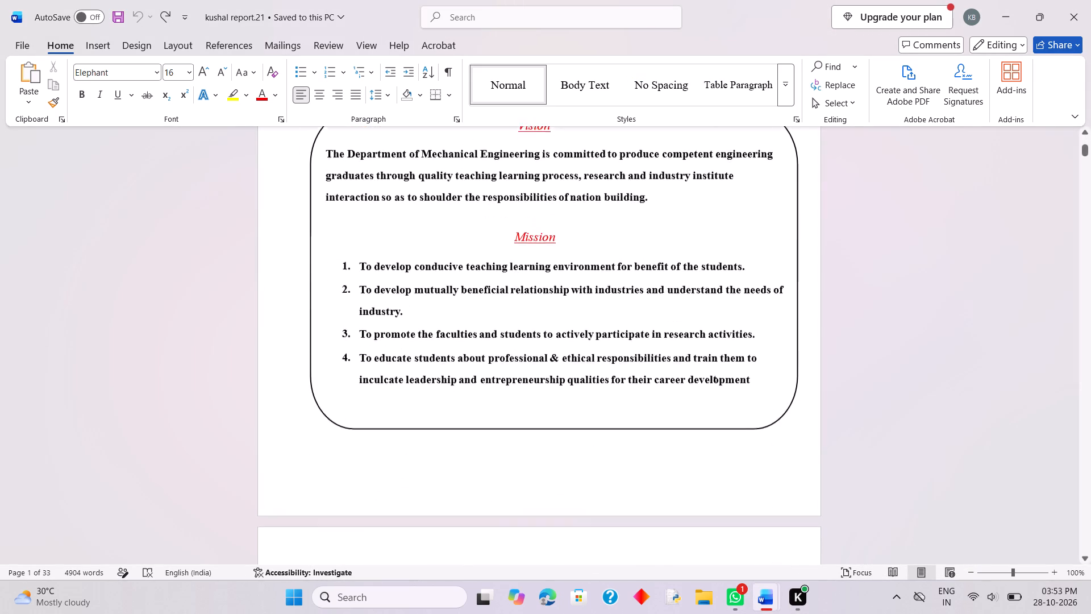
scroll(747, 446, down, 1)
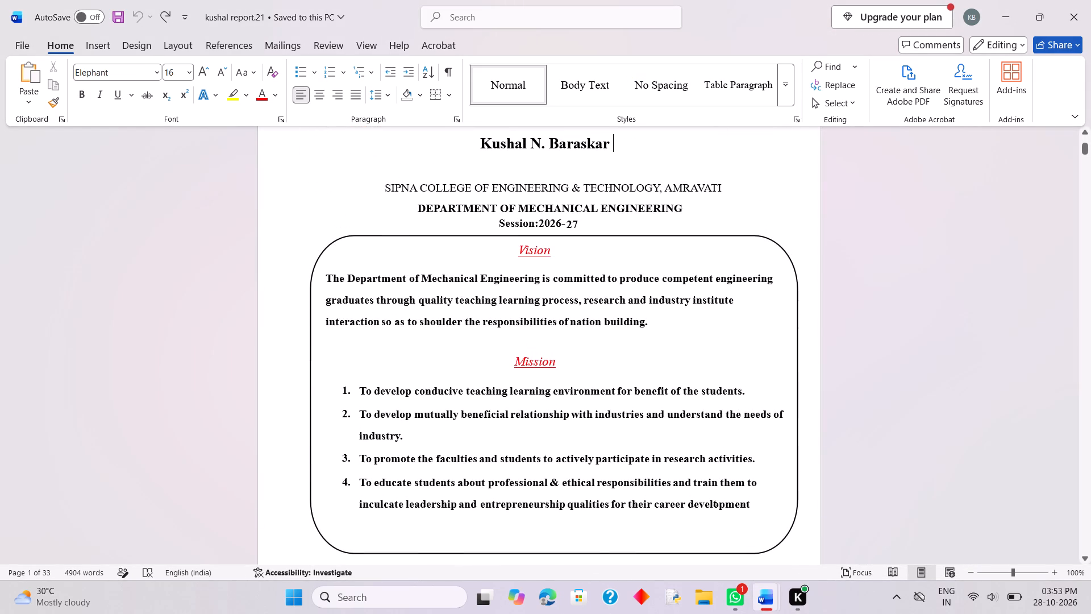
click(382, 251)
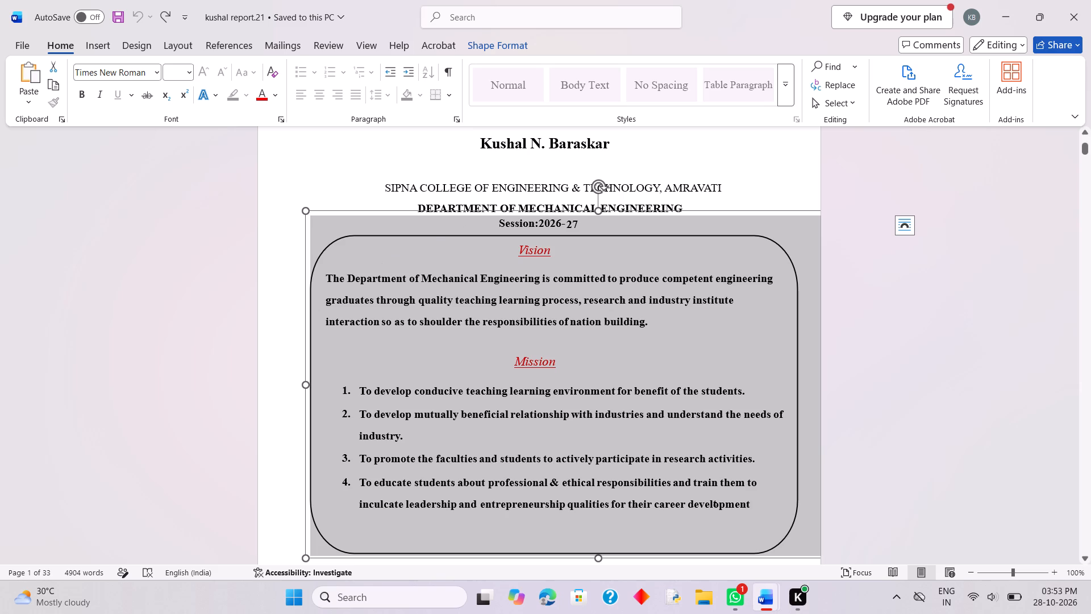
click(598, 188)
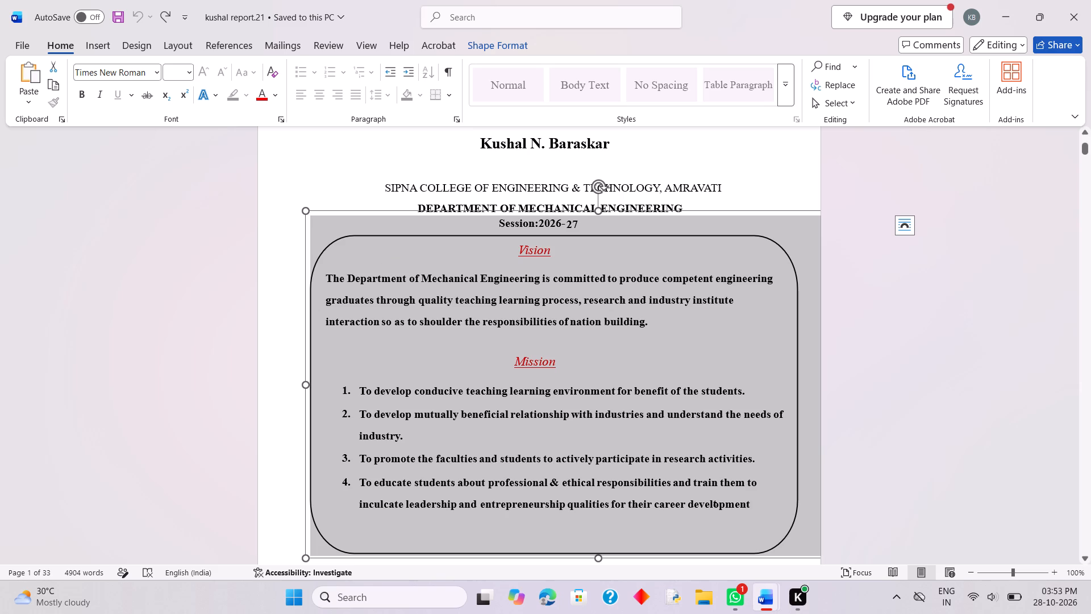
click(598, 188)
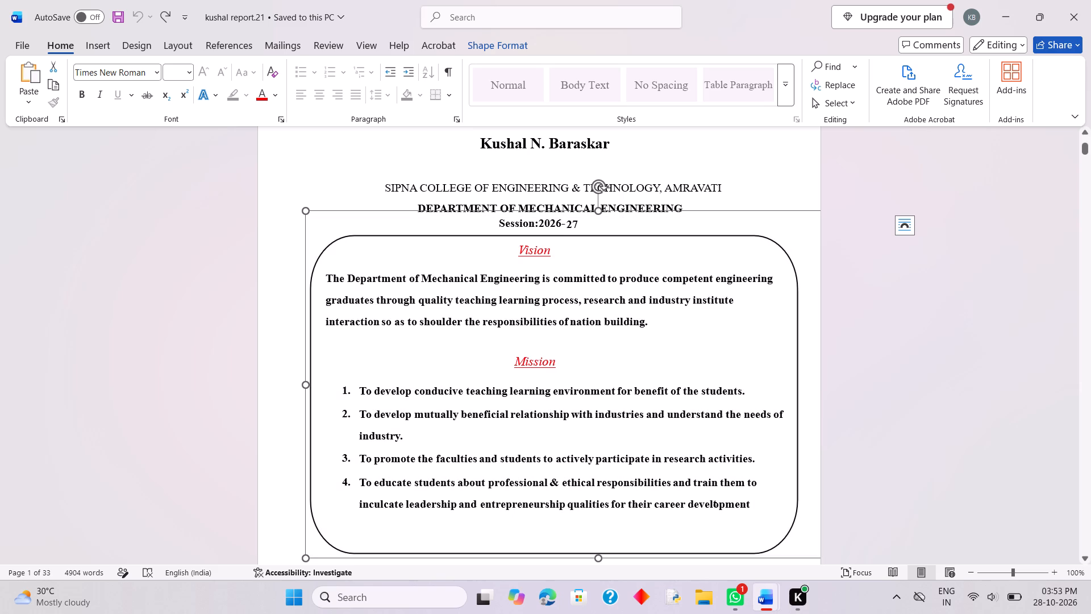
key(ctrl+c)
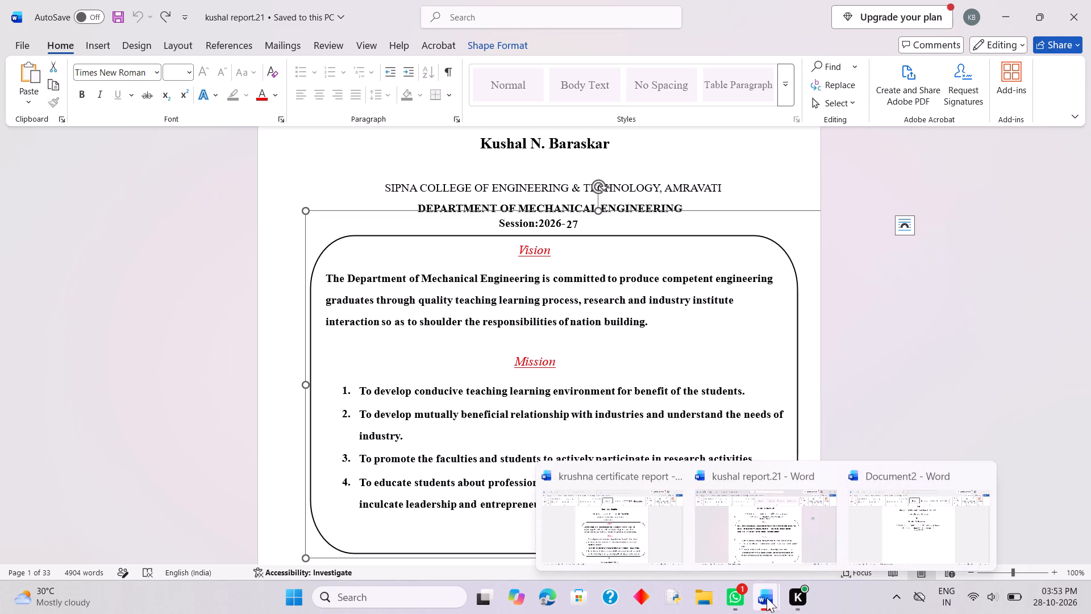
click(908, 538)
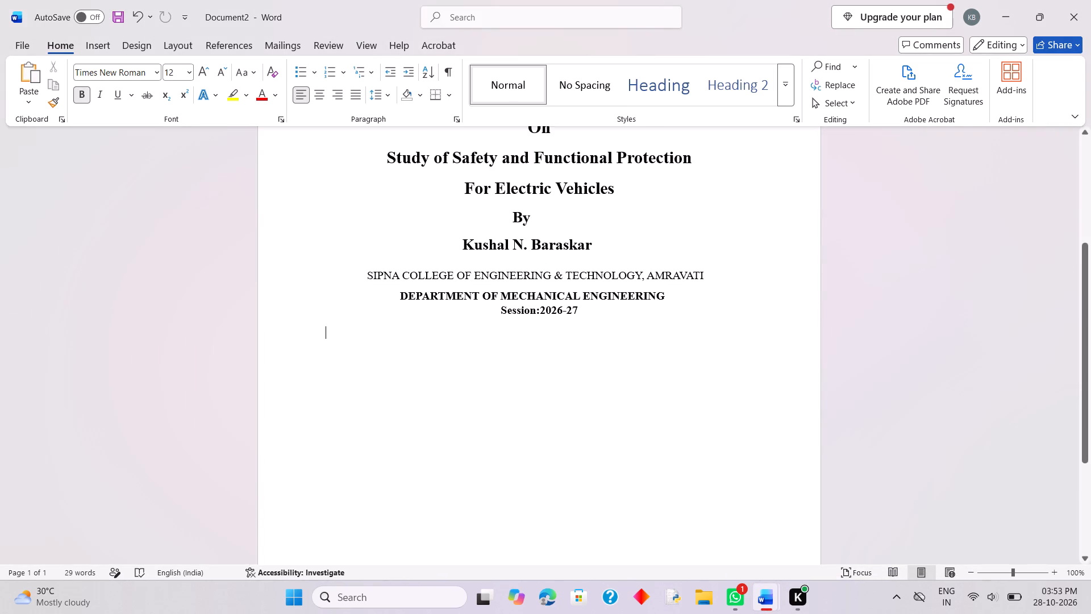
key(BackSpace)
key(Return)
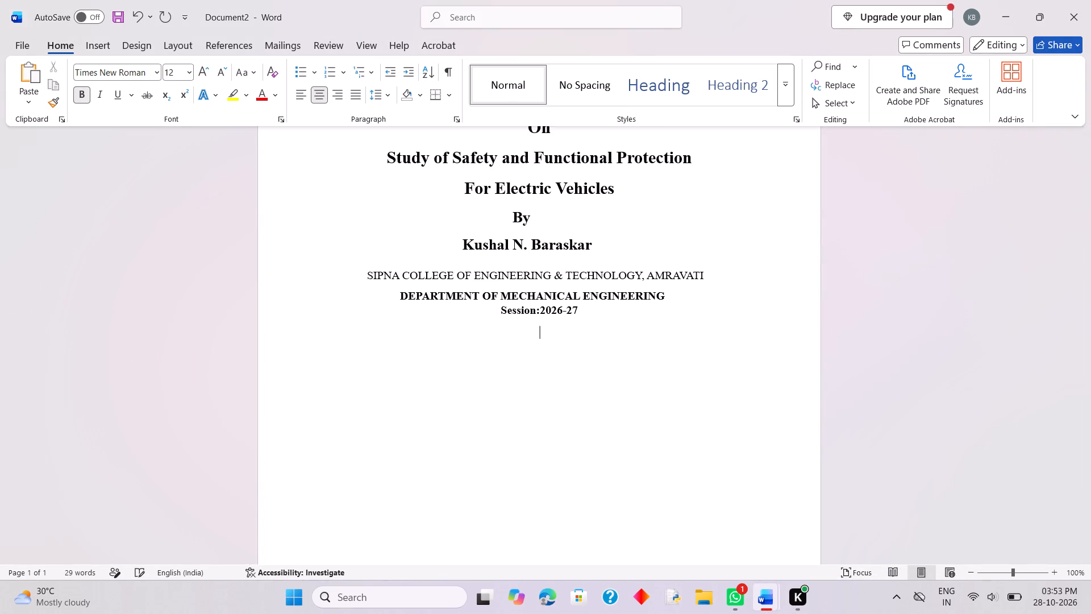
key(BackSpace)
key(ctrl+v)
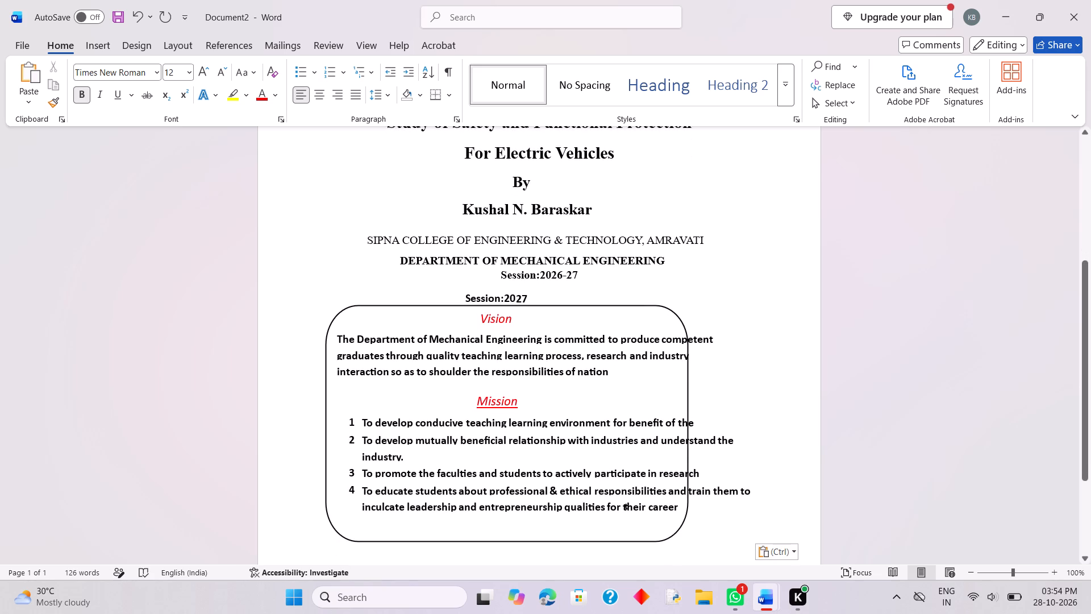
Widen the rounded frame of the pasted Vision and Mission group so that it encloses all of its text.
click(685, 392)
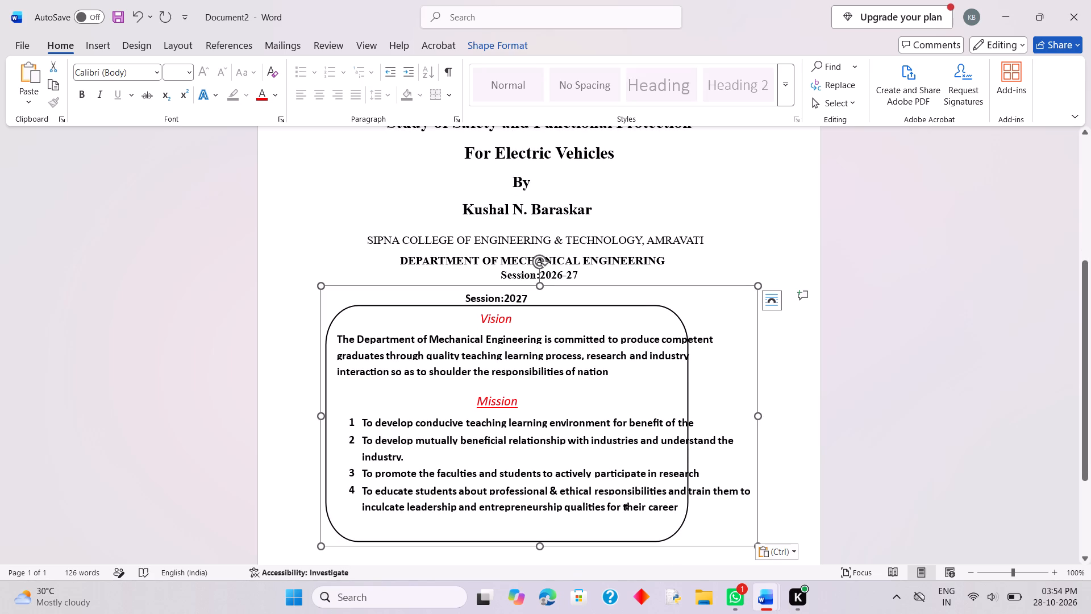
click(639, 303)
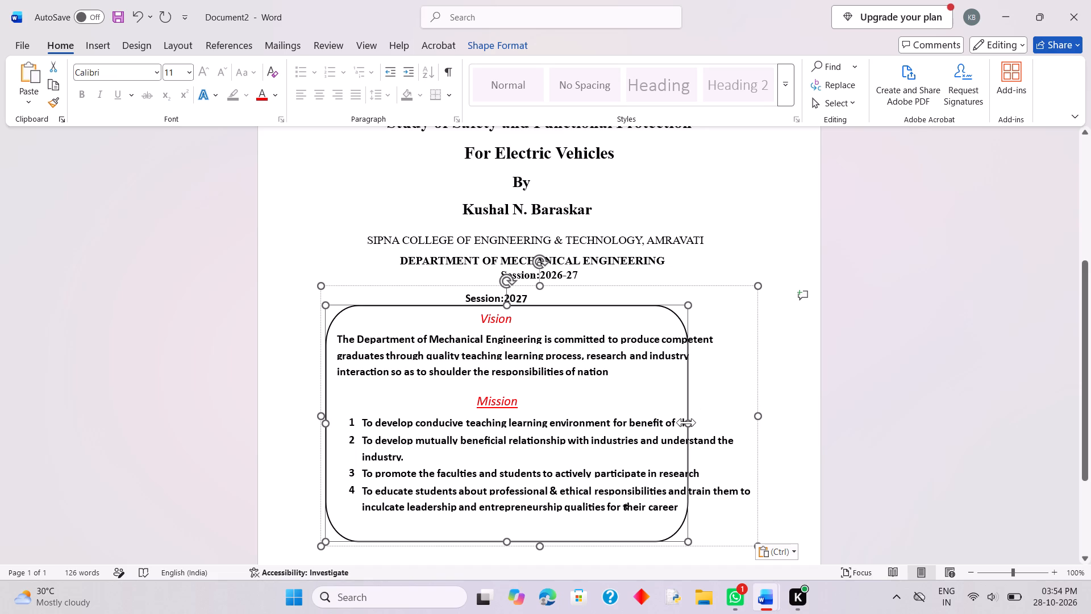
drag(686, 422, 773, 423)
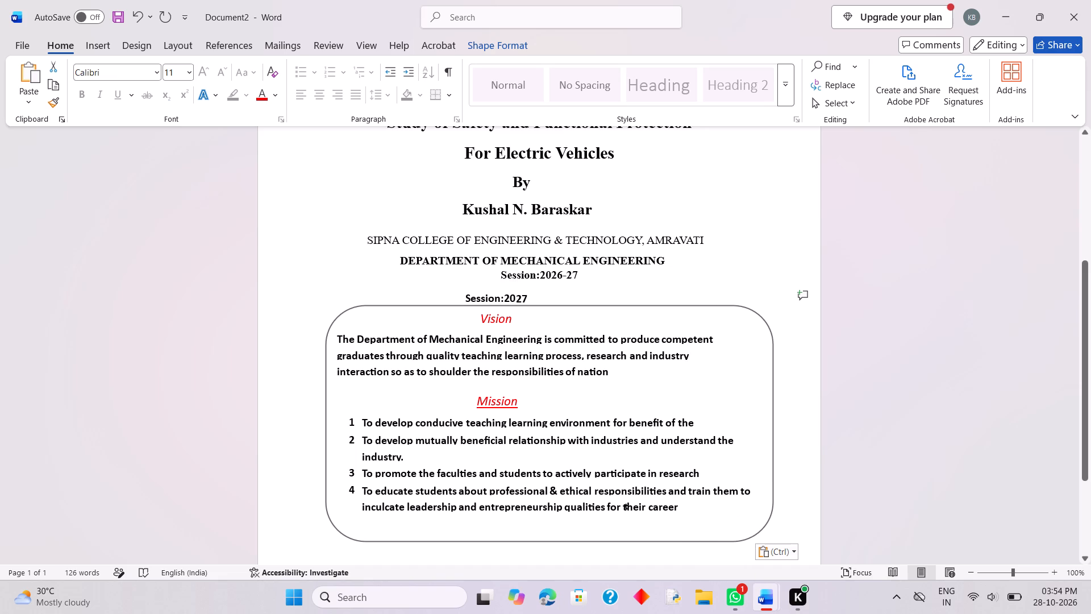
Widen the rounded frame around the Vision and Mission text slightly further.
drag(773, 423, 775, 422)
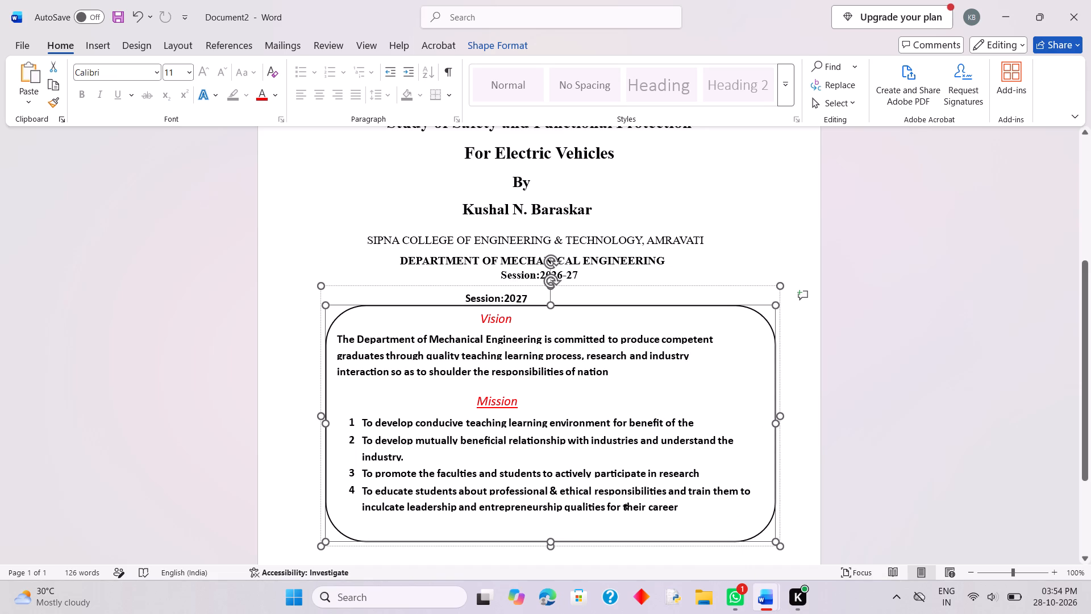
Delete the duplicate "Session:2027" text pieces above the Vision heading from the pasted group.
click(531, 298)
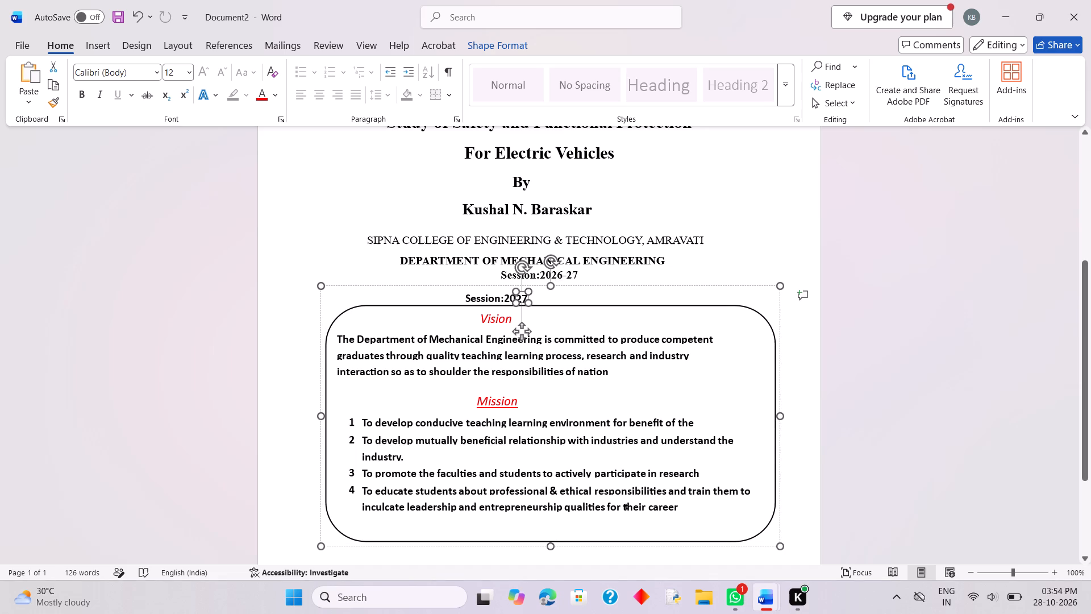
key(ctrl+BackSpace)
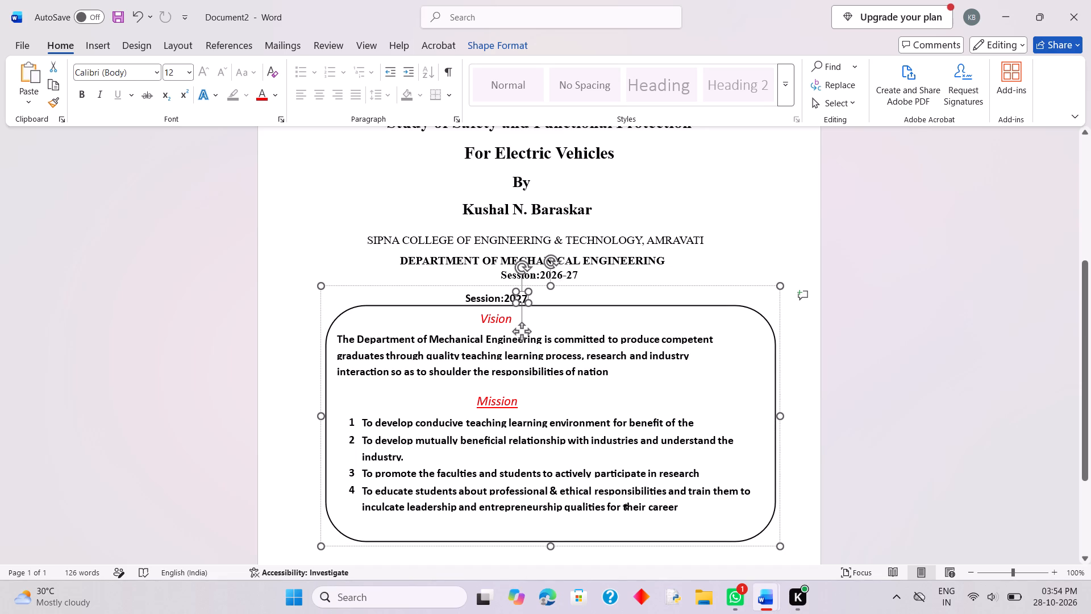
click(523, 265)
key(BackSpace)
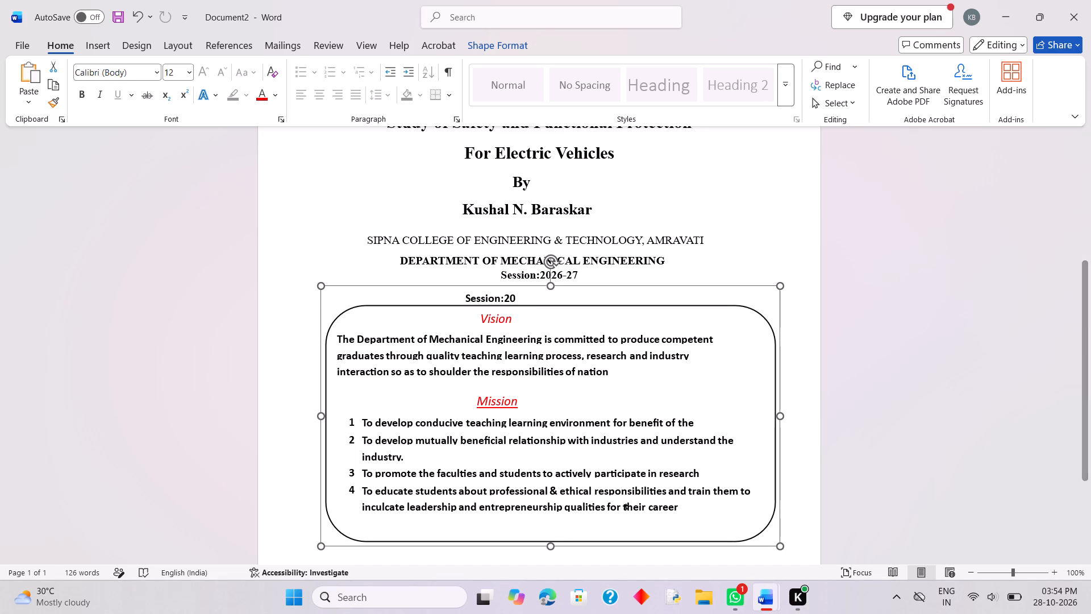
click(495, 294)
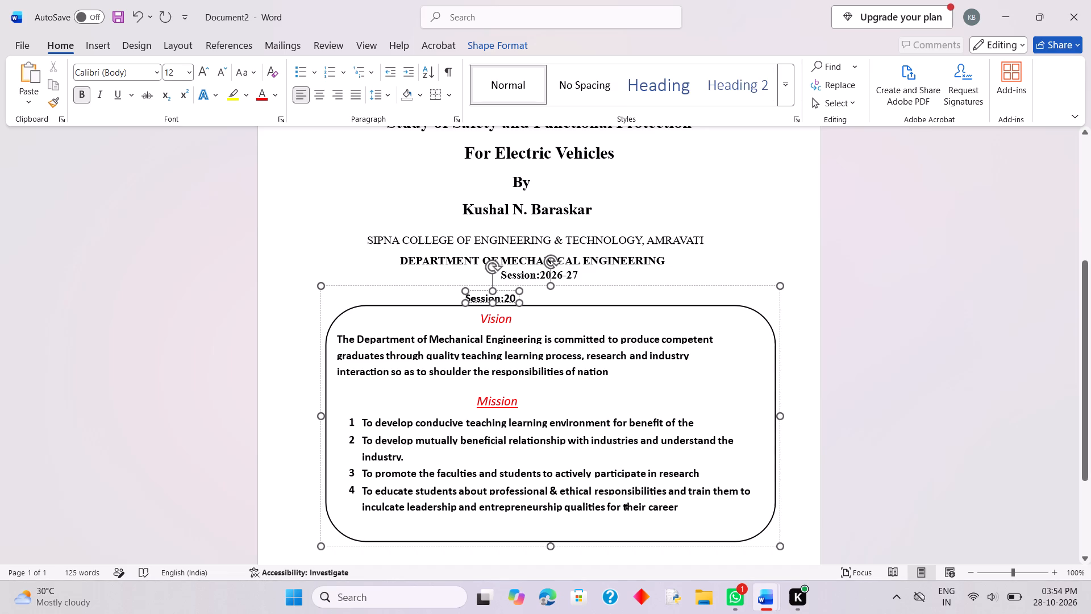
key(BackSpace)
click(488, 267)
key(BackSpace)
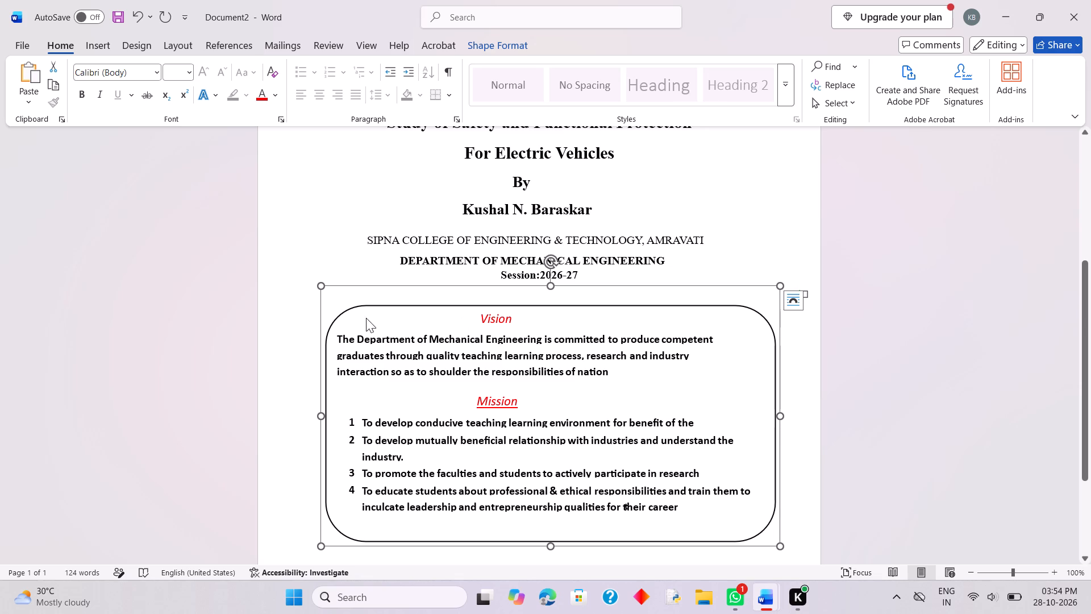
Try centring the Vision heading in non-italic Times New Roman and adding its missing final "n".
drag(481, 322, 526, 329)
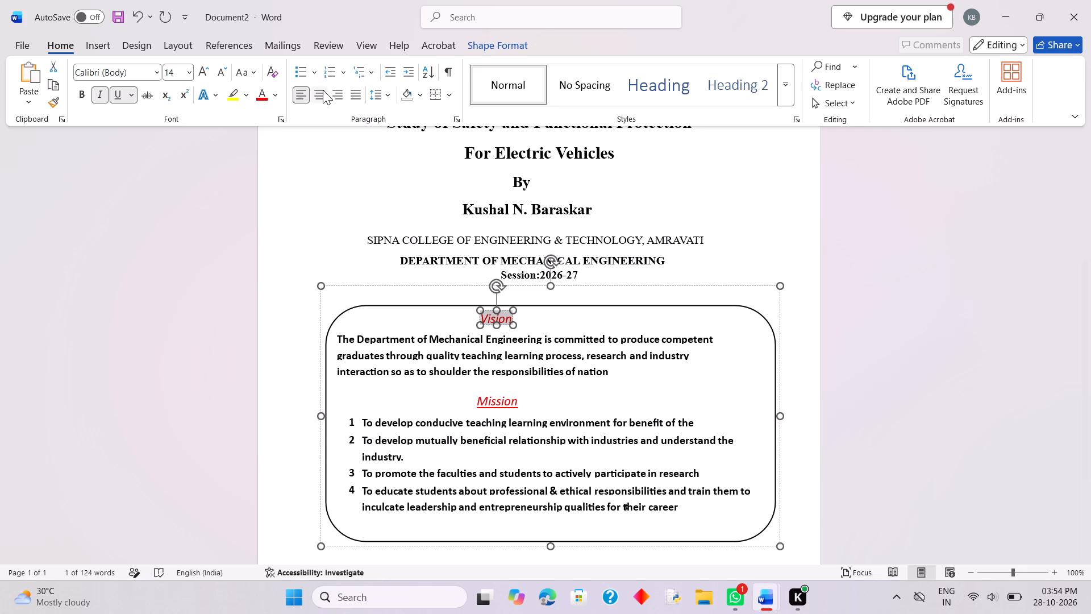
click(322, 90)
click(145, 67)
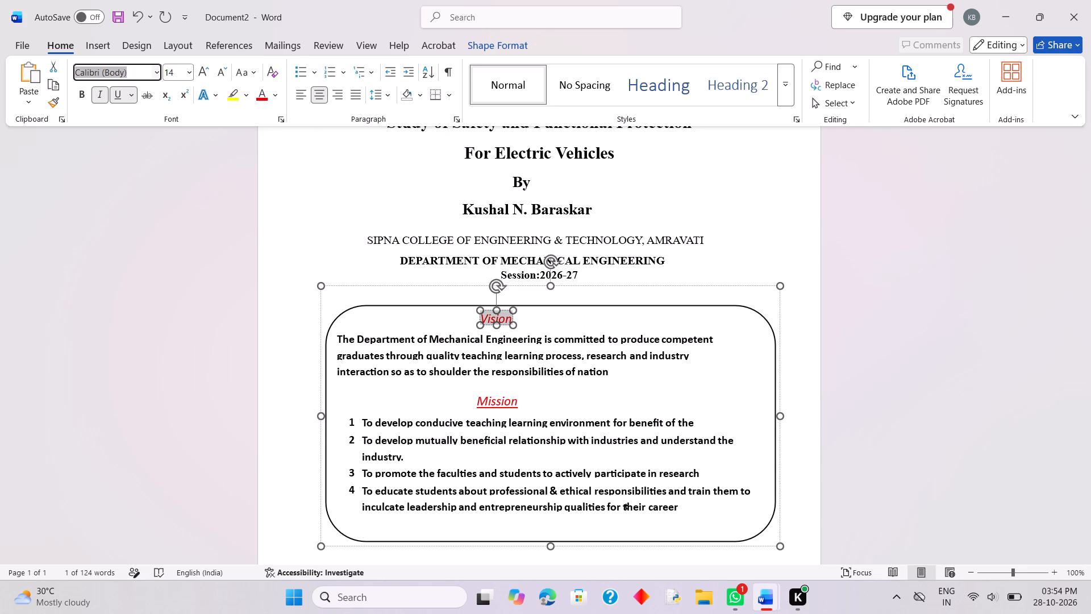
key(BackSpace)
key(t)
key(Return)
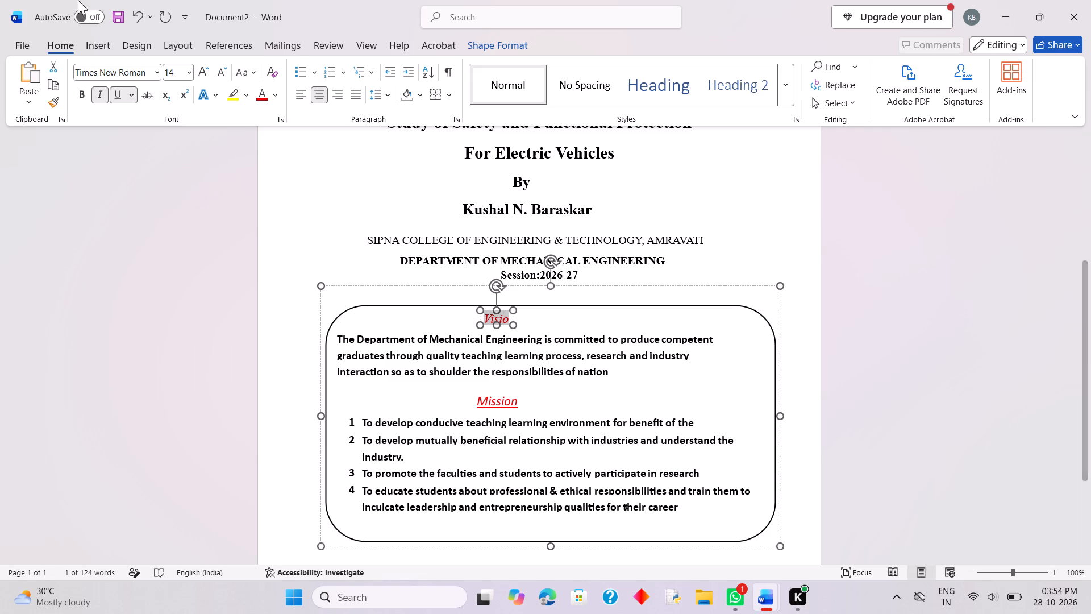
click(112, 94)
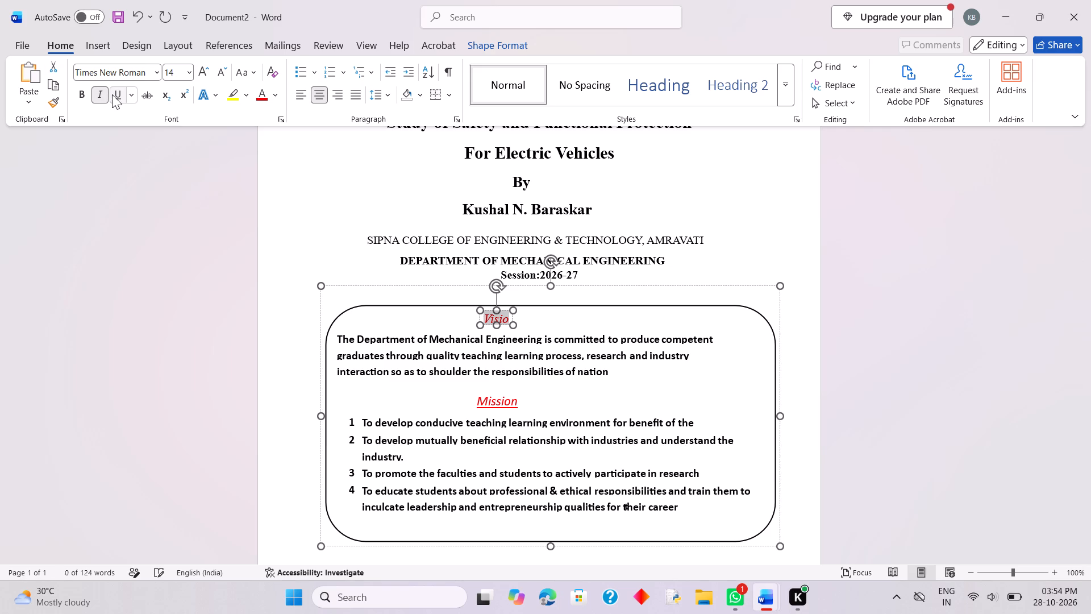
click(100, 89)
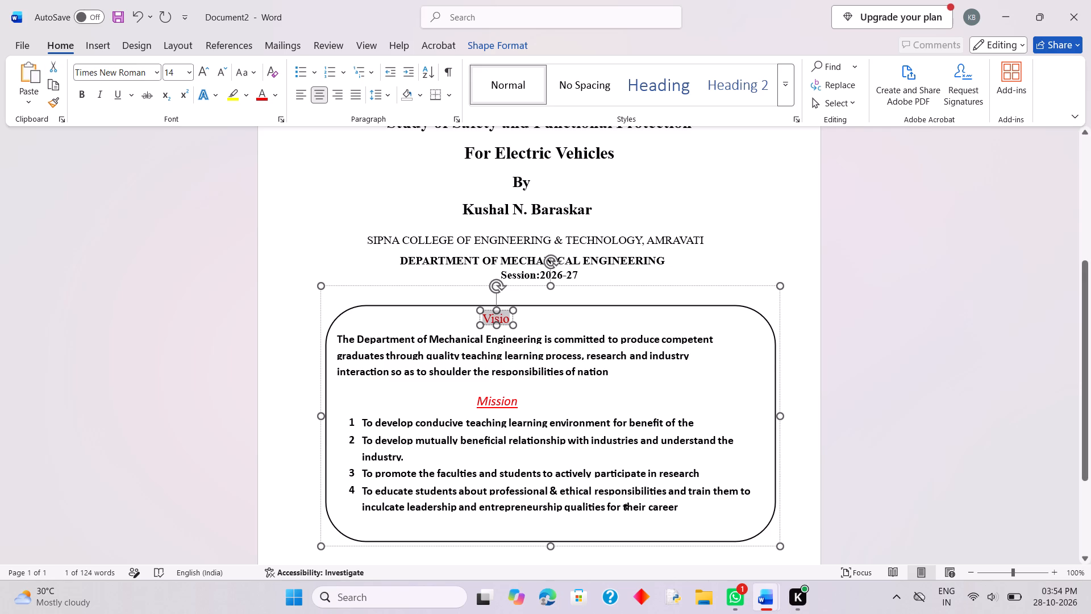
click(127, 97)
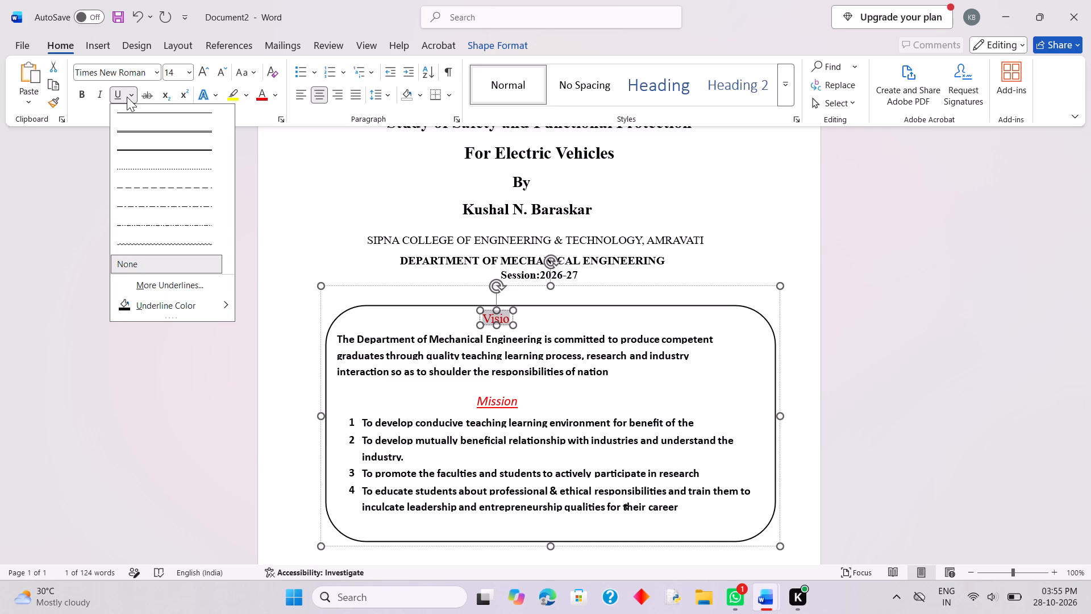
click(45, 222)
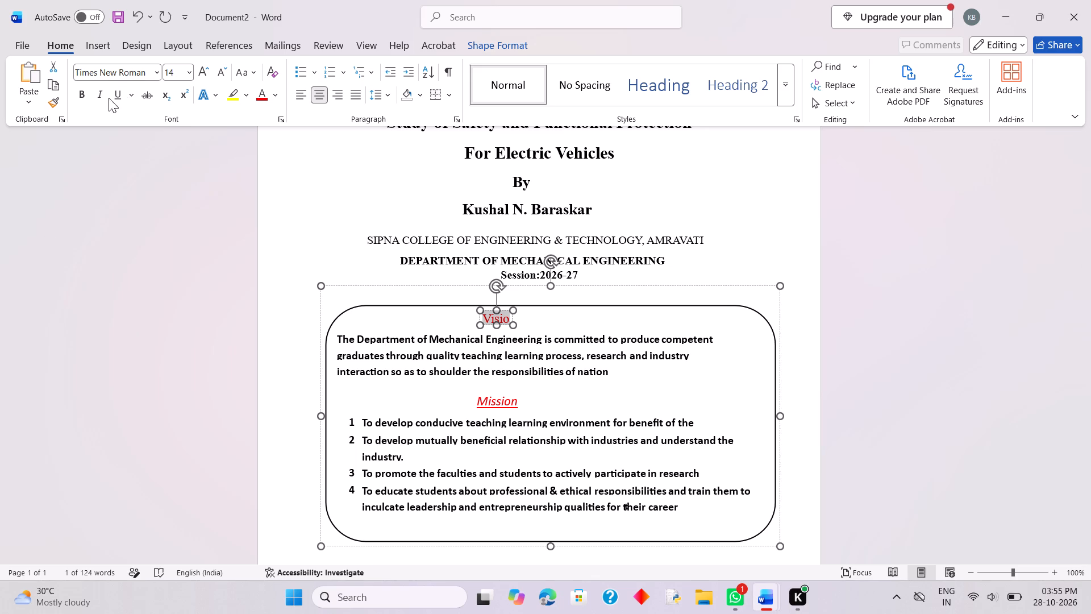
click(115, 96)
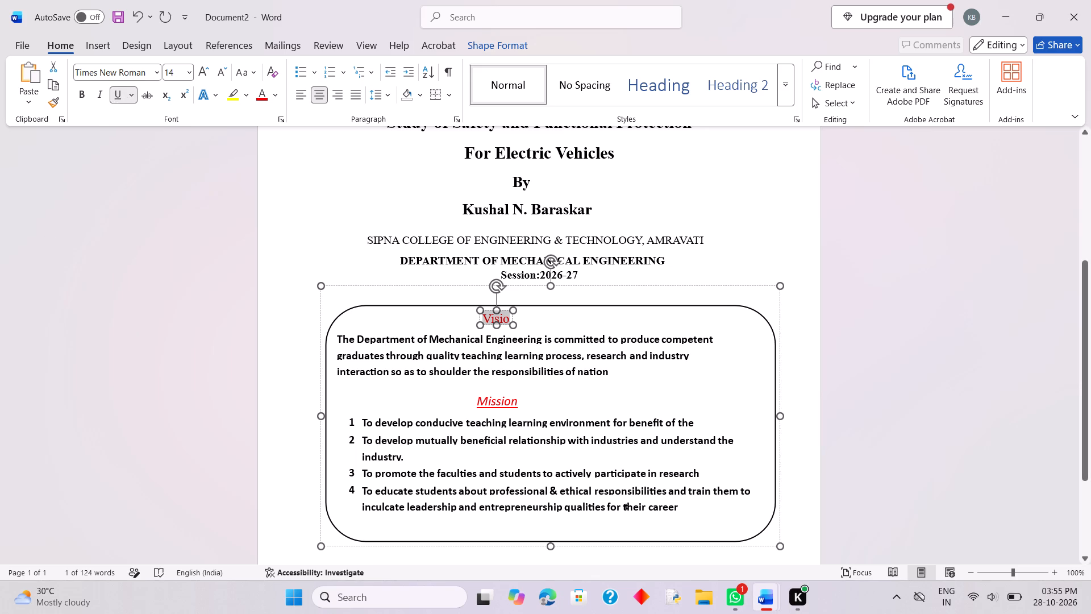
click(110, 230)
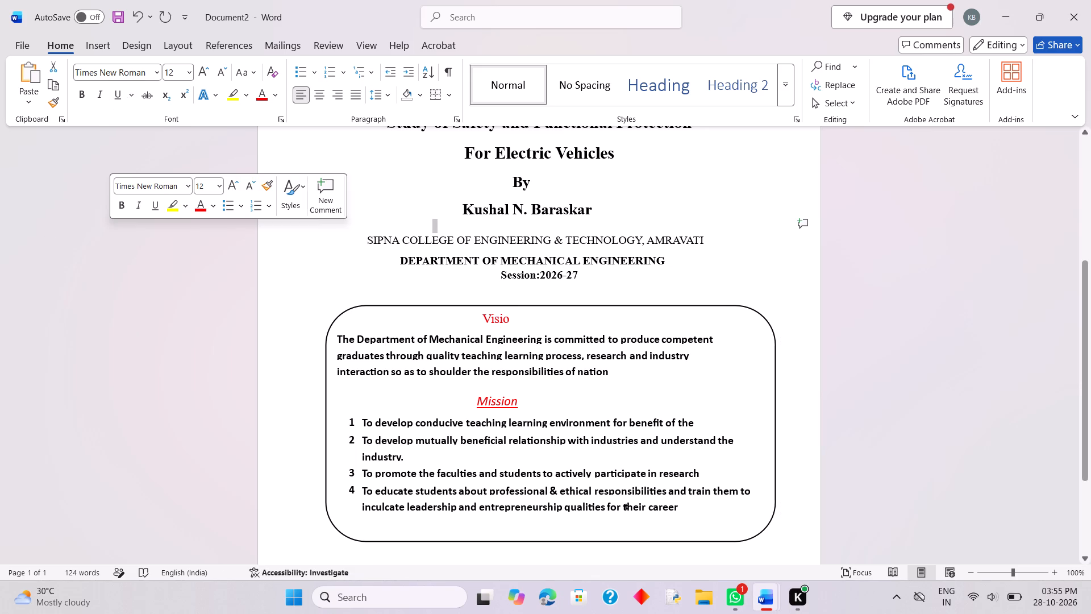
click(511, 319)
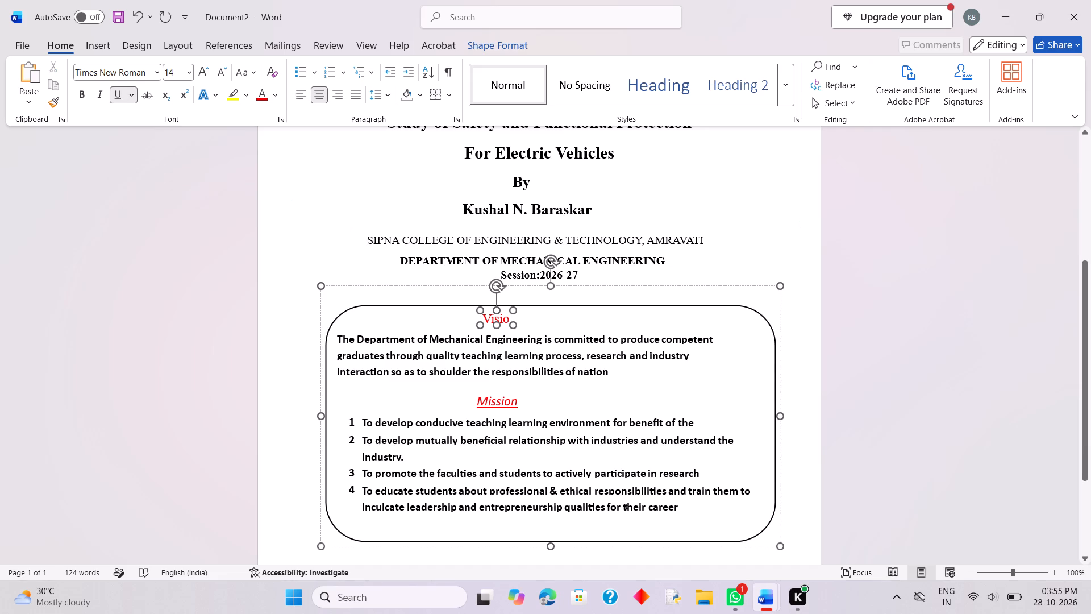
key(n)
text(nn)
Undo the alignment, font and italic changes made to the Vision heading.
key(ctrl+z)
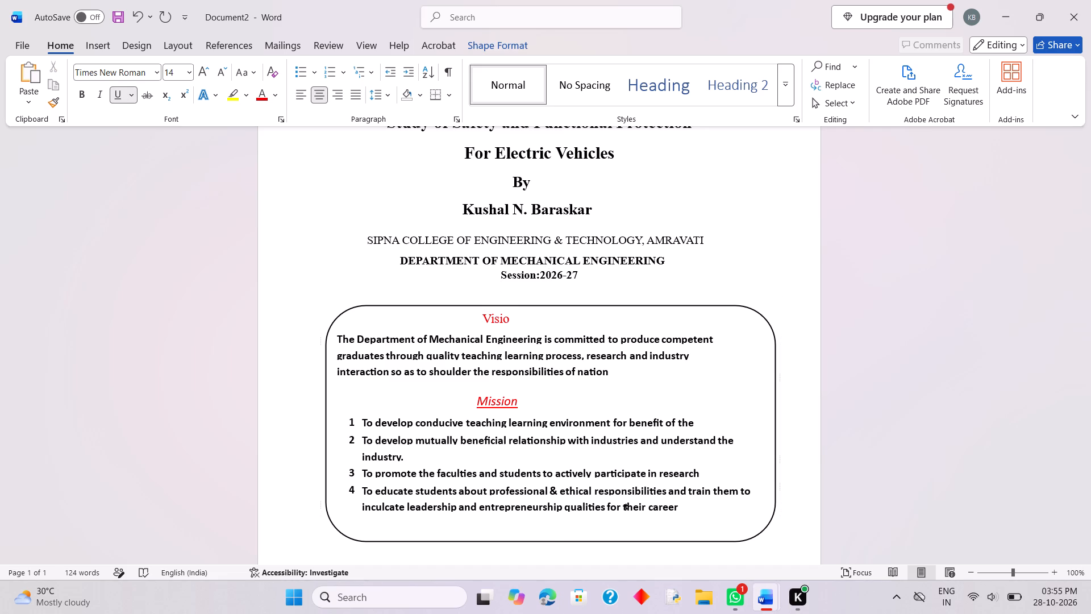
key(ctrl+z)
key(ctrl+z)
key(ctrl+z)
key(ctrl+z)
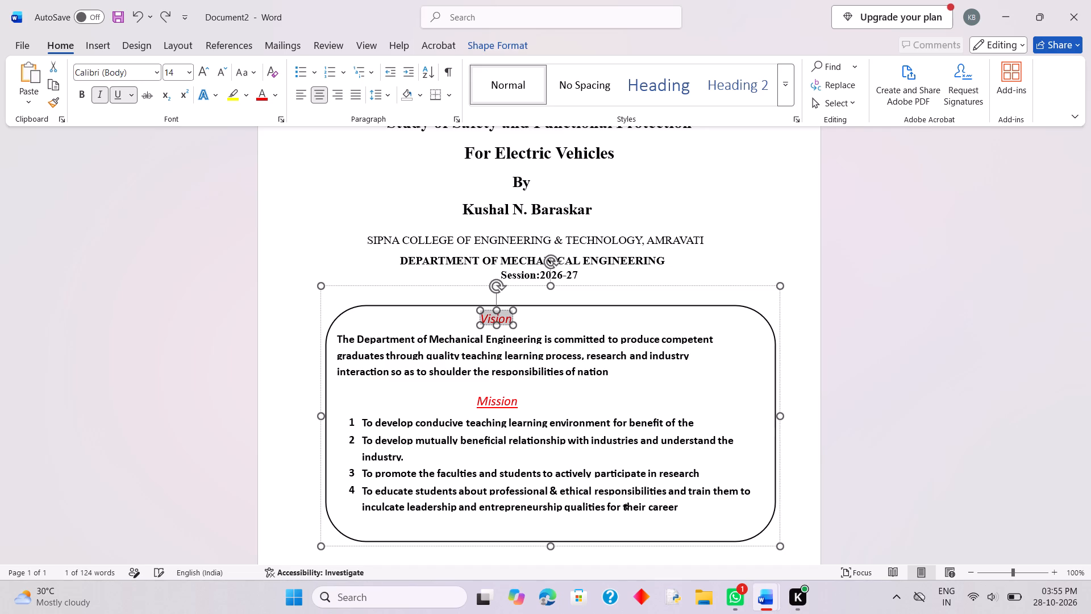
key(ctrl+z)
Set the font of the Vision heading to Times New Roman, keeping it italic, underlined and not bold.
click(568, 324)
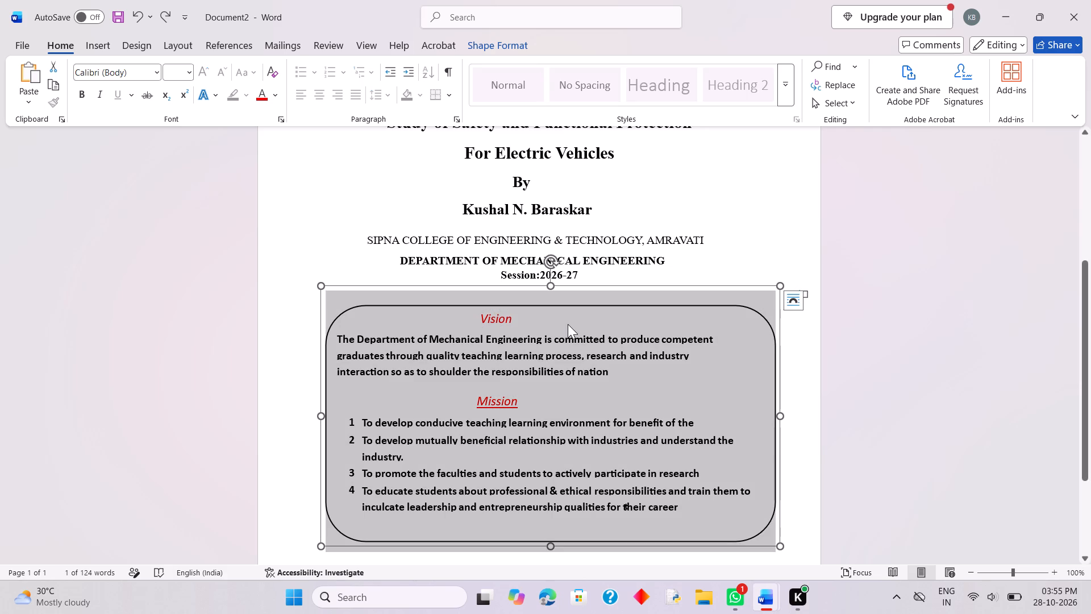
click(735, 447)
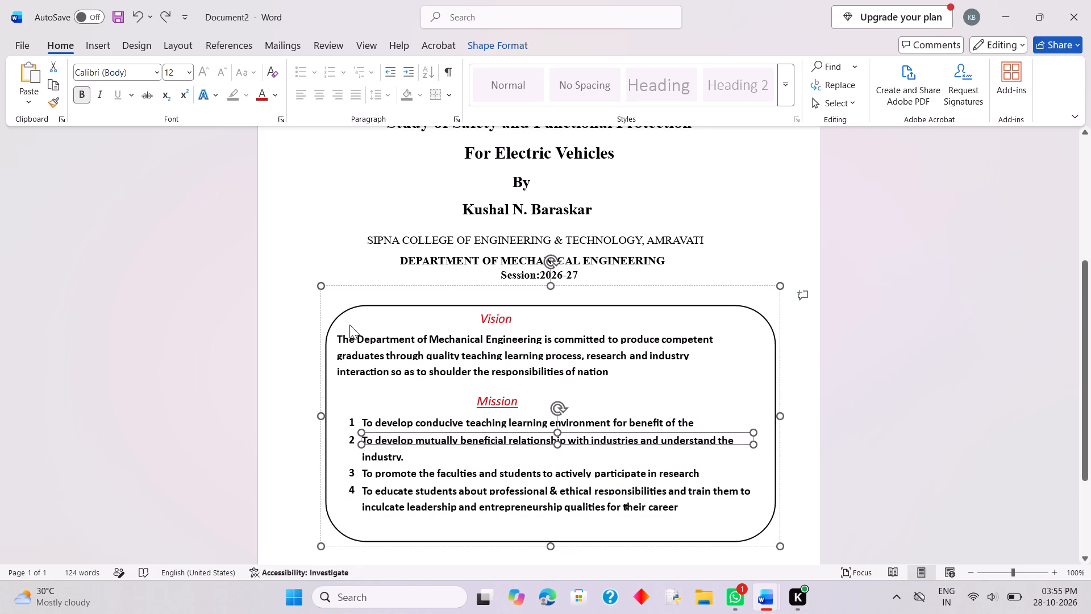
click(514, 313)
drag(514, 313, 478, 316)
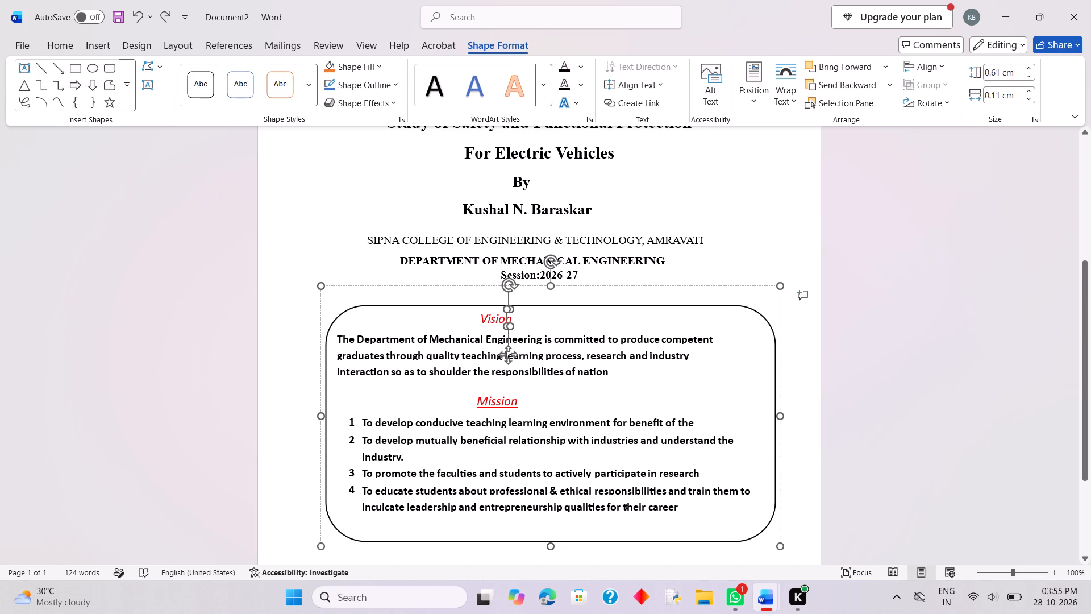
drag(478, 316, 480, 317)
drag(480, 317, 522, 318)
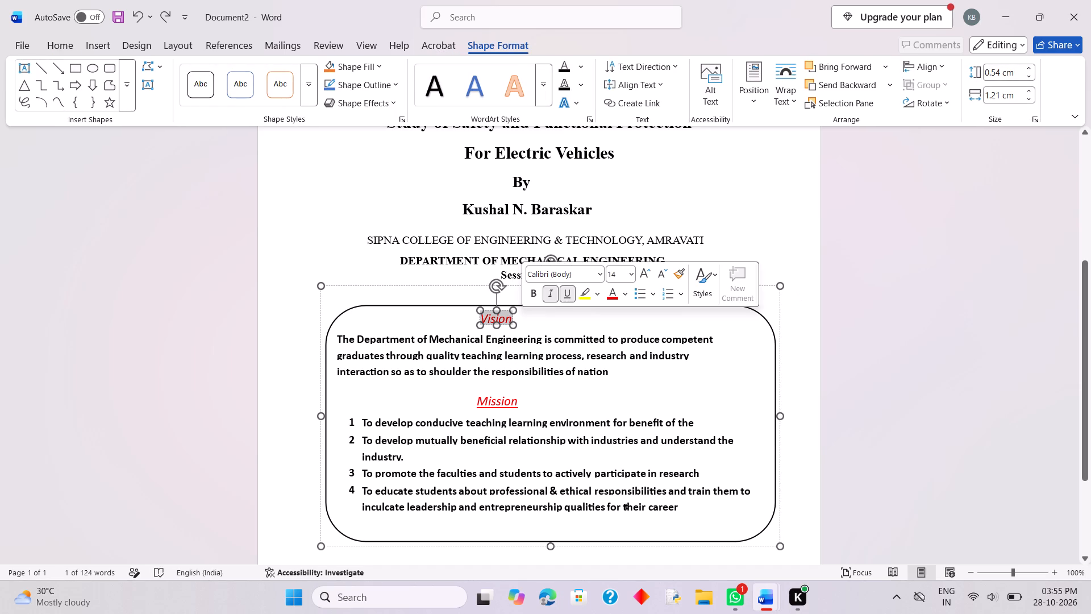
click(576, 272)
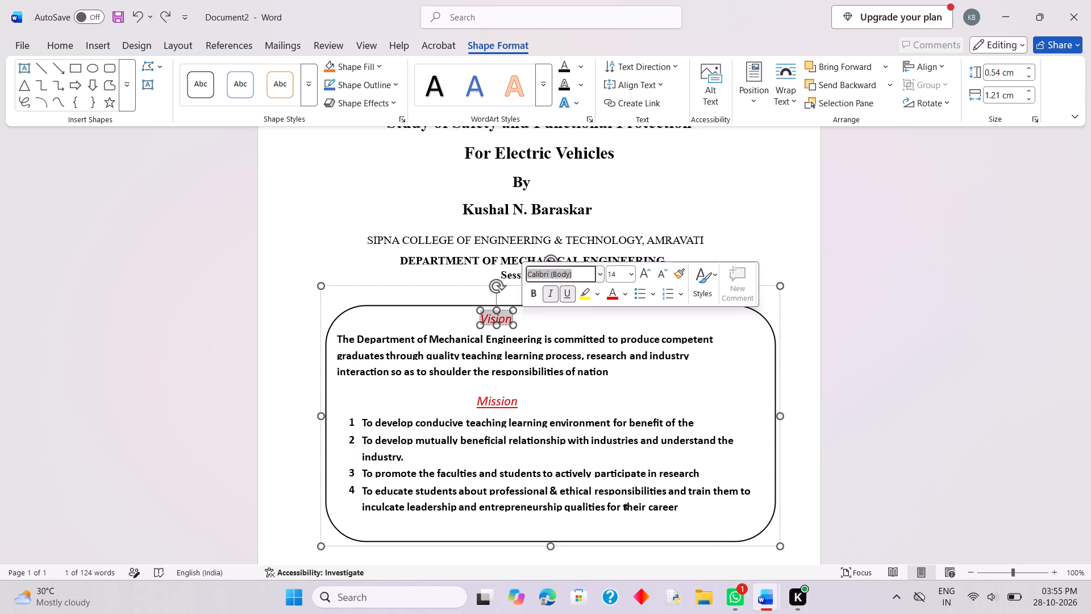
key(BackSpace)
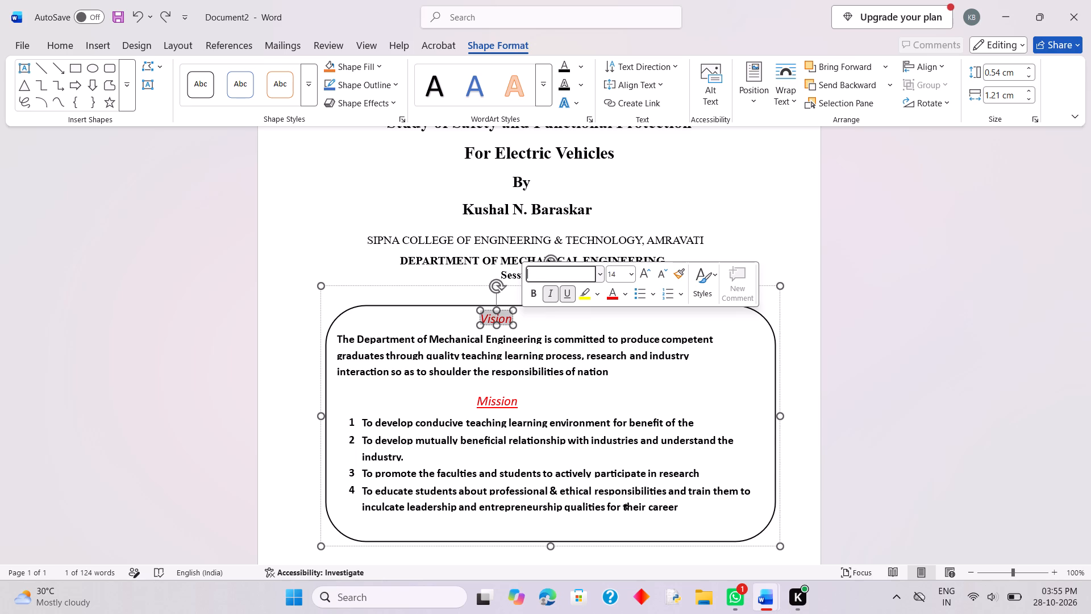
key(t)
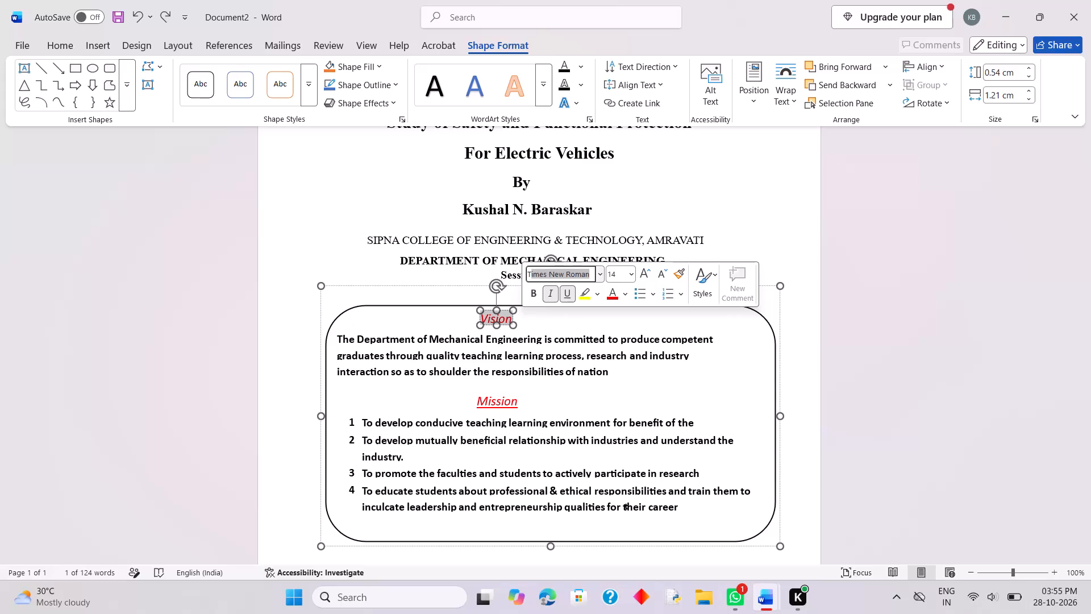
key(Return)
click(532, 289)
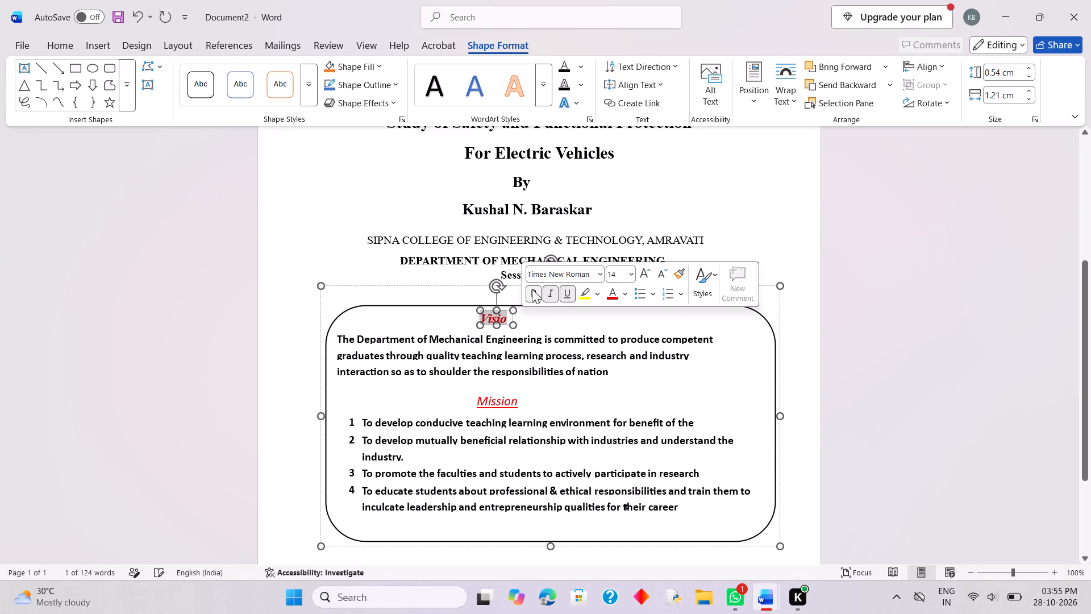
click(532, 289)
Widen the Vision heading's text box to about 2.59 cm so that the whole word fits.
click(574, 317)
click(506, 318)
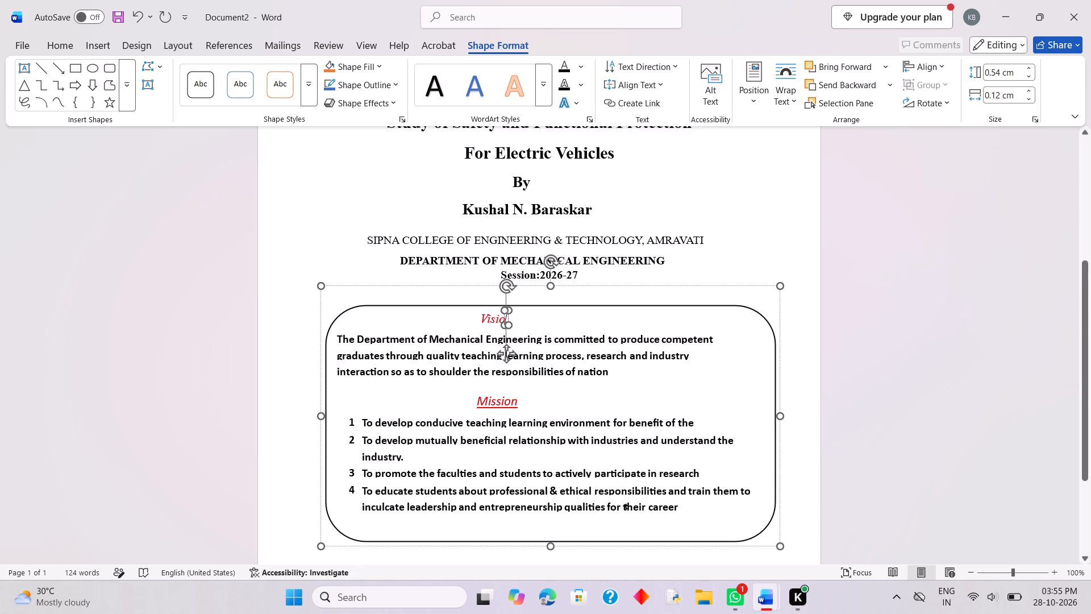
drag(507, 319, 516, 318)
click(491, 318)
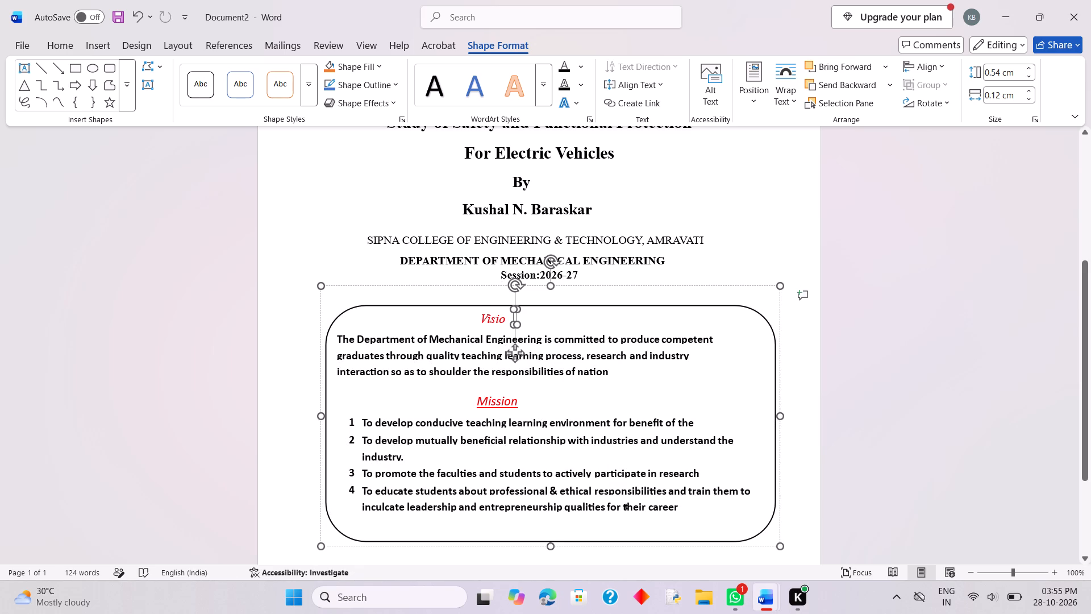
click(511, 318)
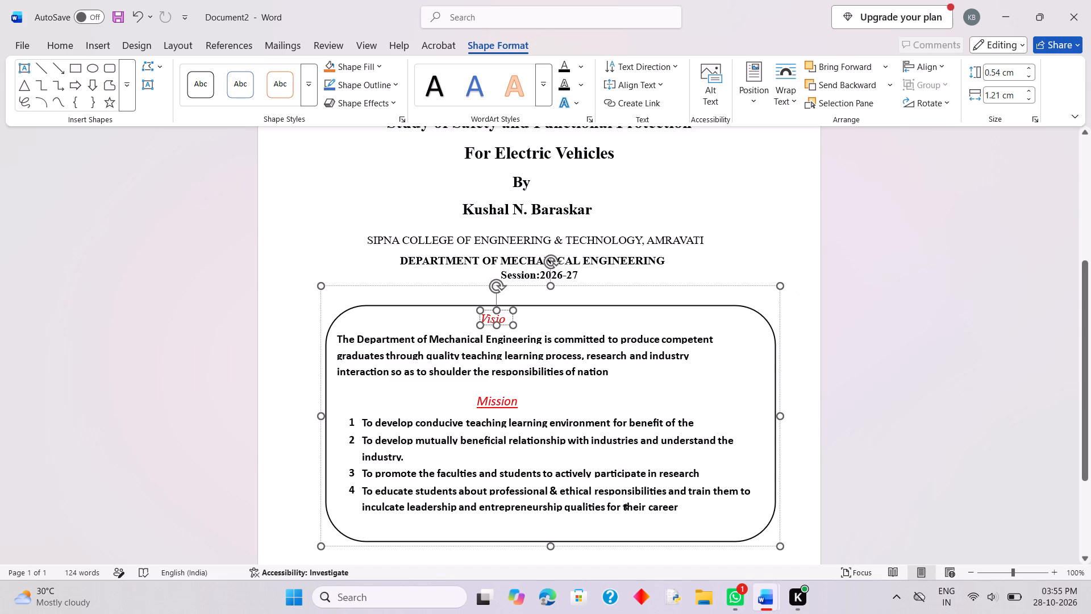
drag(515, 325, 550, 325)
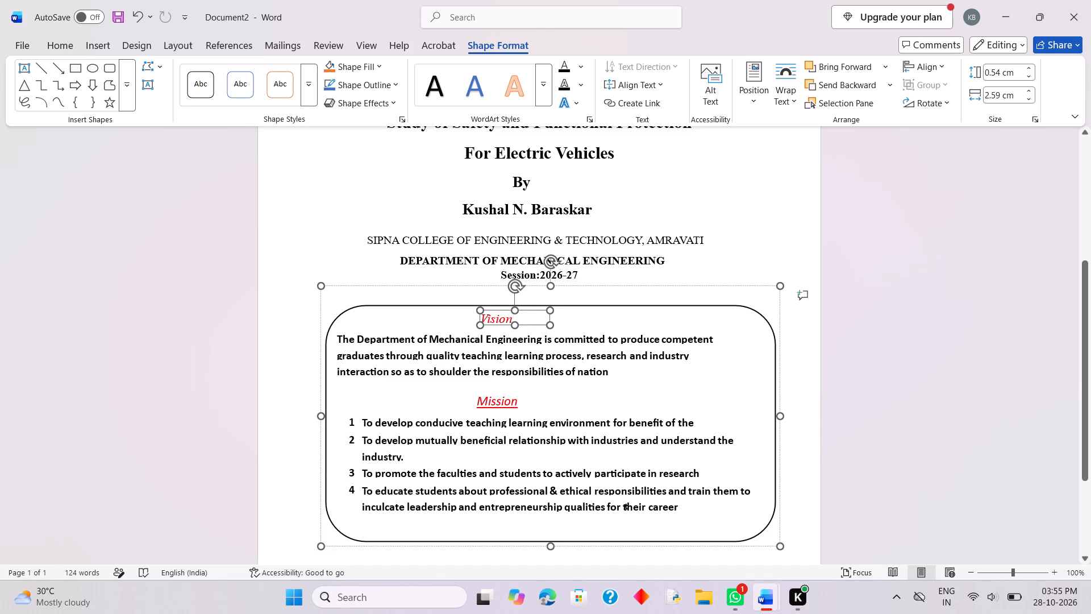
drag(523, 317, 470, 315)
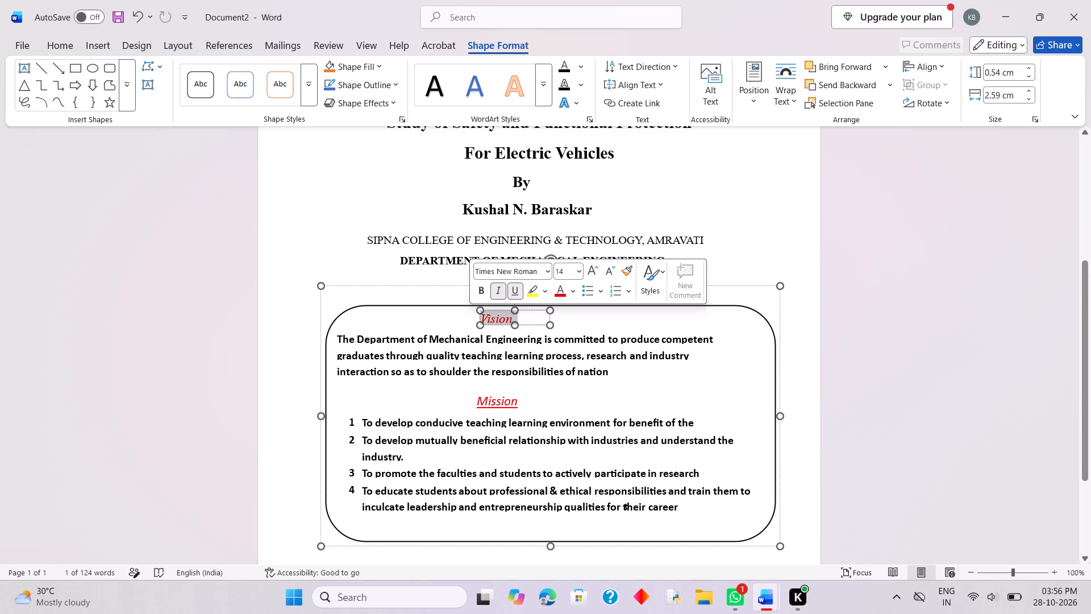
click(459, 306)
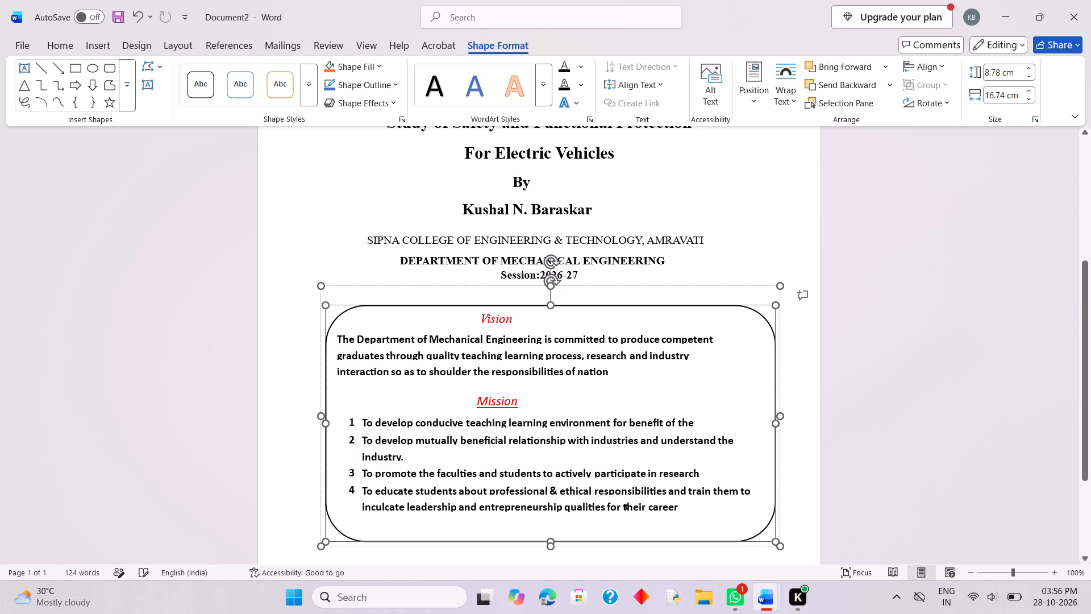
Set the font of the Vision paragraph's first line, "The Department of Mechanical Engineering is committed to produce competent", to Times New Roman.
drag(338, 336, 632, 371)
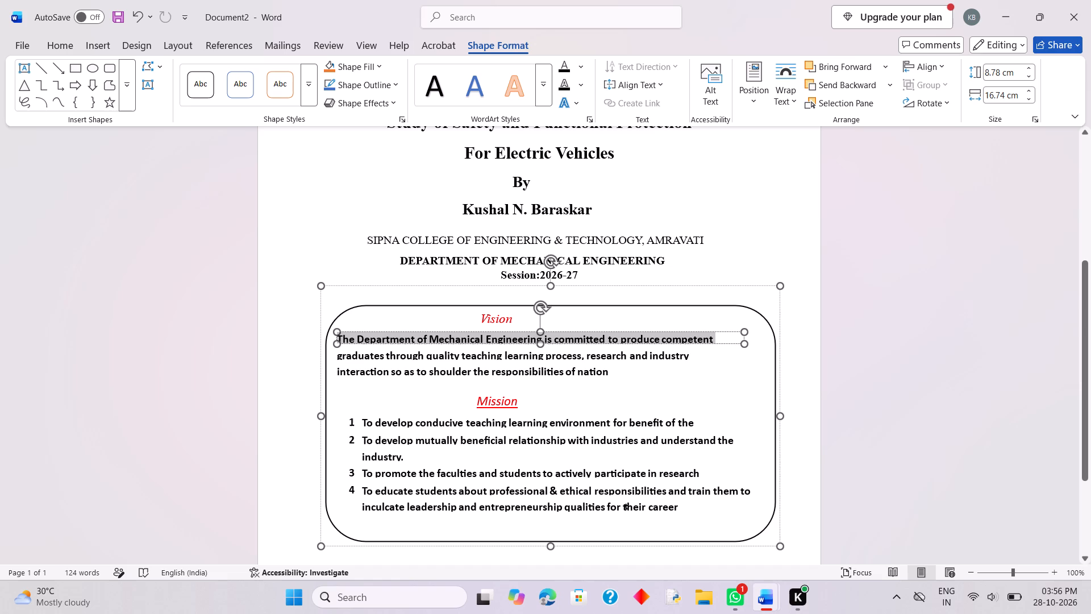
drag(632, 371, 724, 371)
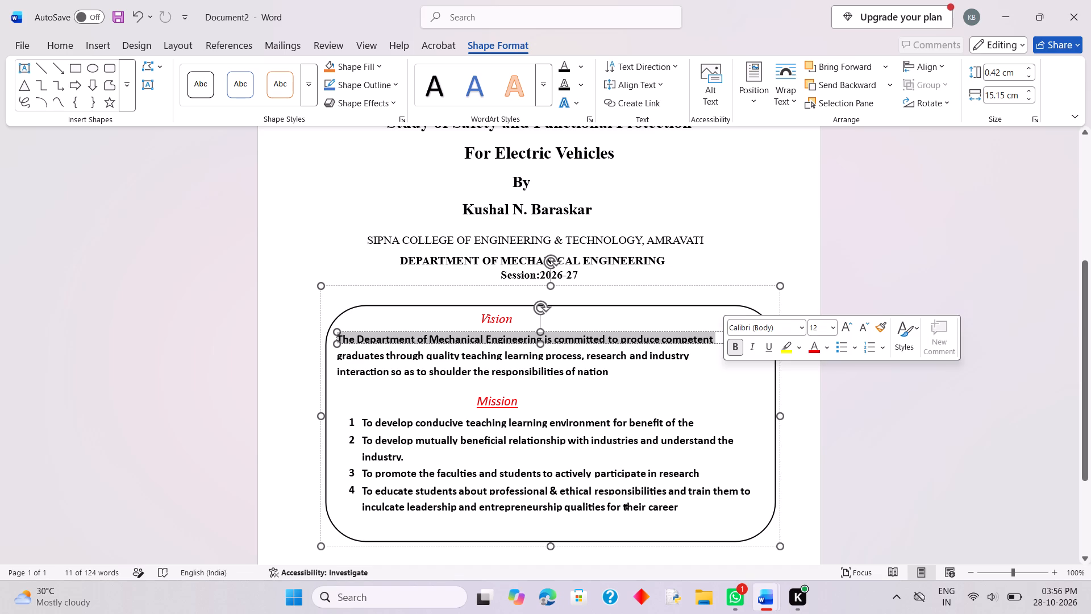
click(776, 322)
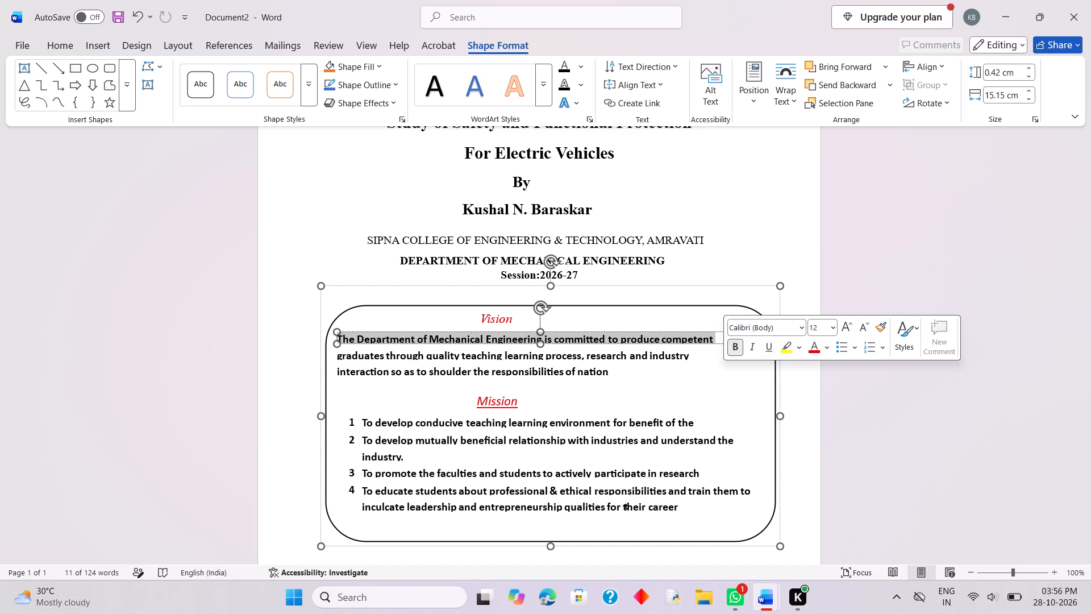
click(772, 329)
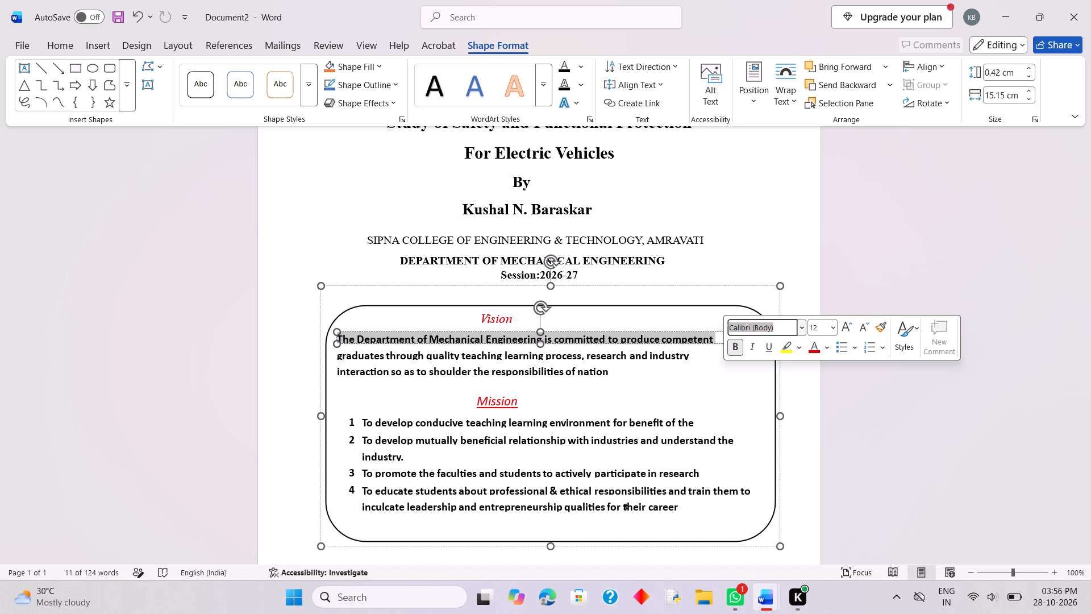
key(BackSpace)
text(tim)
key(e)
key(Return)
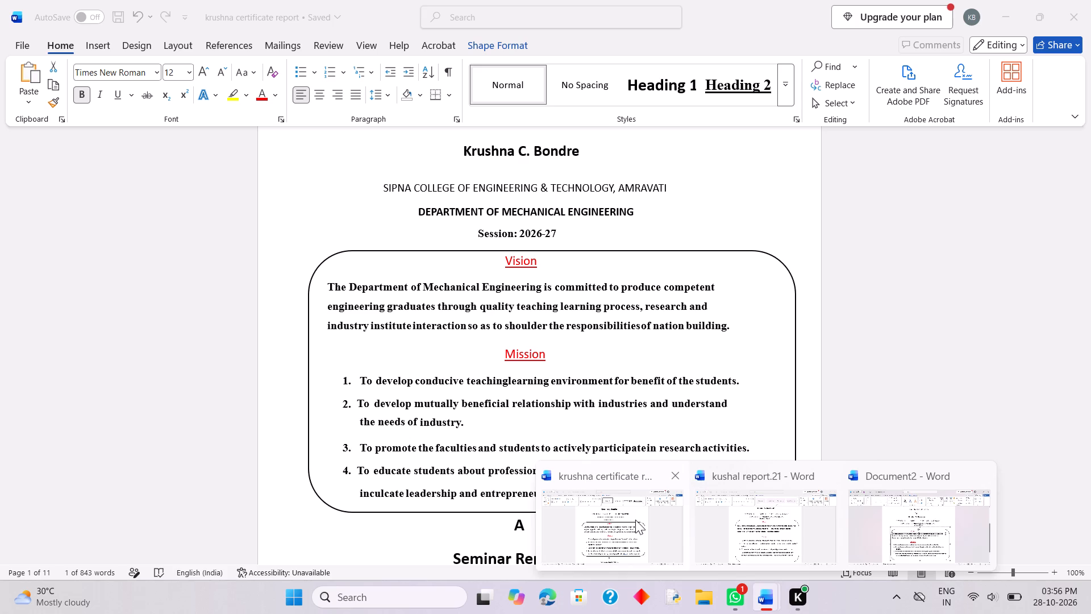
Switch to the krushna certificate report document and examine the Vision paragraph's font and the title page layout for reference.
click(635, 520)
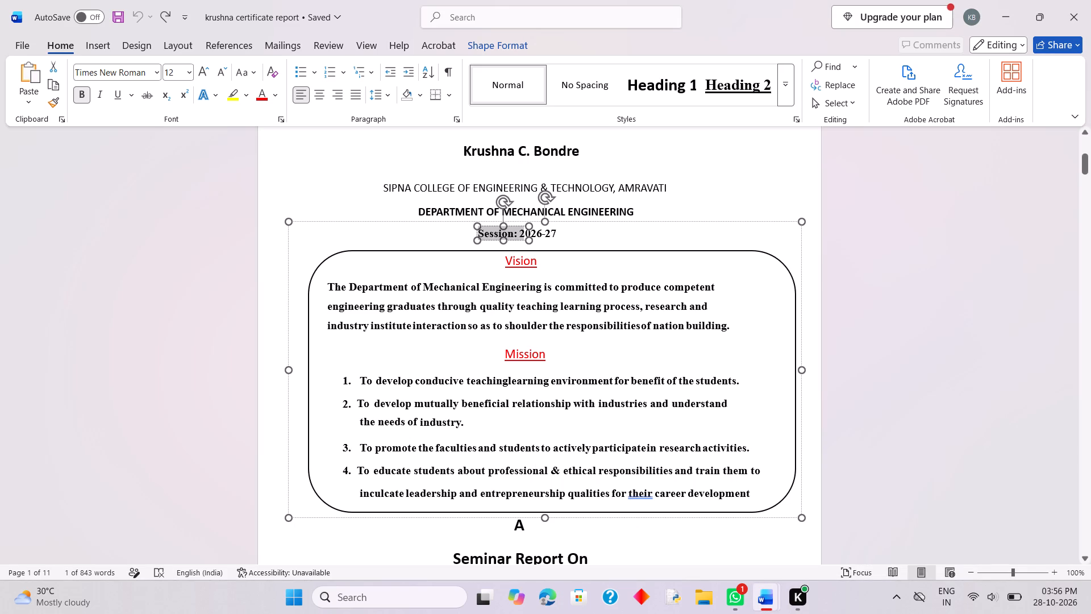
drag(328, 283, 400, 303)
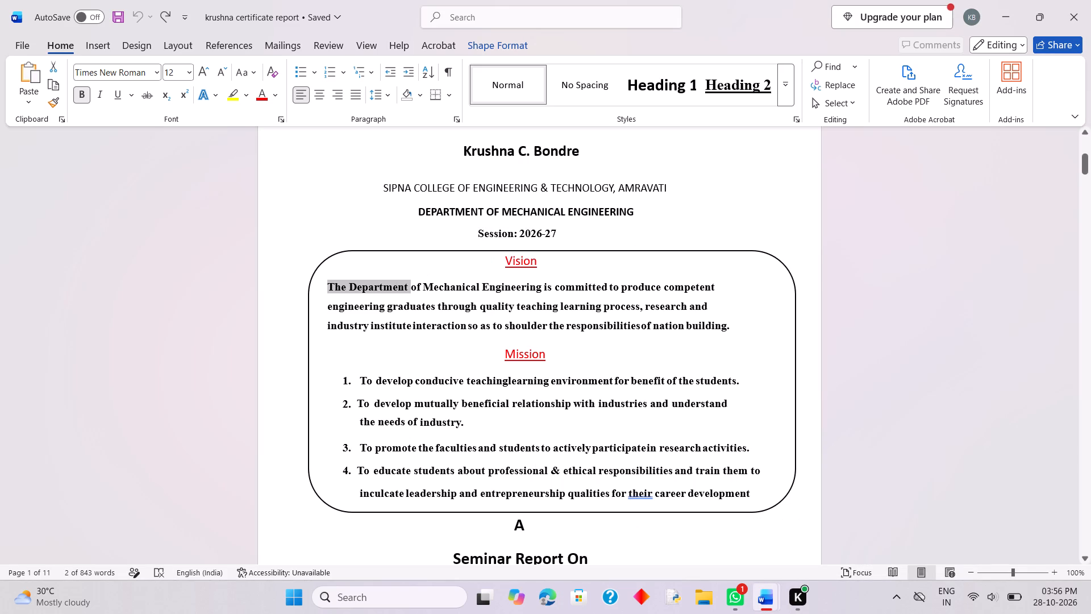
scroll(584, 429, up, 3)
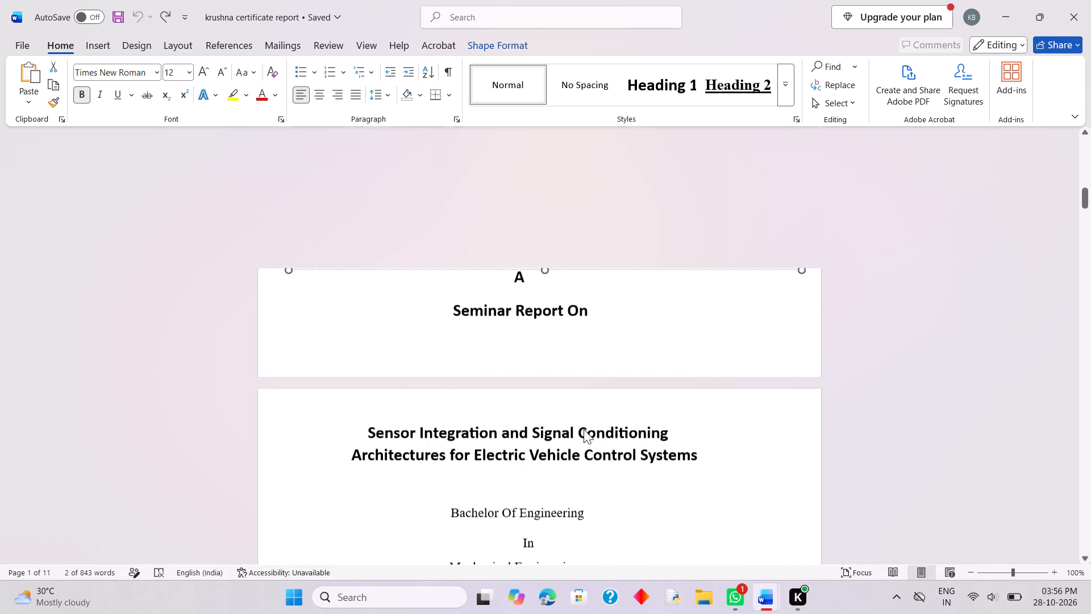
scroll(584, 429, up, 3)
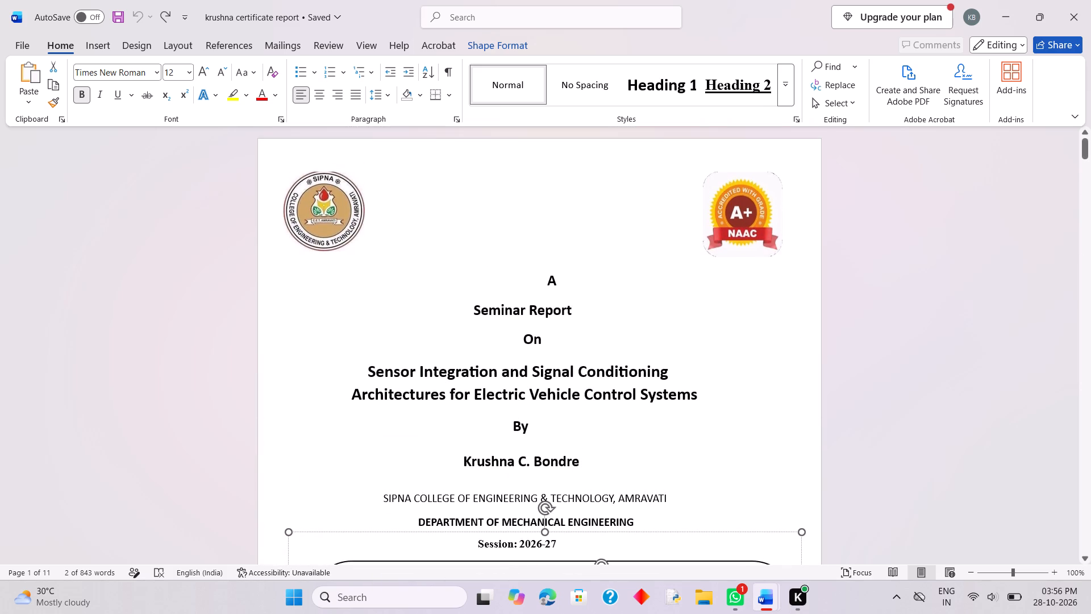
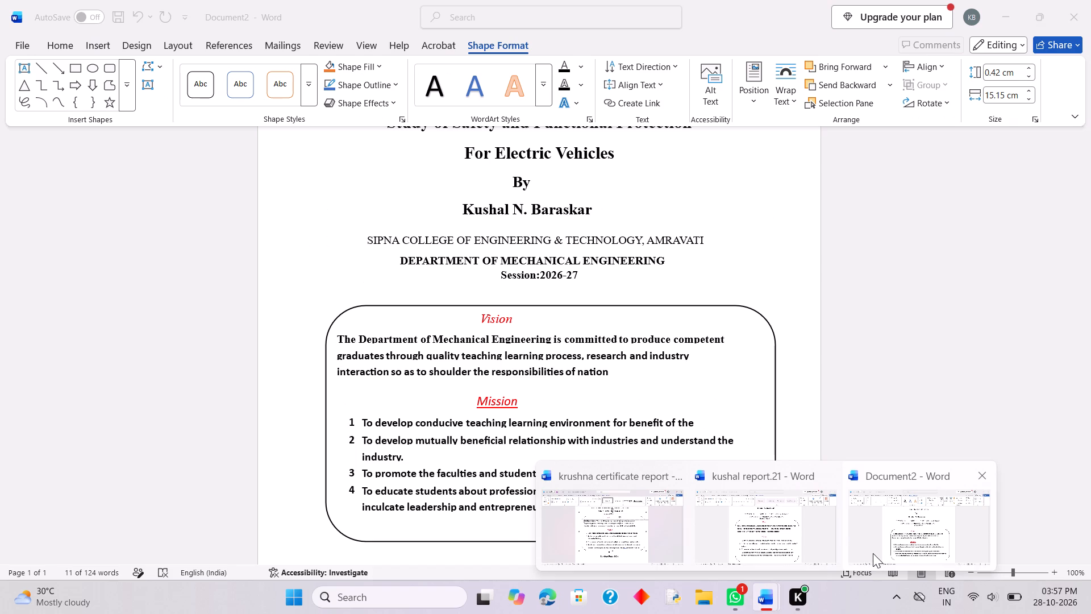
Switch back to Document2 and stretch the Vision/Mission box downward to a height of about 12.26 cm.
click(873, 553)
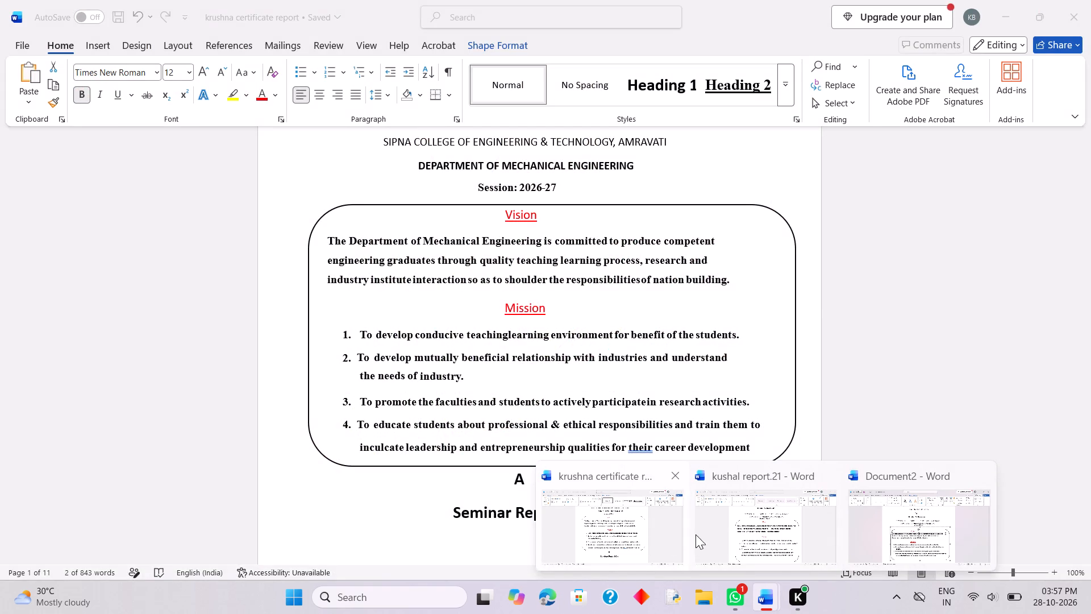
click(864, 533)
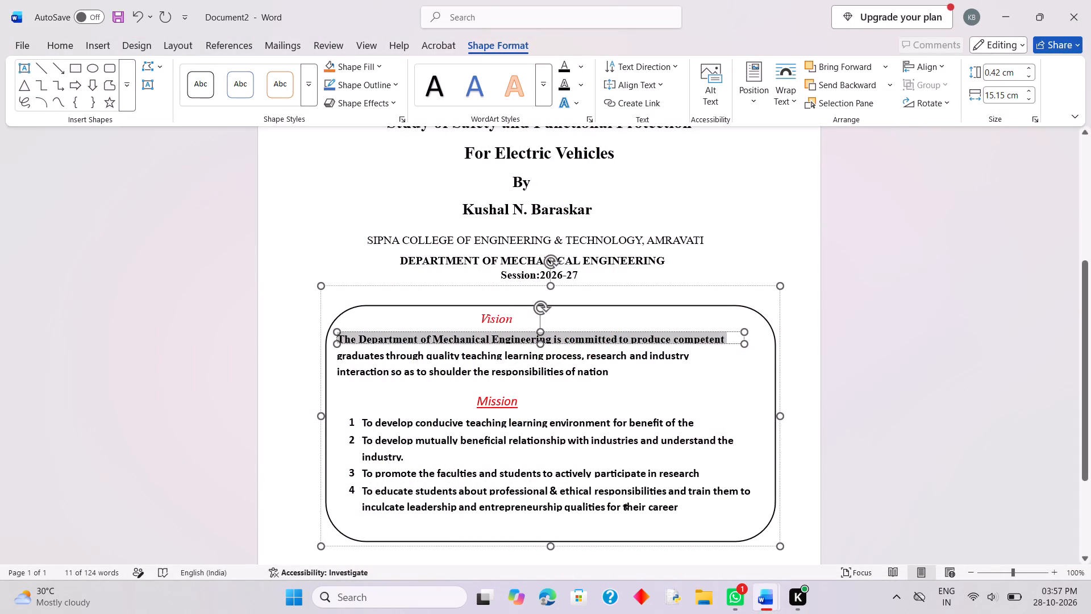
scroll(837, 420, down, 1)
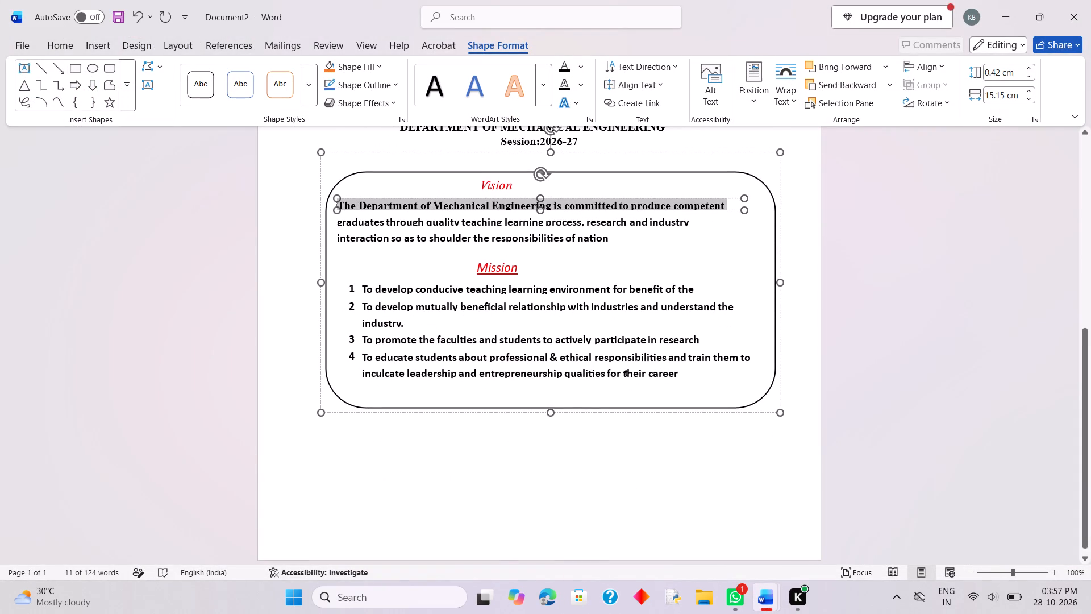
drag(546, 415, 546, 469)
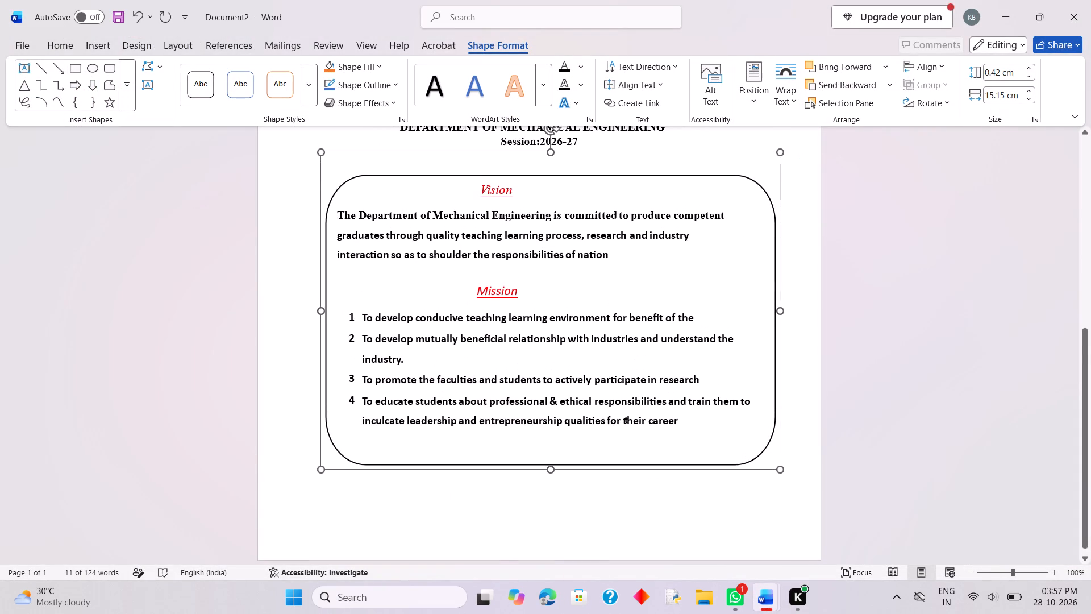
drag(546, 469, 545, 491)
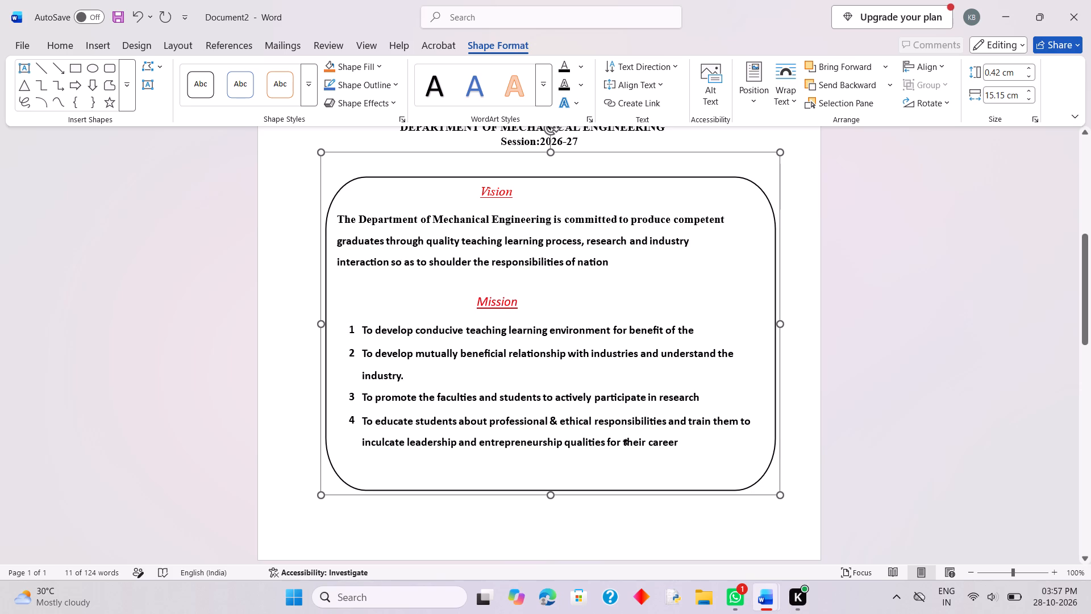
drag(545, 491, 547, 486)
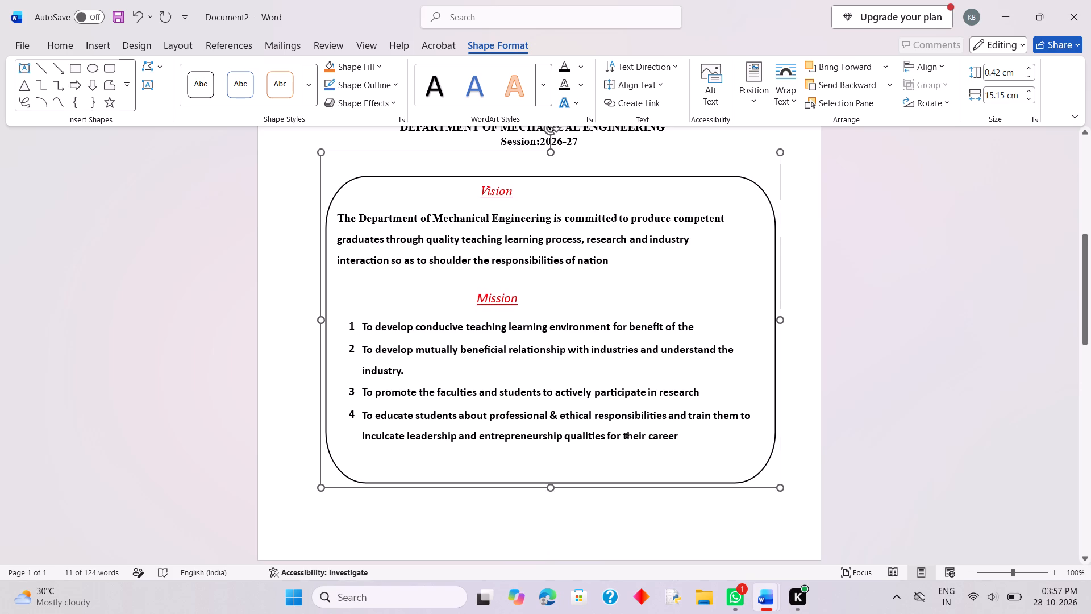
drag(547, 486, 547, 486)
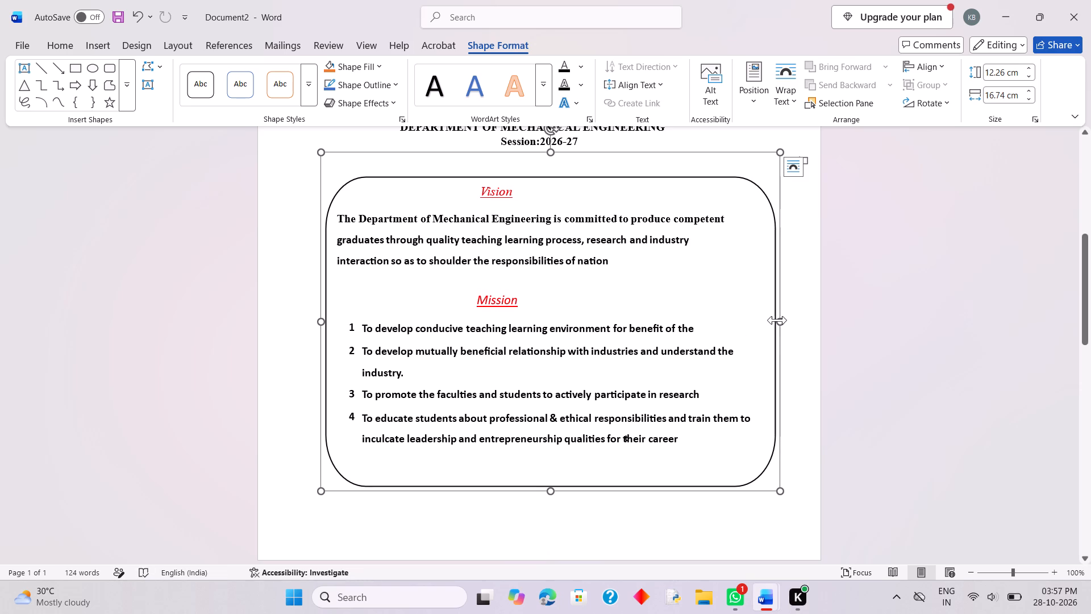
Widen the Vision/Mission box to about 17.02 cm, checking its proportions against the kushal report.21 document.
drag(777, 320, 794, 318)
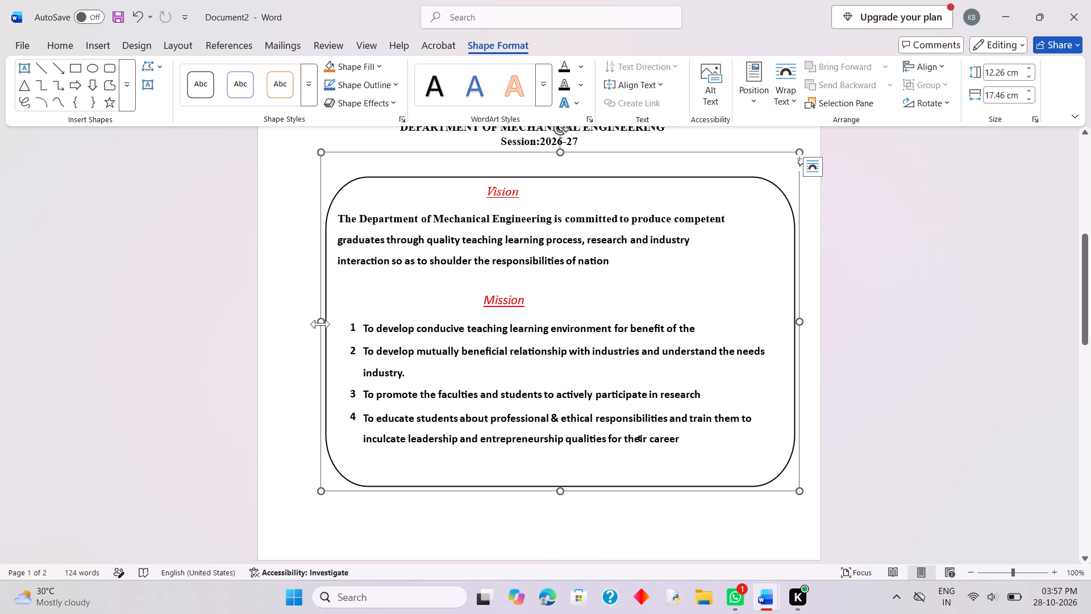
drag(319, 321, 316, 321)
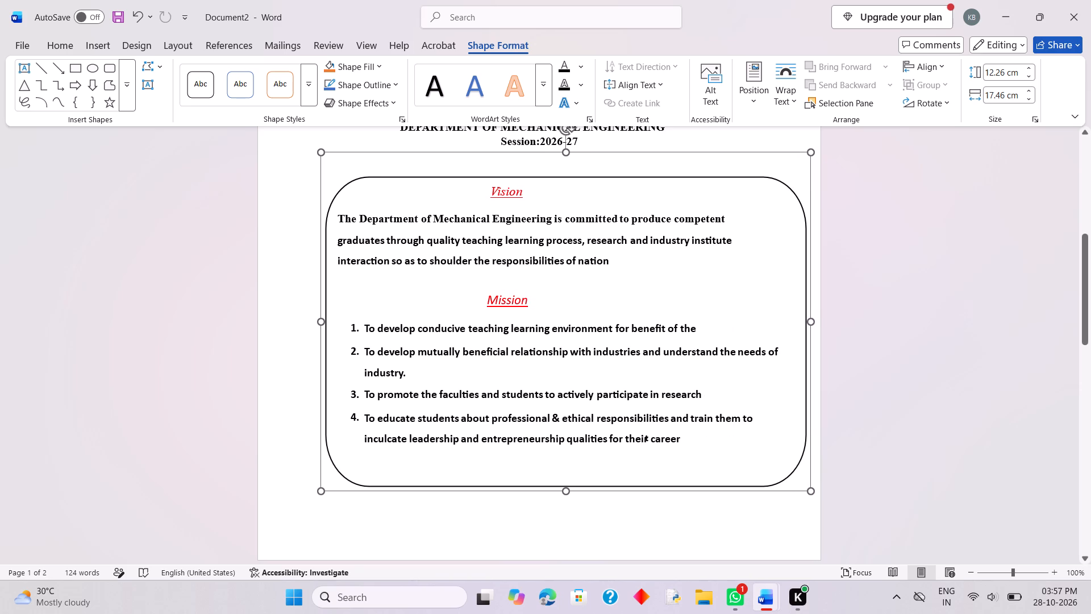
drag(316, 321, 322, 322)
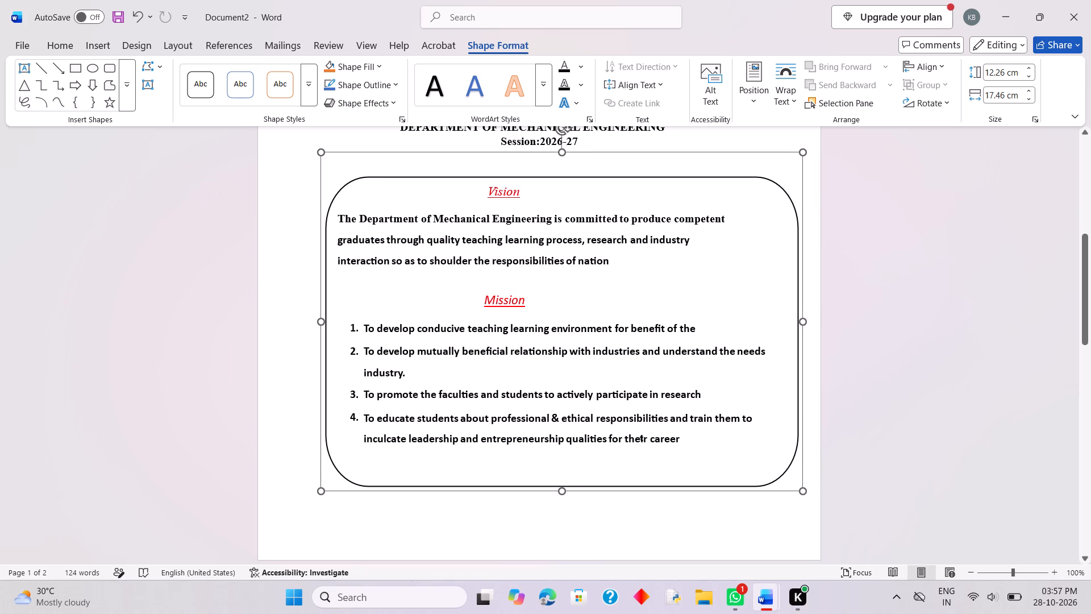
drag(322, 322, 338, 322)
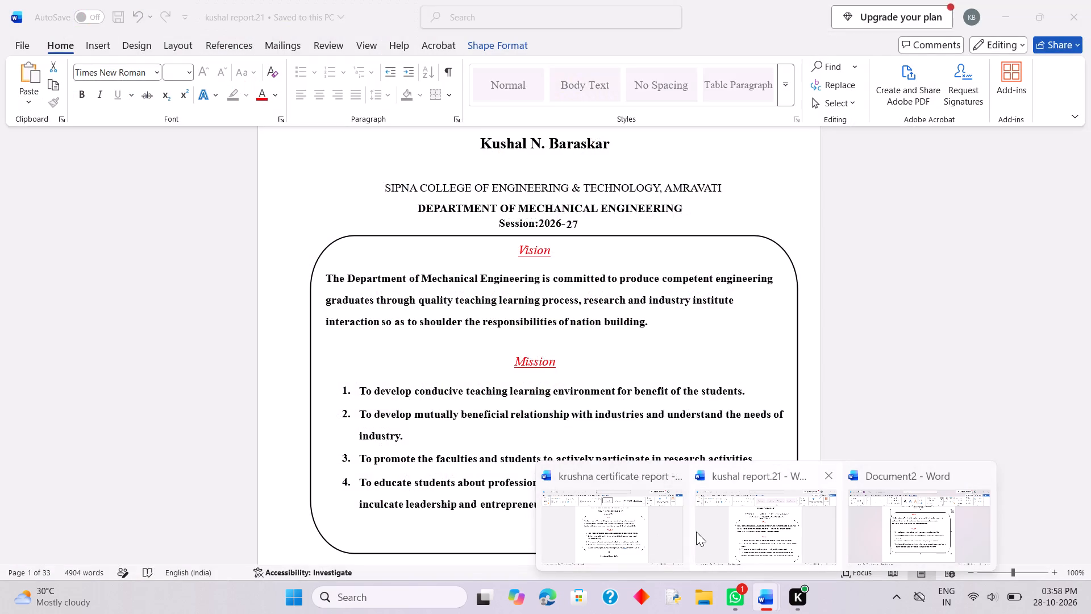
click(875, 513)
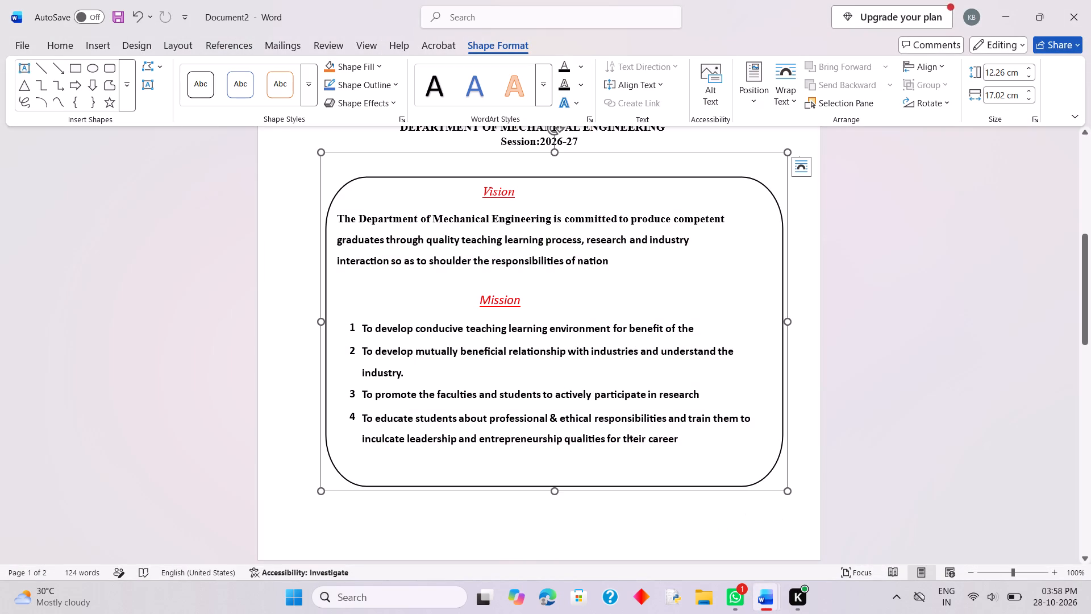
scroll(840, 384, up, 1)
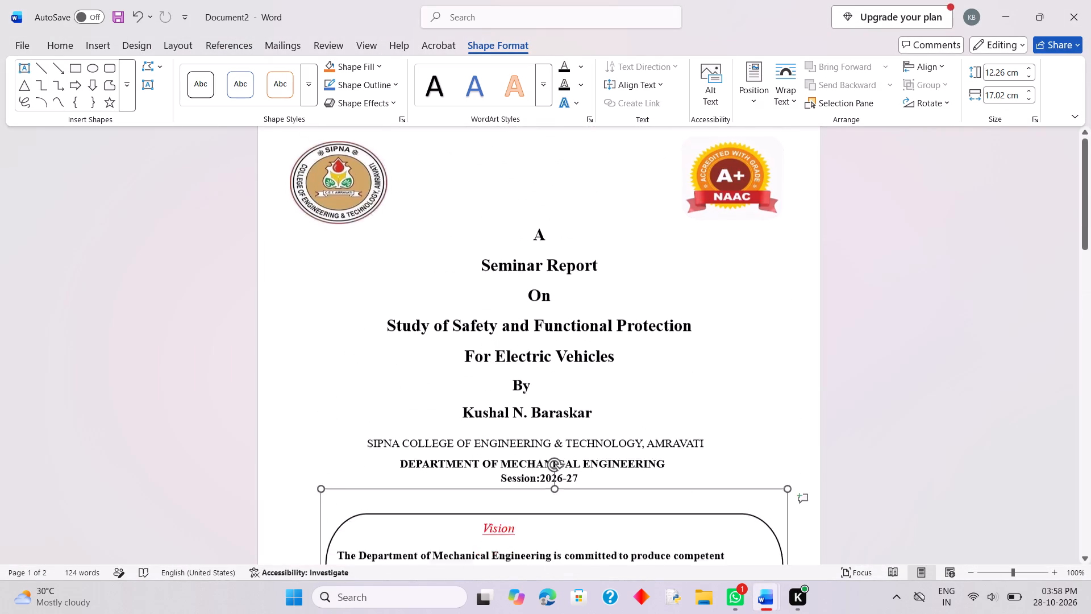
scroll(840, 384, up, 1)
click(757, 394)
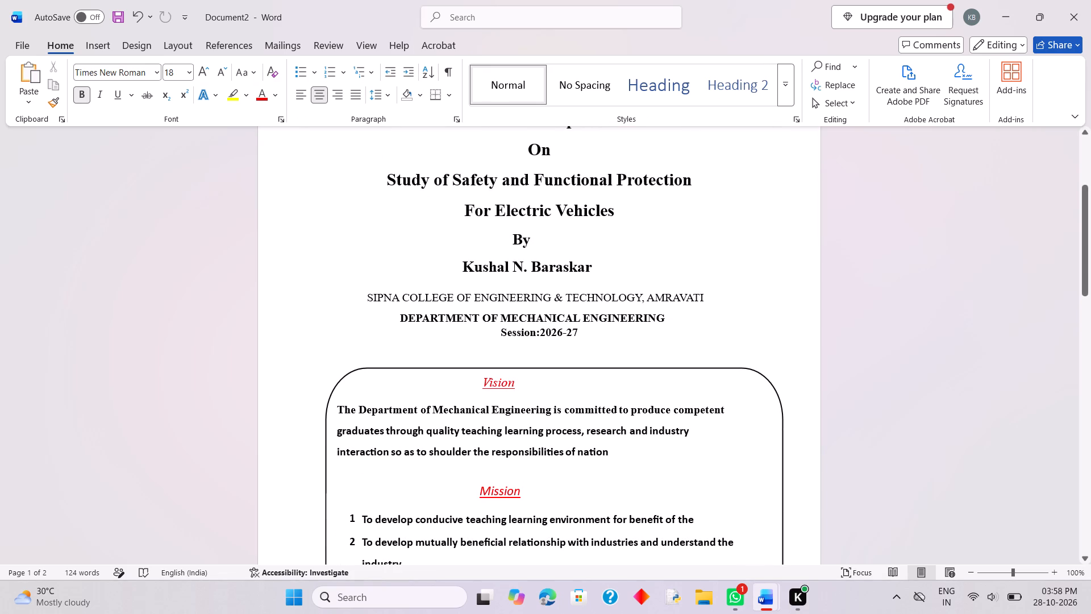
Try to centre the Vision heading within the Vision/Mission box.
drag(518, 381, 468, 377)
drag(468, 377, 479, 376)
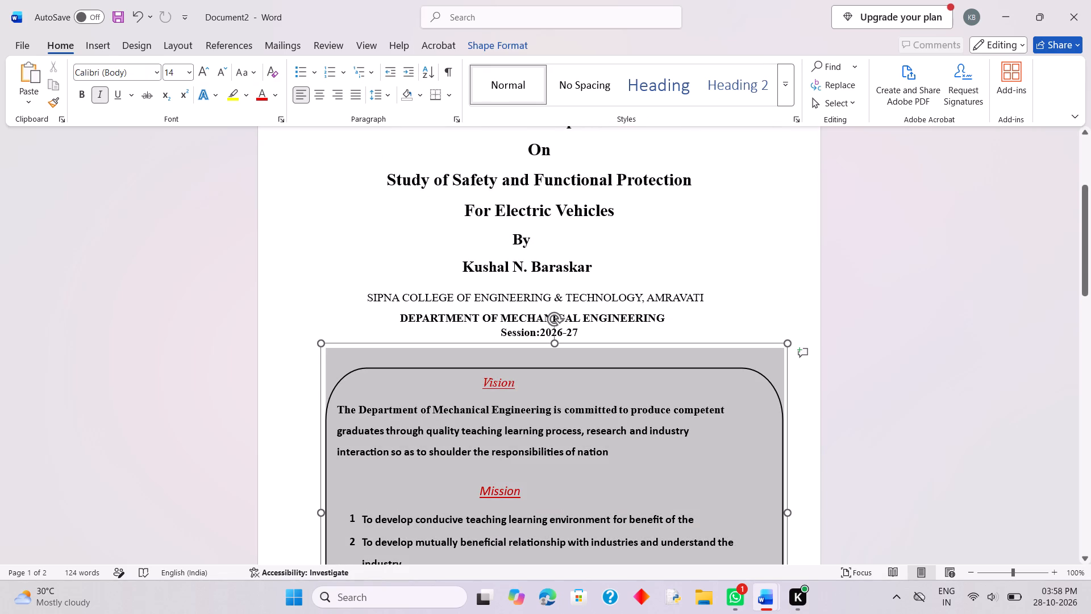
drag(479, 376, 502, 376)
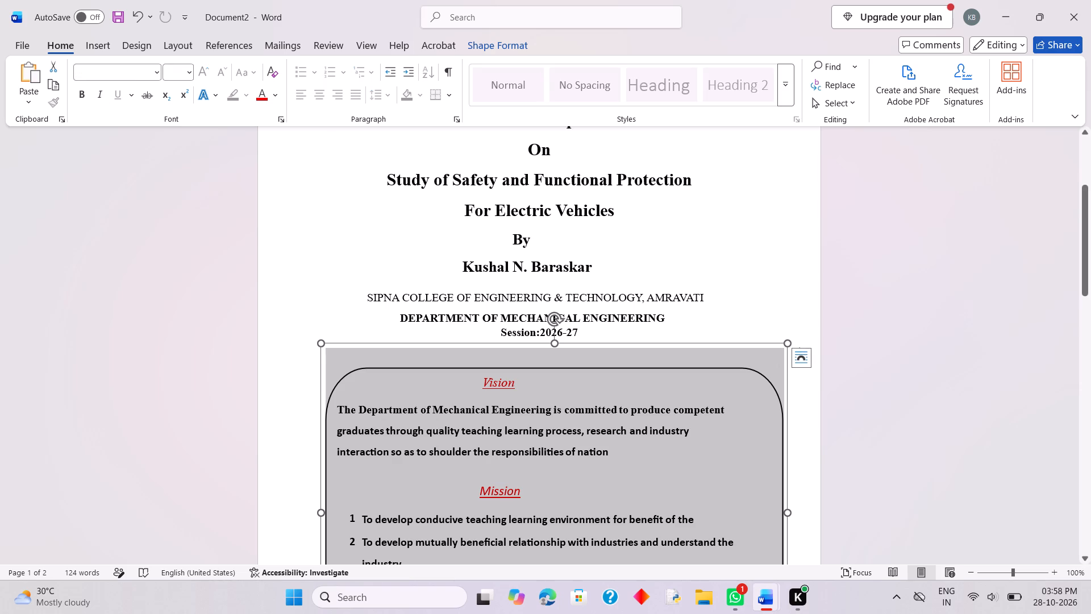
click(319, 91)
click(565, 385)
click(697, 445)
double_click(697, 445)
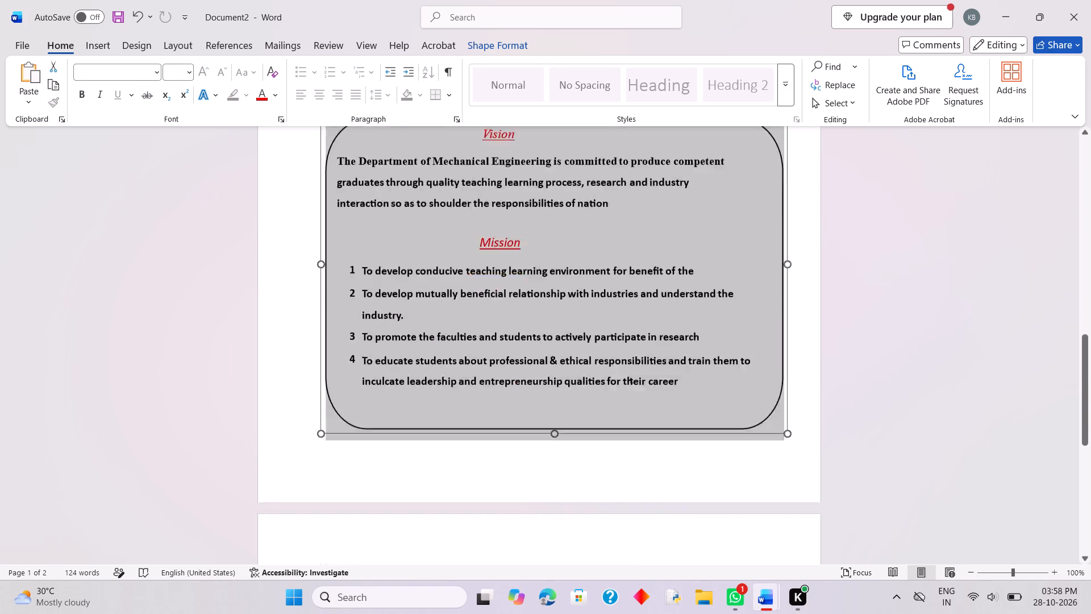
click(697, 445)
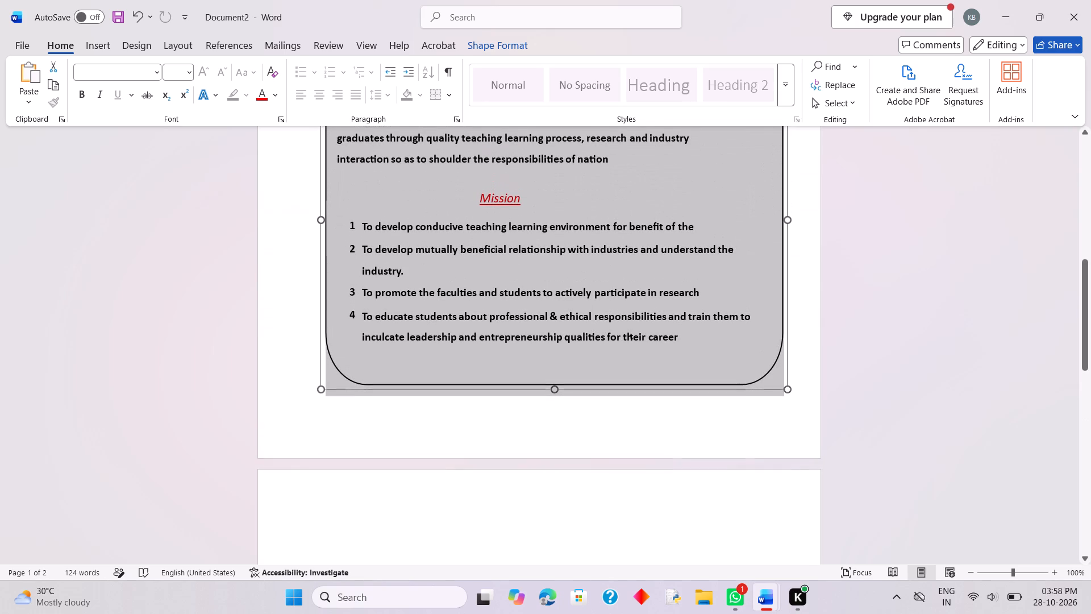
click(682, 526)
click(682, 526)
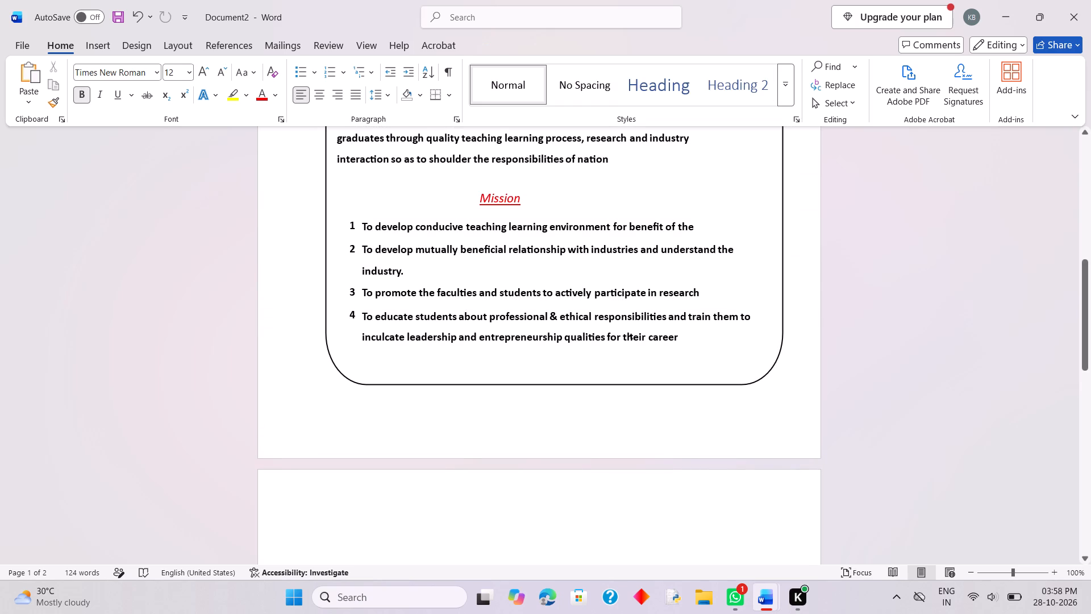
Set the font of the Mission heading to Times New Roman, keeping it italic and underlined.
scroll(620, 425, down, 3)
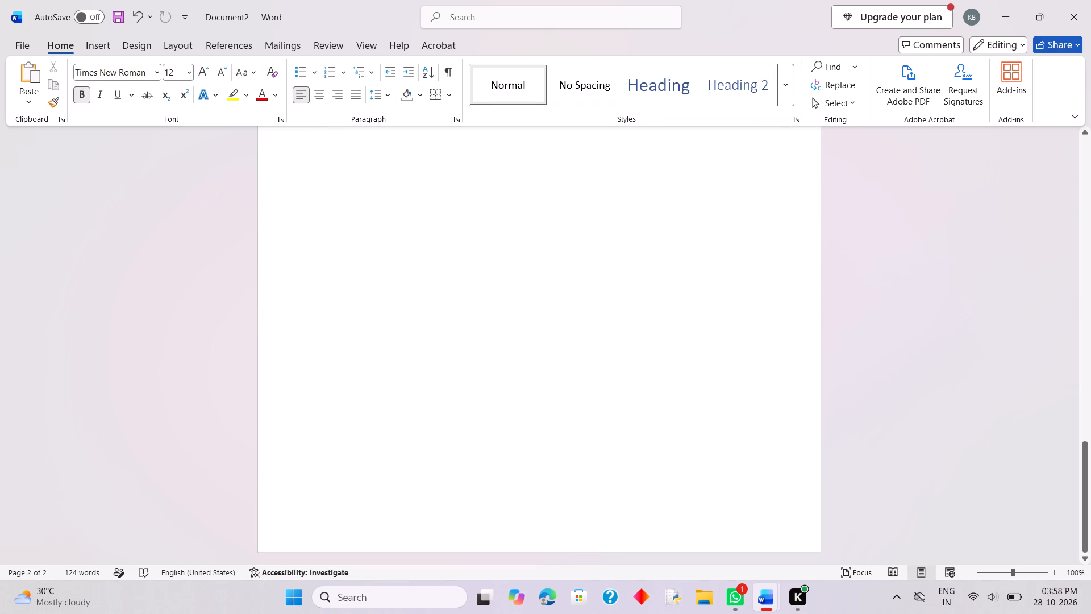
scroll(620, 425, up, 1)
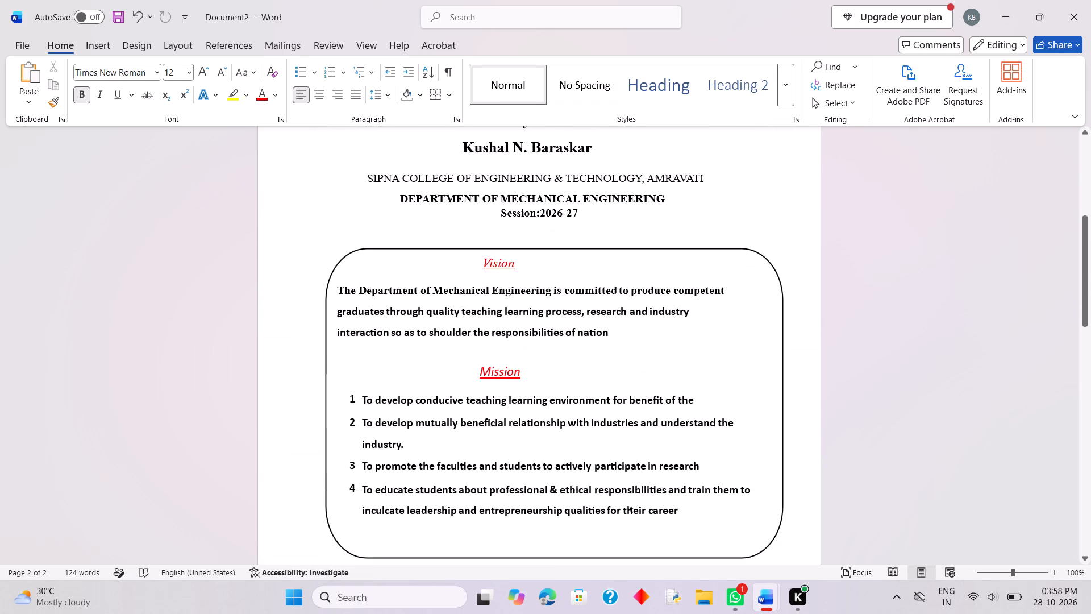
drag(528, 370, 451, 360)
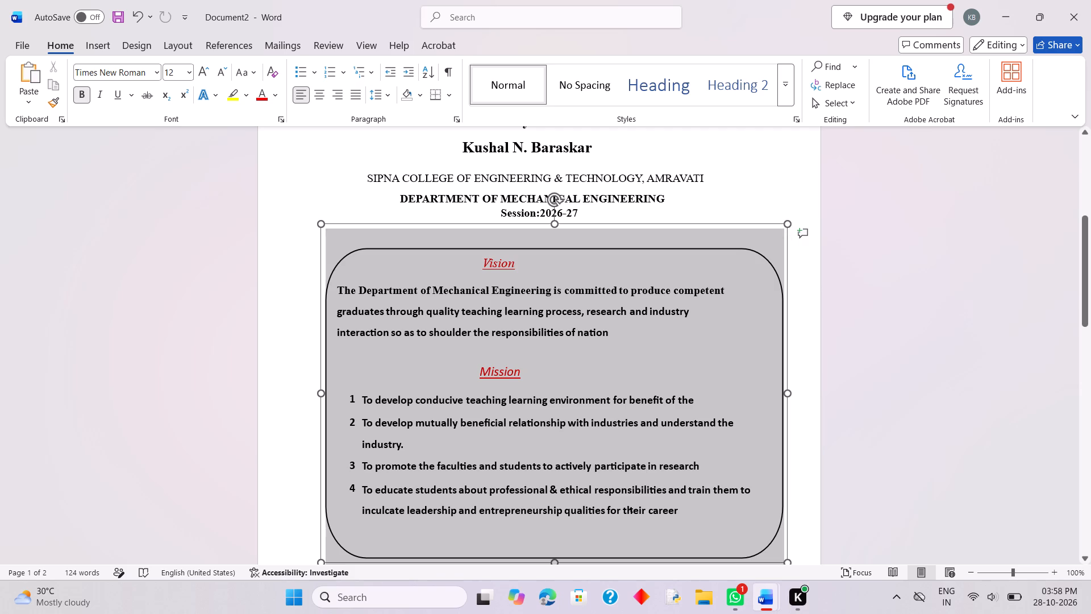
drag(451, 360, 507, 370)
click(507, 370)
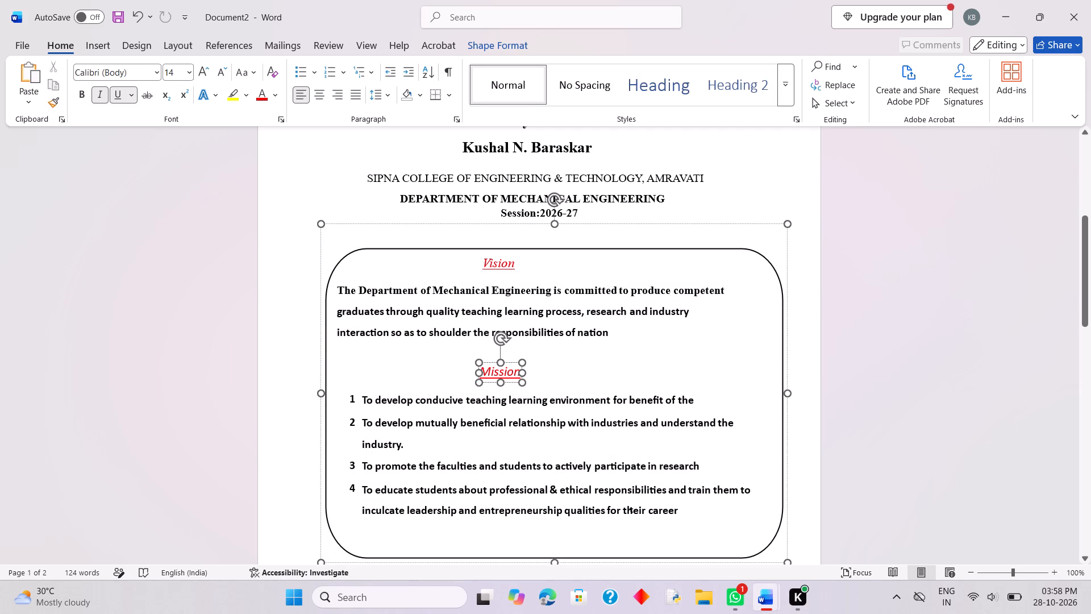
double_click(515, 374)
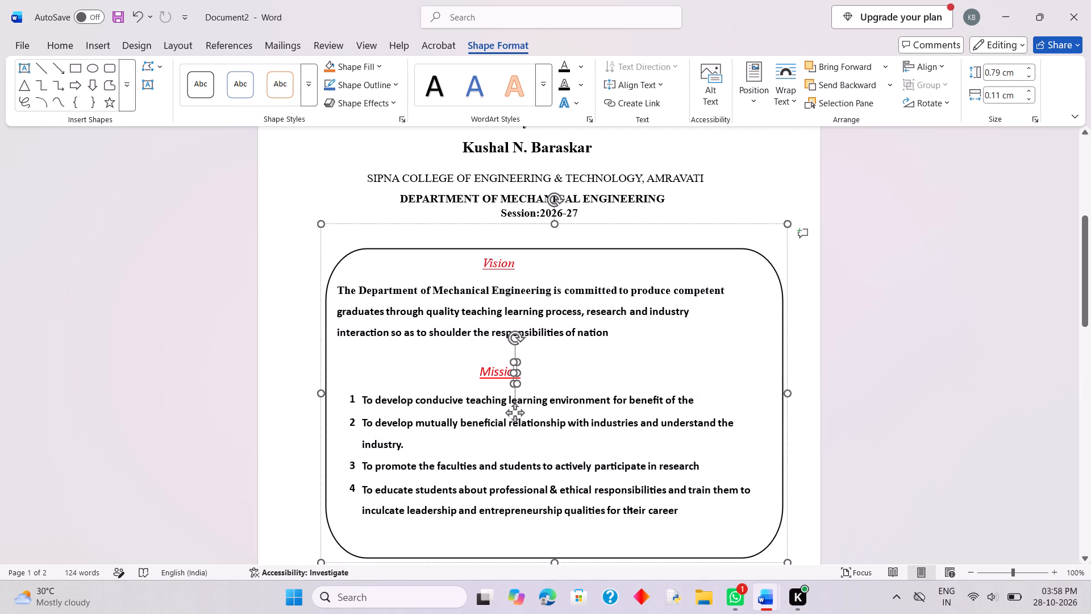
drag(481, 370, 532, 363)
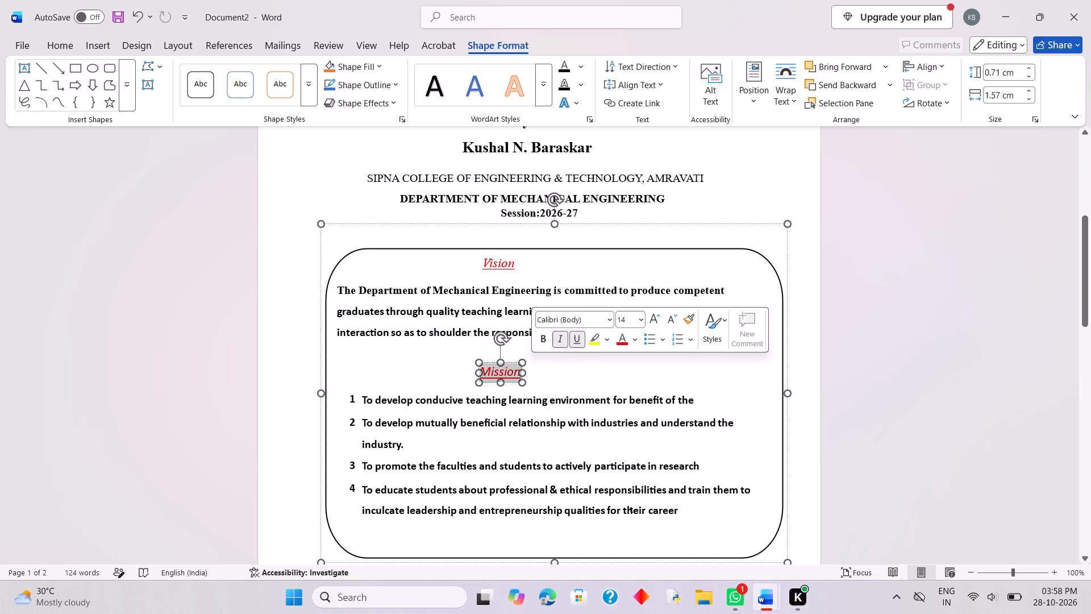
click(586, 321)
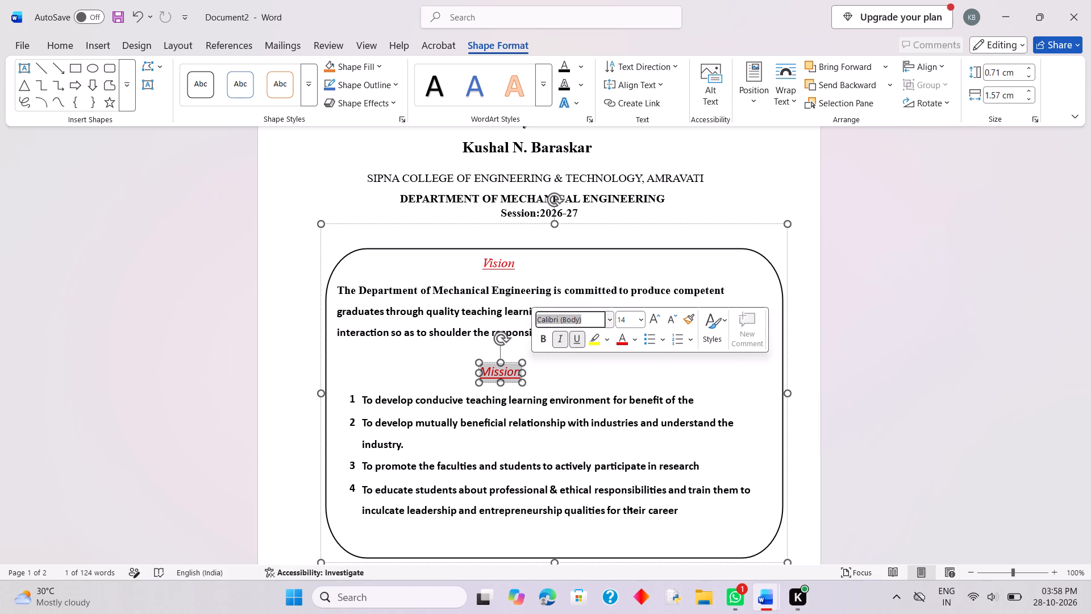
key(BackSpace)
key(t)
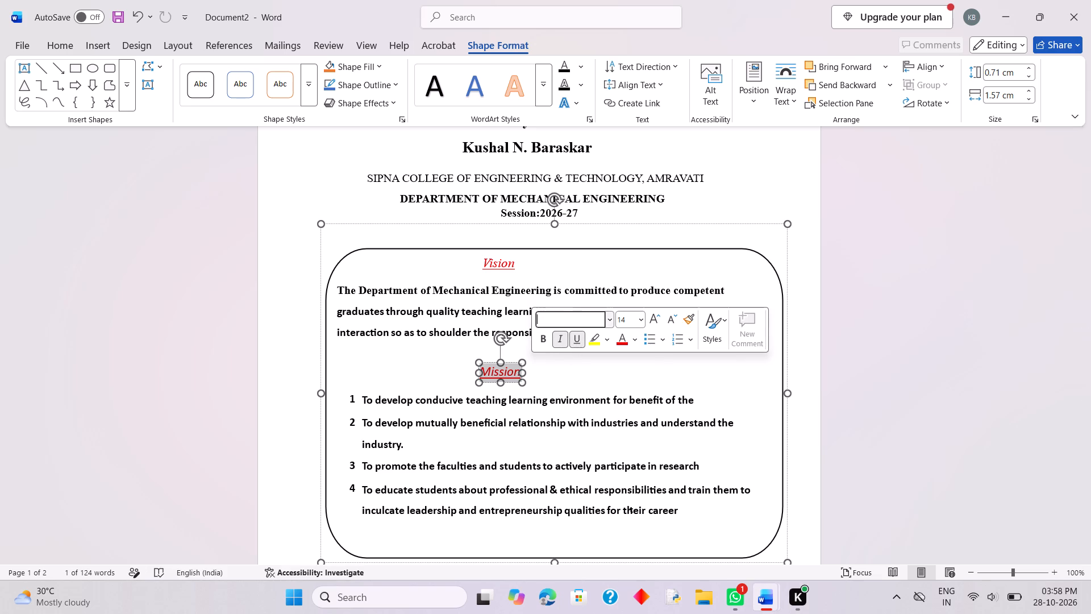
key(Return)
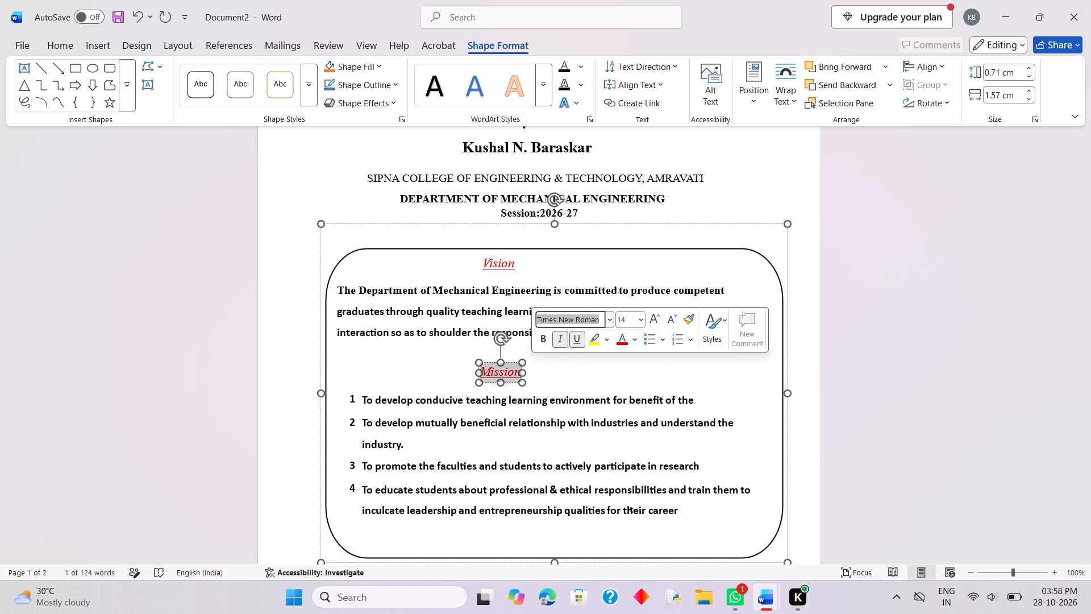
key(Return)
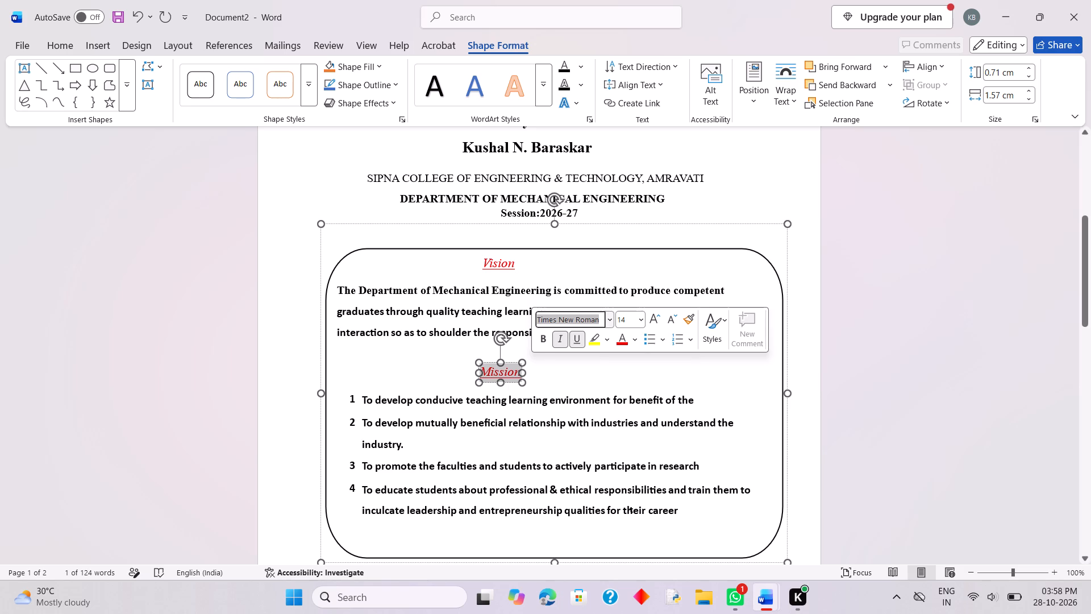
click(636, 369)
double_click(636, 369)
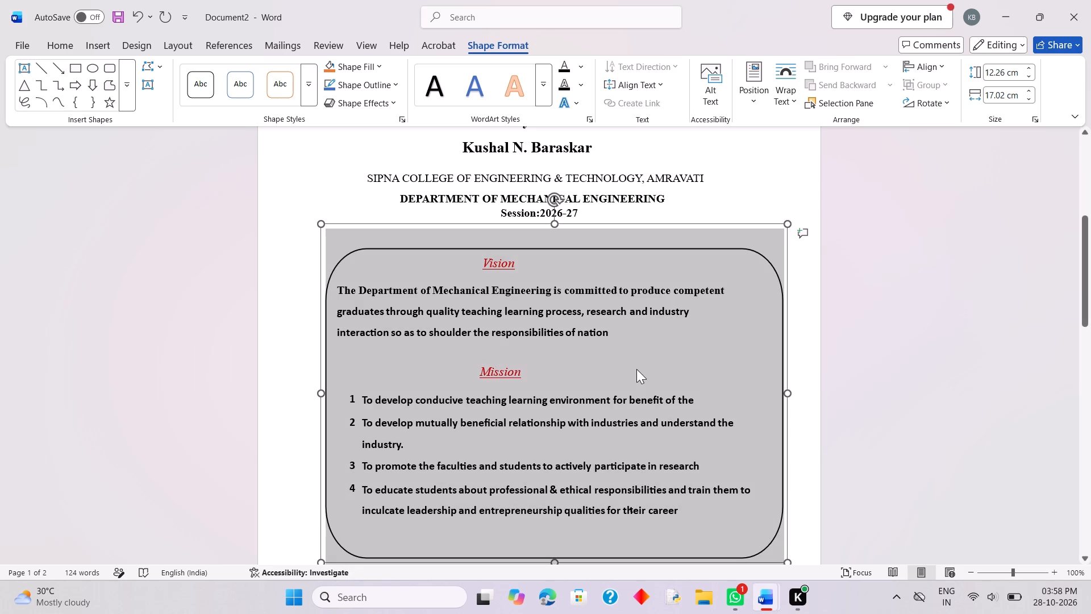
click(638, 271)
click(677, 191)
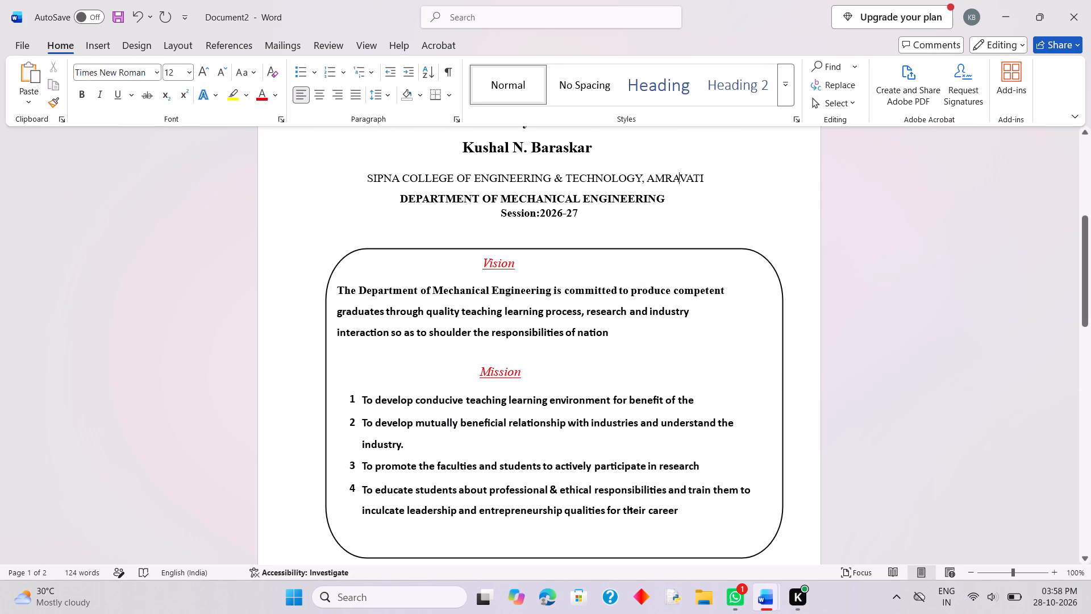
Set the font of the Vision statement's second line, "graduates through quality teaching learning process…", to Times New Roman.
click(335, 310)
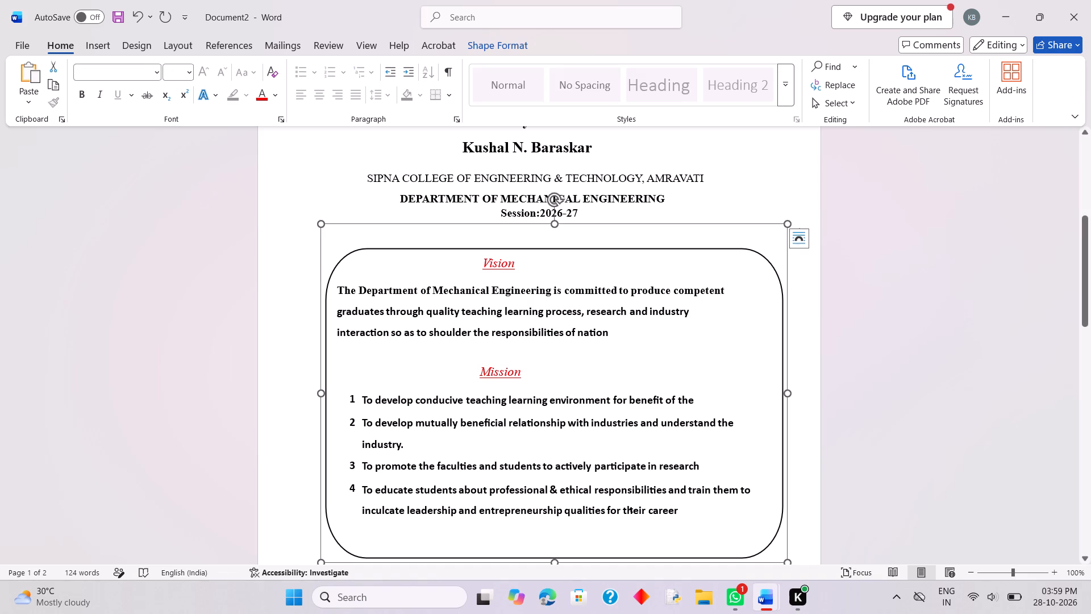
drag(338, 310, 739, 296)
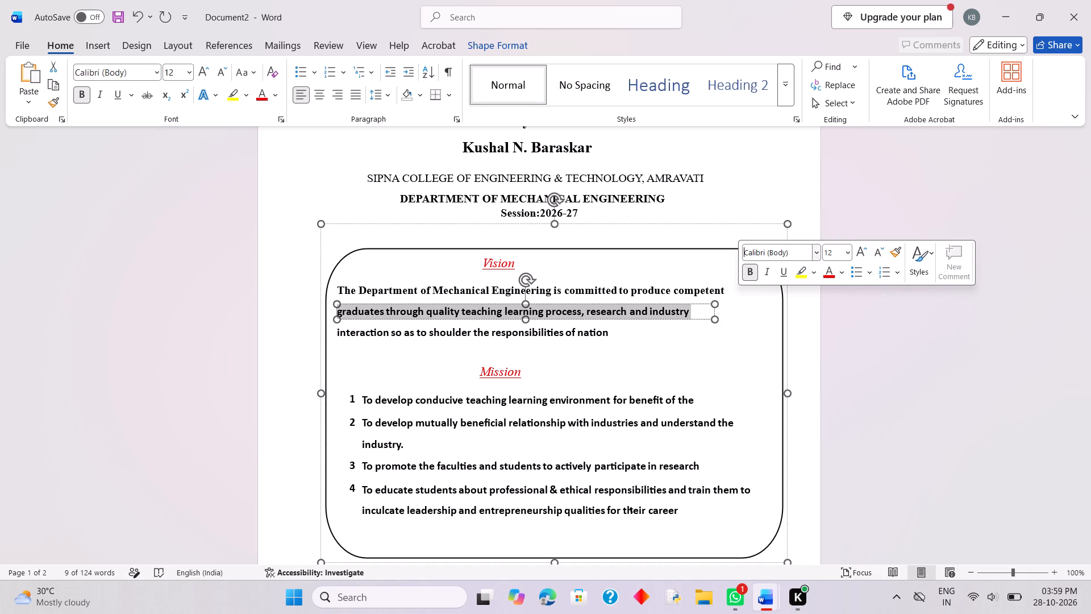
click(792, 250)
key(BackSpace)
key(t)
key(Return)
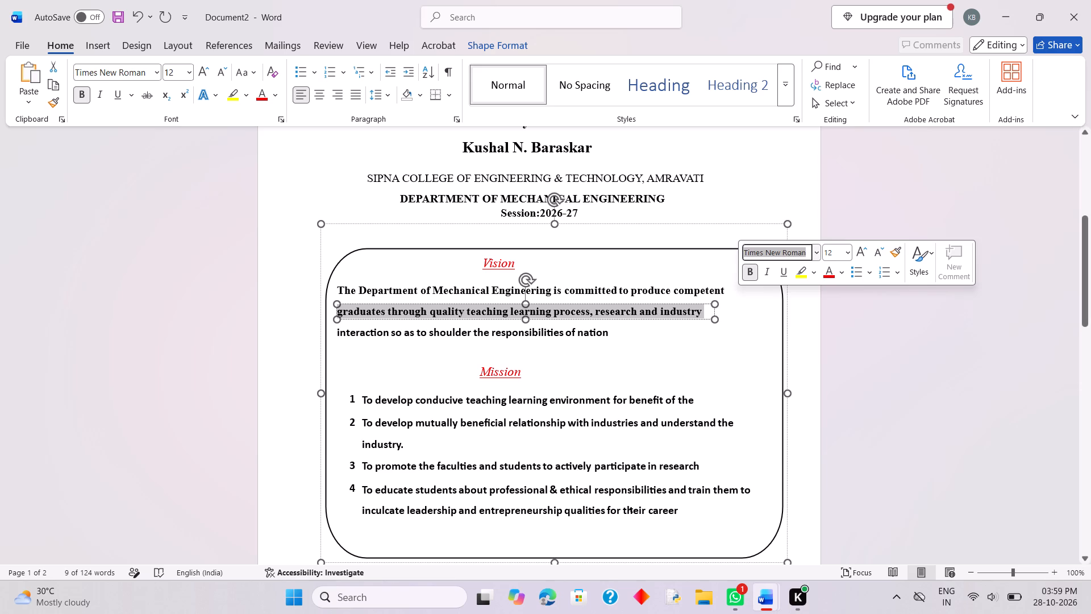
Set the font of the Vision statement's last line, "interaction so as to shoulder the responsibilities of nation", to Times New Roman.
drag(620, 332, 338, 335)
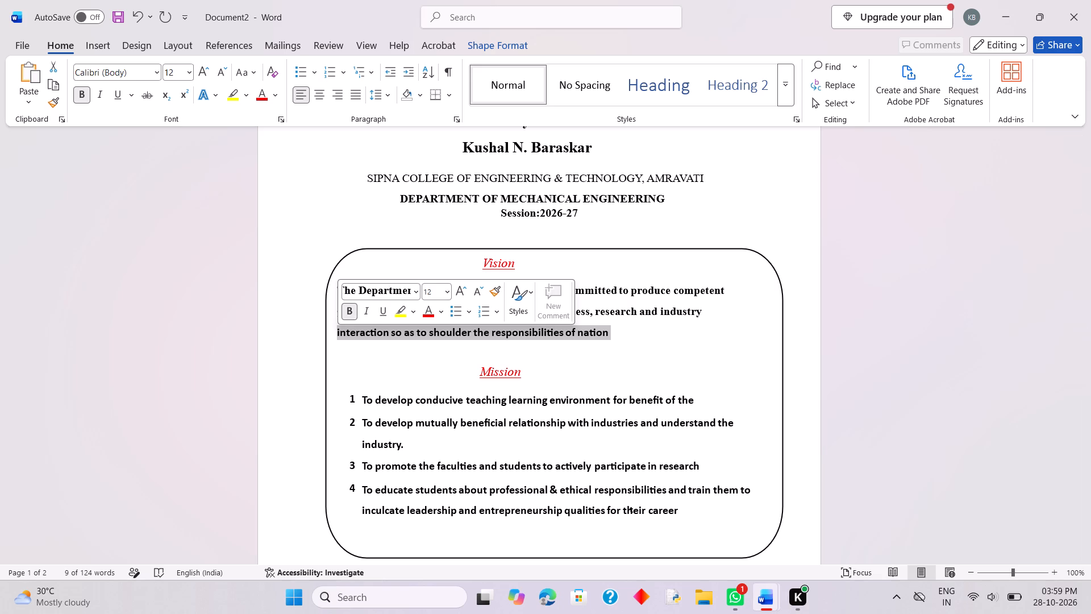
click(391, 294)
key(BackSpace)
key(t)
key(Return)
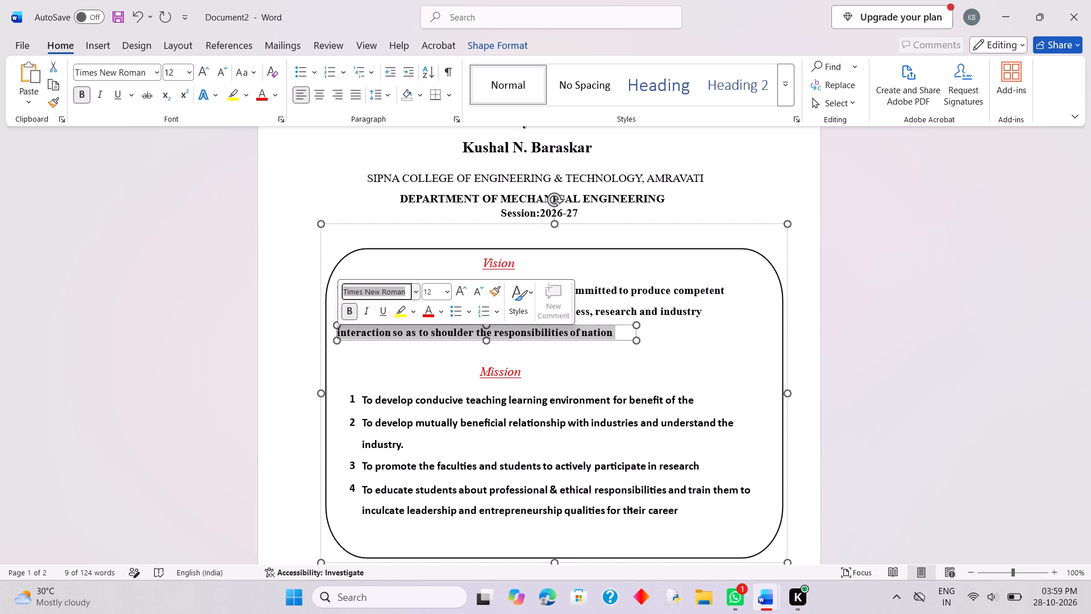
click(361, 373)
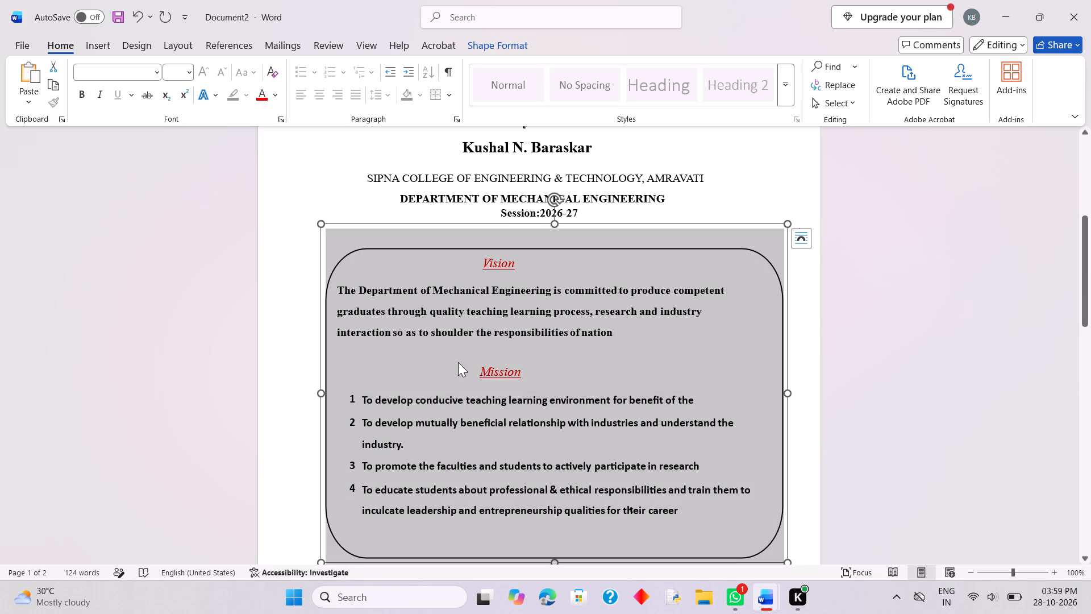
click(542, 366)
click(696, 146)
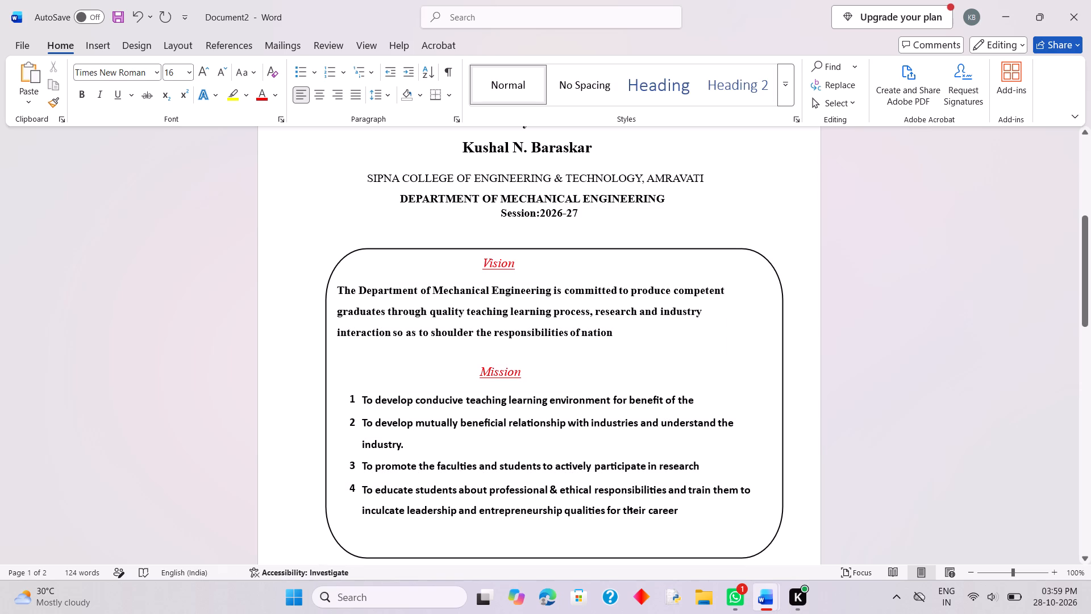
Apply centre alignment to the Vision heading and the Mission heading within their text boxes.
drag(484, 262, 539, 262)
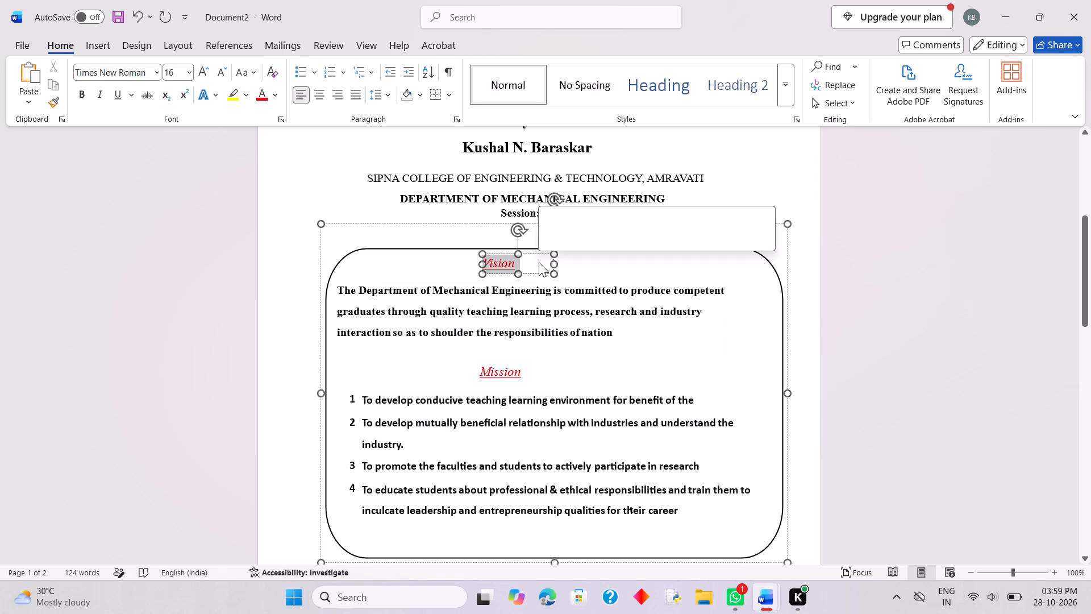
click(319, 89)
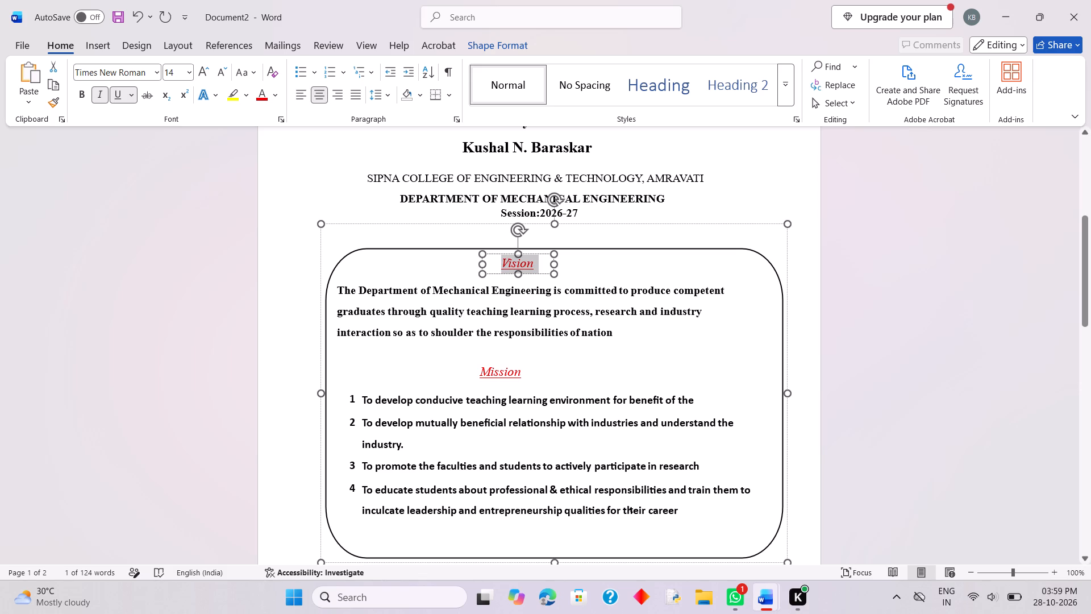
drag(481, 372, 538, 373)
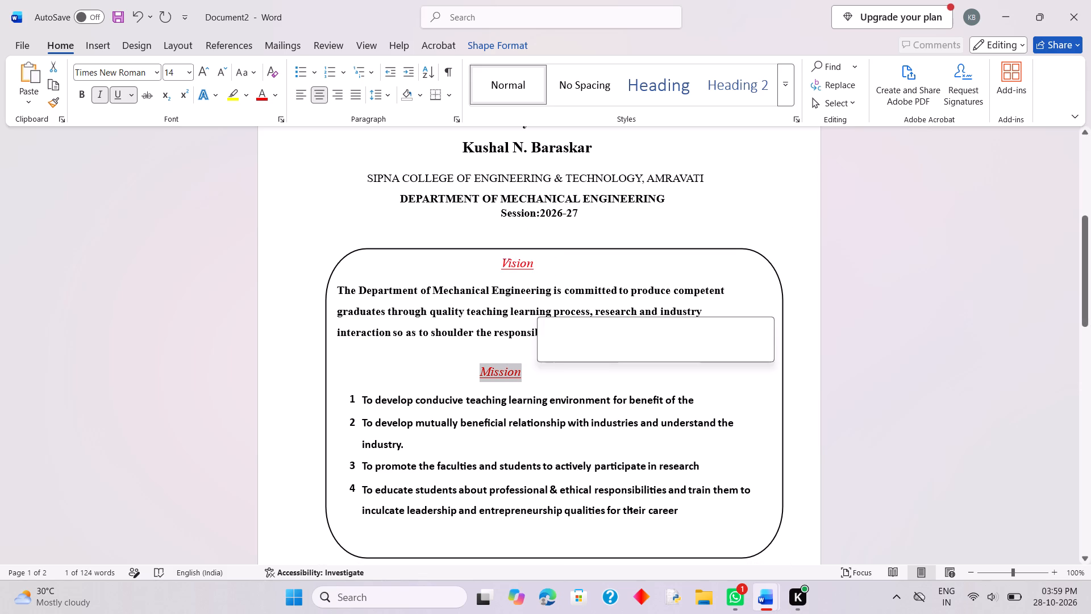
click(319, 97)
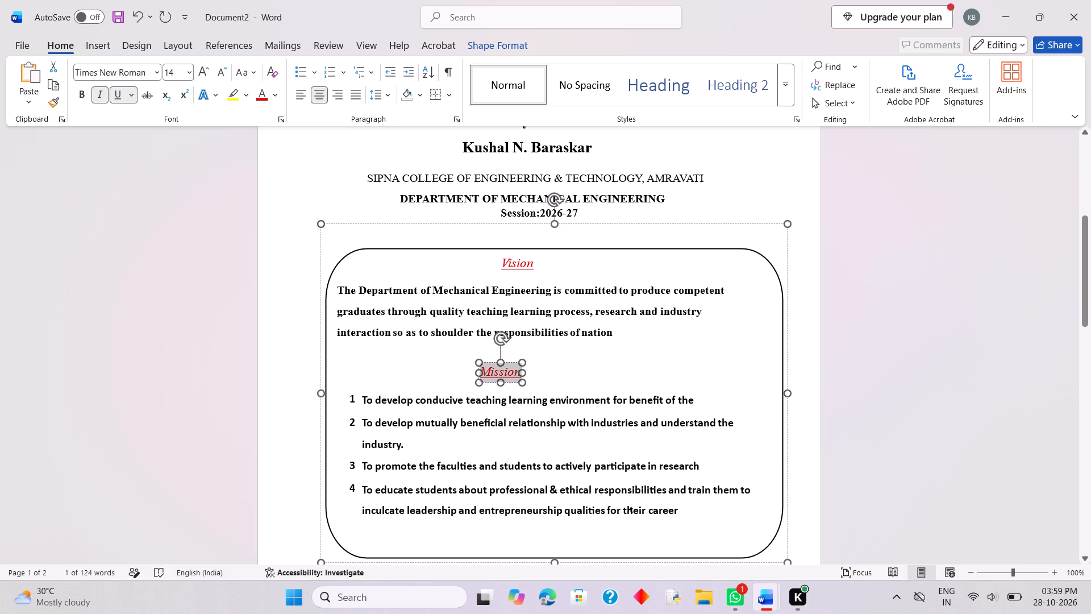
click(617, 383)
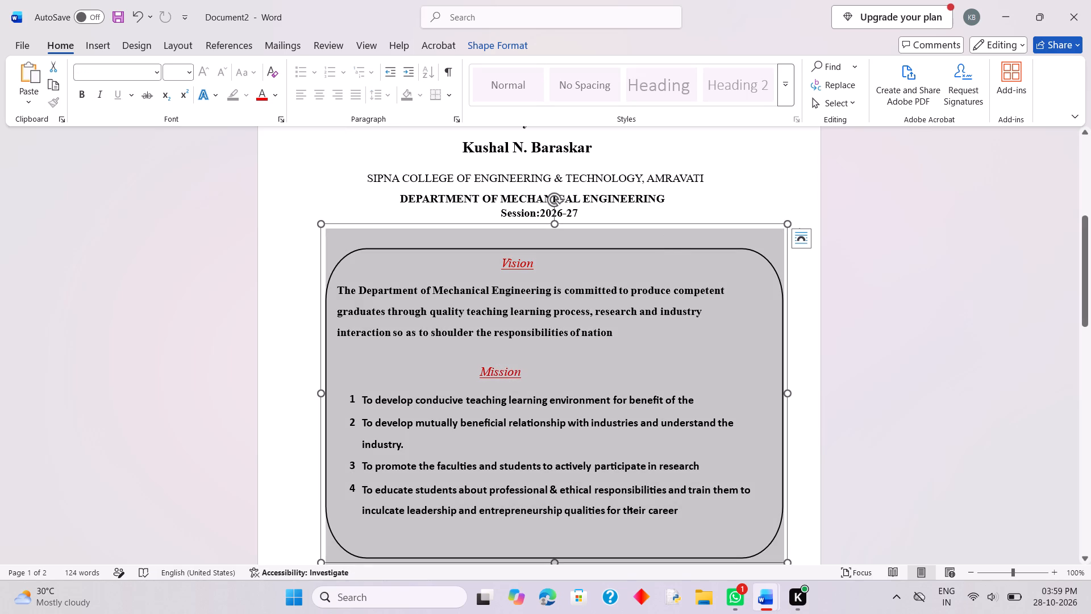
click(732, 140)
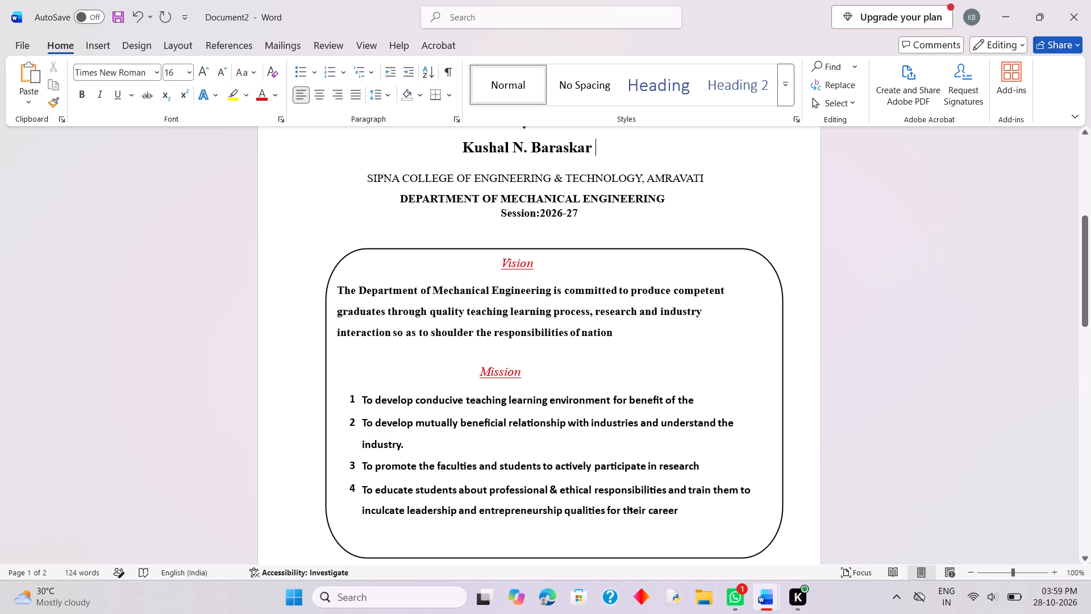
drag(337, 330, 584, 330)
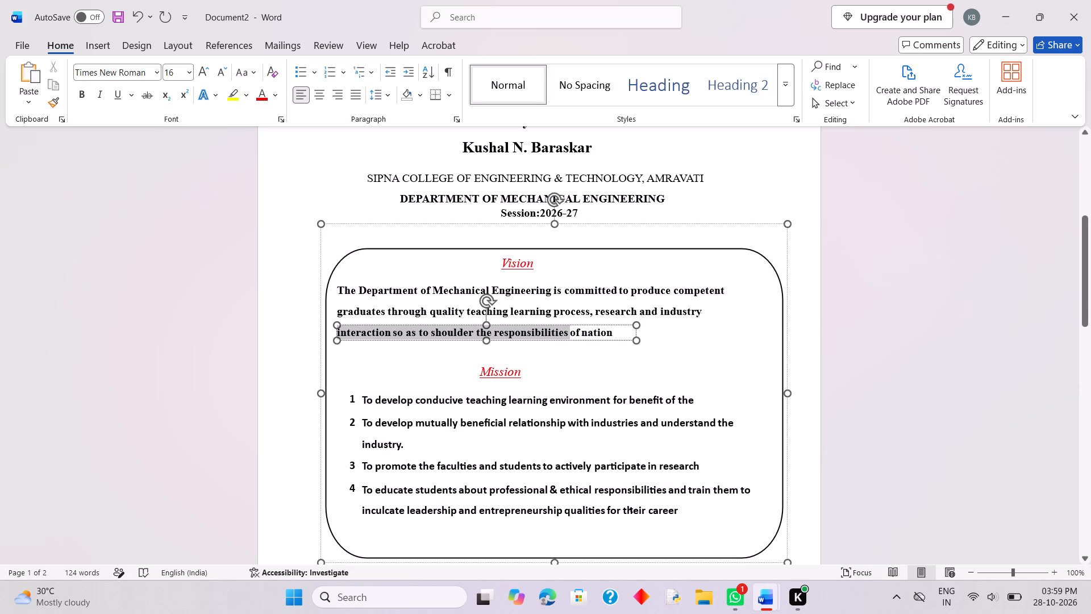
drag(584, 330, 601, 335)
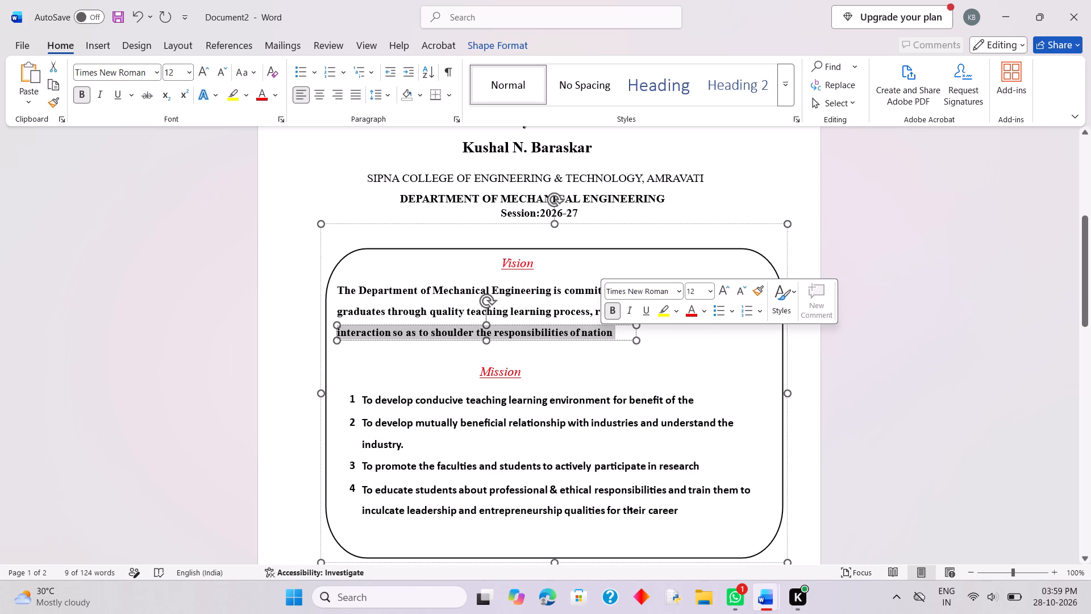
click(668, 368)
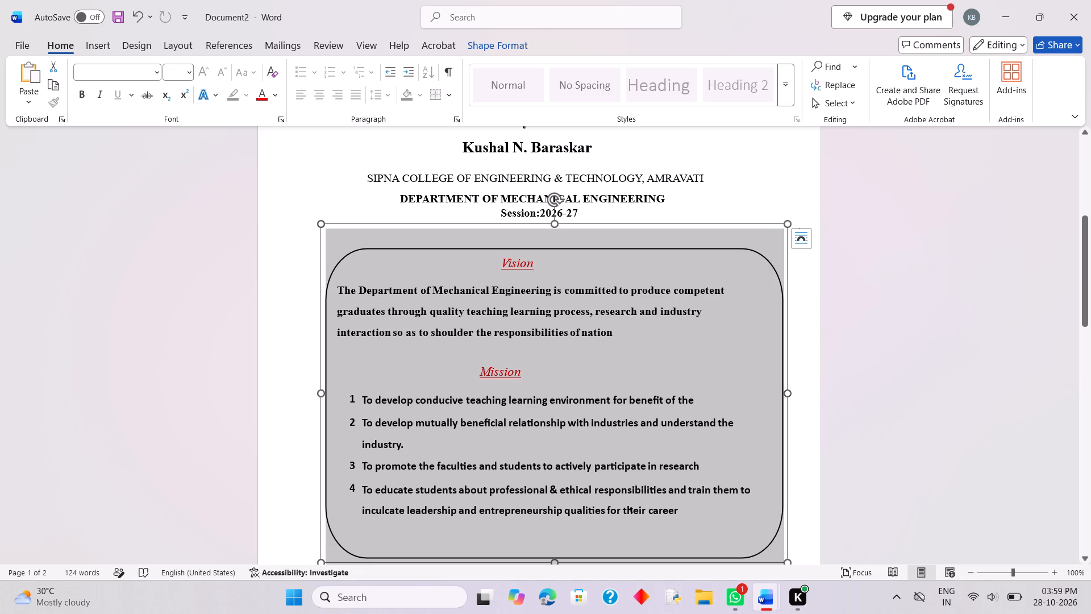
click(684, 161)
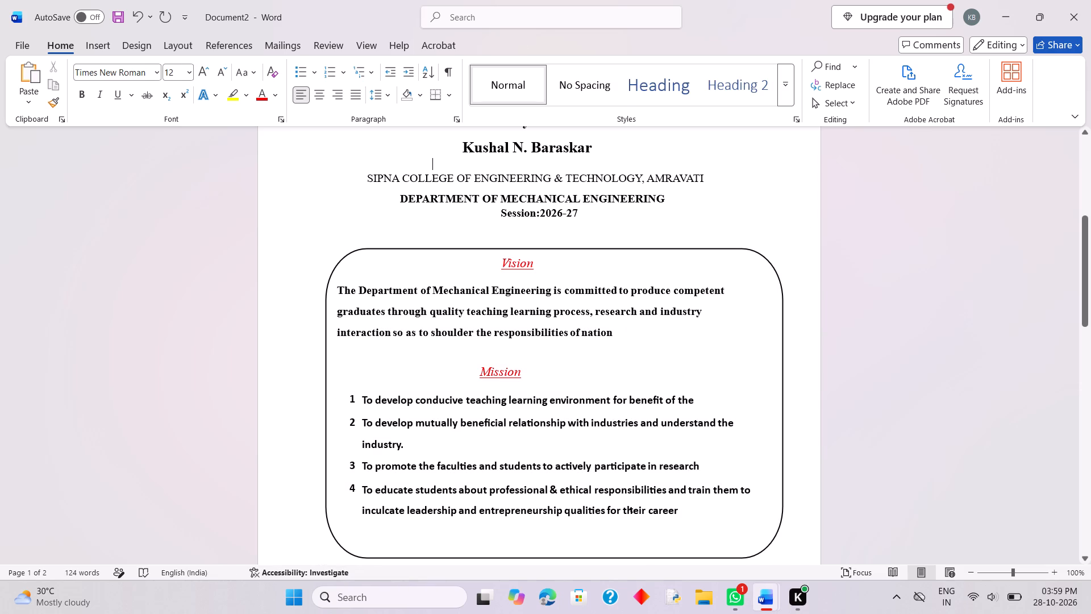
Move the Mission heading's text box slightly to the right so it lines up beneath the Vision heading.
click(480, 371)
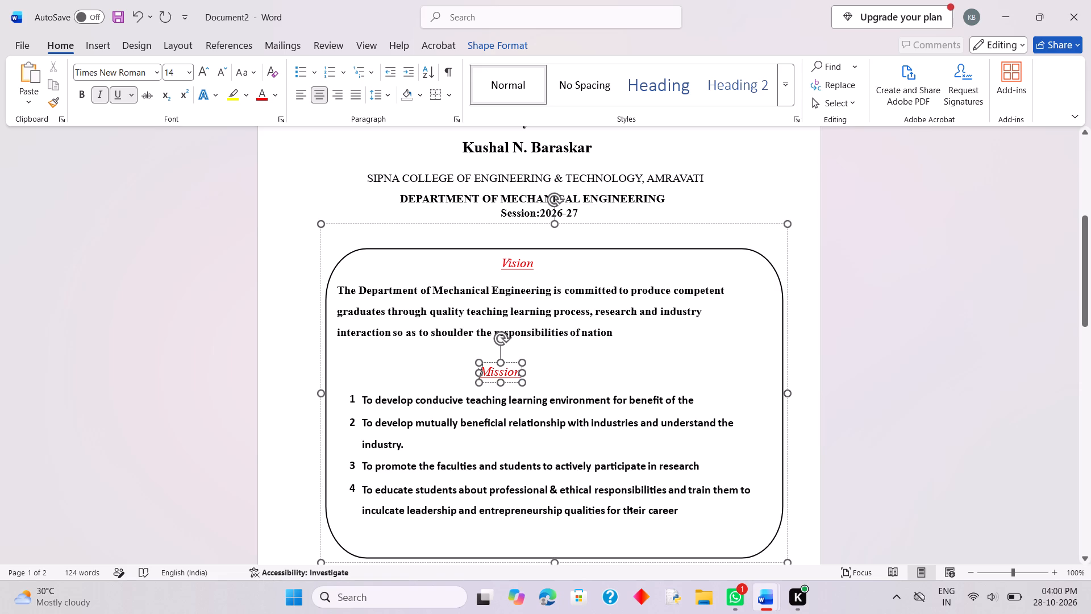
drag(492, 358, 502, 358)
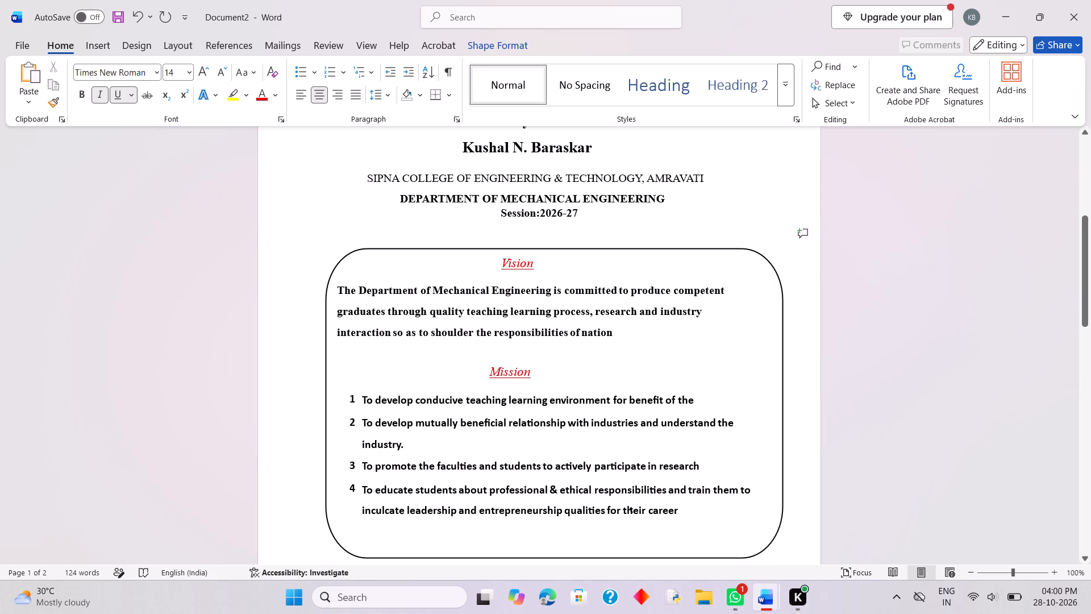
drag(502, 358, 507, 358)
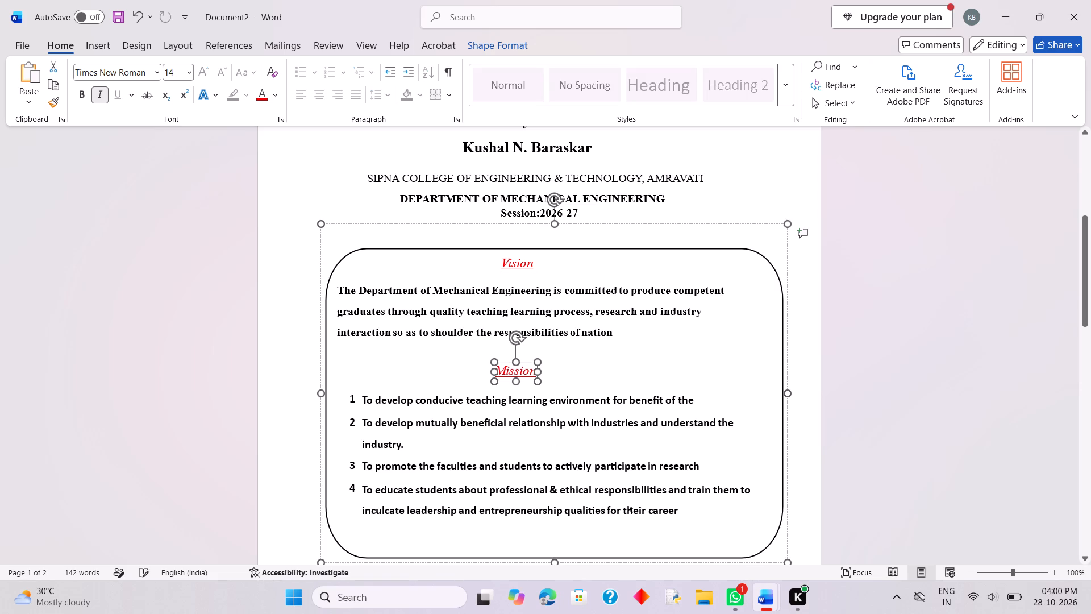
Set the font of Mission point 1, "To develop conducive teaching learning environment for benefit of the", to Times New Roman.
drag(357, 399, 588, 405)
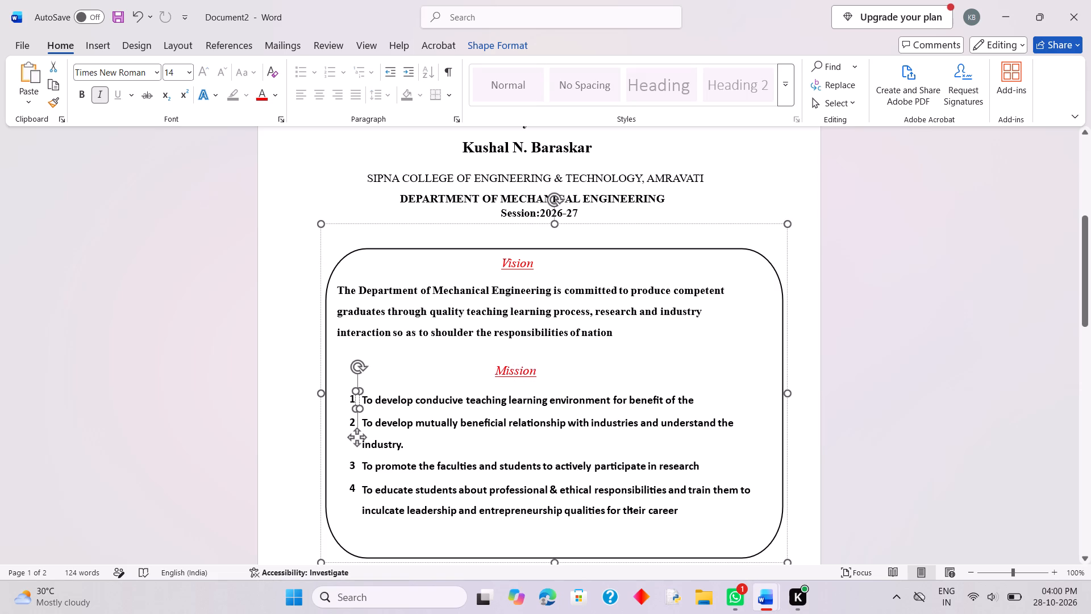
drag(588, 405, 598, 401)
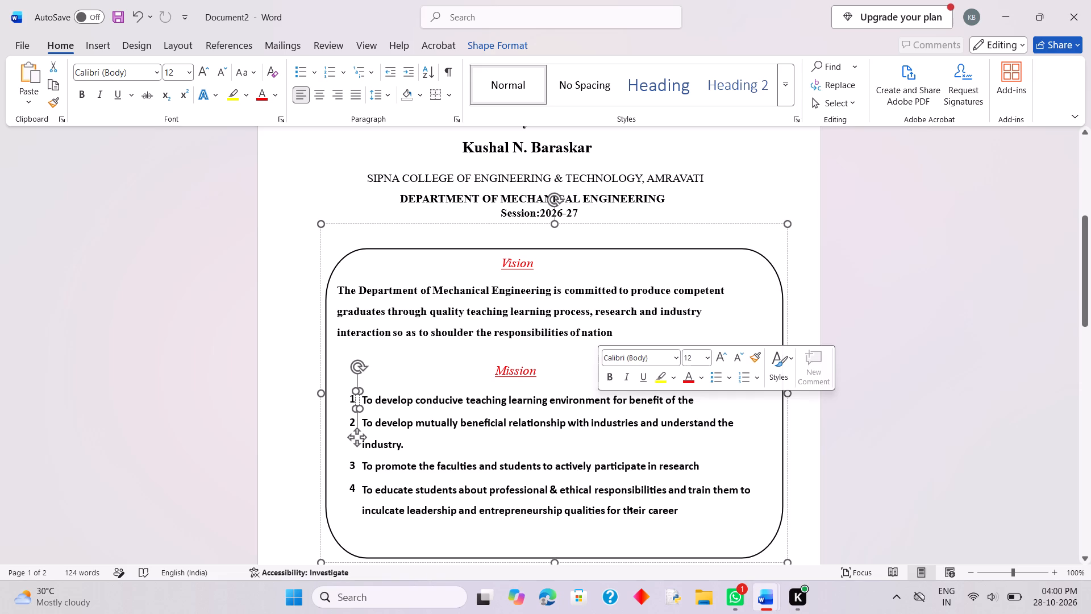
drag(697, 400, 342, 405)
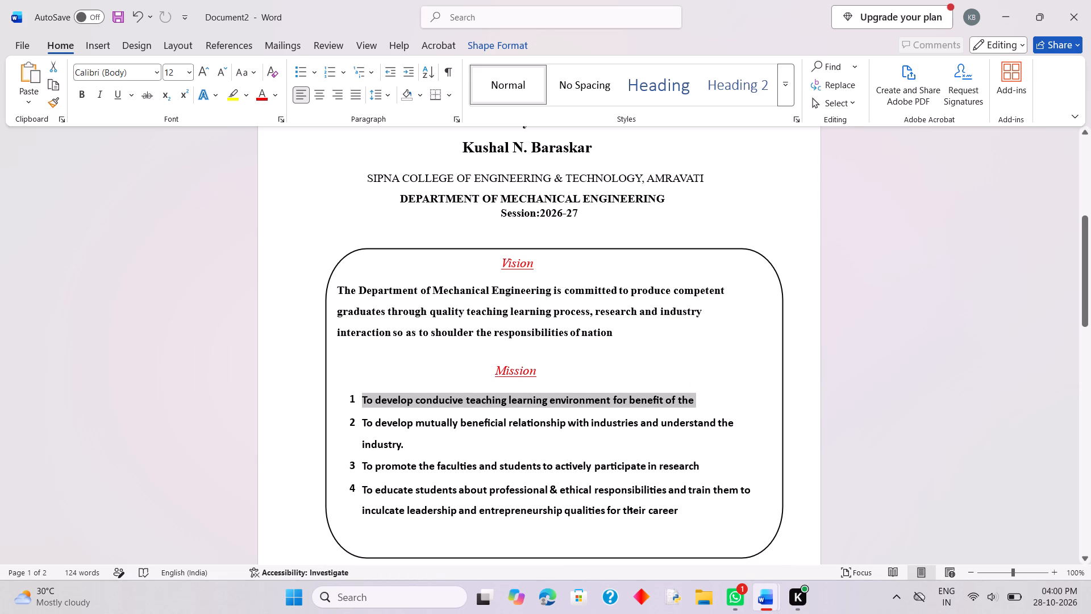
drag(342, 405, 342, 403)
click(394, 358)
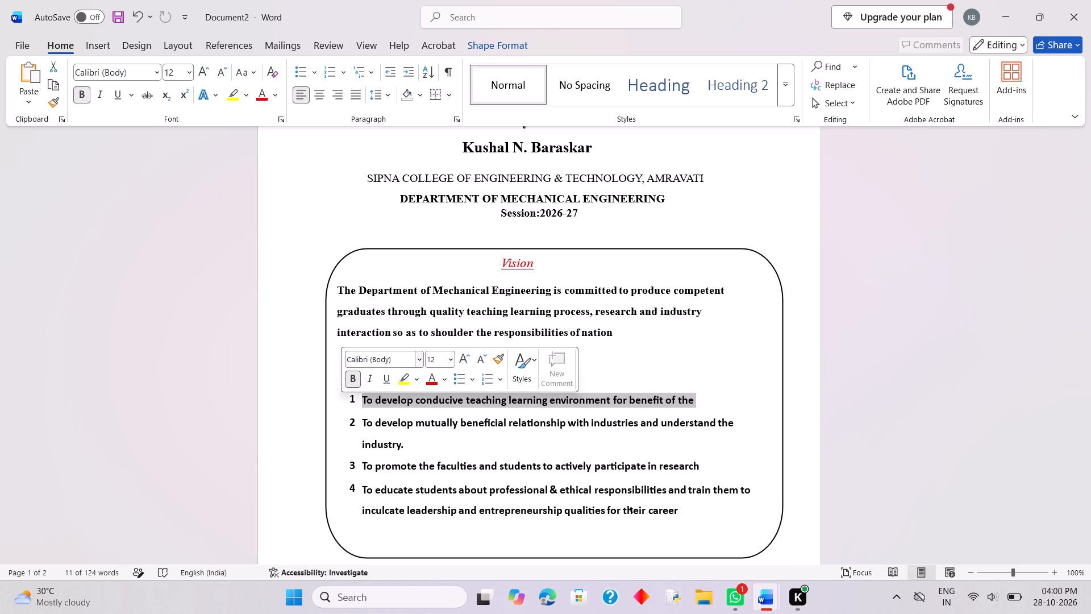
key(BackSpace)
key(t)
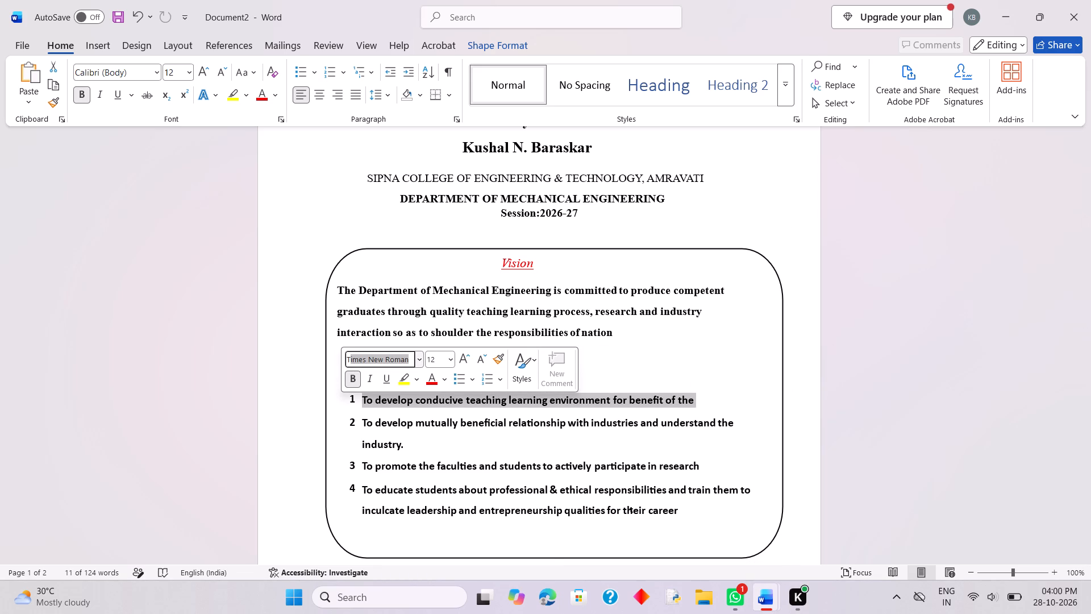
key(Return)
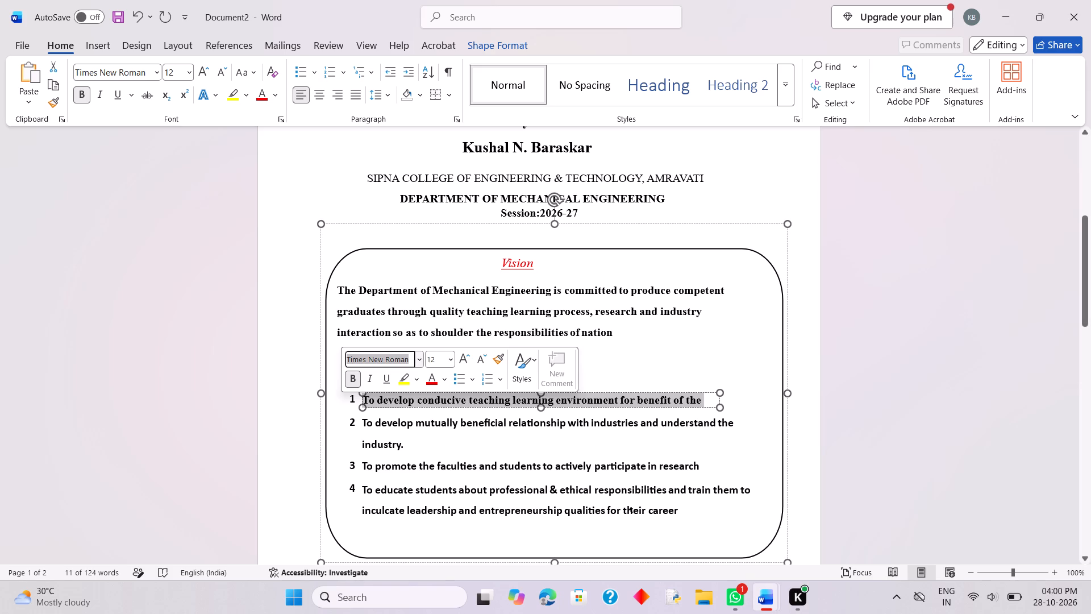
Set the font of the word "industry" on the second line of Mission point 2 to Times New Roman.
drag(402, 441, 369, 418)
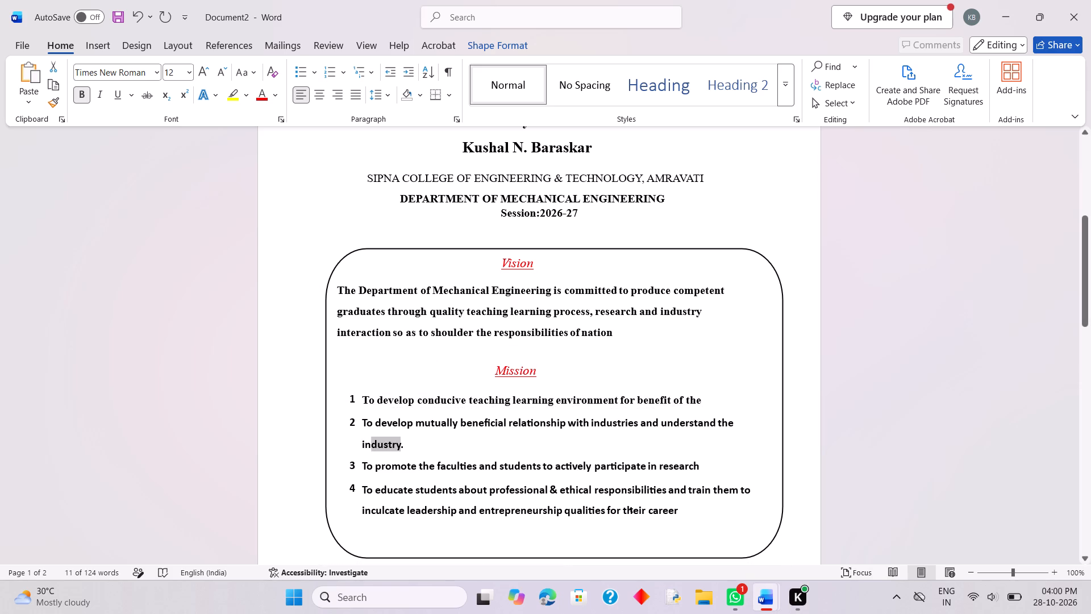
drag(369, 418, 388, 433)
drag(388, 433, 343, 441)
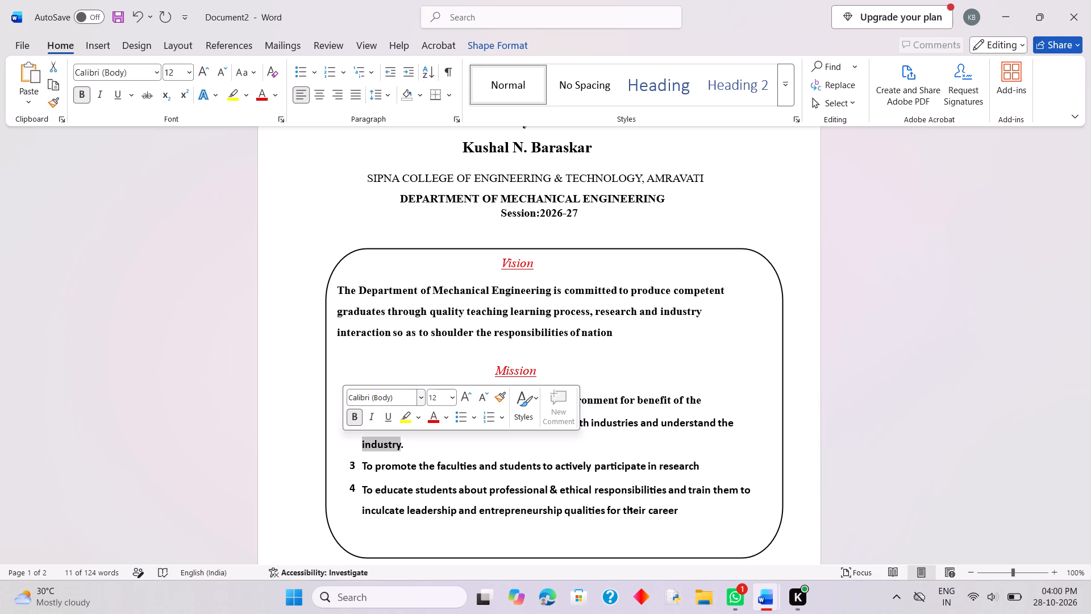
click(409, 397)
key(BackSpace)
key(t)
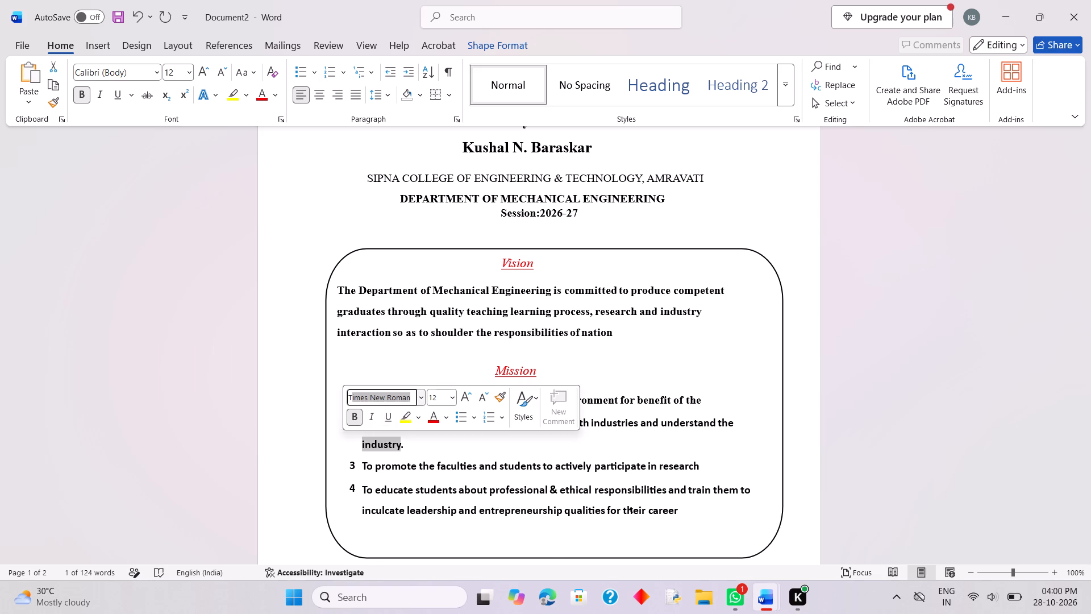
key(Return)
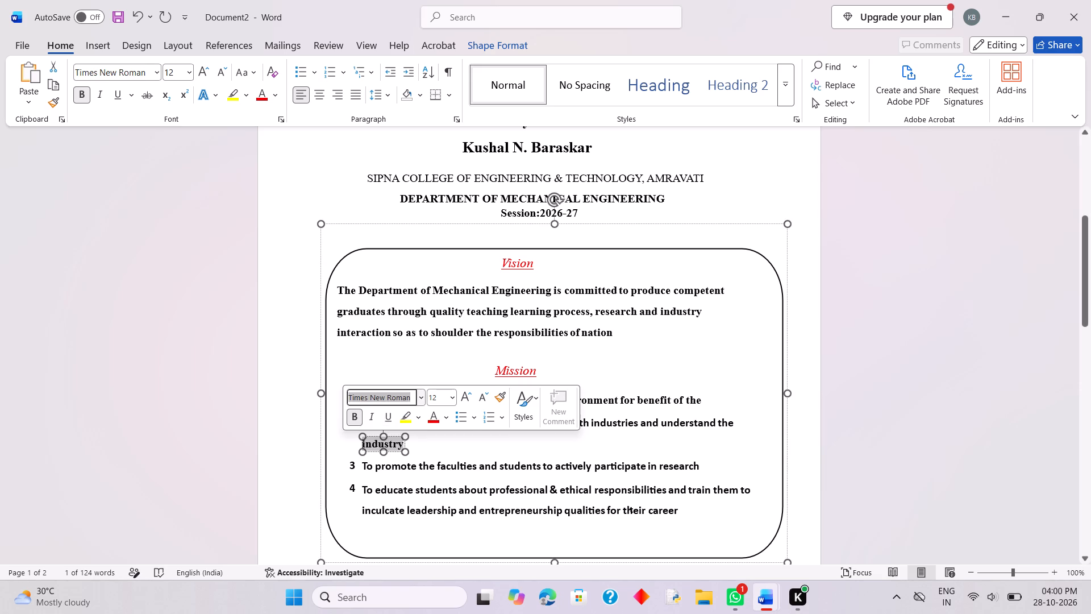
Set the font of Mission point 2's first line, "To develop mutually beneficial relationship with industries and understand the", to Times New Roman.
drag(735, 424, 365, 425)
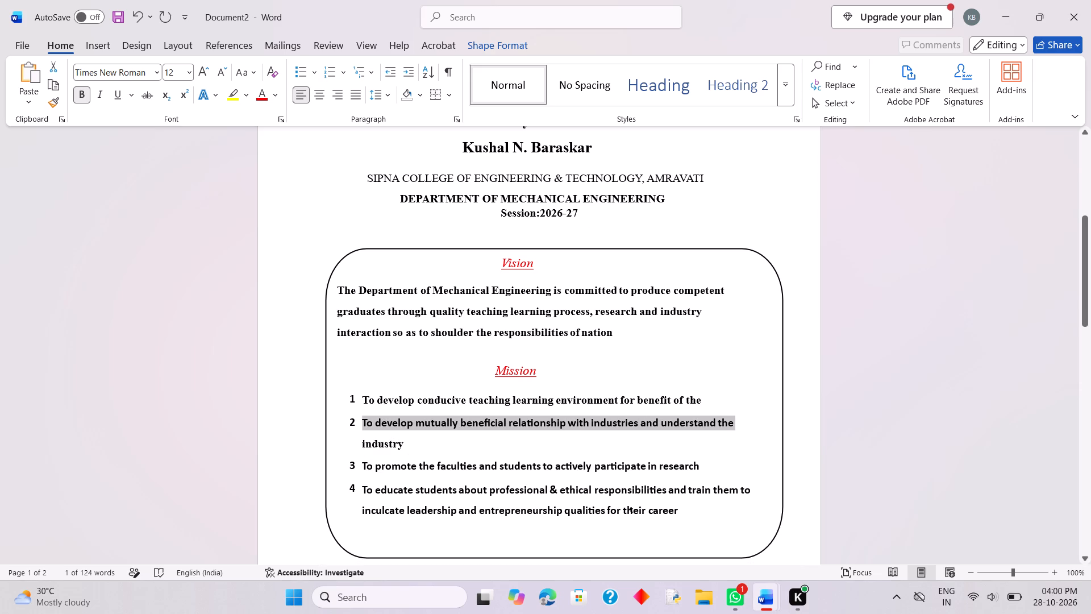
drag(365, 425, 364, 425)
click(421, 379)
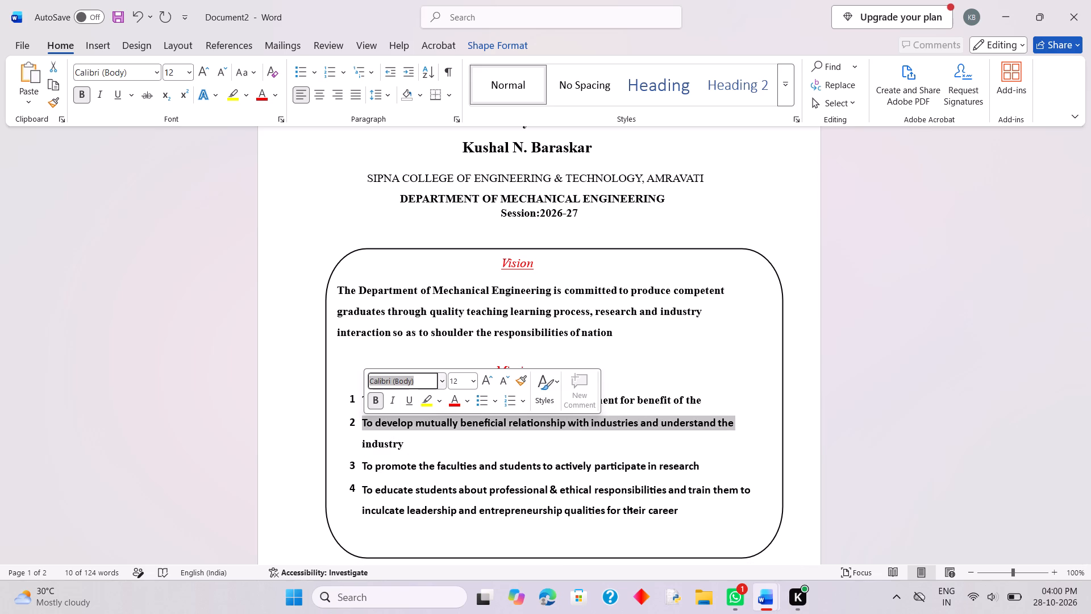
key(BackSpace)
key(t)
key(Return)
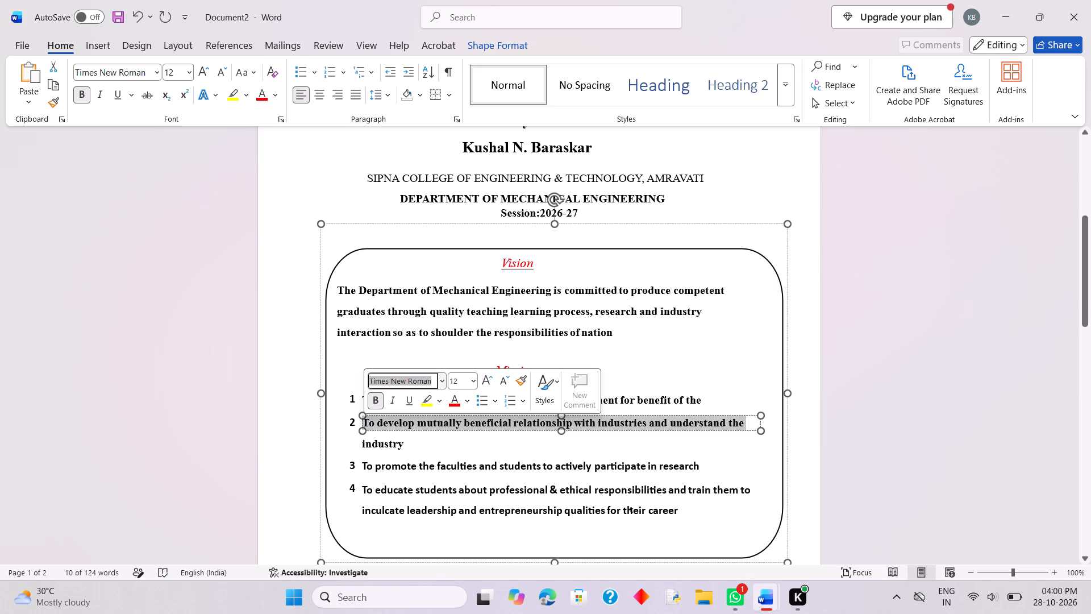
Set the font of Mission point 3, "To promote the faculties and students to actively participate in research", to Times New Roman.
drag(364, 464, 644, 474)
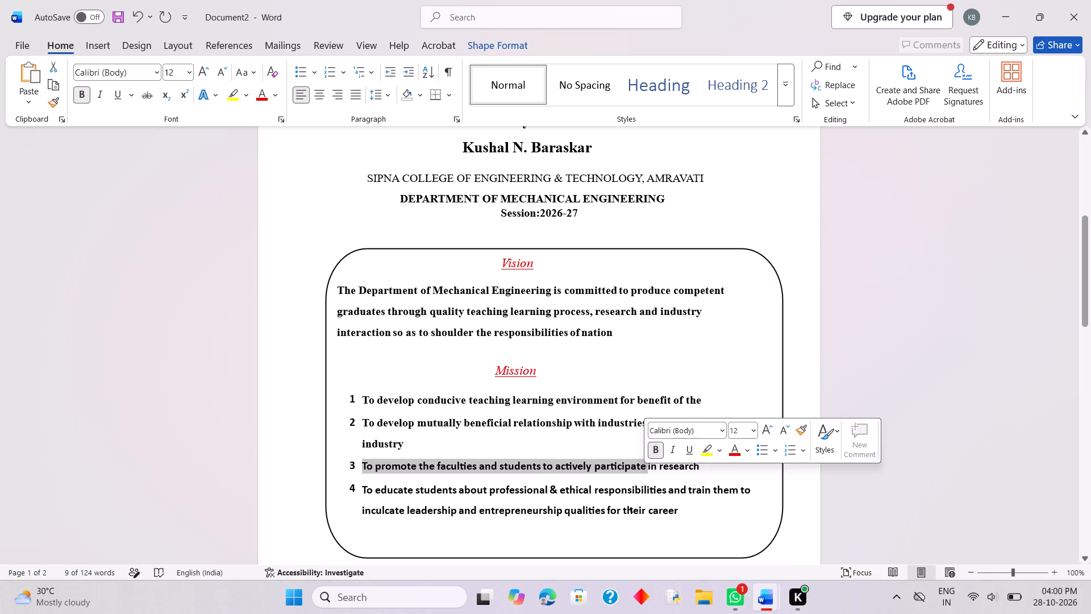
drag(699, 466, 369, 470)
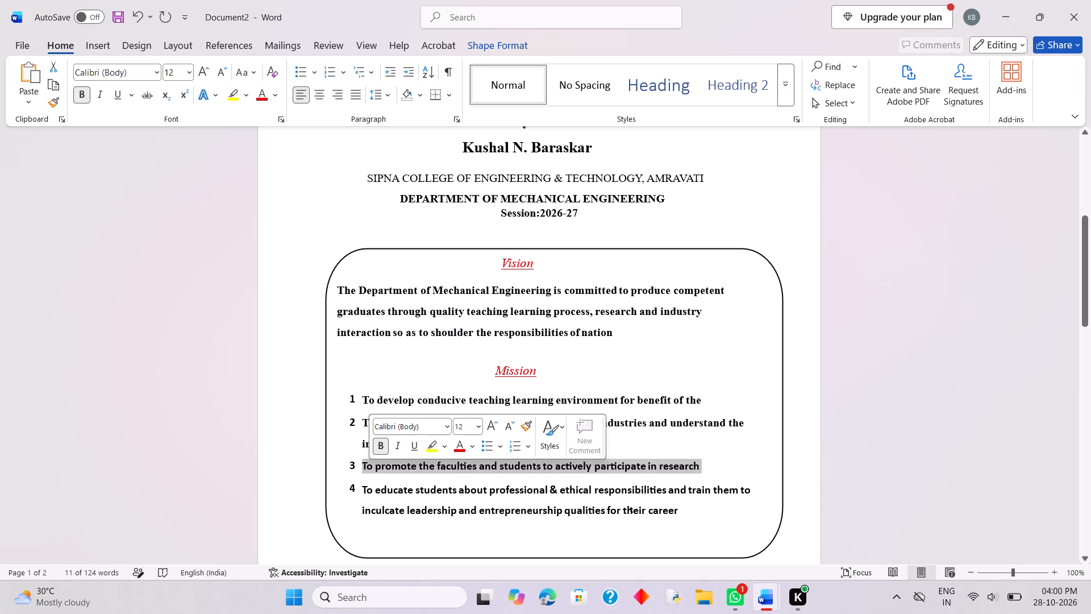
click(423, 427)
key(BackSpace)
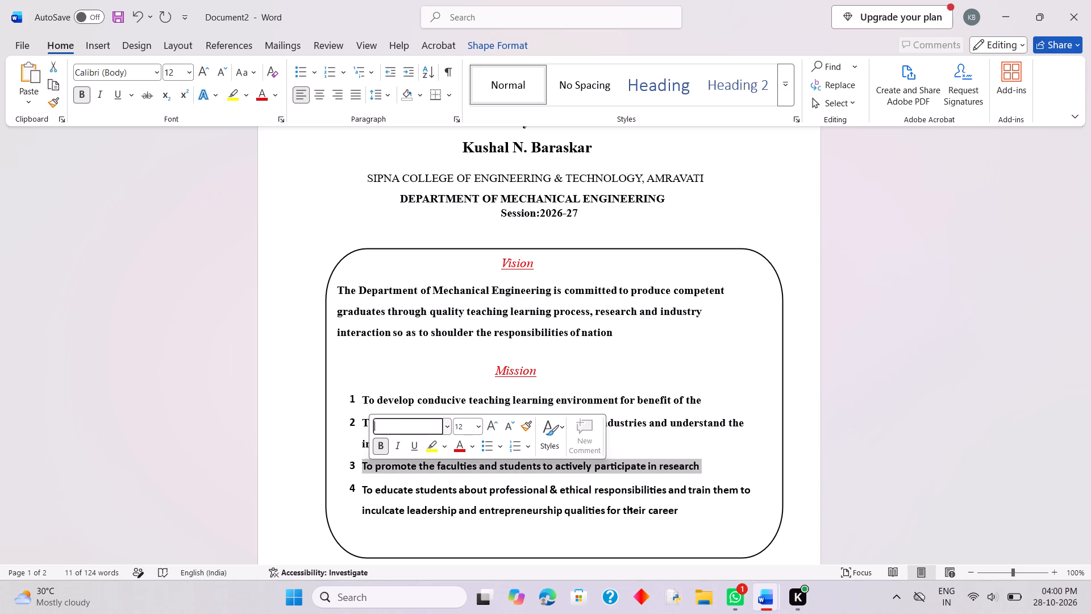
key(t)
key(Return)
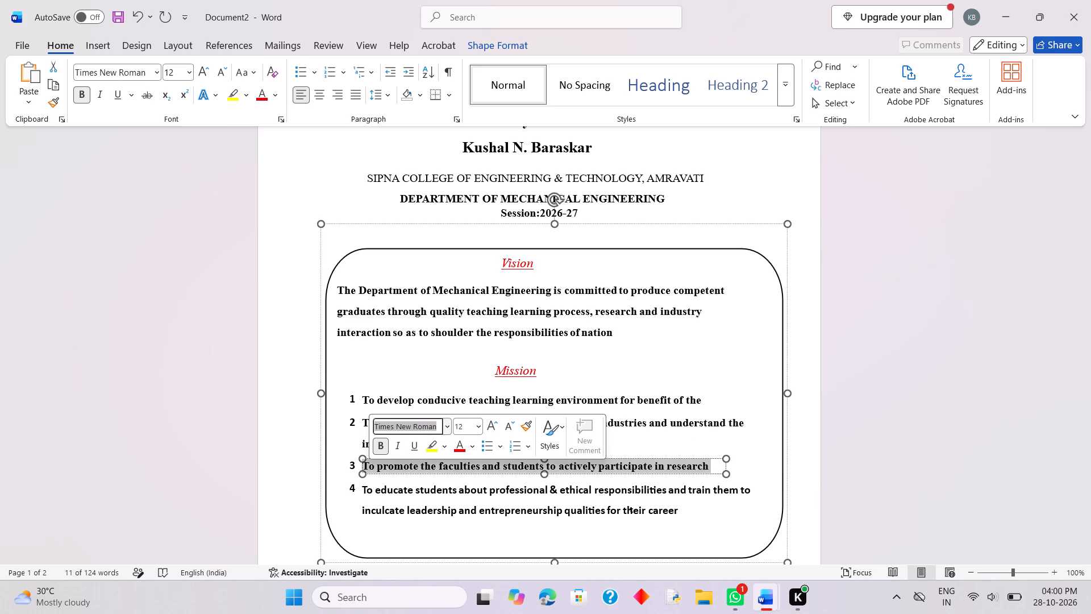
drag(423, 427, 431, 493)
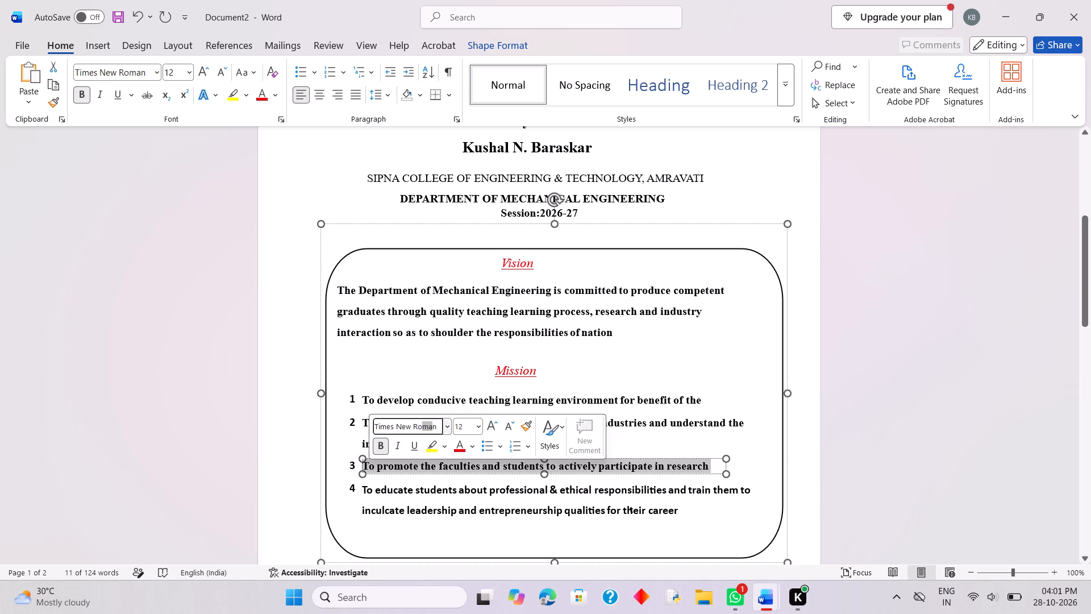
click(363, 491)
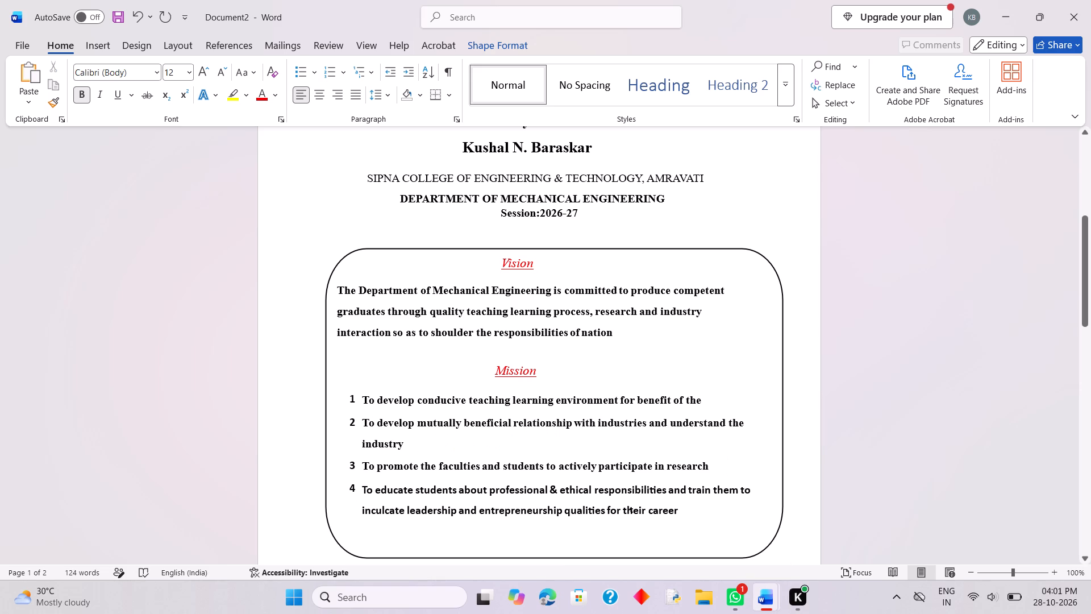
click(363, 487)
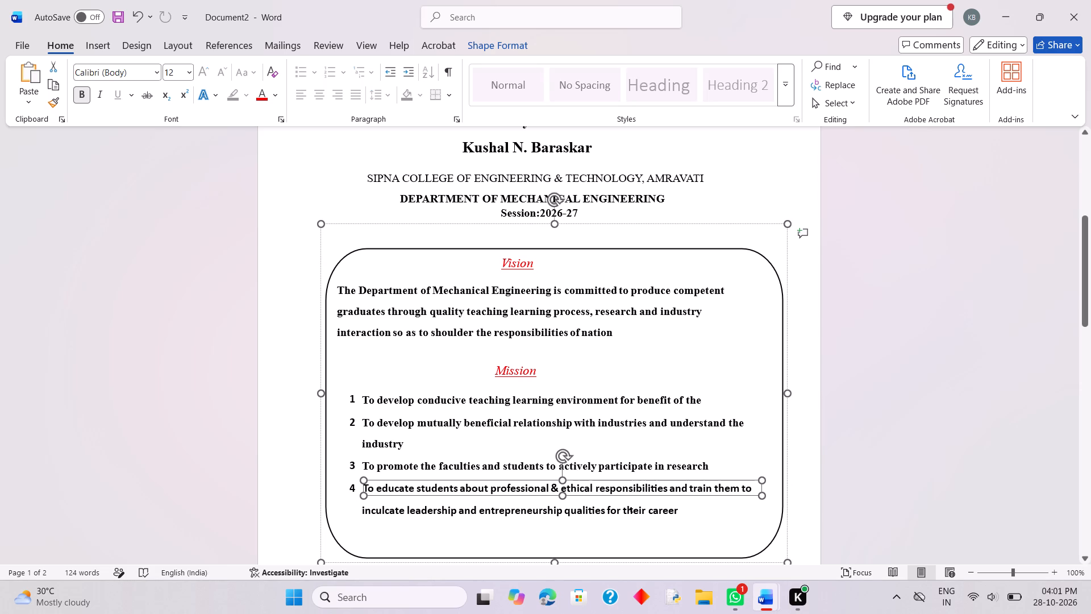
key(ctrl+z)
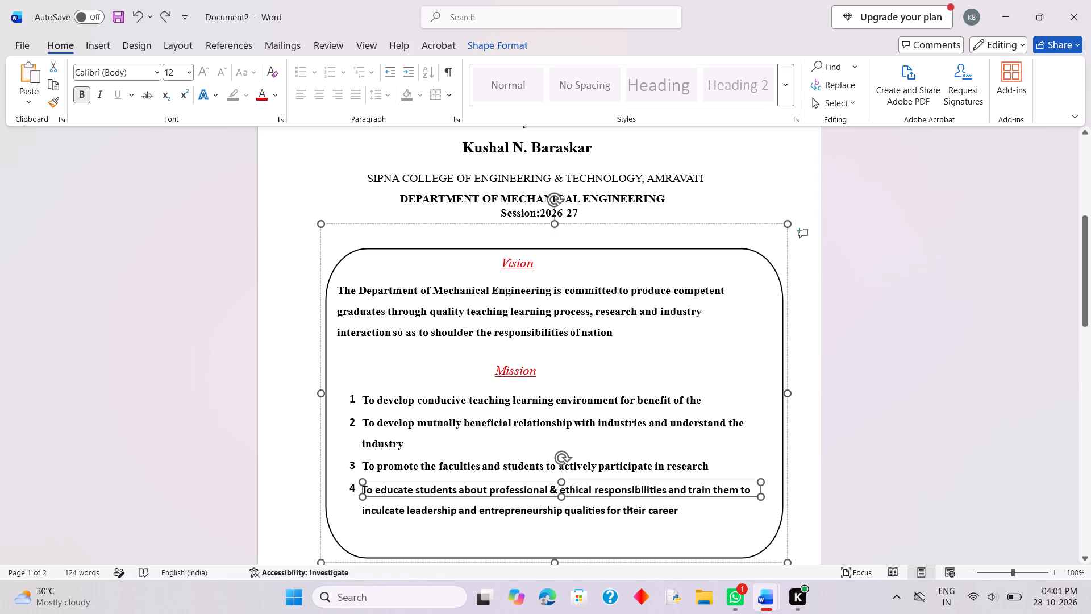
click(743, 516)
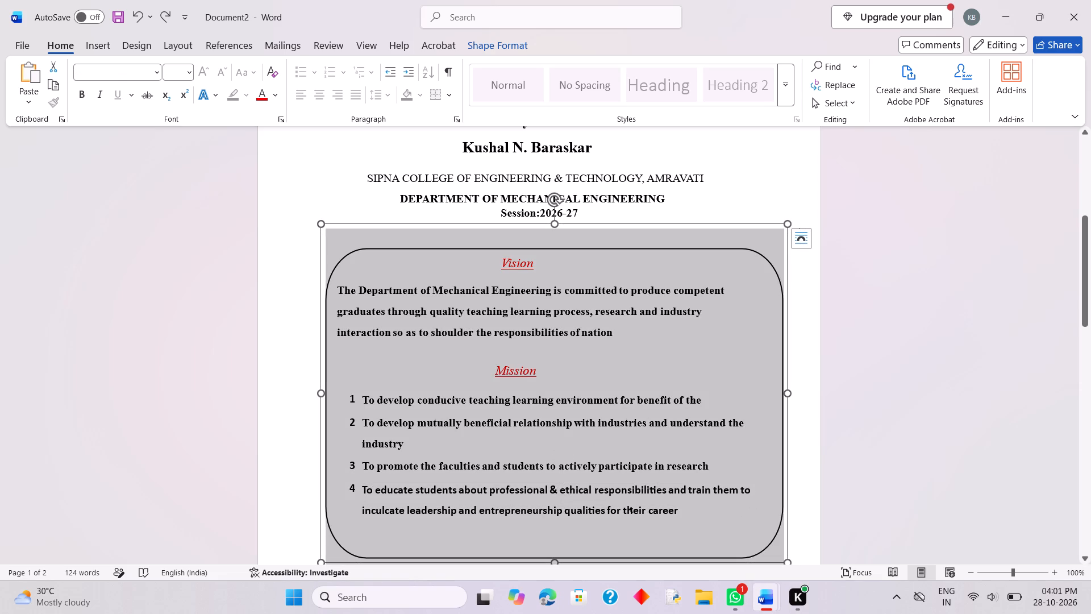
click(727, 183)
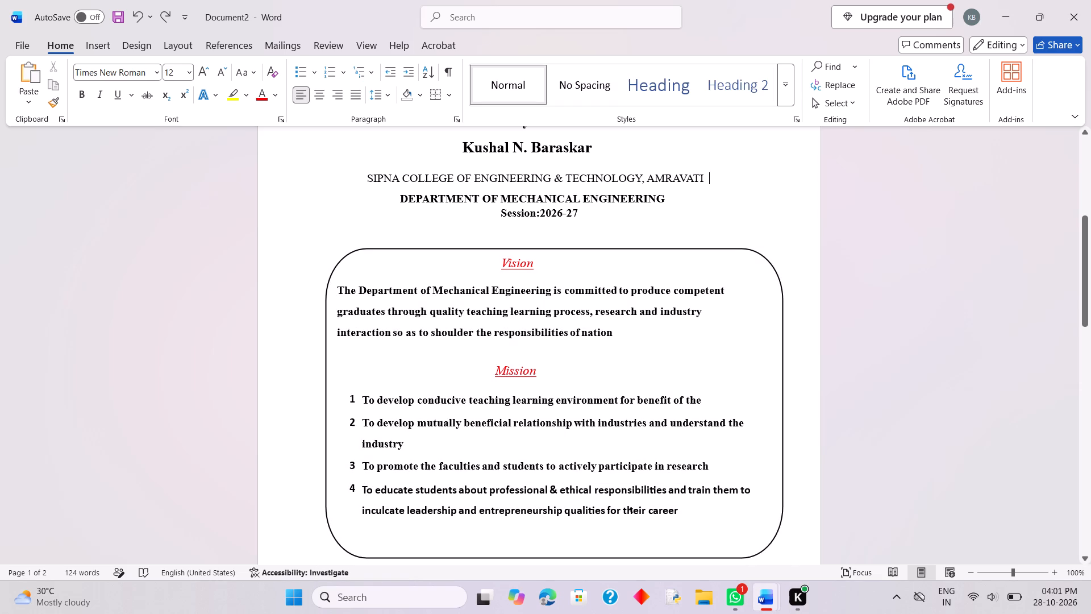
Set the font of Mission point 4's first line, "To educate students about professional & ethical responsibilities and train them to", to Times New Roman.
drag(750, 489, 363, 484)
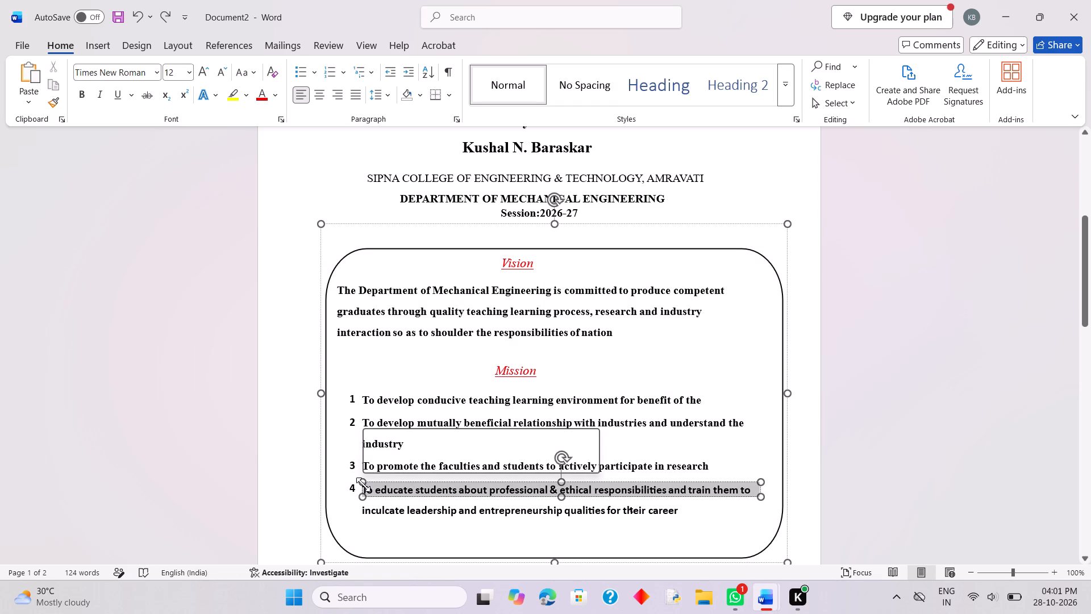
click(413, 440)
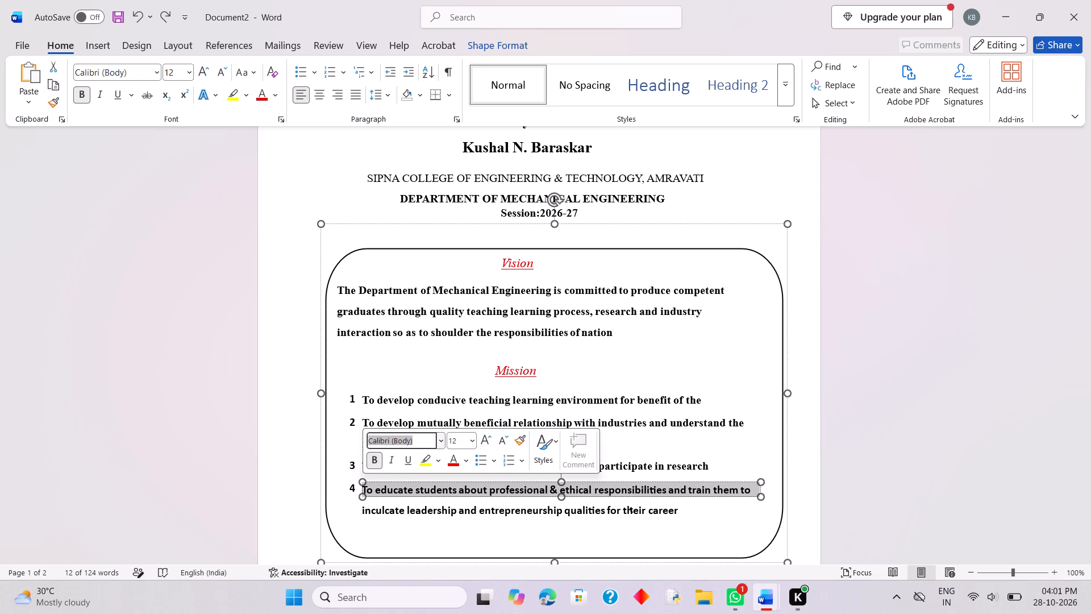
key(BackSpace)
key(t)
key(Return)
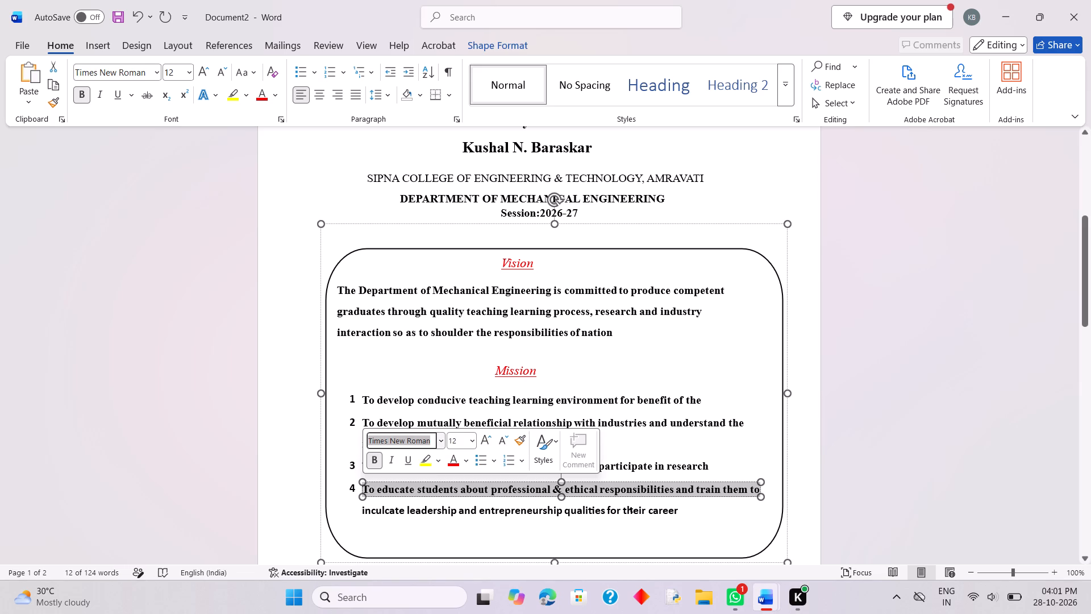
Set the font of Mission point 4's second line, "inculcate leadership and entrepreneurship qualities for their career", to Times New Roman.
drag(680, 512, 398, 503)
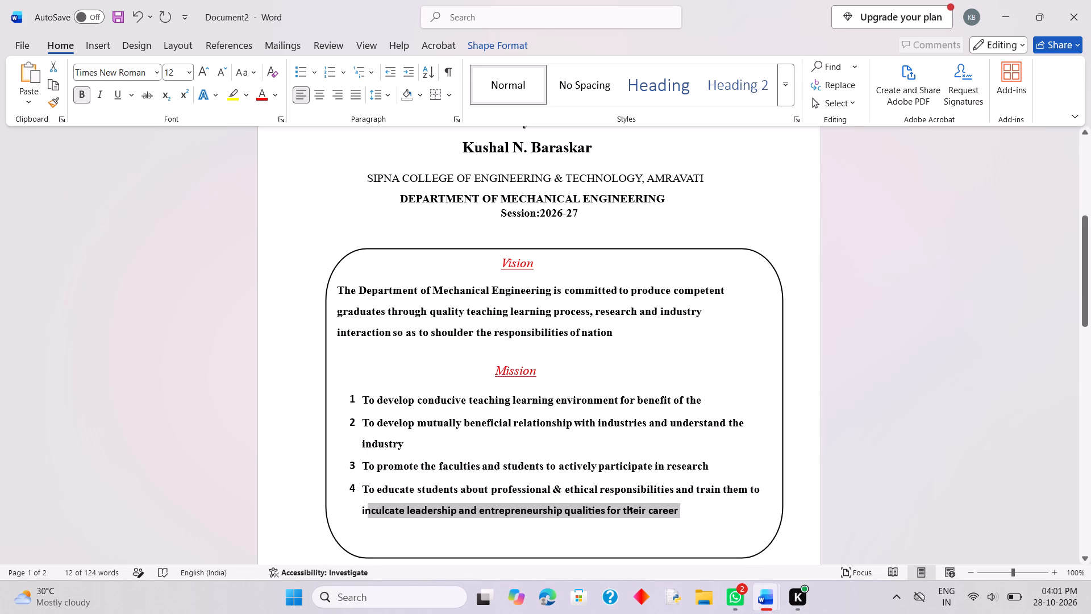
drag(398, 503, 379, 503)
click(434, 454)
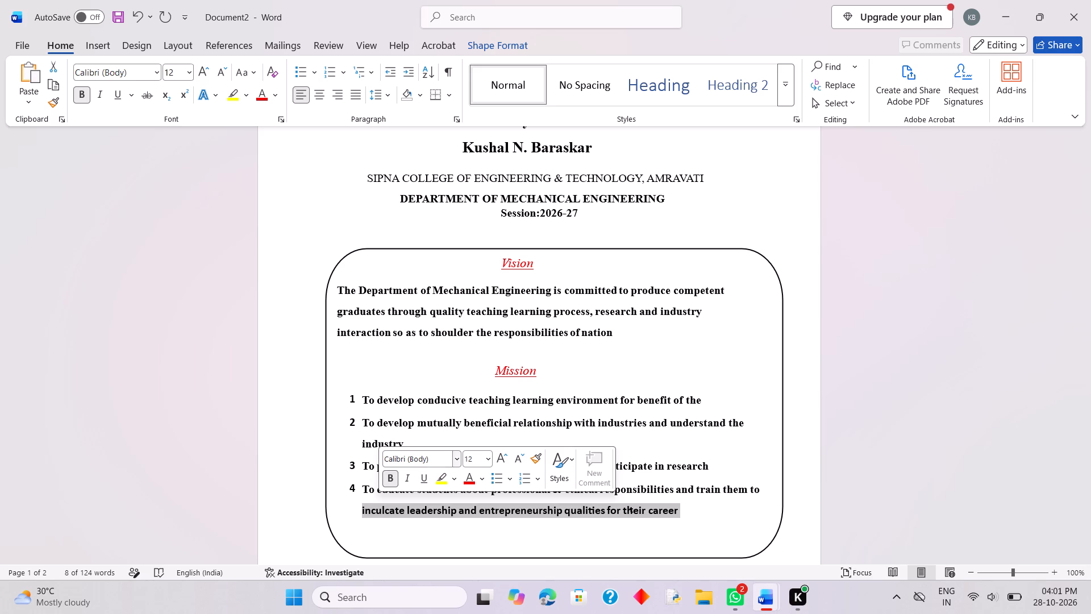
key(BackSpace)
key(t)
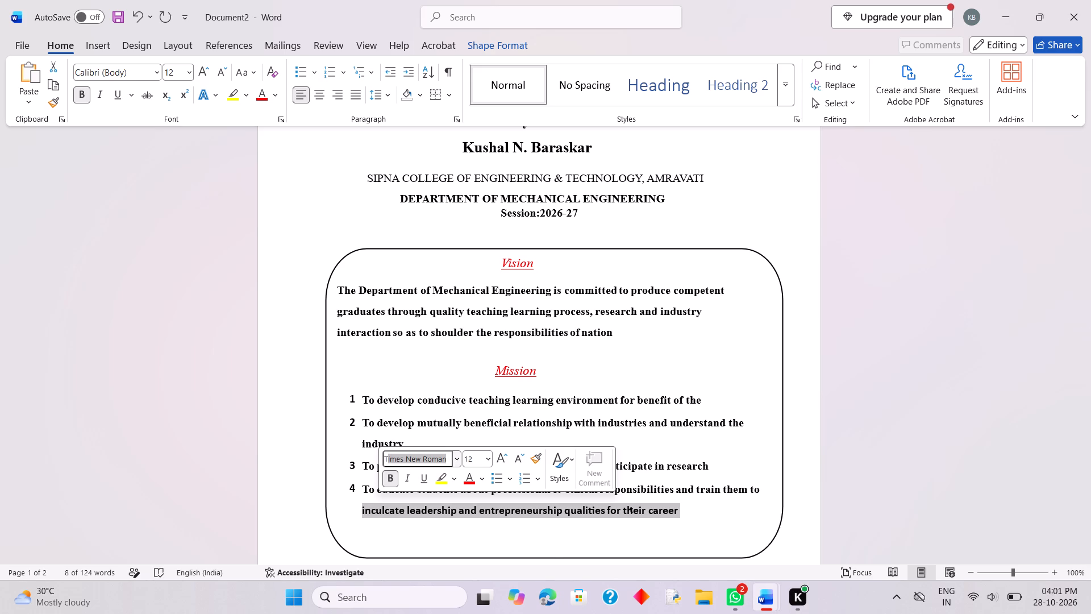
key(Return)
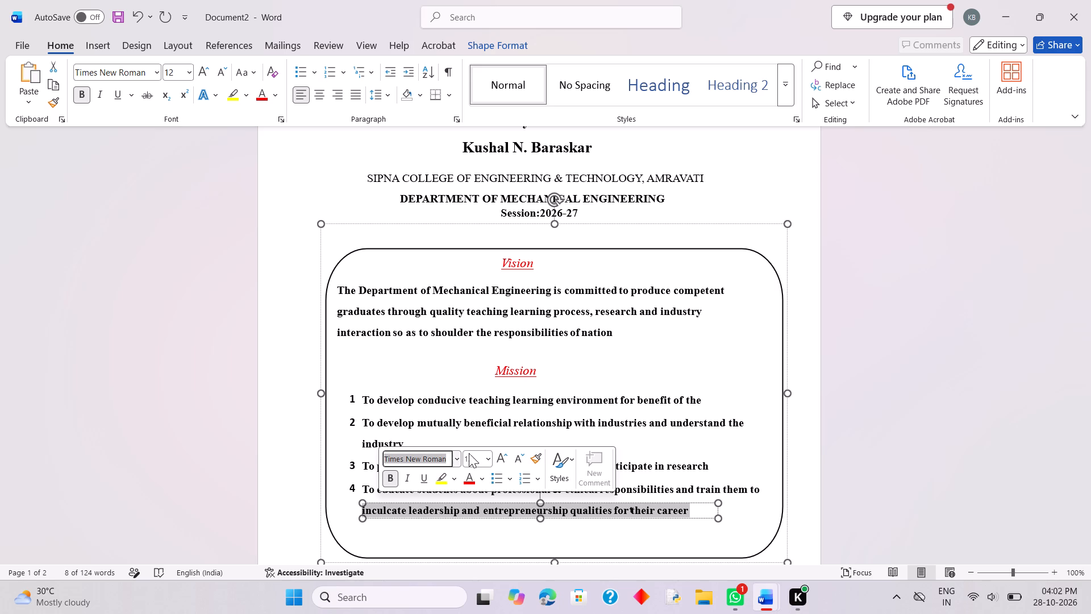
click(623, 541)
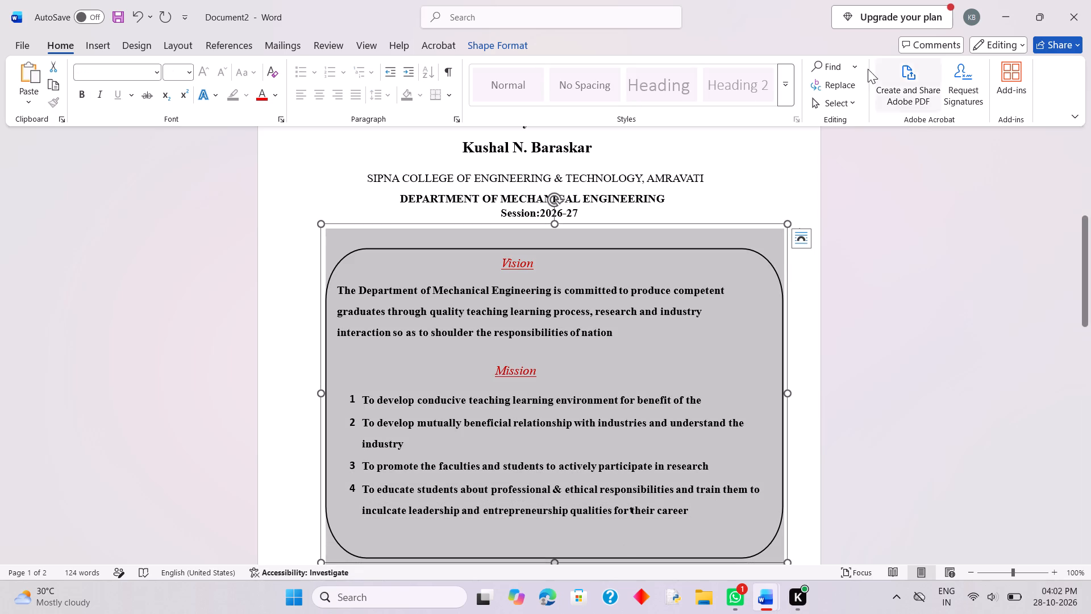
click(714, 173)
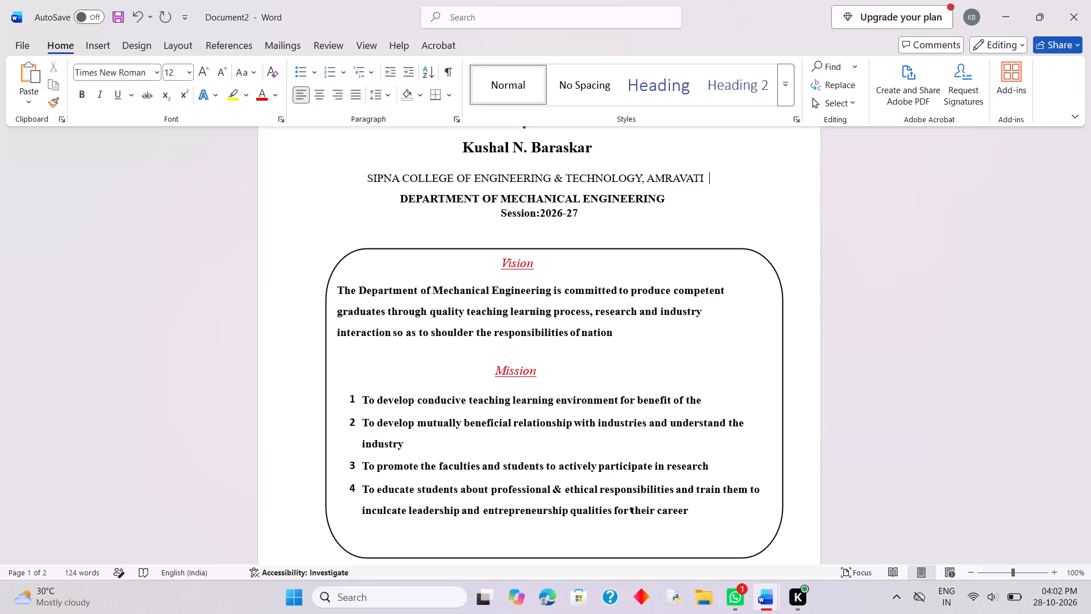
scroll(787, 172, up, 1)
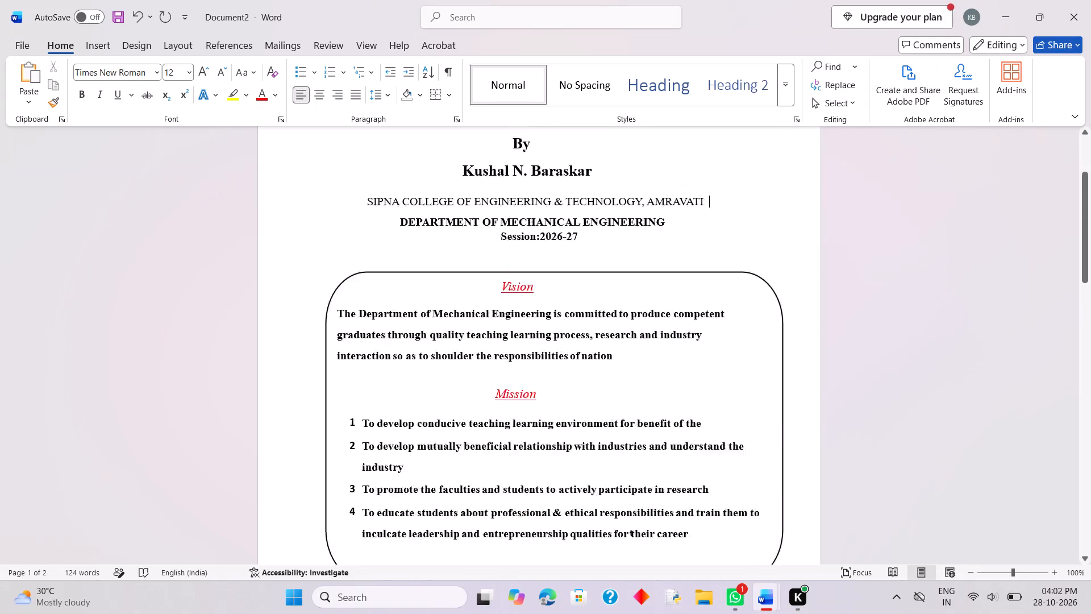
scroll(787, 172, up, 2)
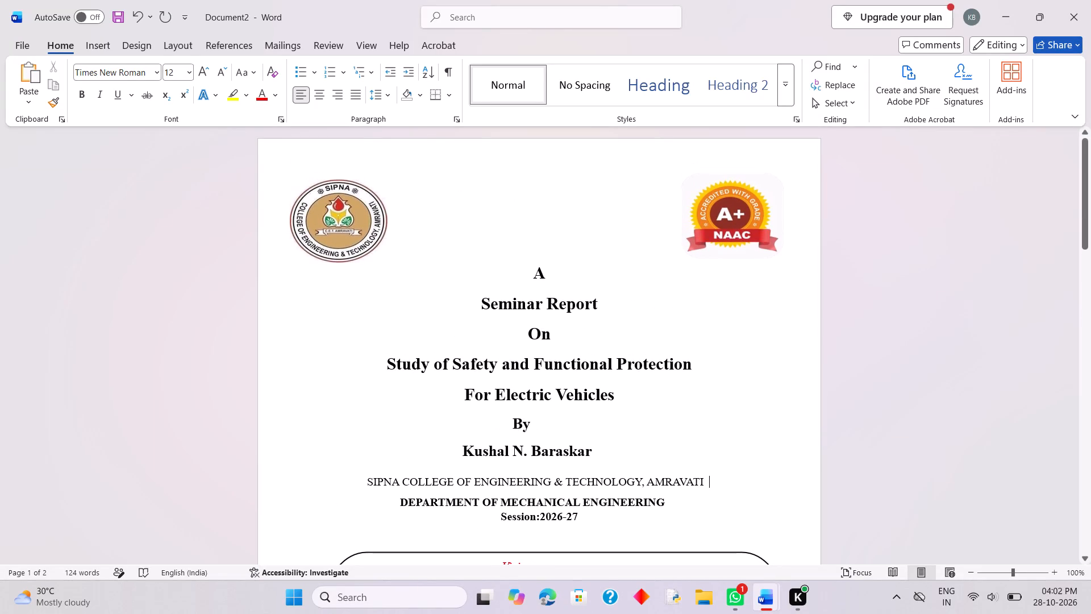
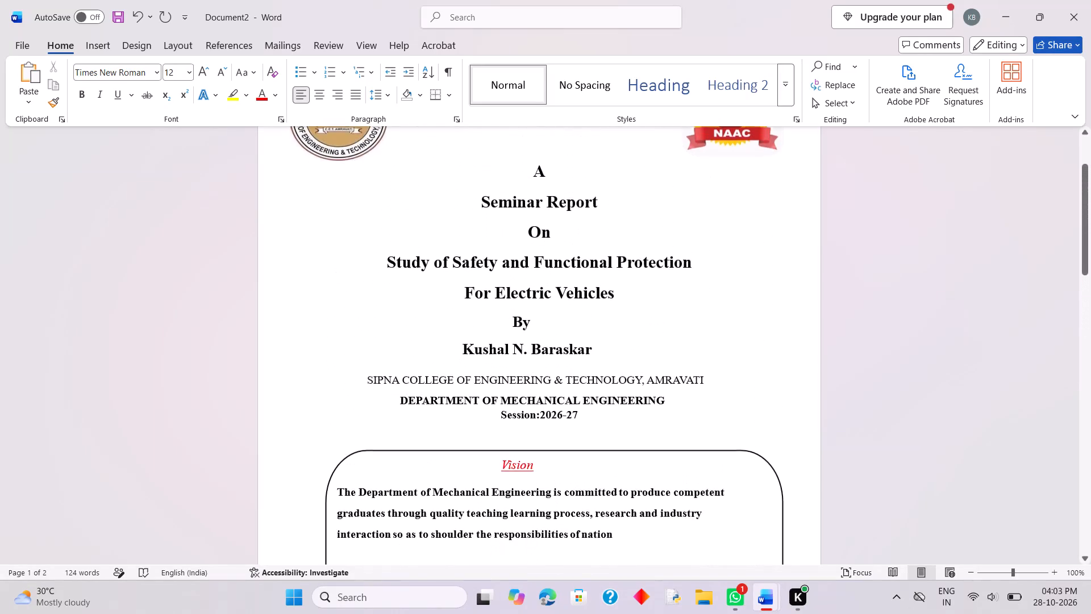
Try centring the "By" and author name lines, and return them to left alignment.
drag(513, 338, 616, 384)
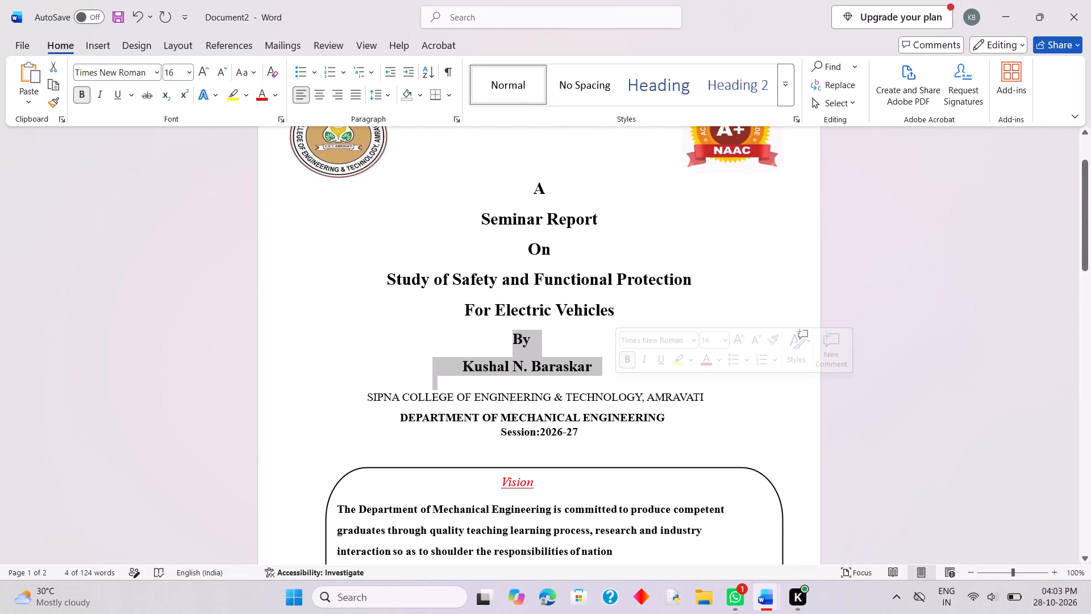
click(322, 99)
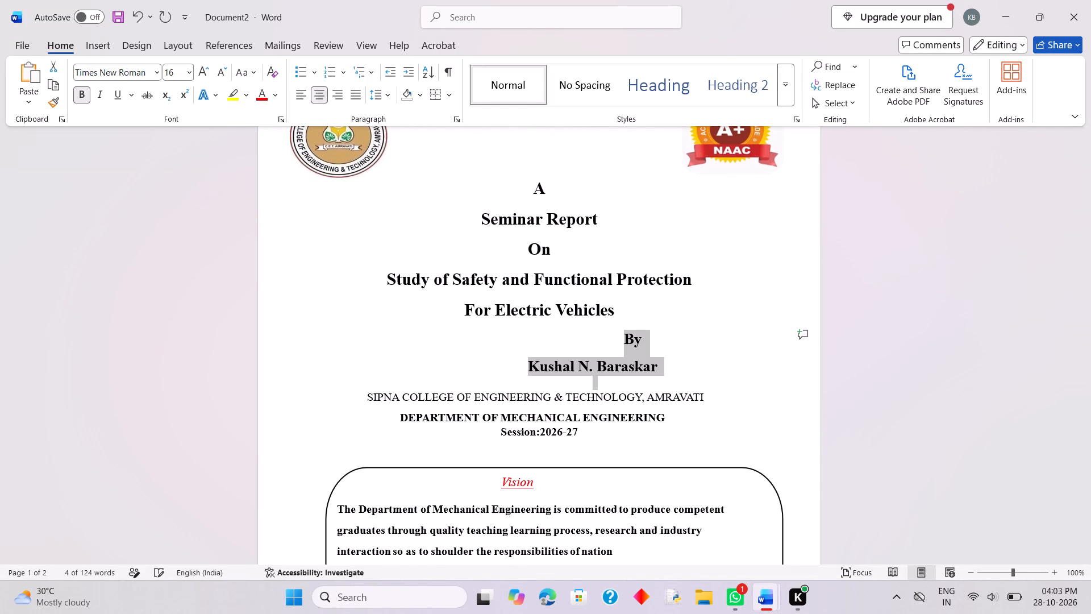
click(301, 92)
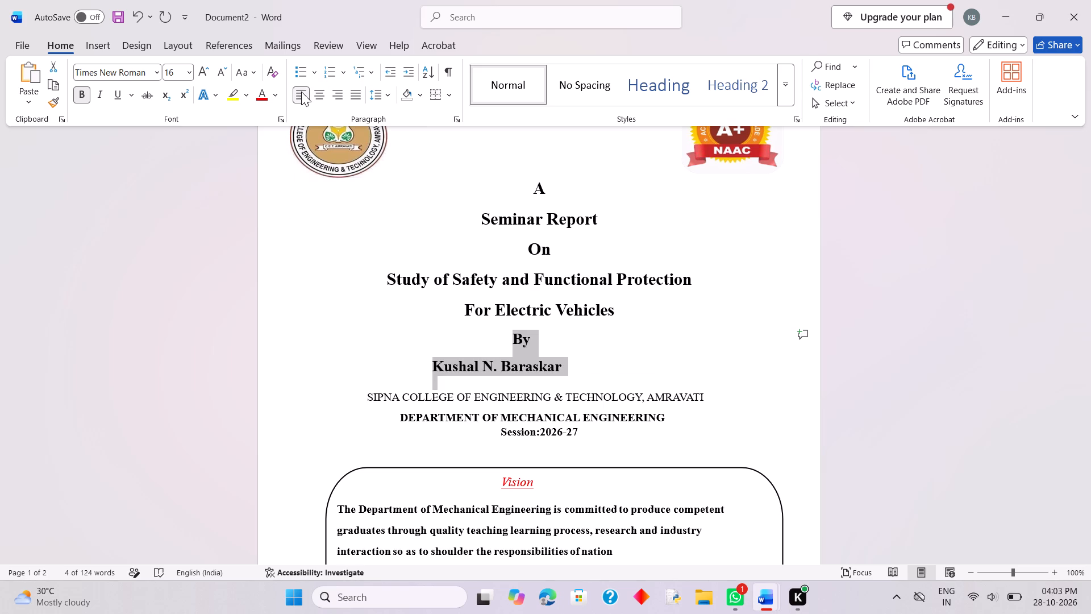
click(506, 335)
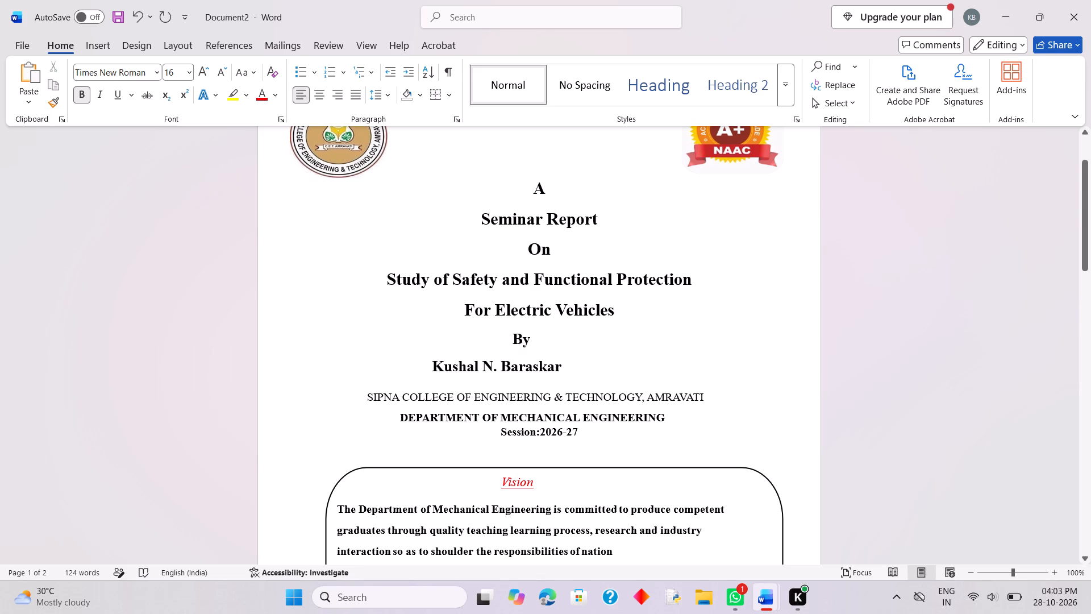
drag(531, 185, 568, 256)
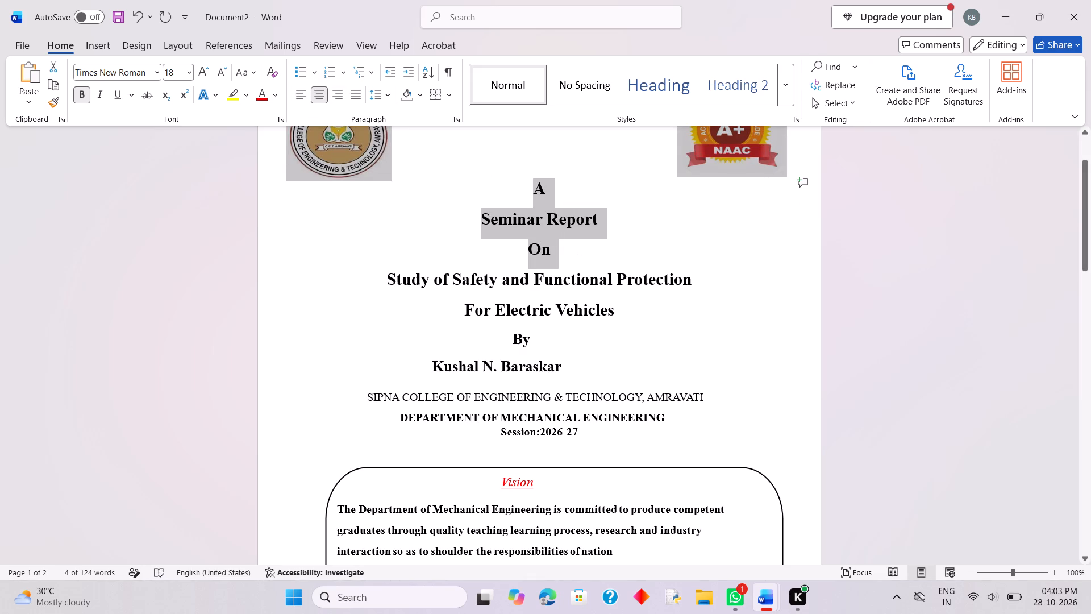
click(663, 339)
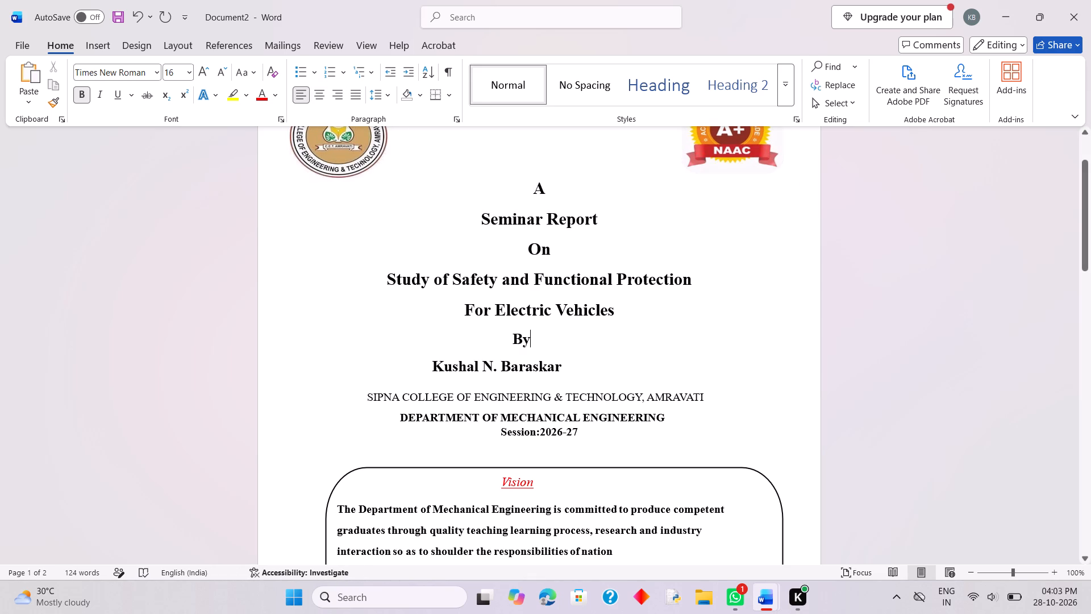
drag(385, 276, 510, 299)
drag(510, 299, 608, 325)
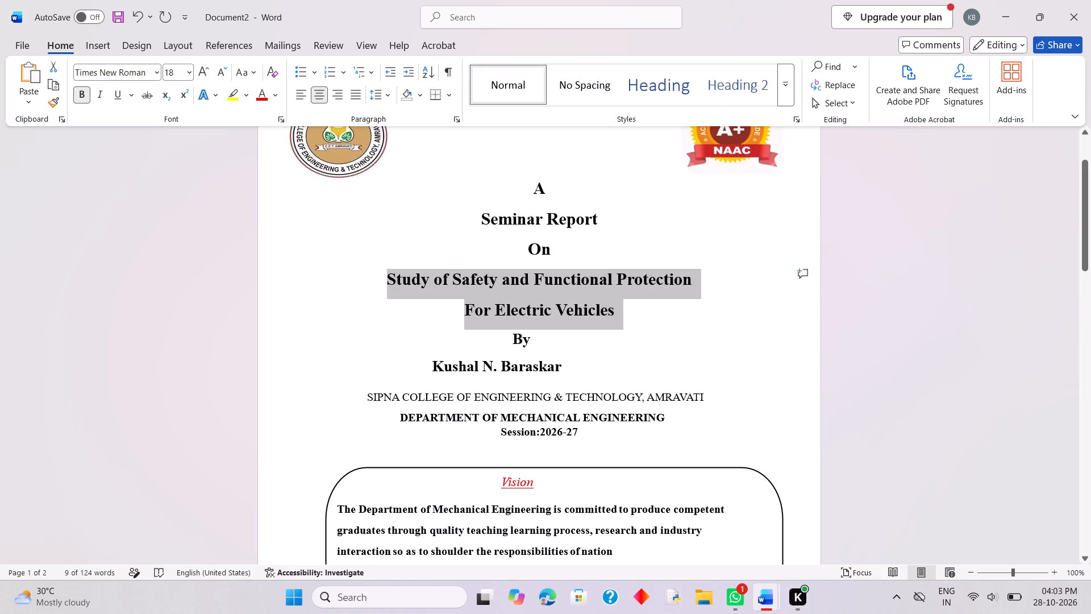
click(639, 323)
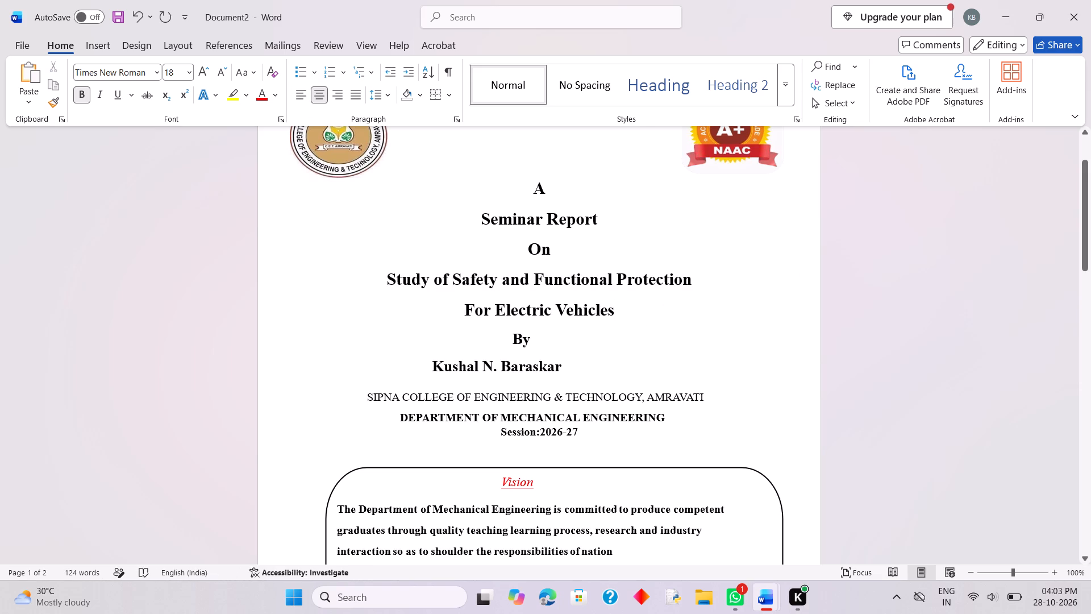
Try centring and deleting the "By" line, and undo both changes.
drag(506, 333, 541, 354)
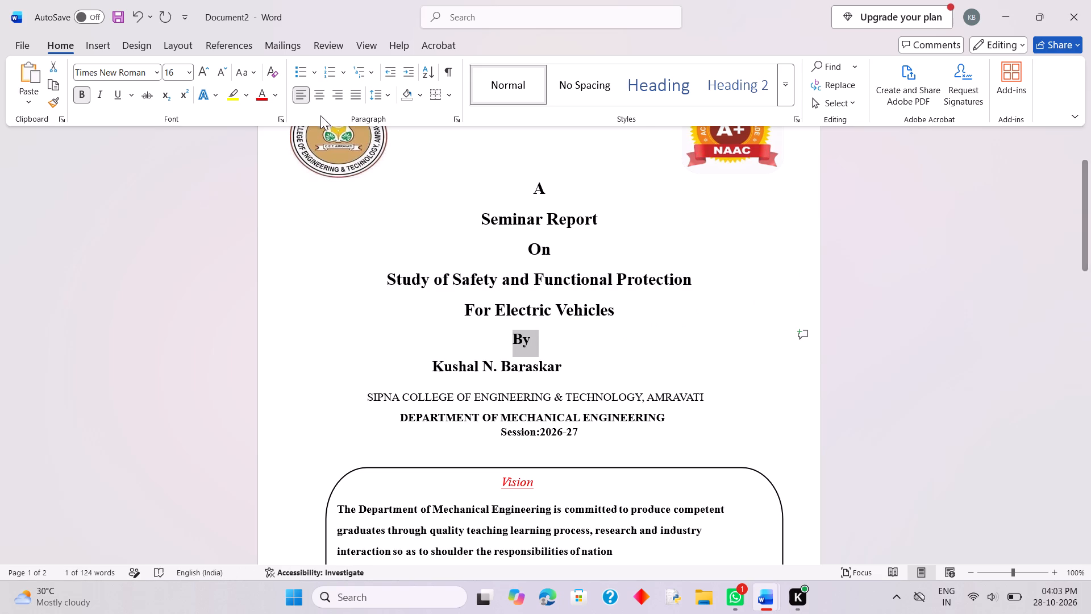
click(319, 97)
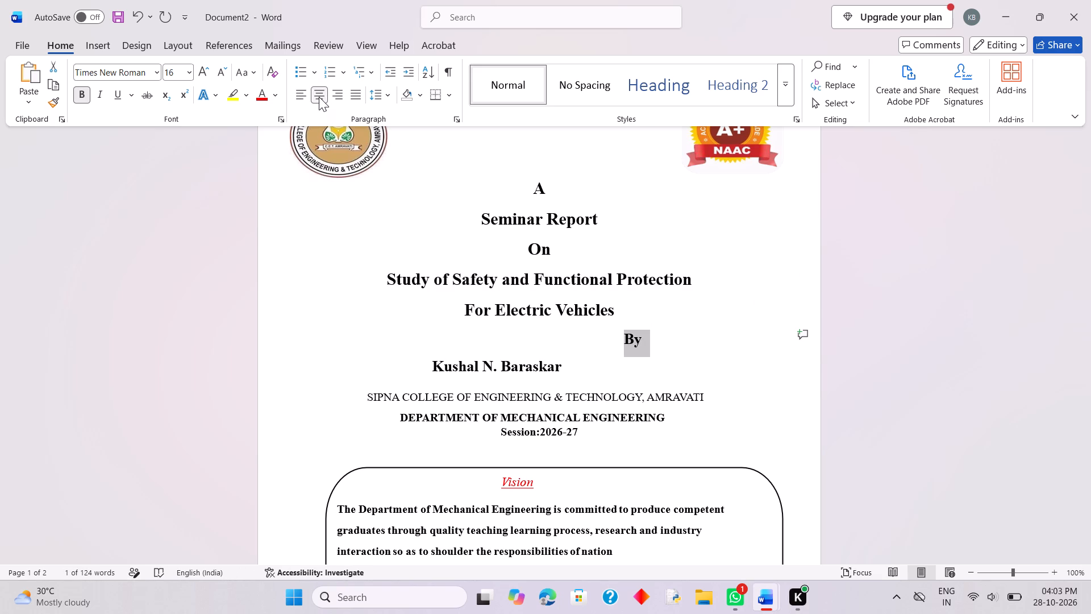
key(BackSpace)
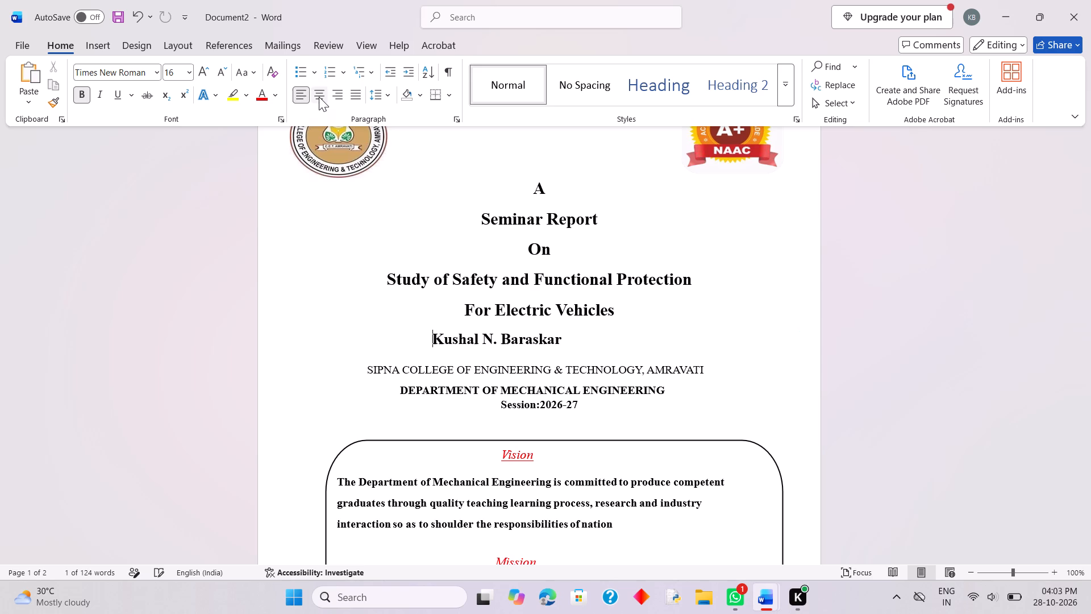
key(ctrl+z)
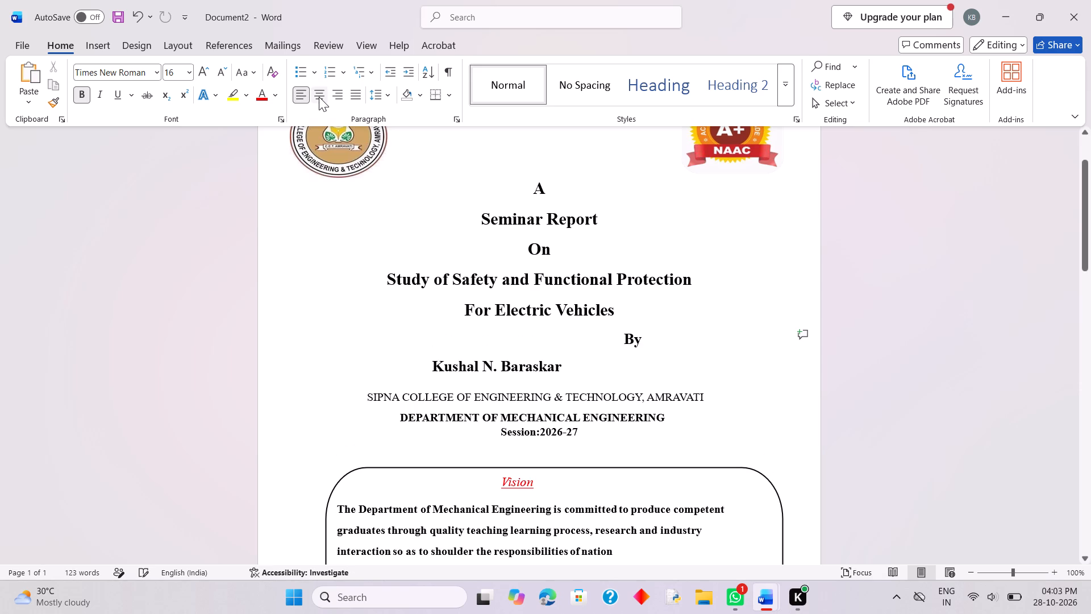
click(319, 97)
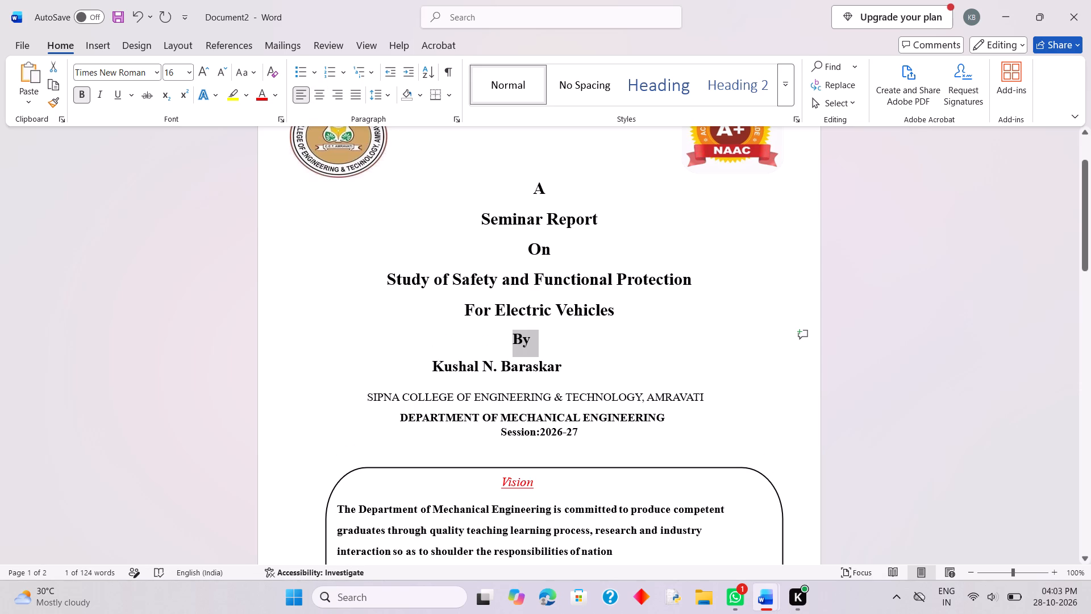
Insert five spaces before "By" to bring it under the centred title lines.
click(515, 344)
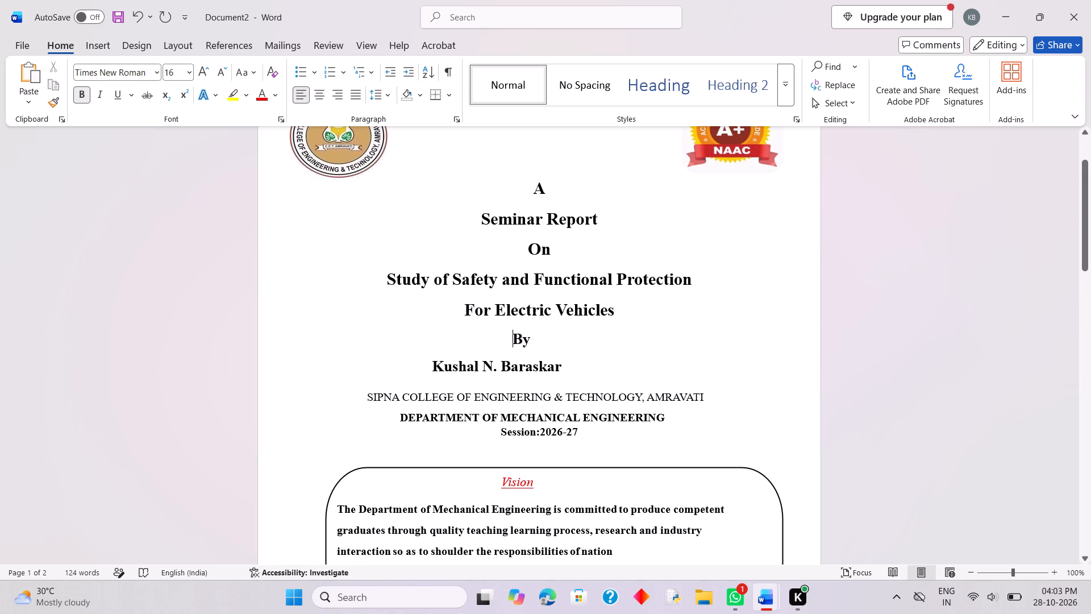
key(space)
key(space)
key(space)
key(space)
key(space)
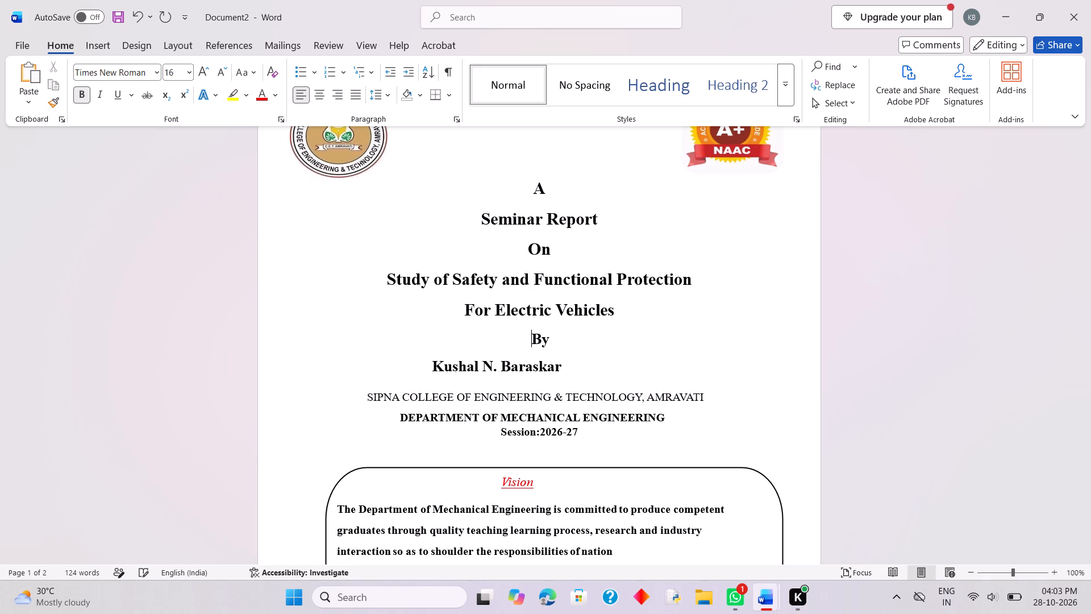
Insert eight spaces in front of the author name below "By" to shift it towards the page centre.
click(430, 364)
key(space)
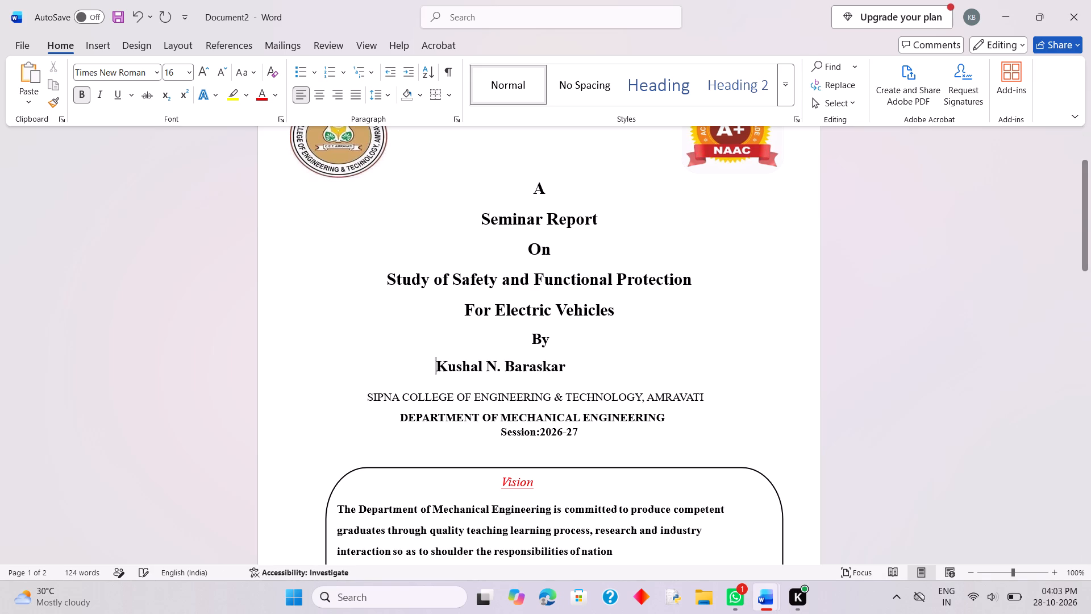
key(space)
key(space)
key(space)
key(space)
key(space)
key(space)
key(space)
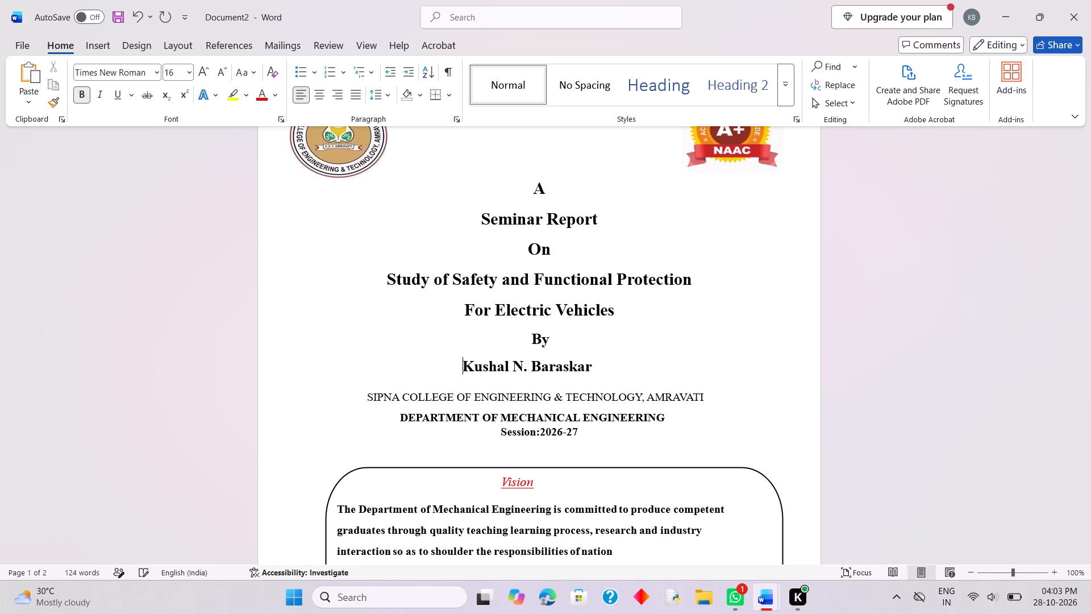
Insert four more spaces before the author name to centre it under "By".
drag(430, 364, 554, 376)
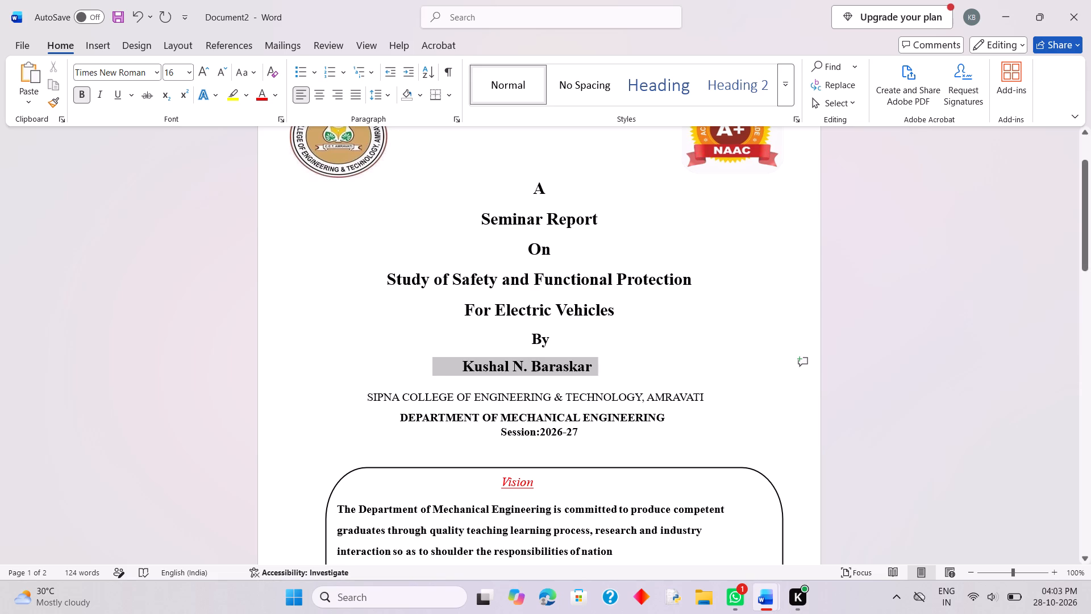
drag(554, 376, 573, 380)
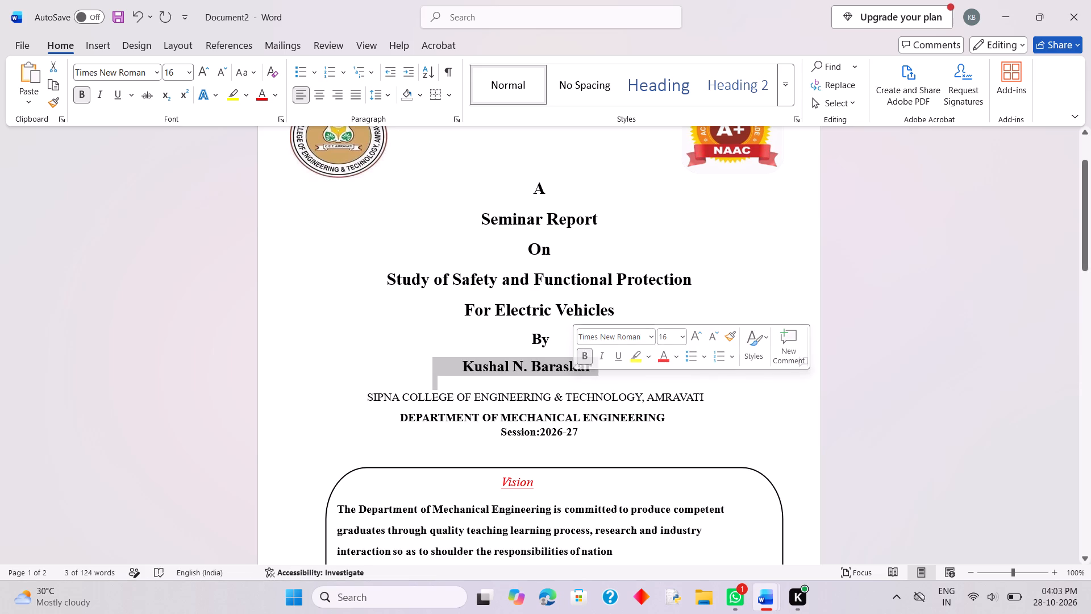
click(646, 391)
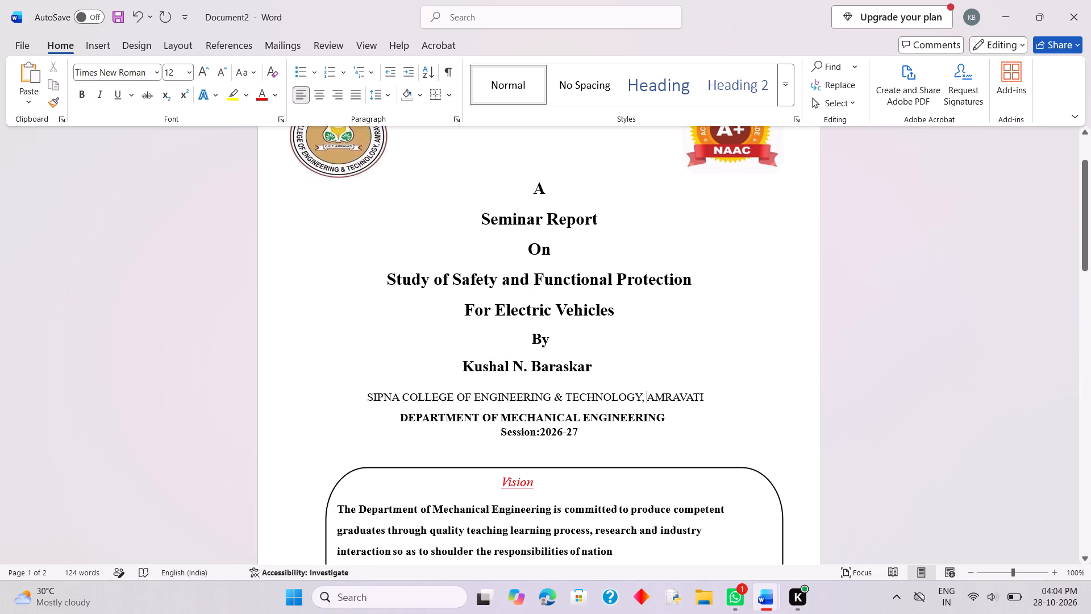
click(457, 366)
key(space)
key(space)
key(space)
key(space)
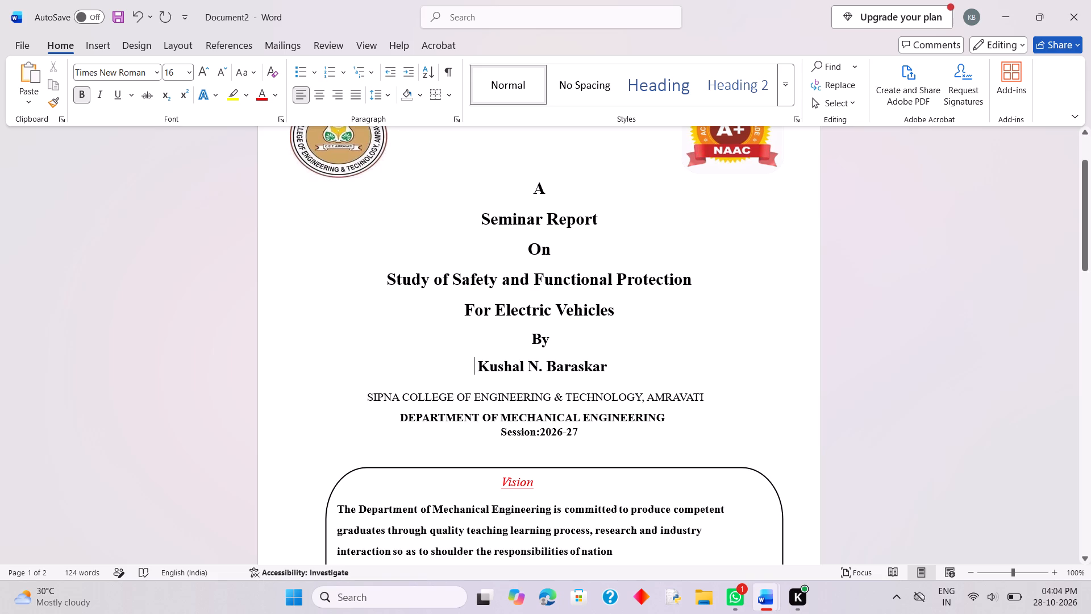
Move the Vision/Mission box up directly below the Session line.
click(506, 450)
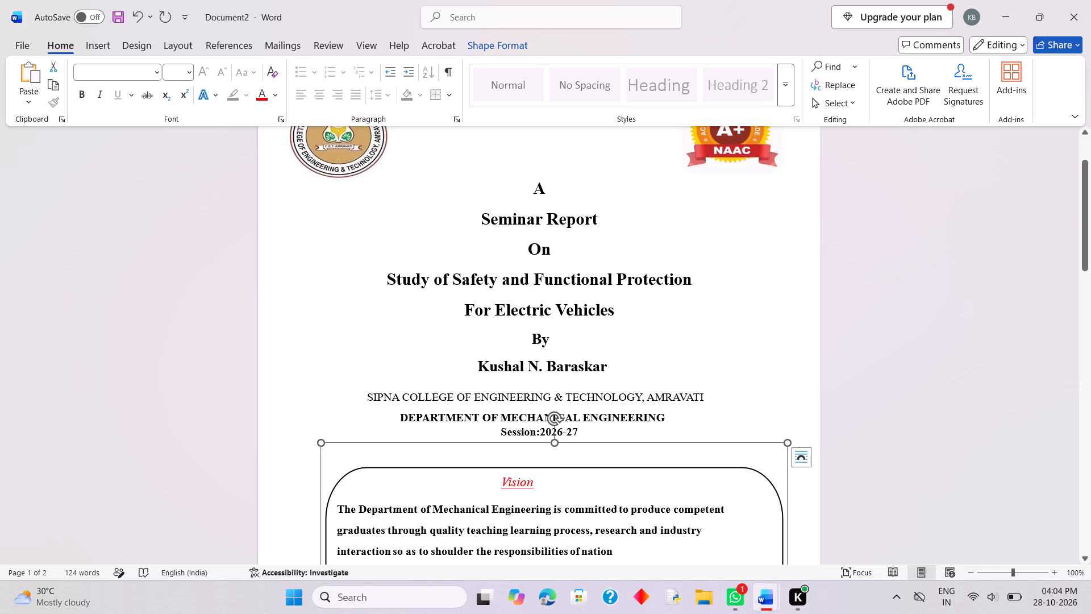
click(569, 439)
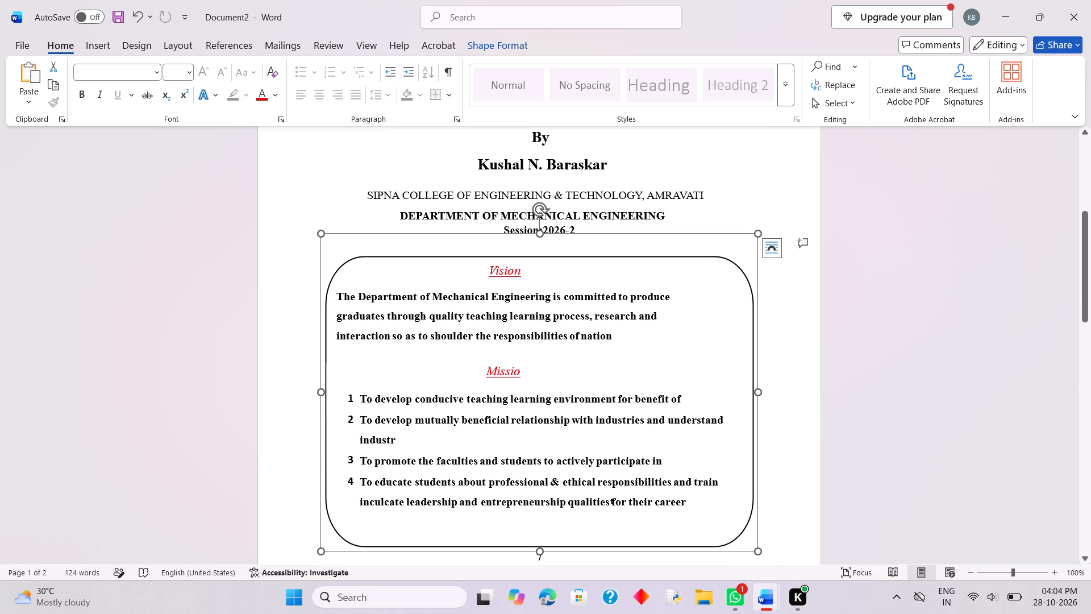
scroll(648, 462, up, 1)
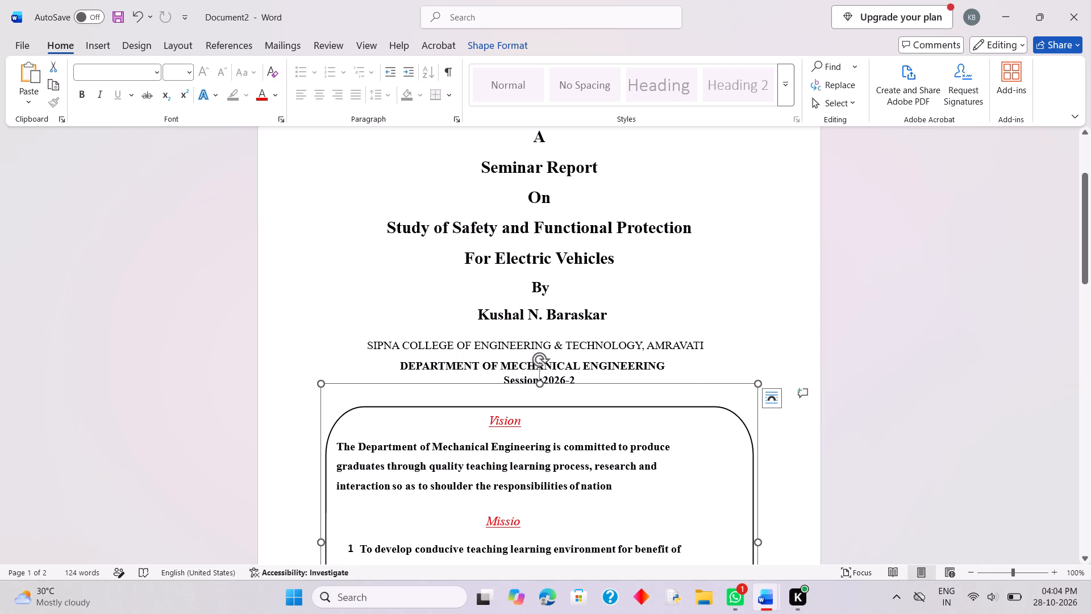
click(735, 316)
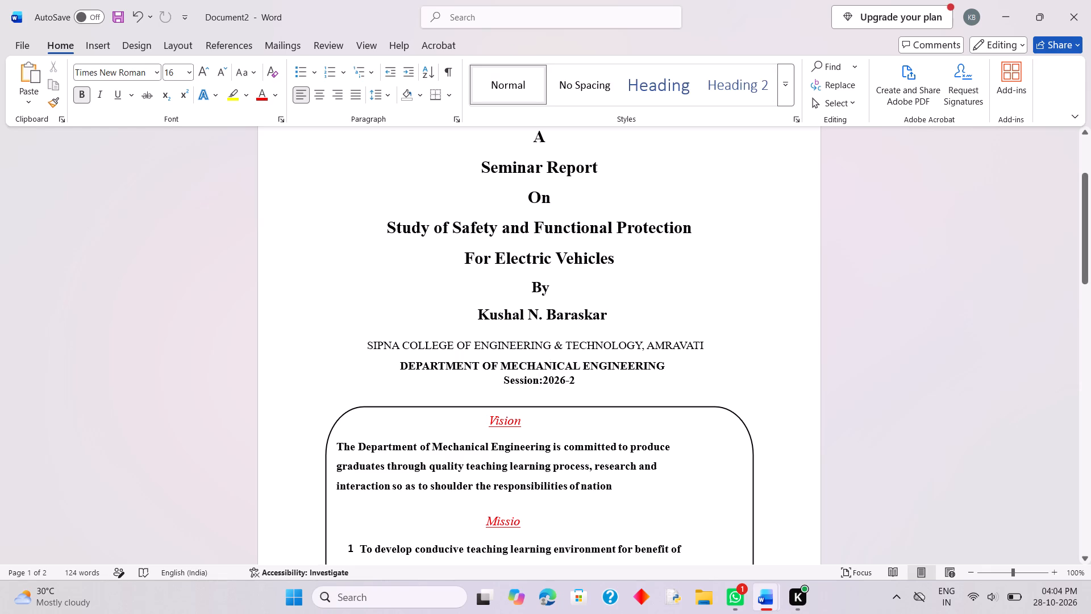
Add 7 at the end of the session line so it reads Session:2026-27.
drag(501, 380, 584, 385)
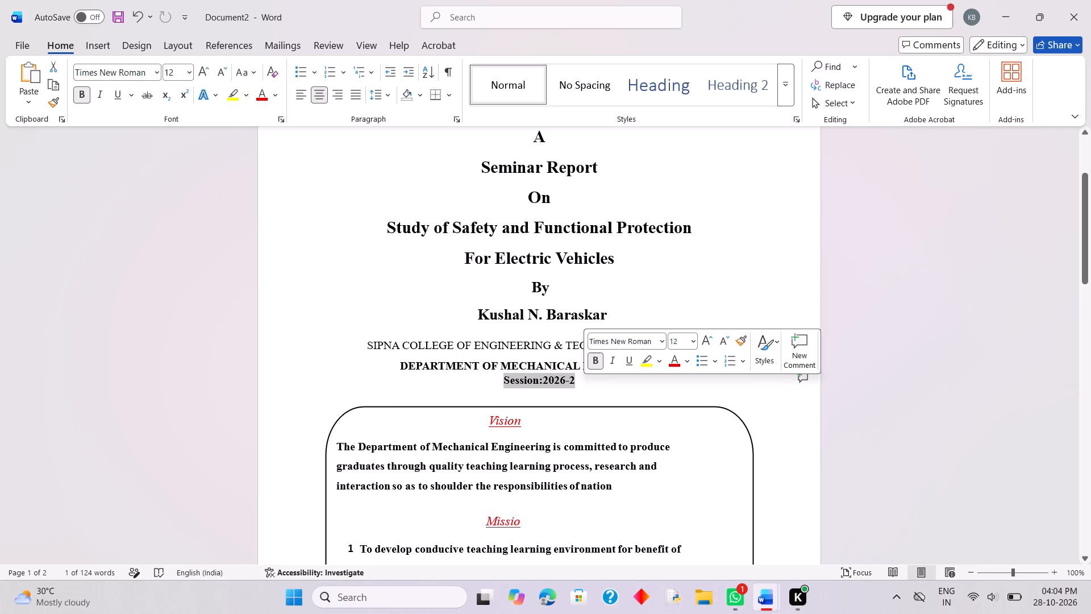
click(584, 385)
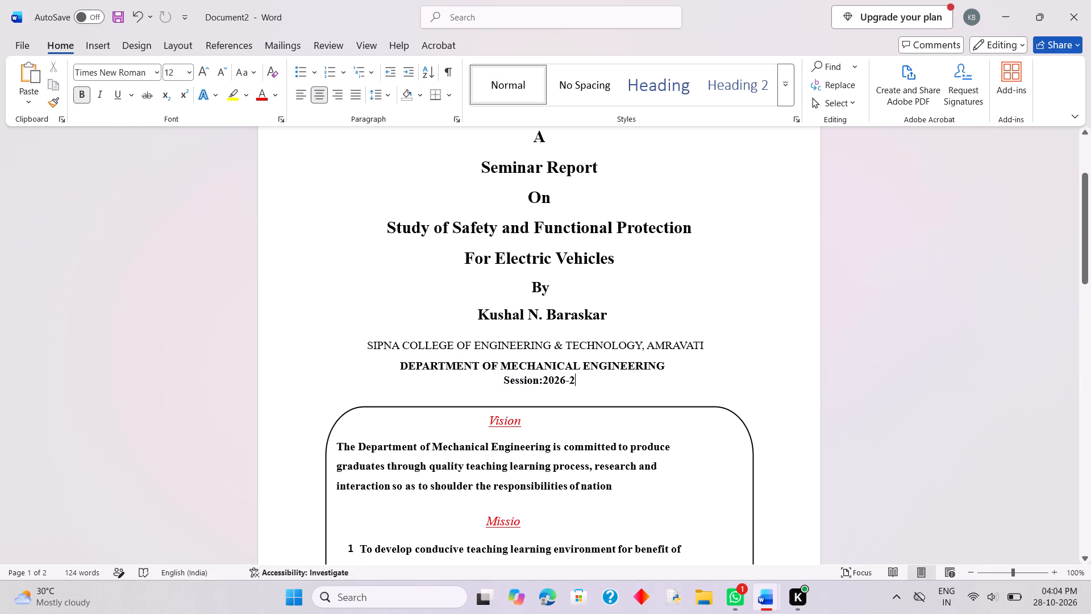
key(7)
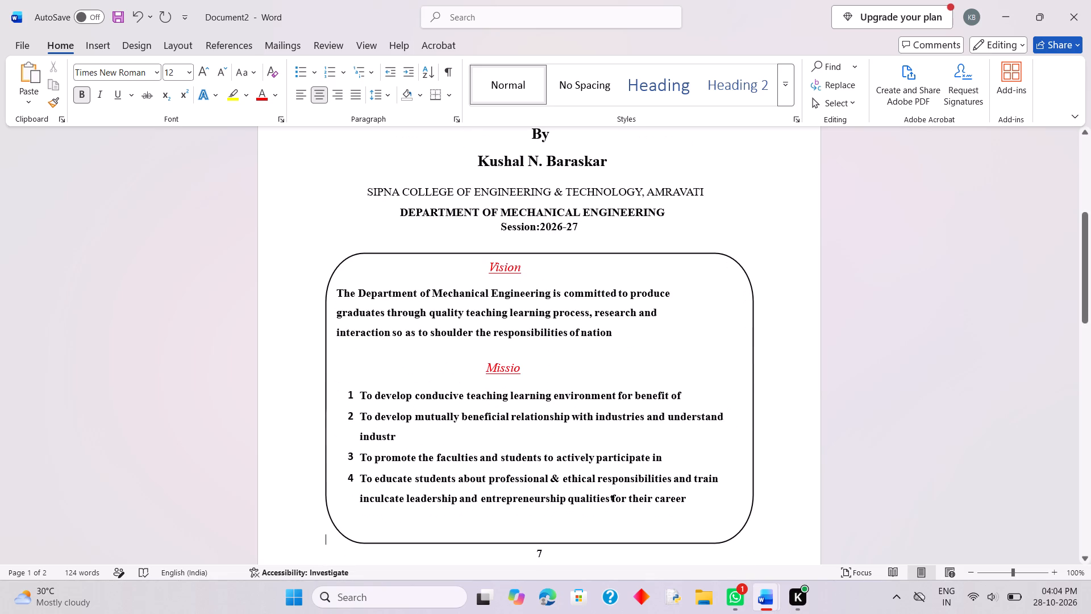
Delete the trailing 27 from the session line and the stray 7 beneath the Vision/Mission box.
key(BackSpace)
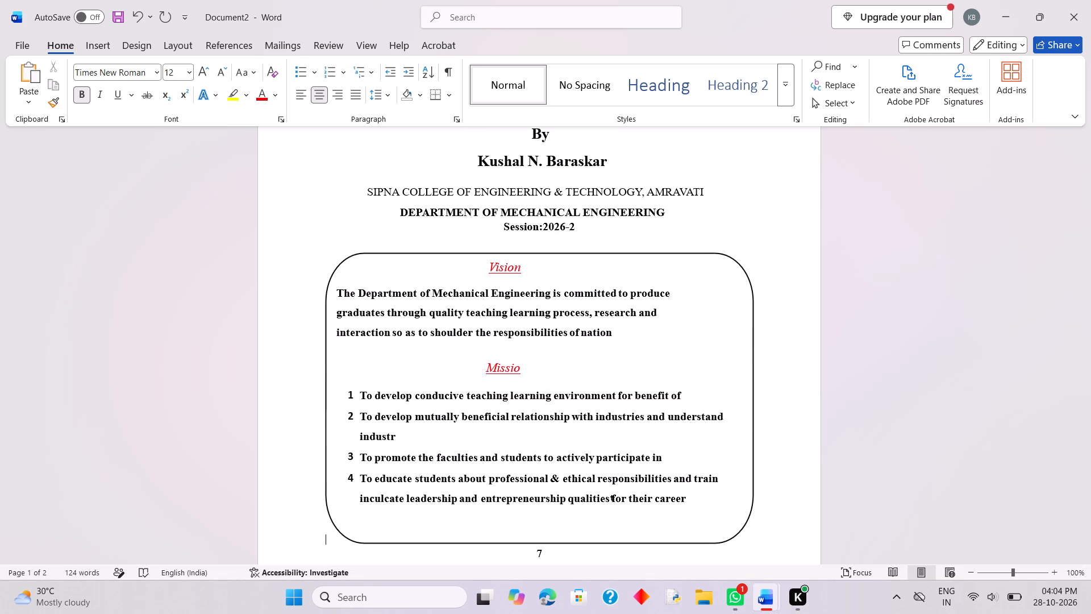
key(BackSpace)
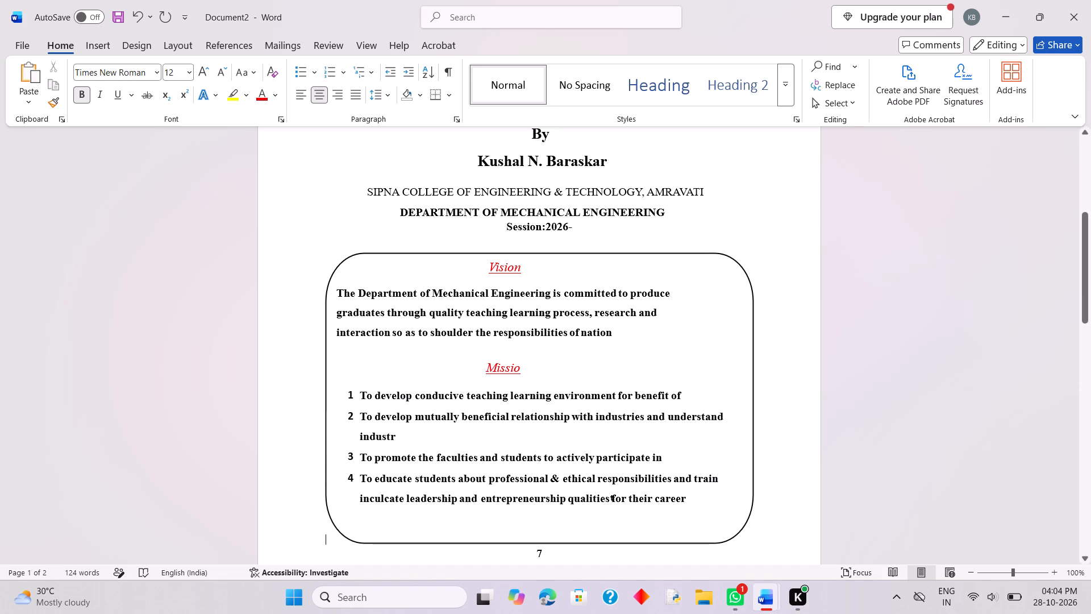
click(577, 549)
key(BackSpace)
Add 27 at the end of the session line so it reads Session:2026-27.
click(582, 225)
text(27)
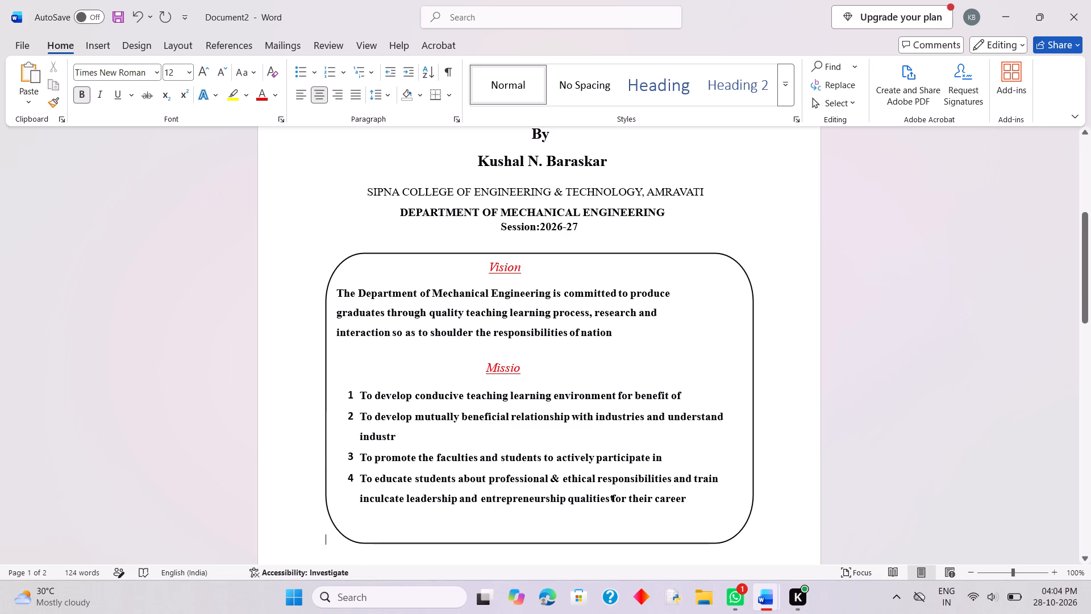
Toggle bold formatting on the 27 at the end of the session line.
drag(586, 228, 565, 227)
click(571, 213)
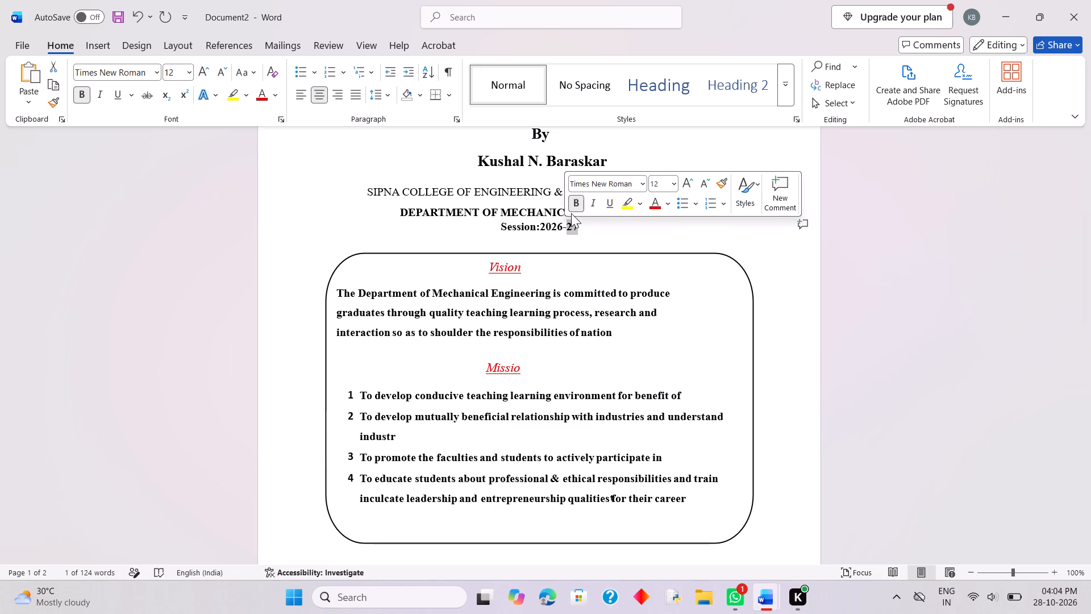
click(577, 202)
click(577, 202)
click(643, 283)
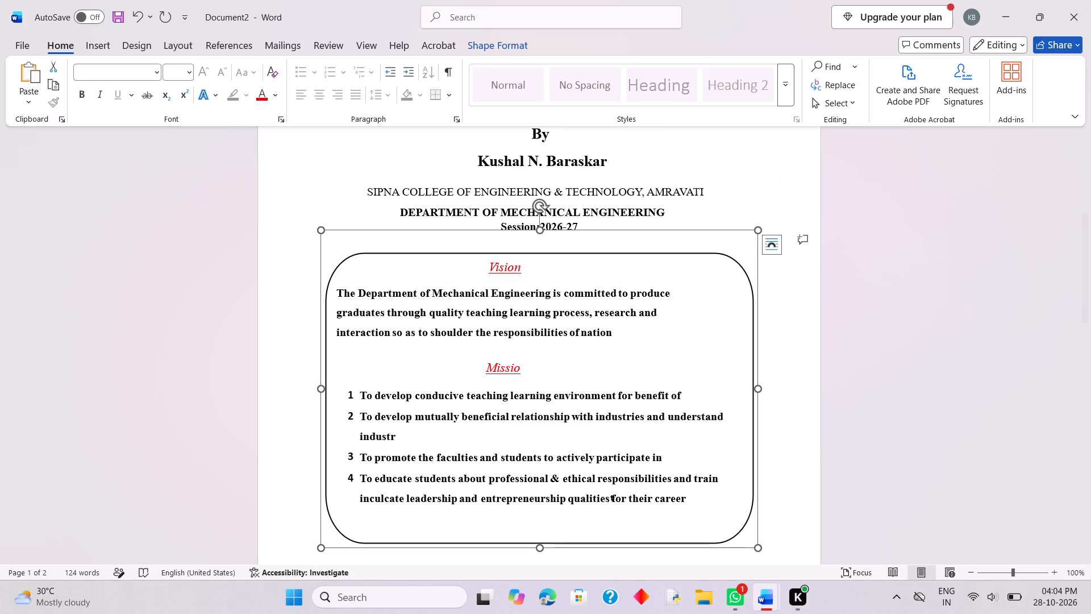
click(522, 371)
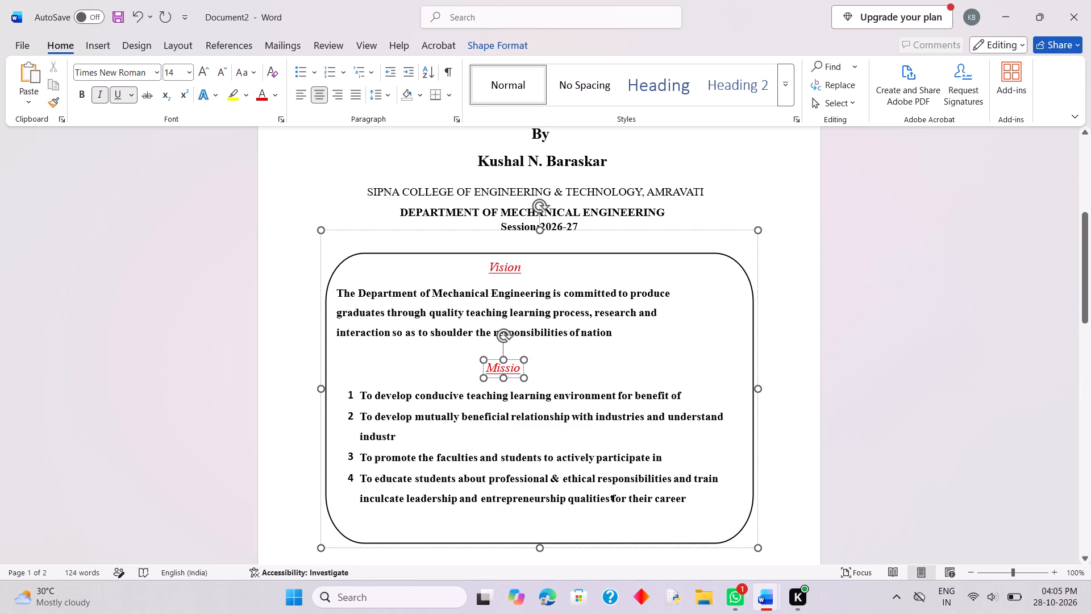
Undo the recent session-line, Vision/Mission box and author-spacing edits, back to the larger box with the complete Mission heading.
key(ctrl+z)
key(ctrl+z)
key(ctrl+z)
key(ctrl+z)
key(ctrl+z)
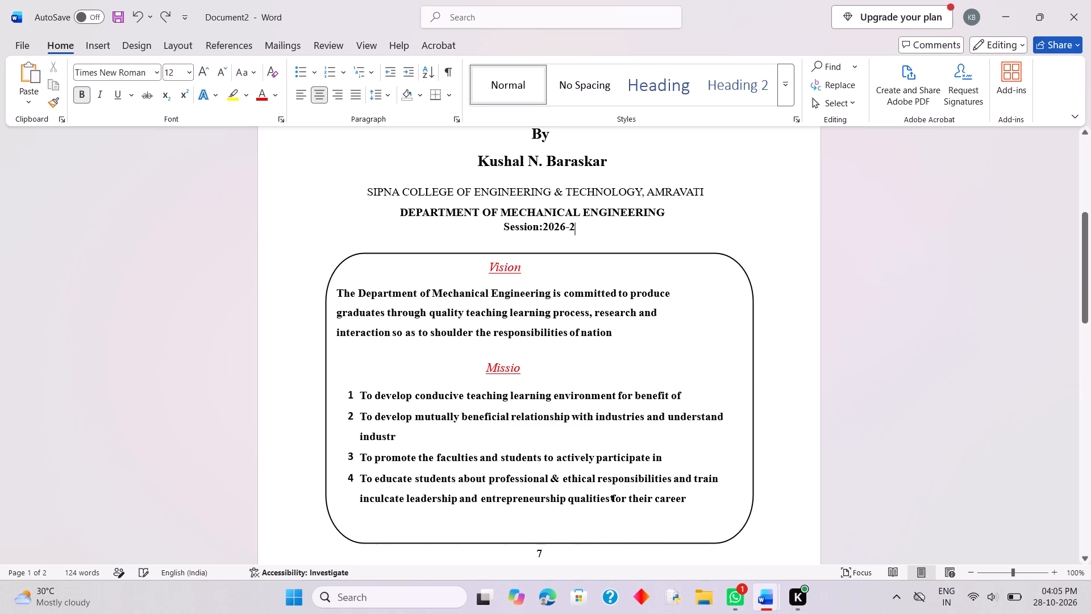
key(ctrl+z)
key(ctrl+z)
key(ctrl+z)
key(ctrl+z)
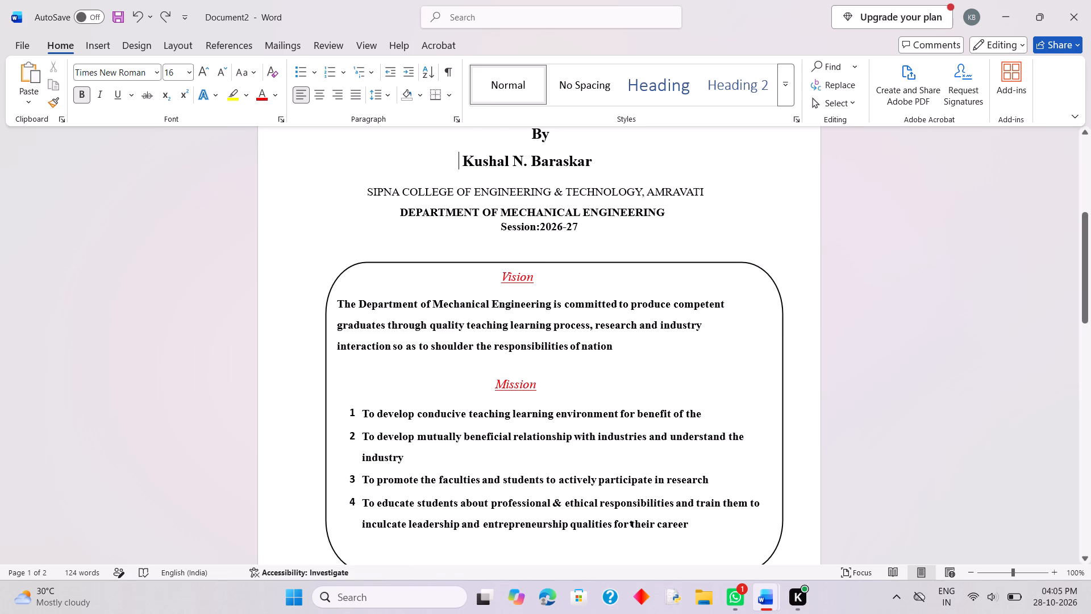
Insert five more spaces before the author name to centre it under "By".
scroll(703, 190, up, 1)
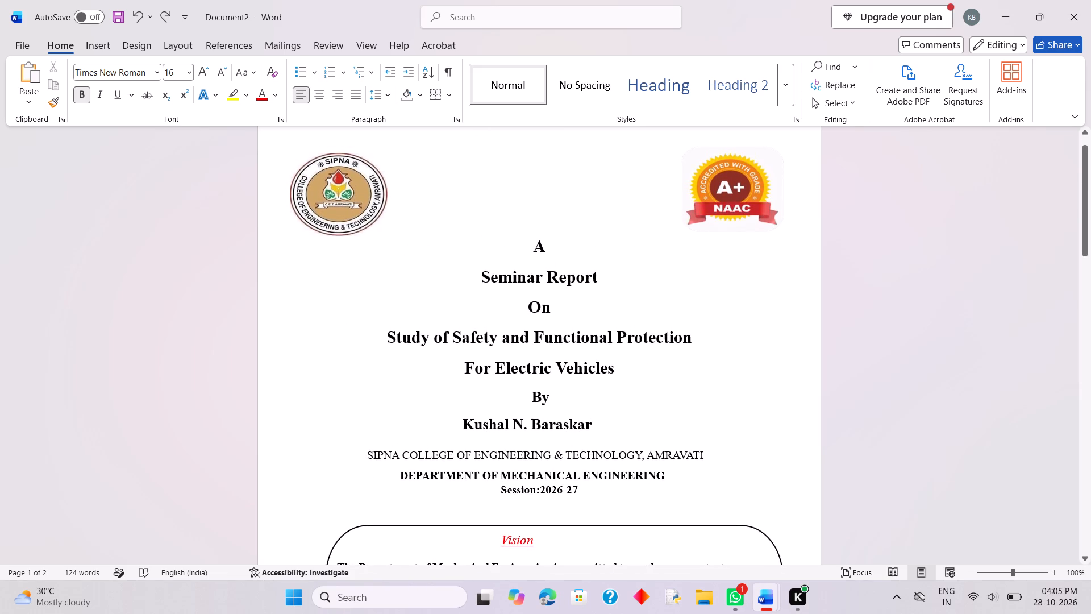
key(space)
key(space)
key(space)
key(space)
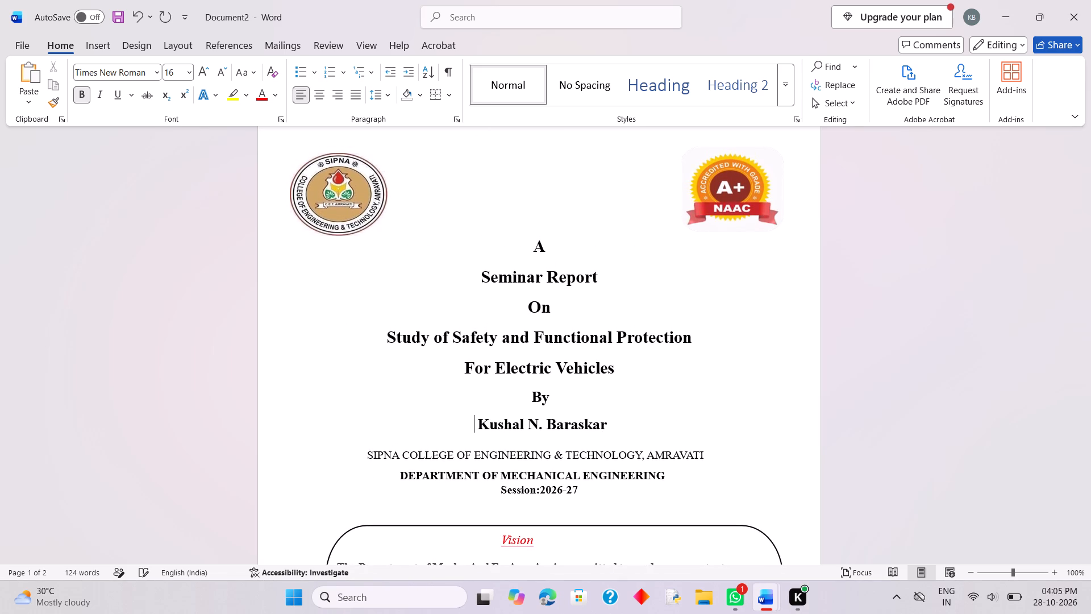
key(space)
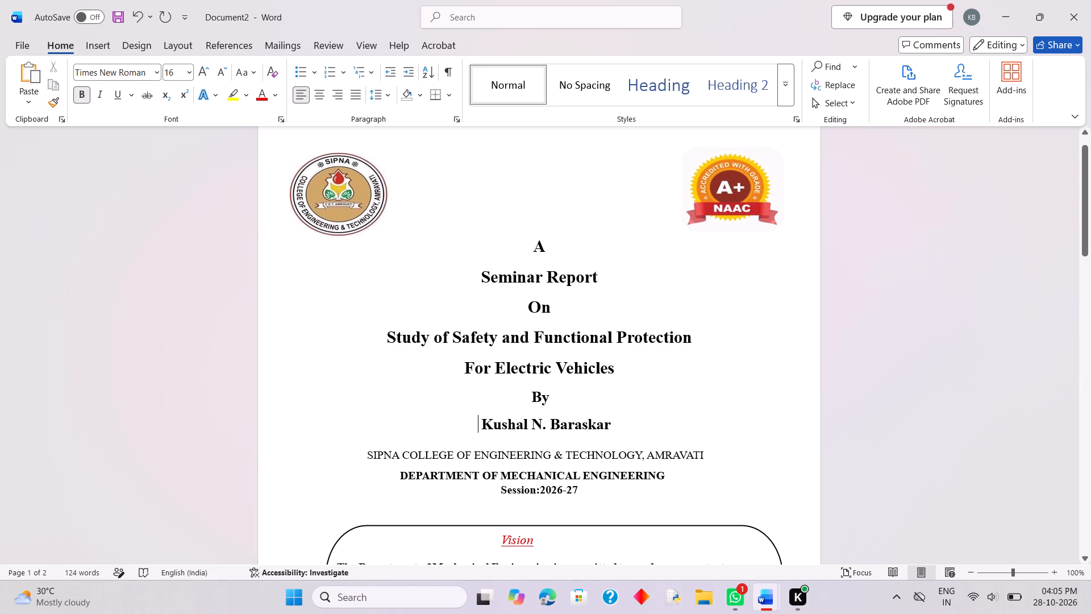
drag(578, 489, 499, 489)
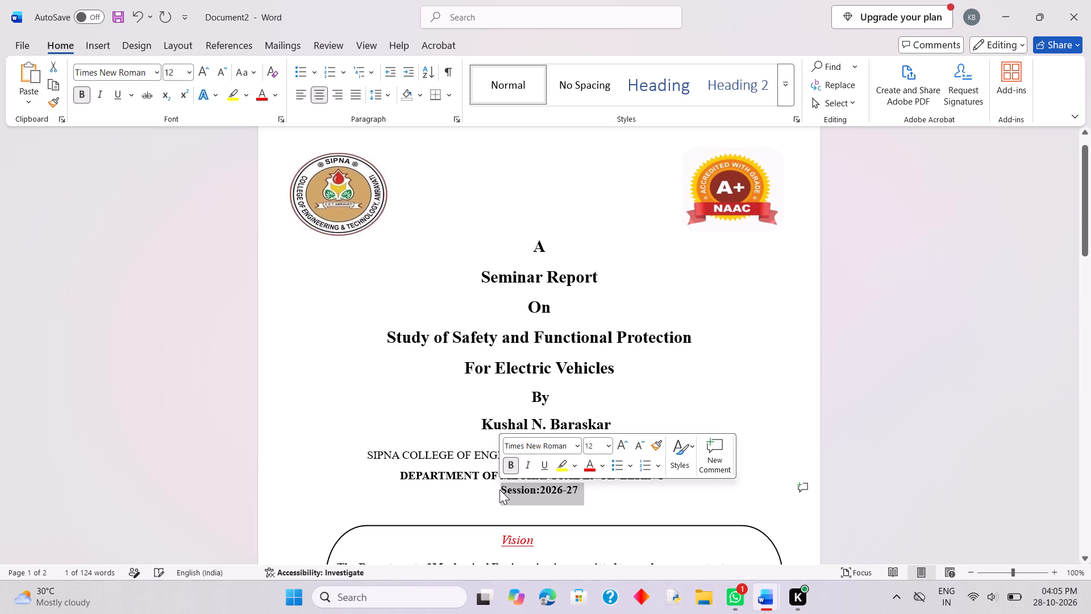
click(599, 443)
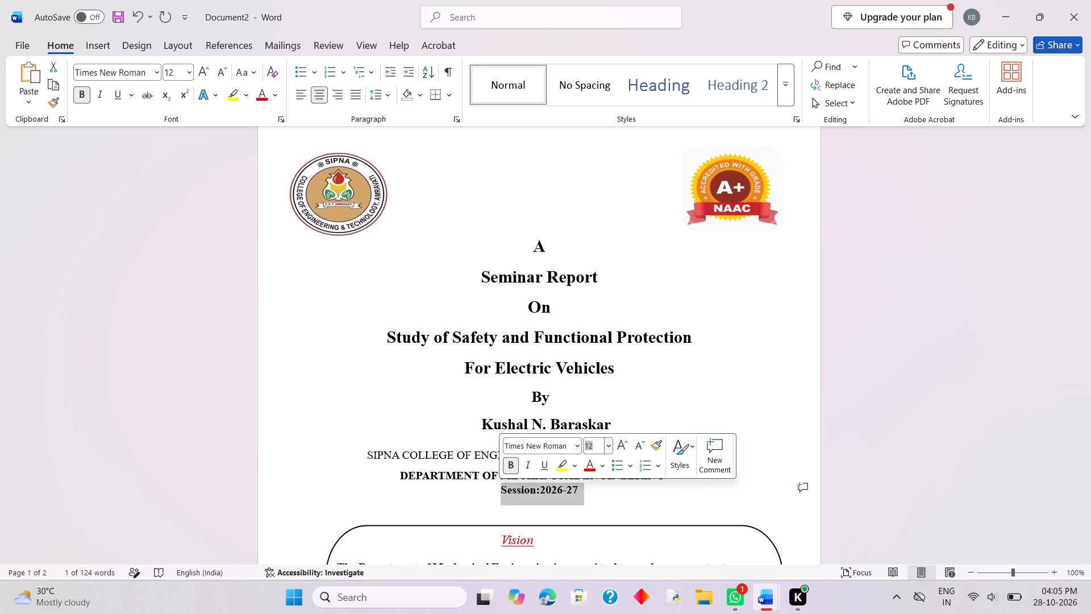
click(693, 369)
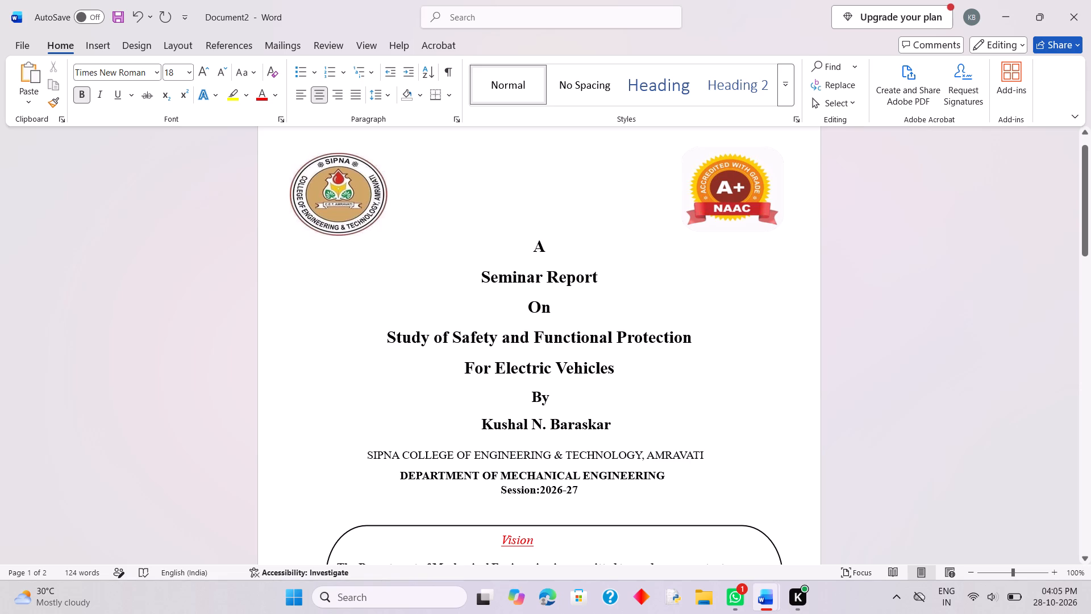
Shift the Vision heading rightward so it sits near the horizontal centre of the Vision/Mission box.
scroll(675, 393, down, 1)
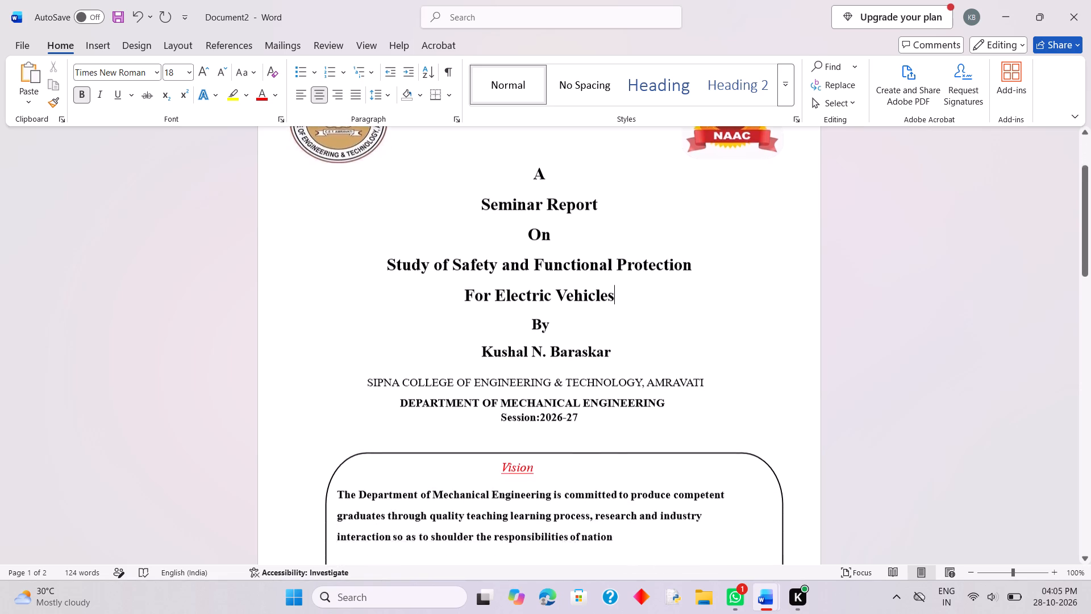
scroll(675, 393, down, 1)
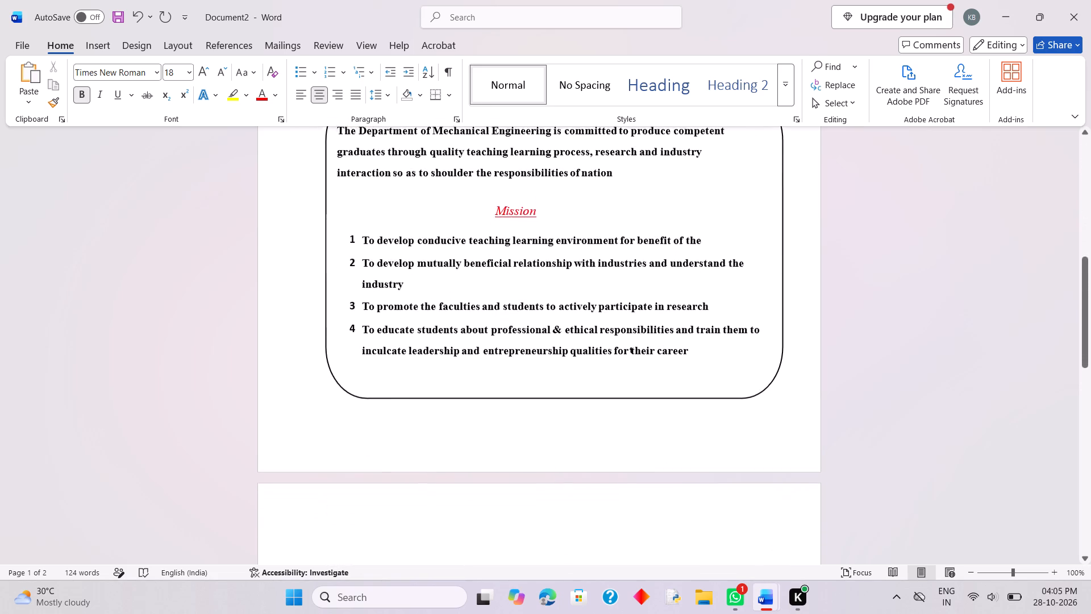
scroll(675, 393, down, 1)
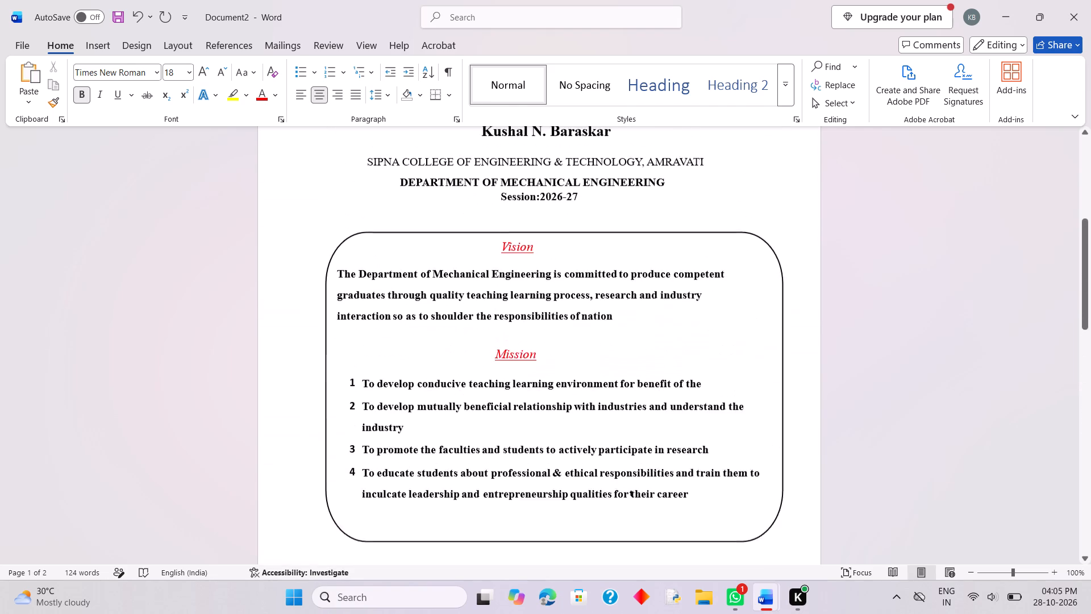
scroll(675, 393, down, 1)
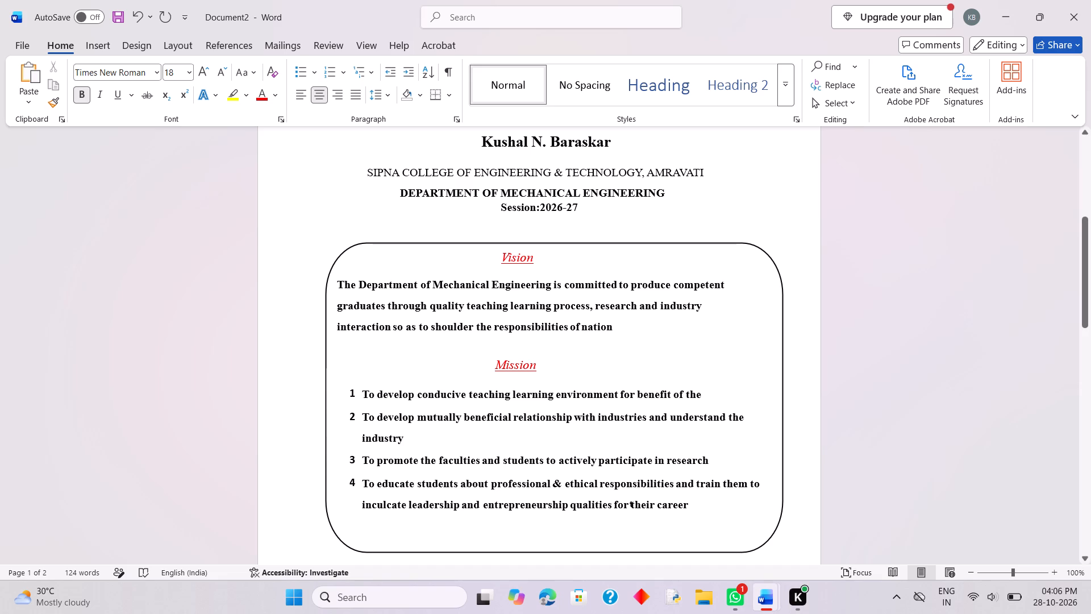
click(503, 255)
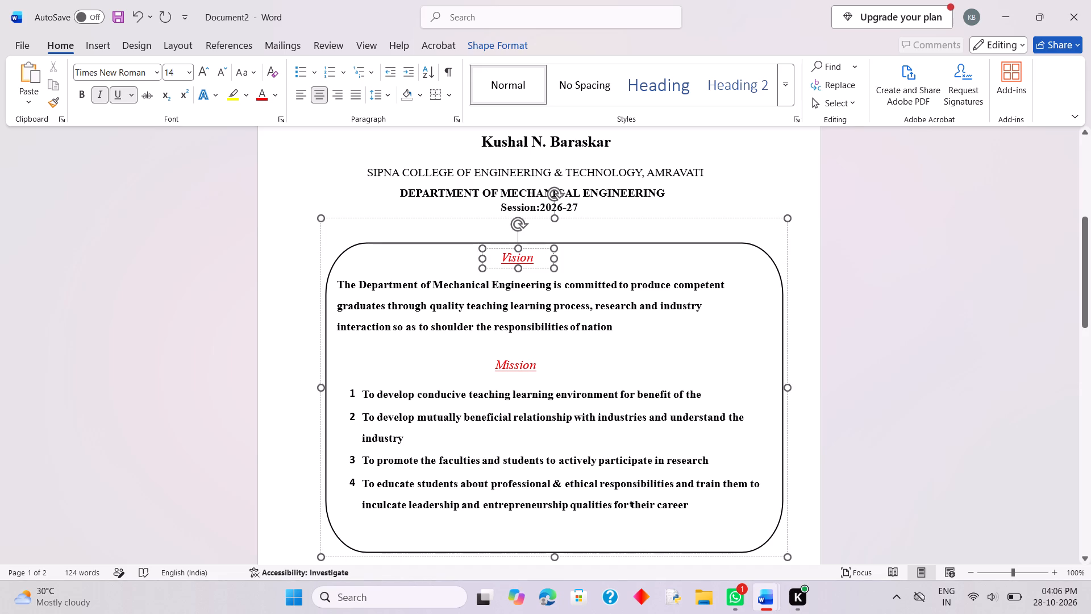
drag(527, 247, 549, 247)
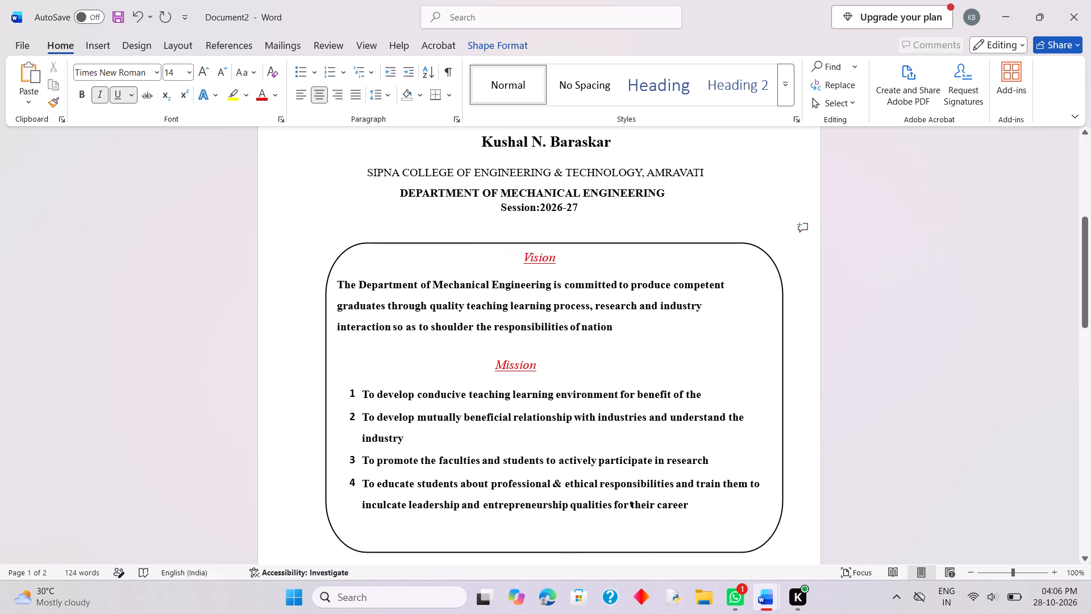
drag(549, 247, 557, 246)
Shift the Mission heading rightward so it lines up beneath the Vision heading, just above the numbered list.
click(512, 359)
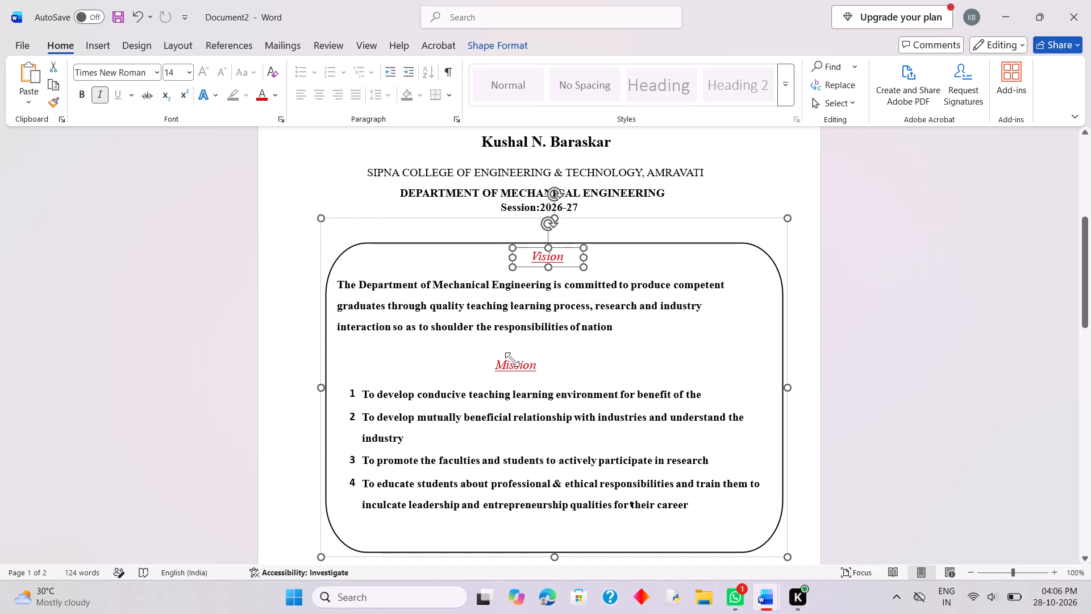
click(495, 363)
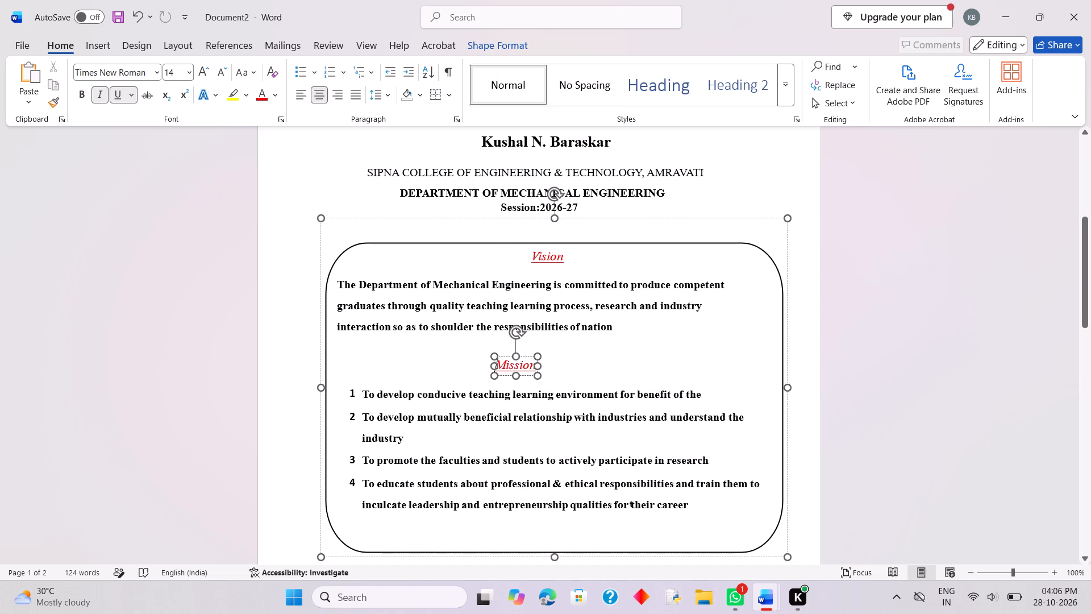
double_click(511, 355)
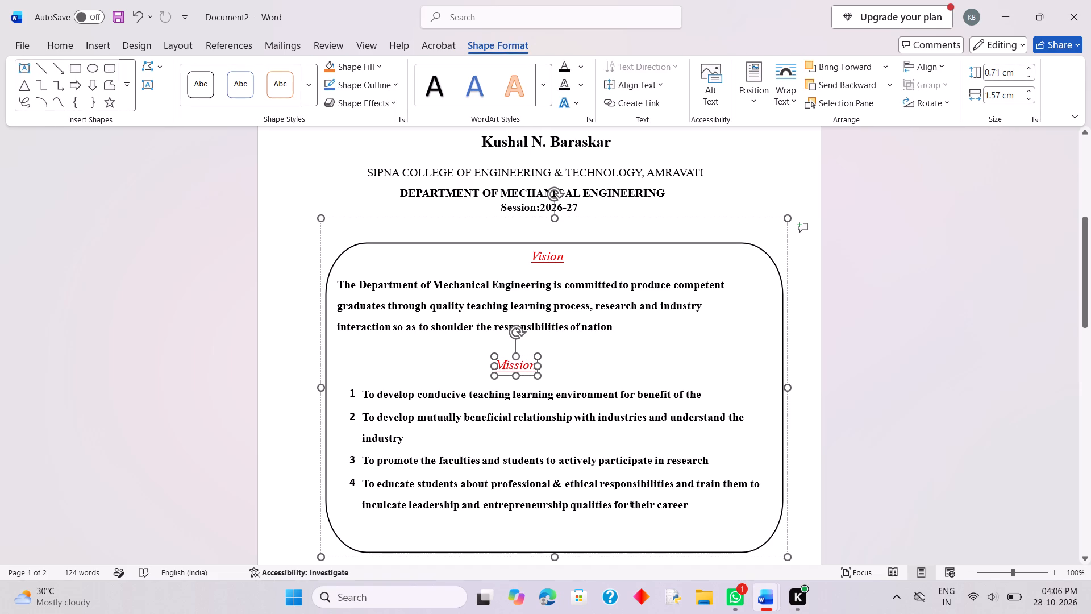
drag(504, 356, 531, 354)
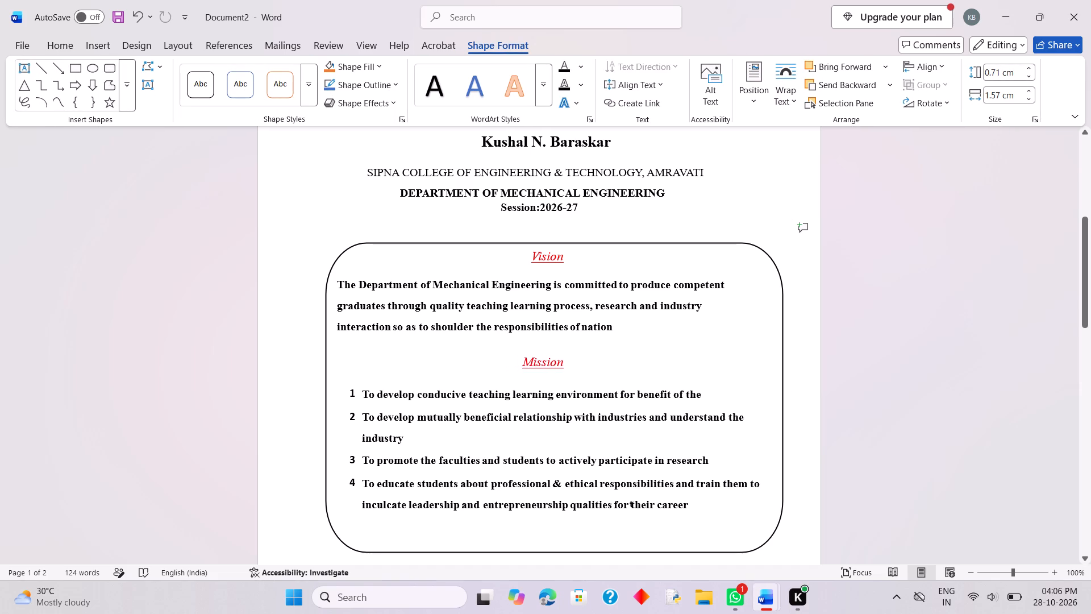
drag(531, 354, 531, 356)
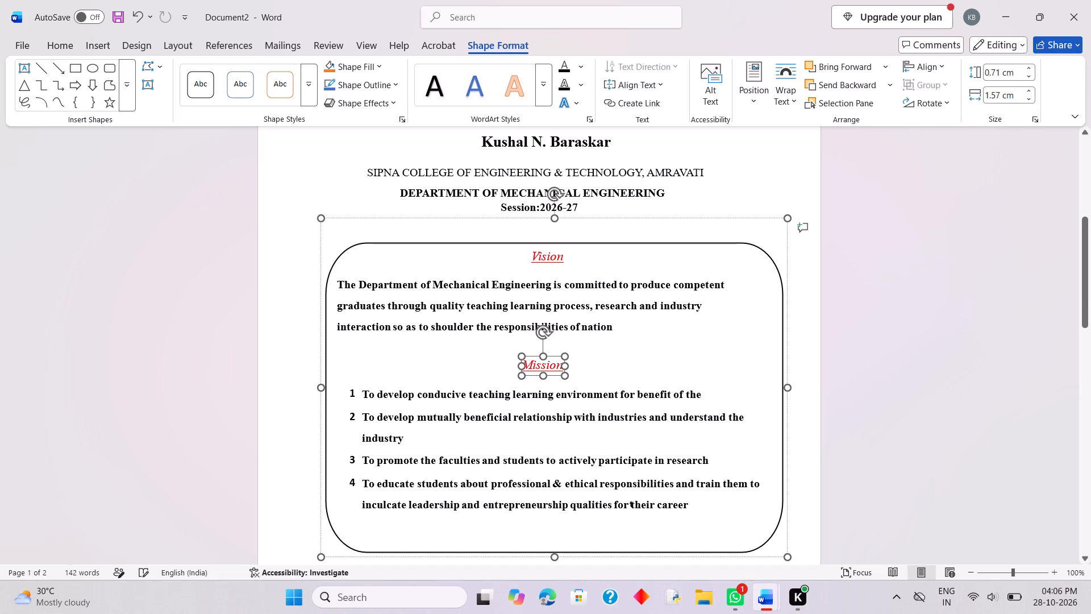
click(642, 346)
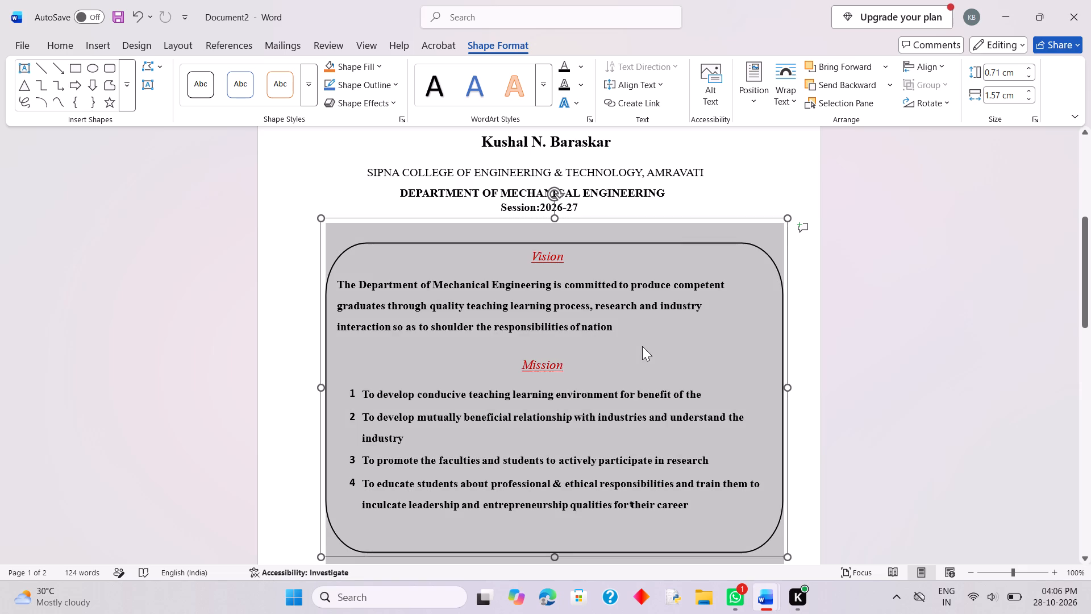
click(732, 168)
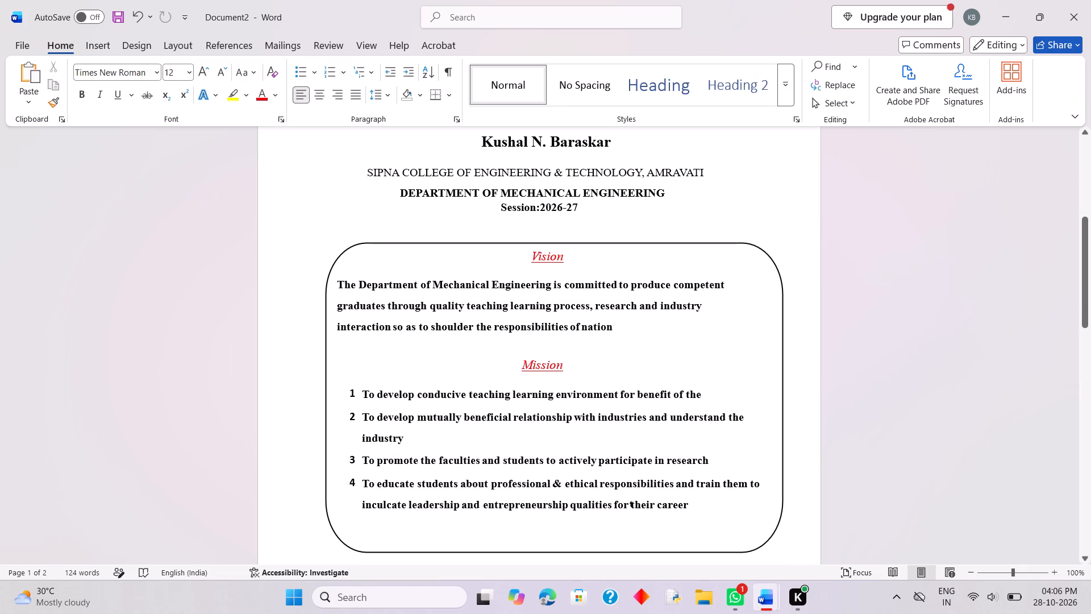
click(528, 363)
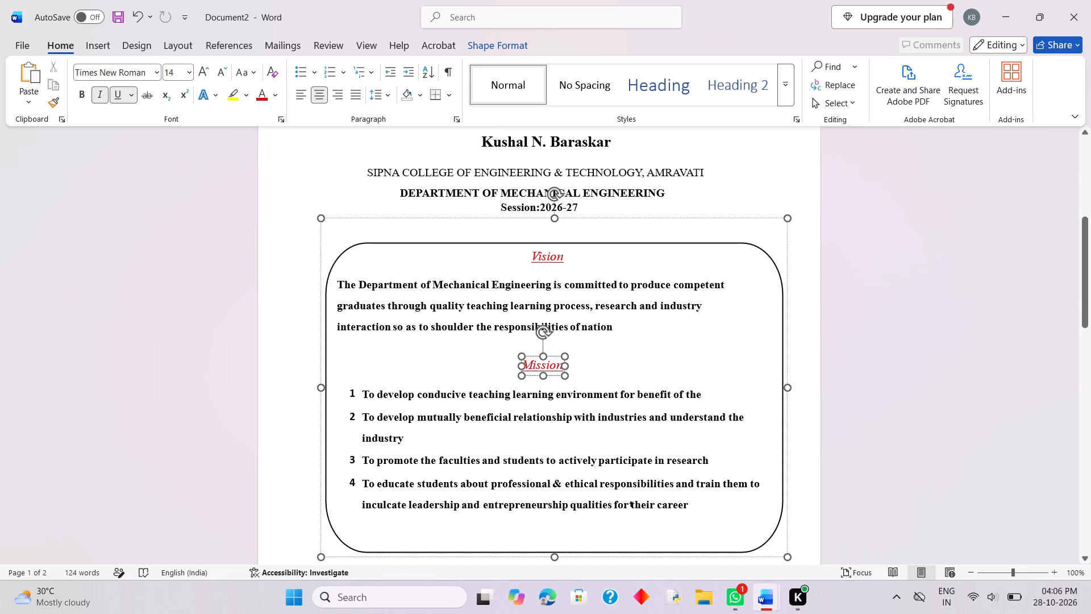
click(535, 354)
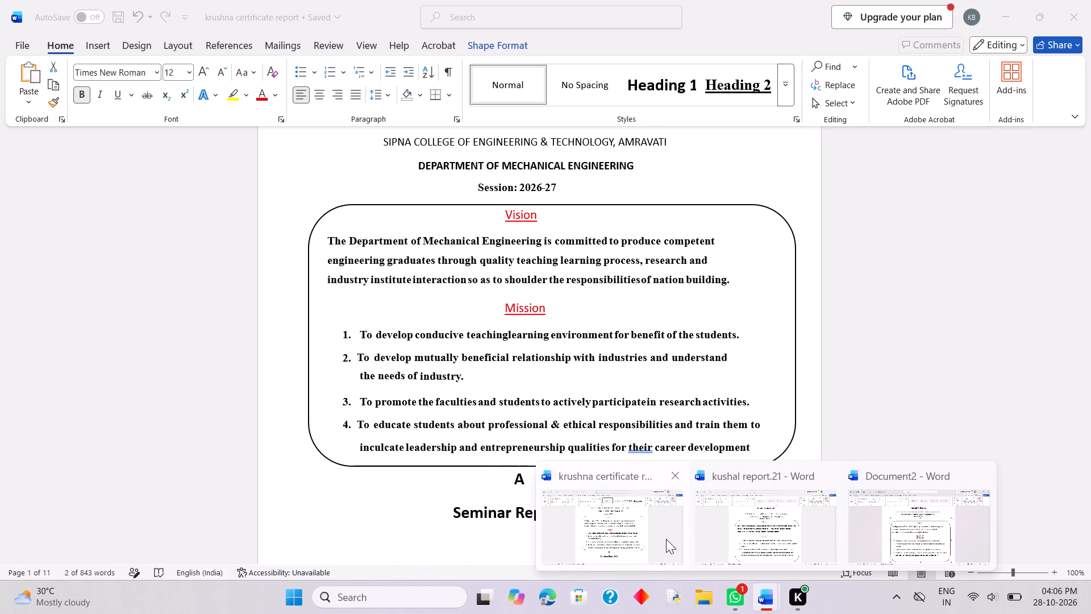
Examine the Vision/Mission box layout in the krushna certificate report and kushal report.21 documents, and return to Document2.
click(610, 537)
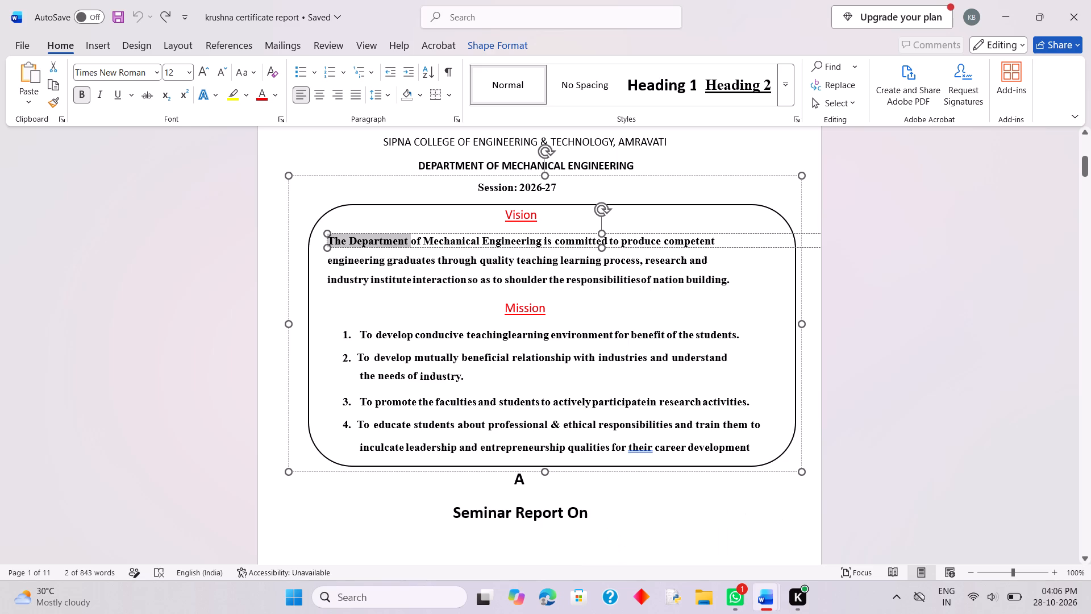
click(669, 522)
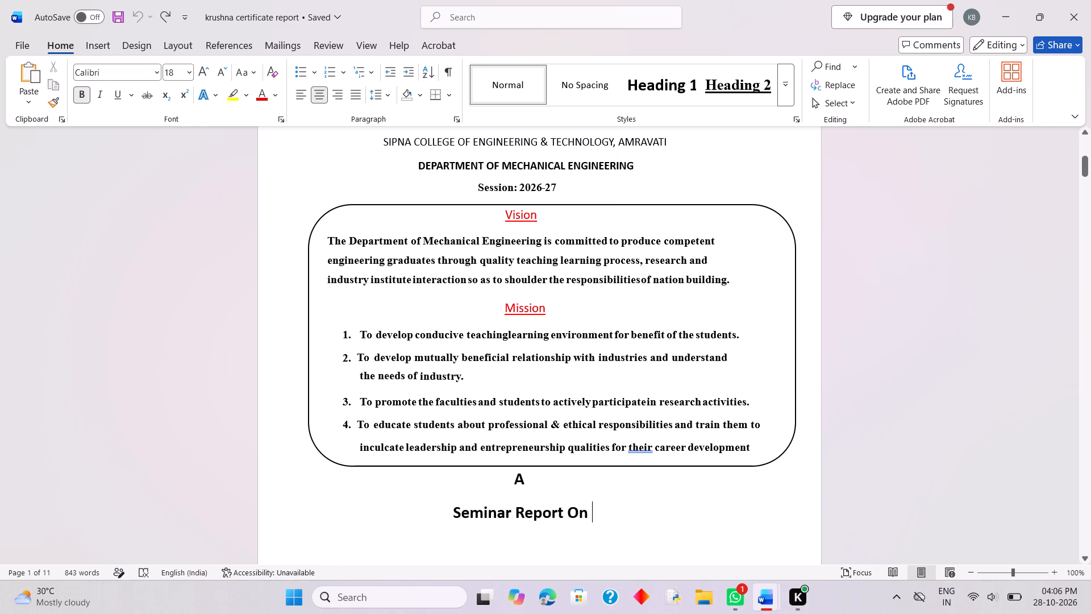
scroll(669, 522, up, 2)
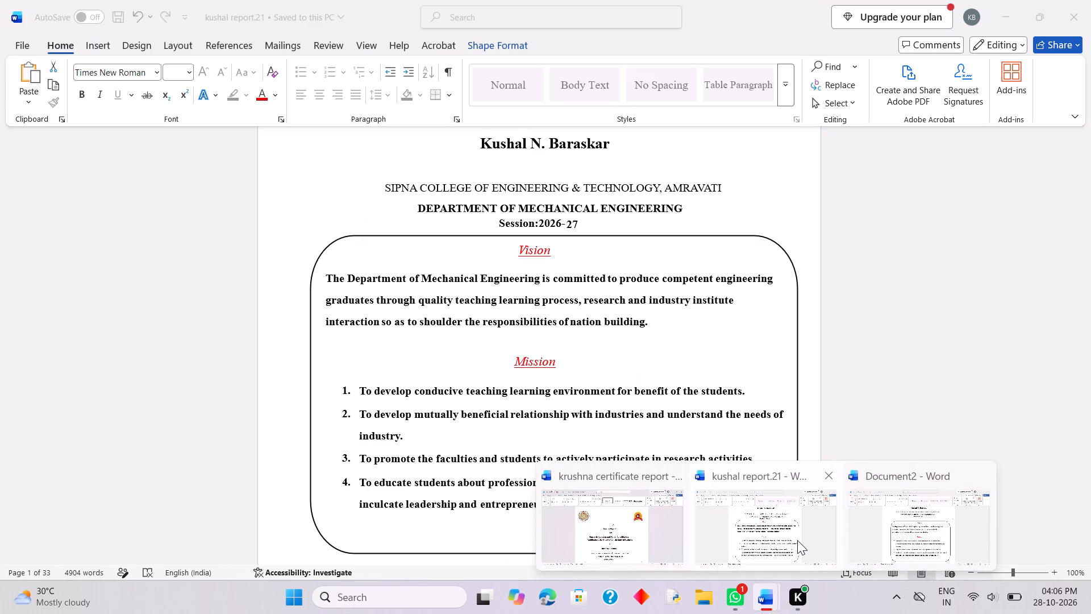
click(797, 540)
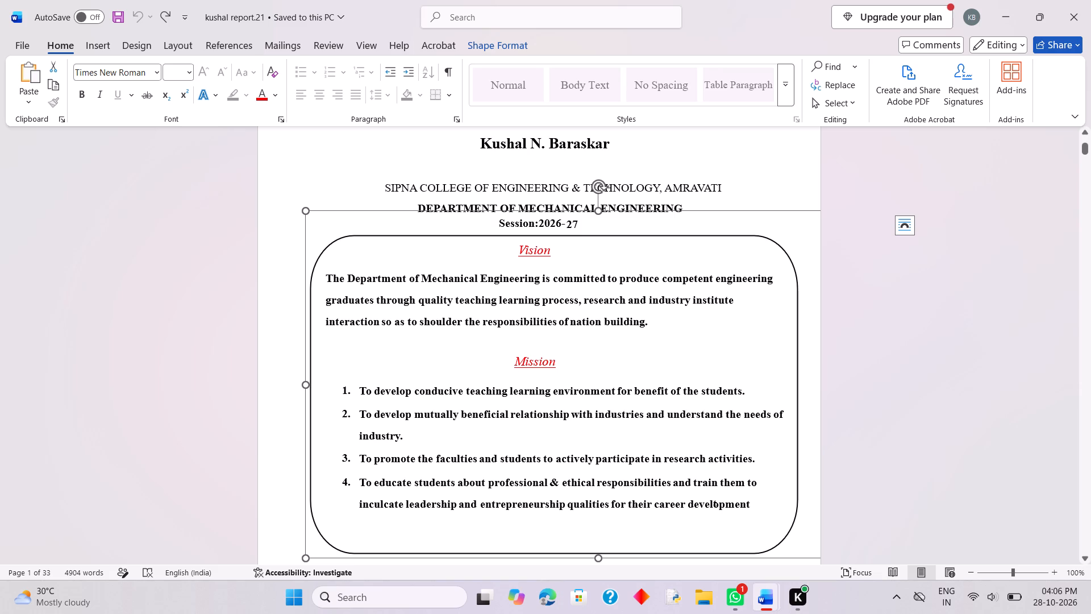
drag(519, 362, 559, 362)
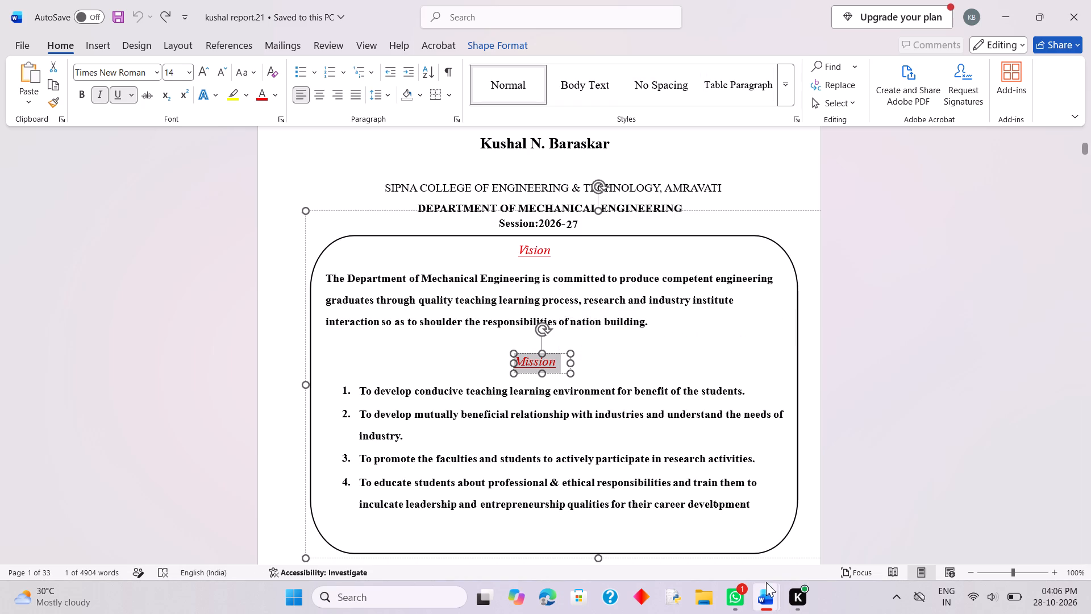
click(863, 521)
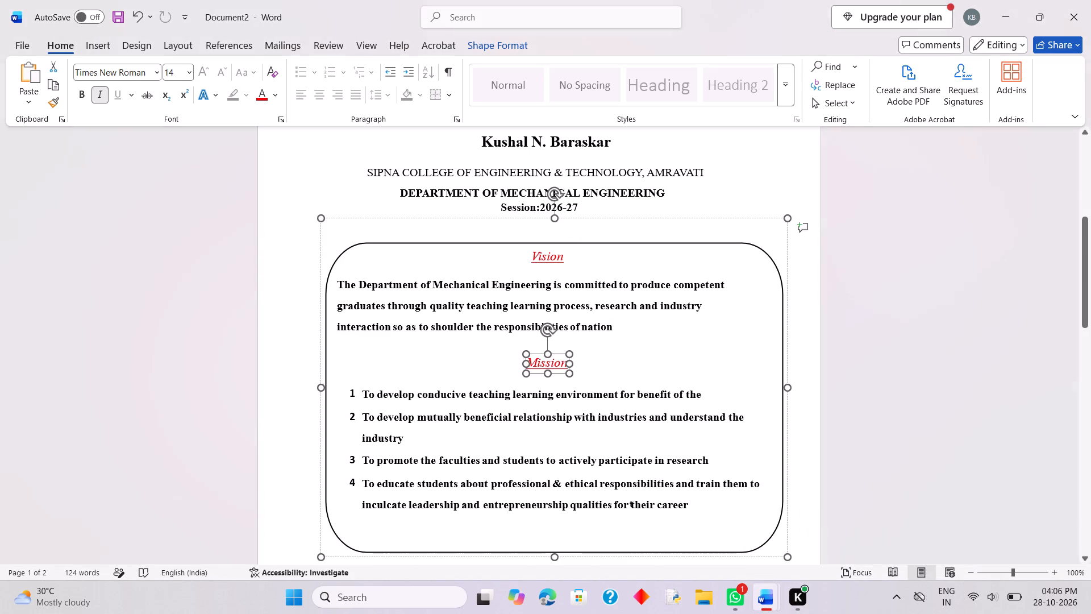
Copy the second page of kushal report.21, from the "A Seminar Report On" heading through the end of the Course Outcome table.
click(680, 374)
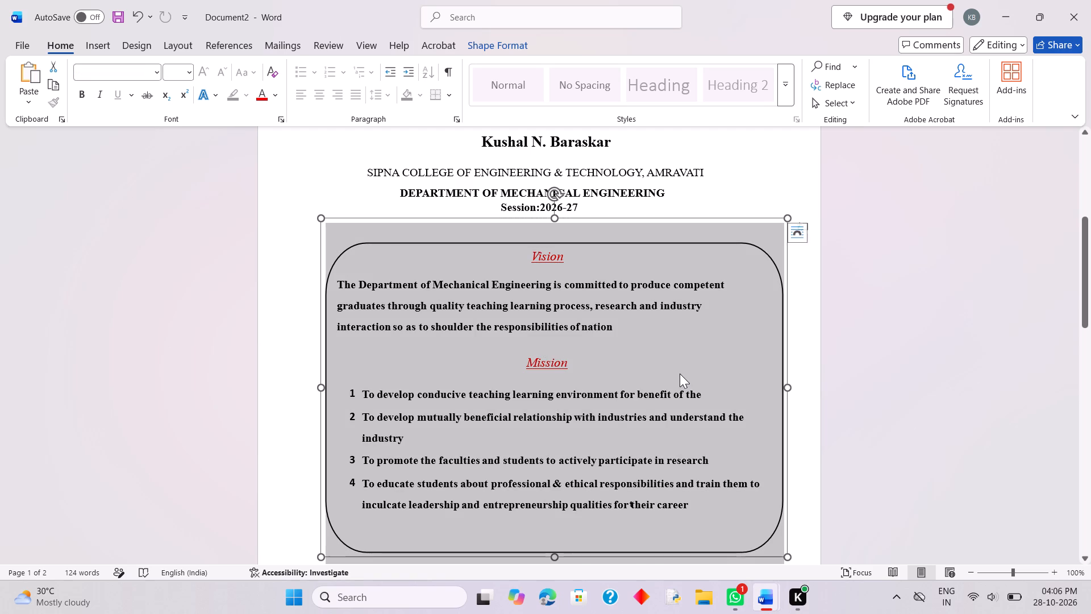
scroll(680, 374, down, 1)
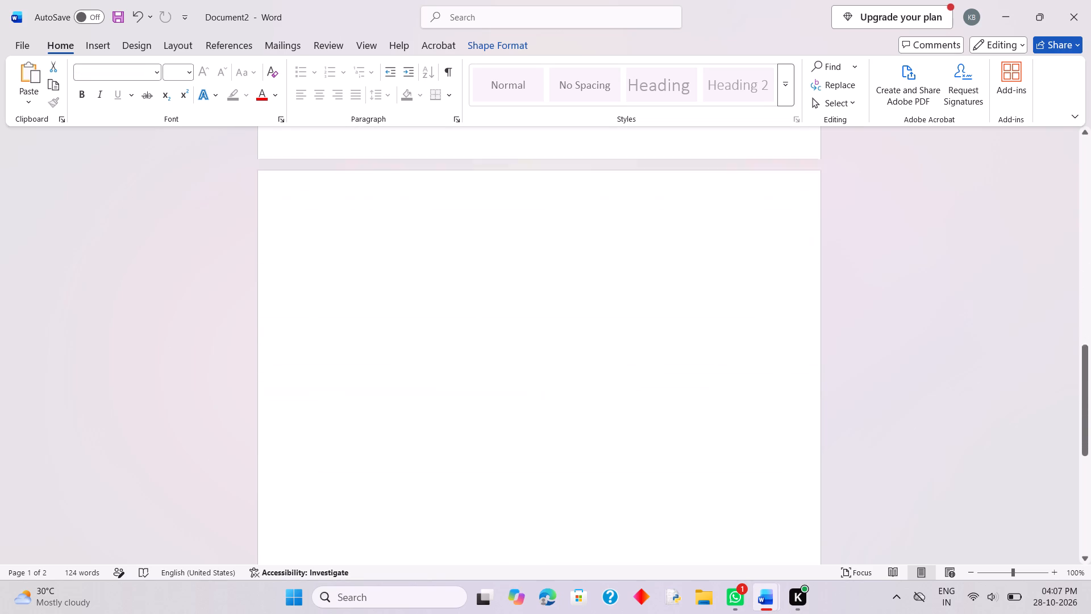
scroll(680, 374, down, 1)
click(509, 327)
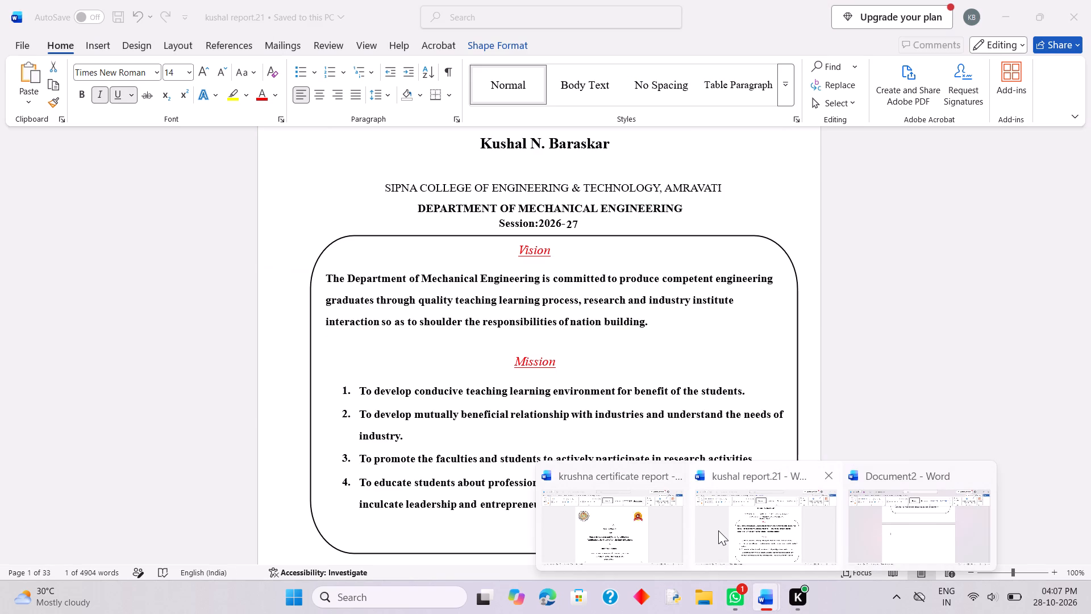
click(718, 530)
scroll(718, 530, down, 1)
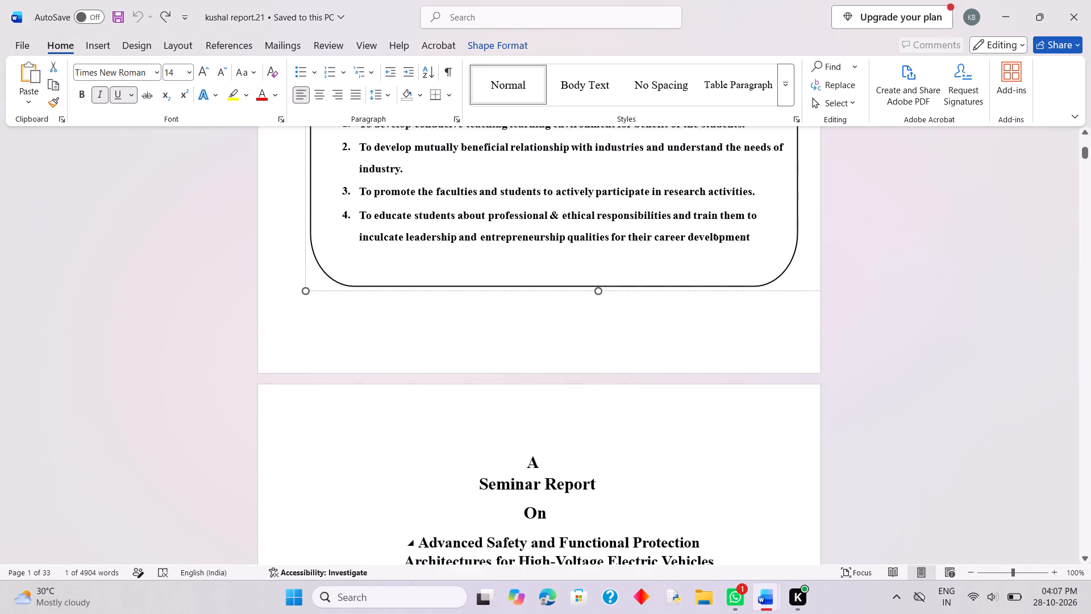
scroll(718, 530, down, 1)
click(718, 530)
drag(515, 447, 536, 472)
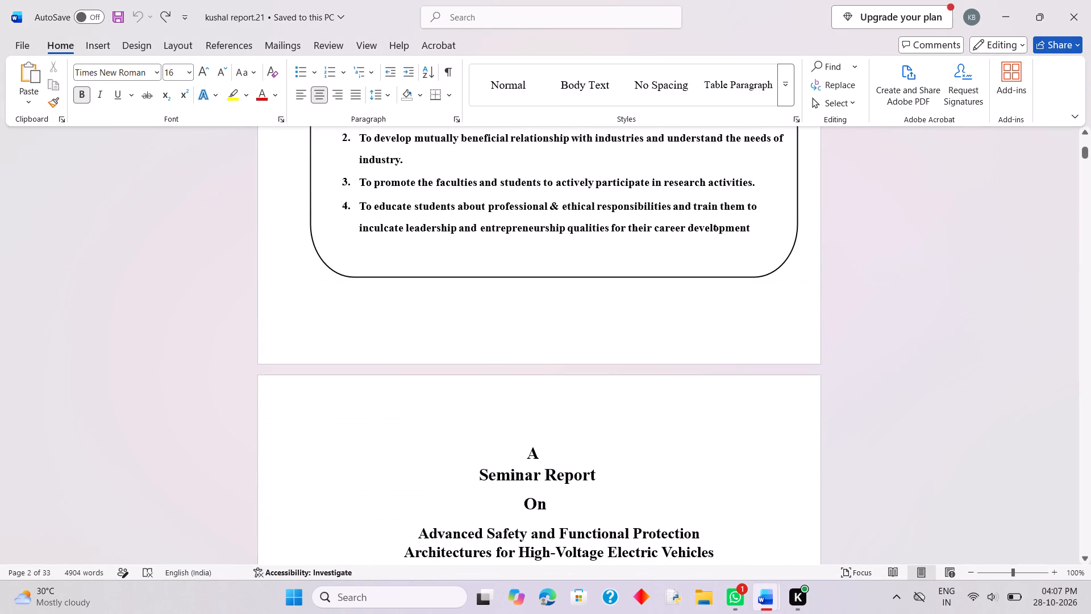
drag(536, 472, 618, 175)
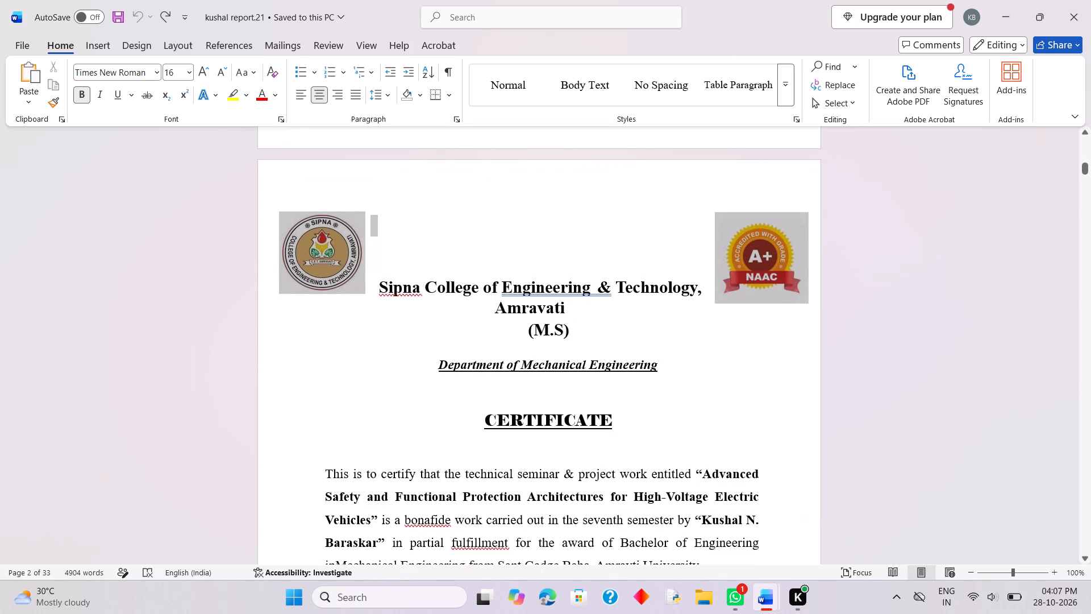
drag(618, 175, 666, 356)
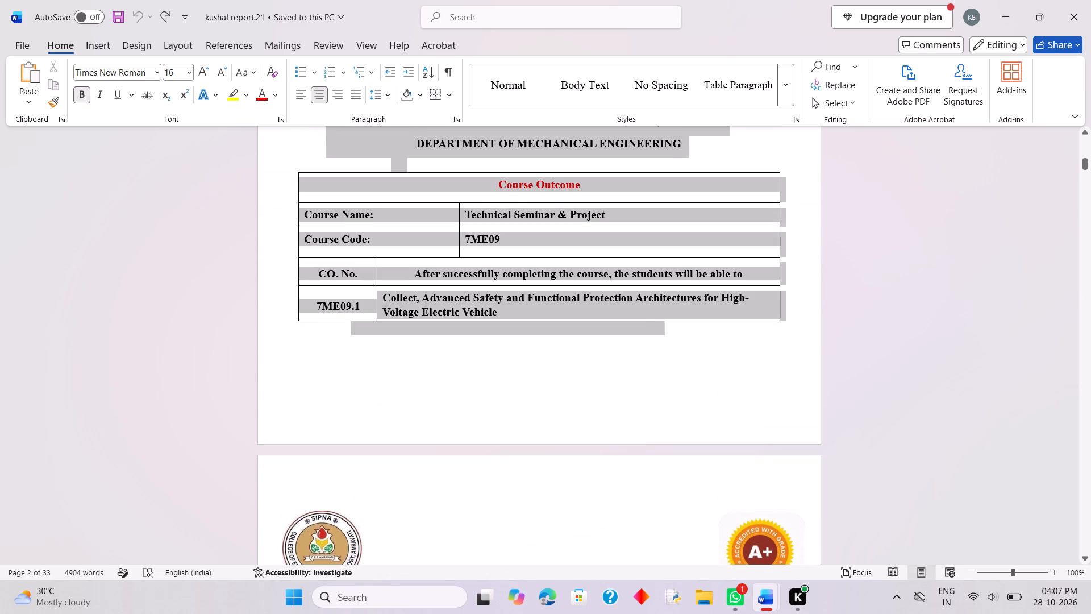
drag(666, 356, 813, 345)
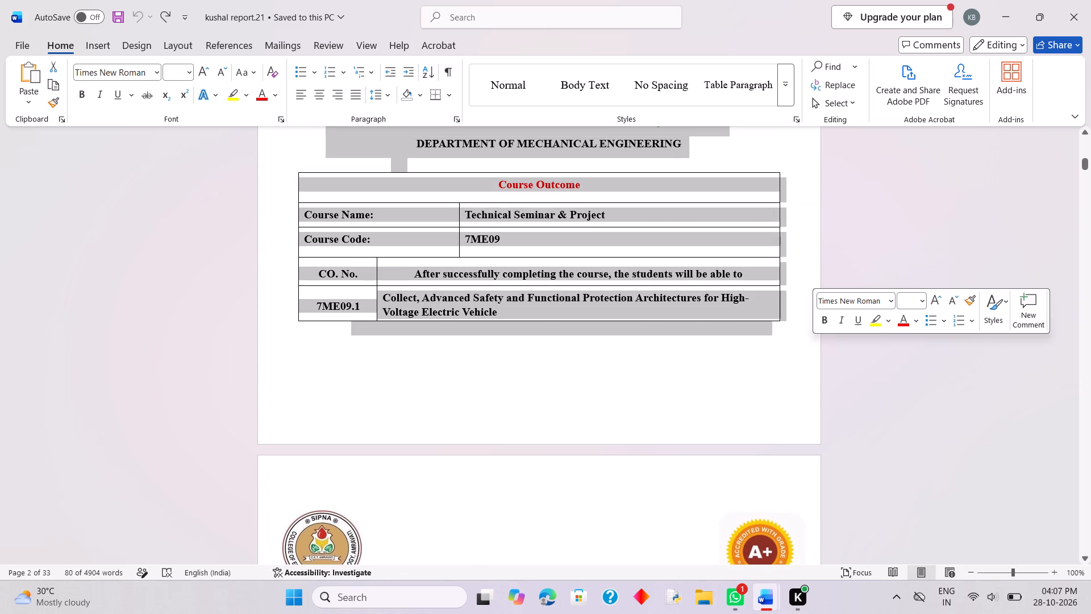
key(ctrl+c)
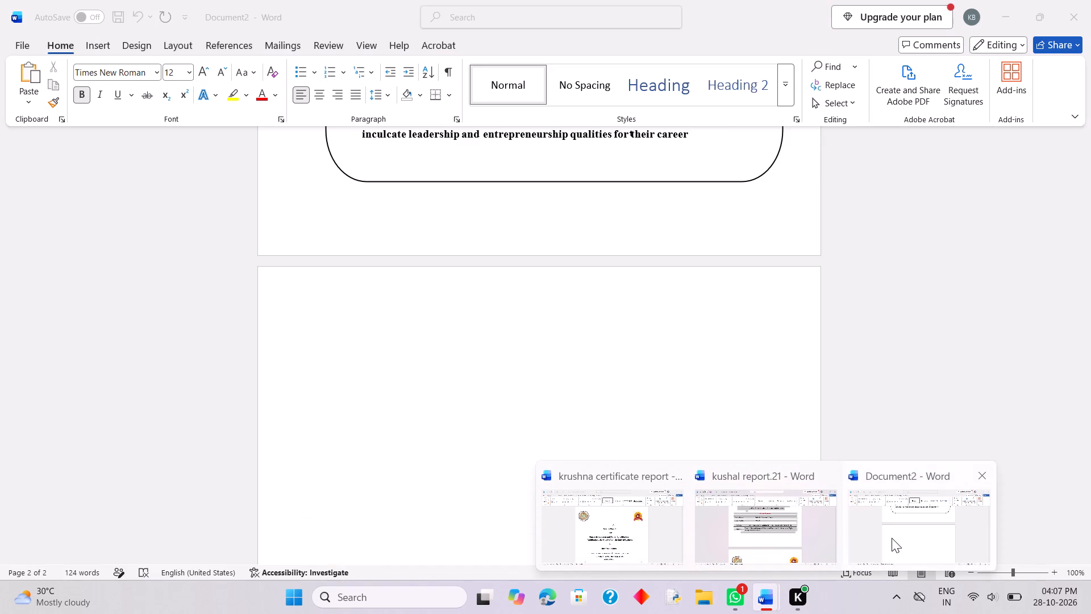
Paste the copied seminar report page at the start of Document2's blank second page.
click(892, 538)
key(v)
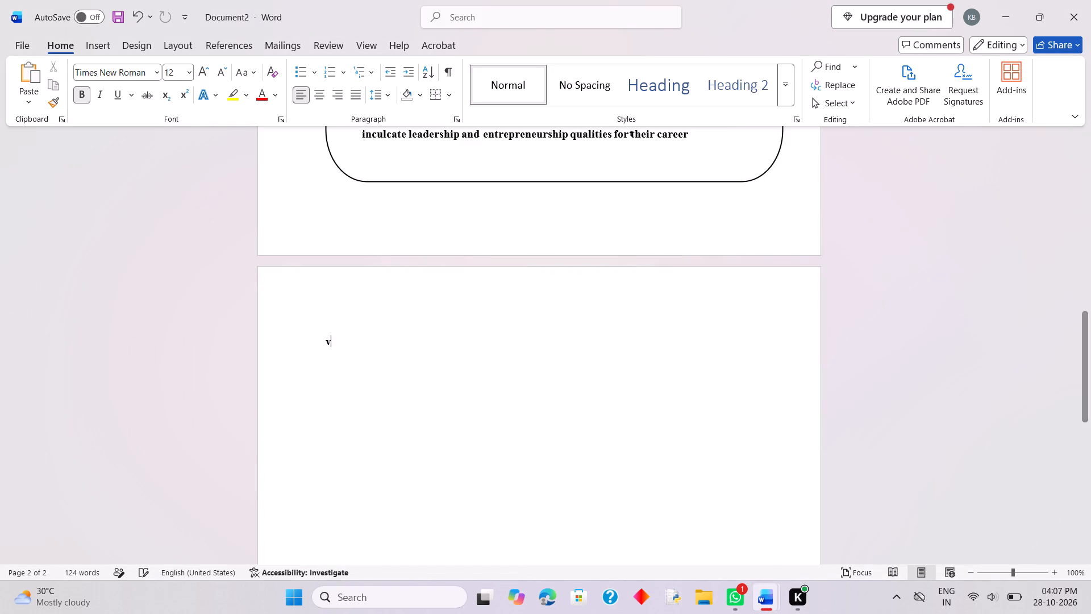
key(BackSpace)
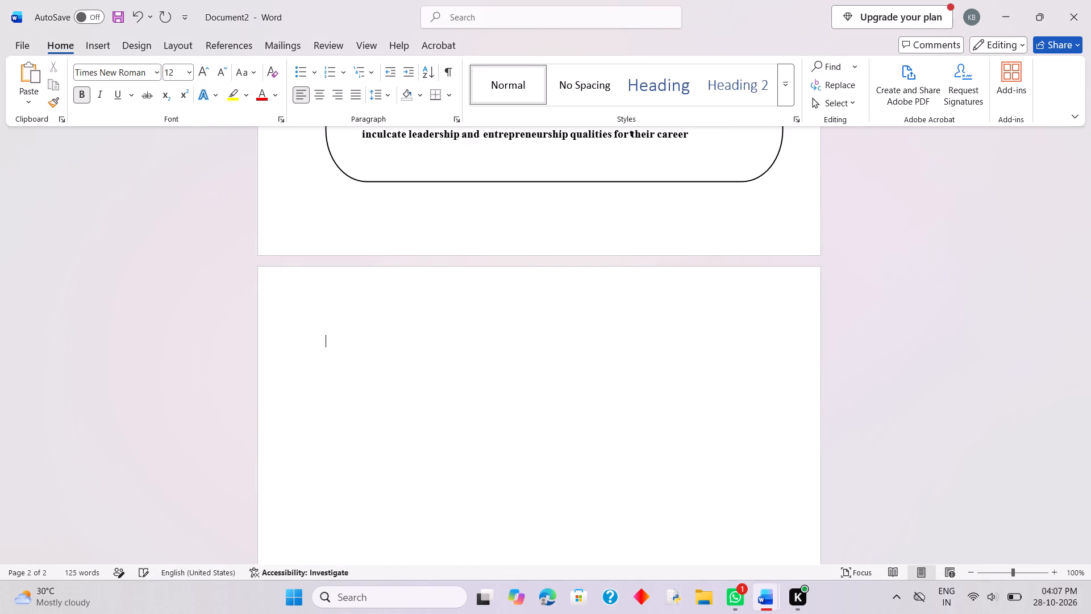
key(ctrl+v)
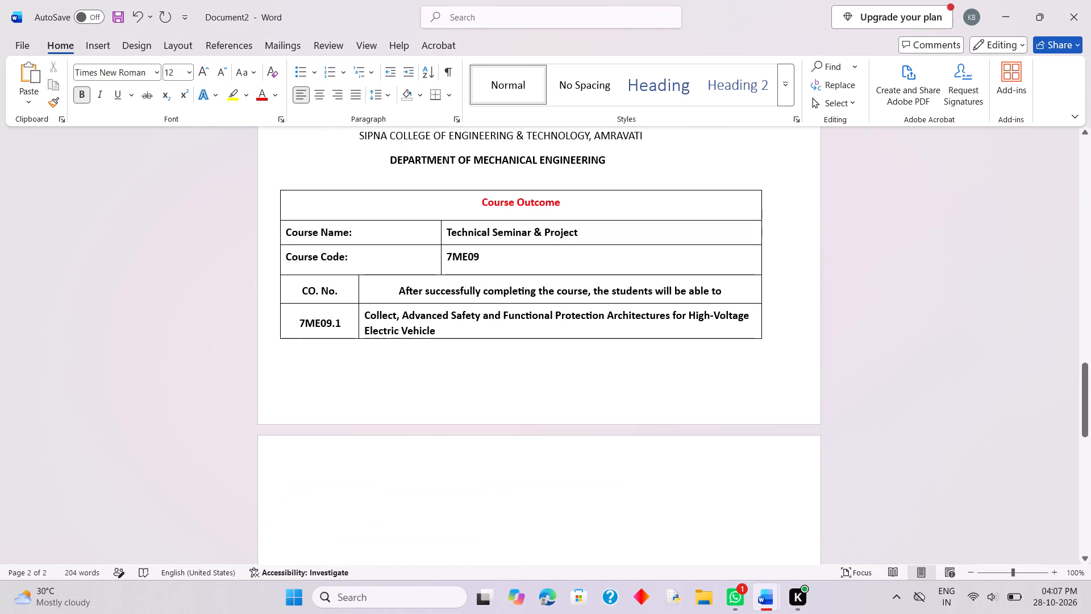
Centre-align all the pasted content on page 2, from the "A" line down through the Course Outcome table.
scroll(892, 538, up, 1)
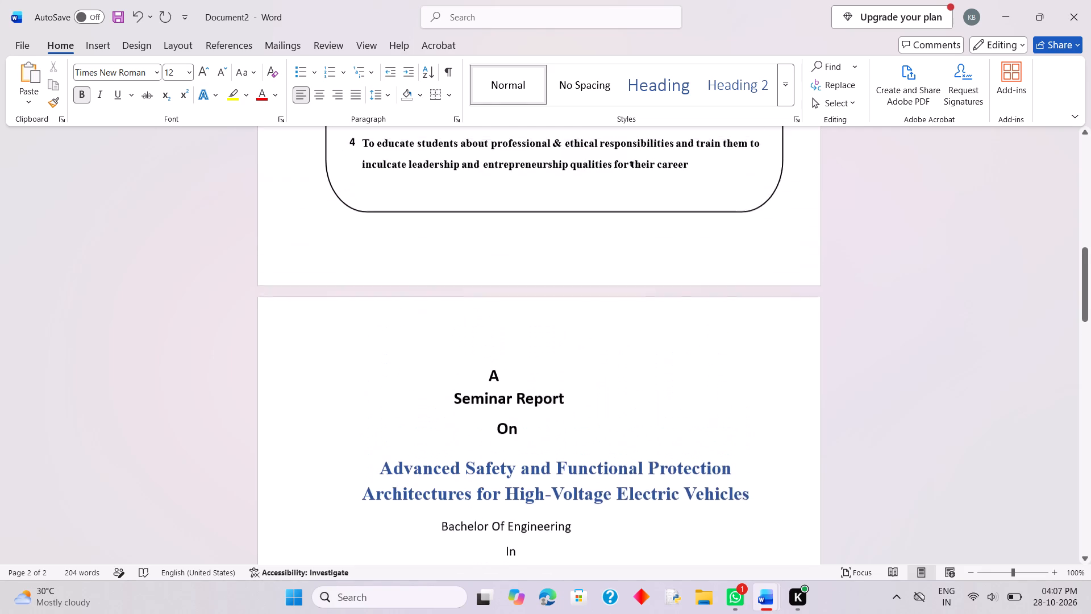
scroll(892, 538, up, 1)
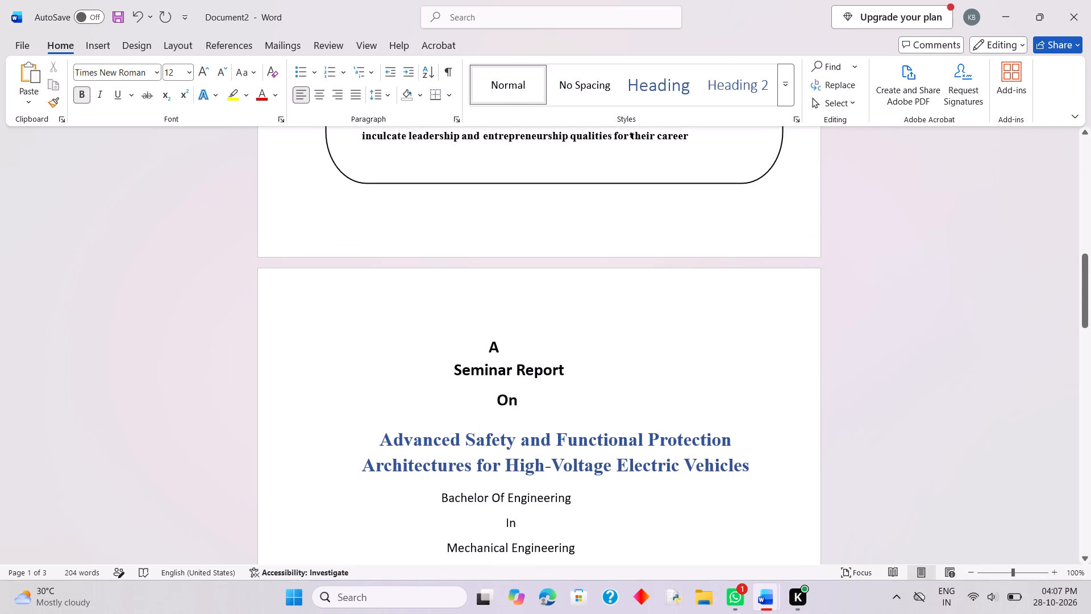
drag(484, 345, 621, 579)
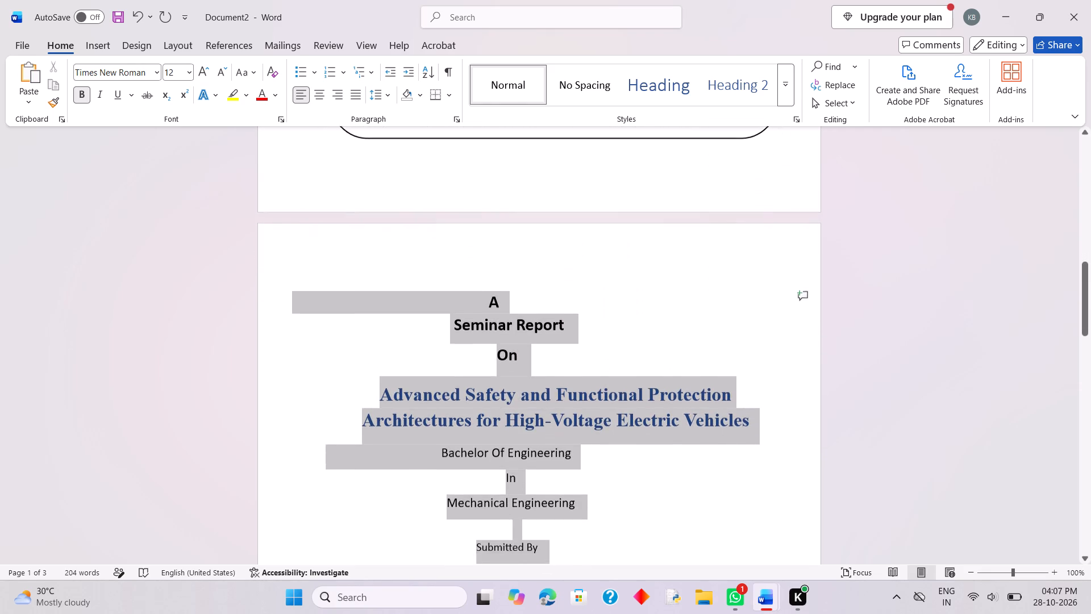
drag(621, 579, 635, 538)
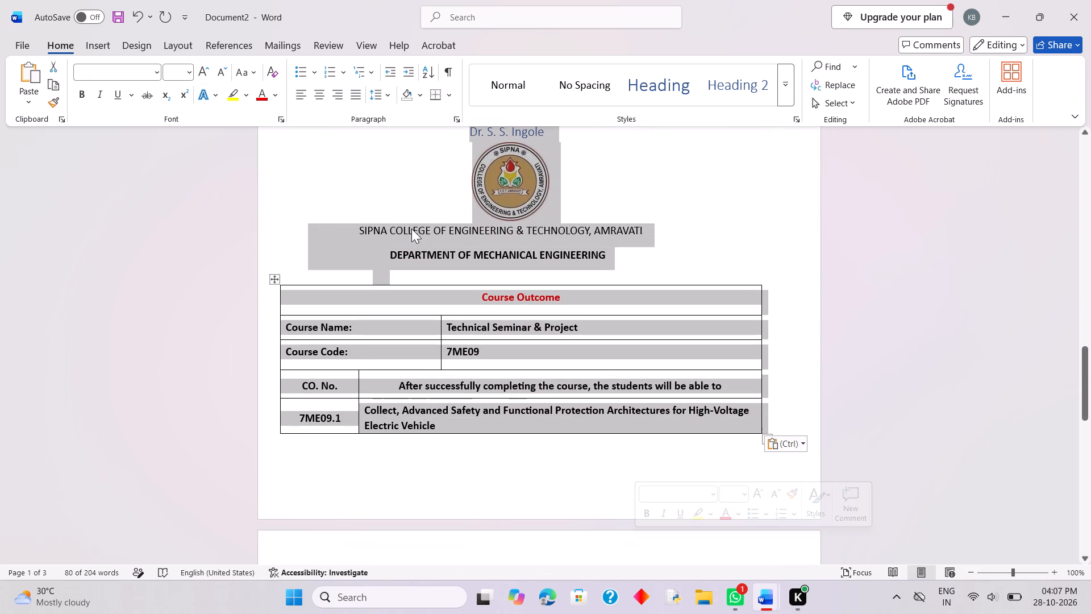
click(320, 85)
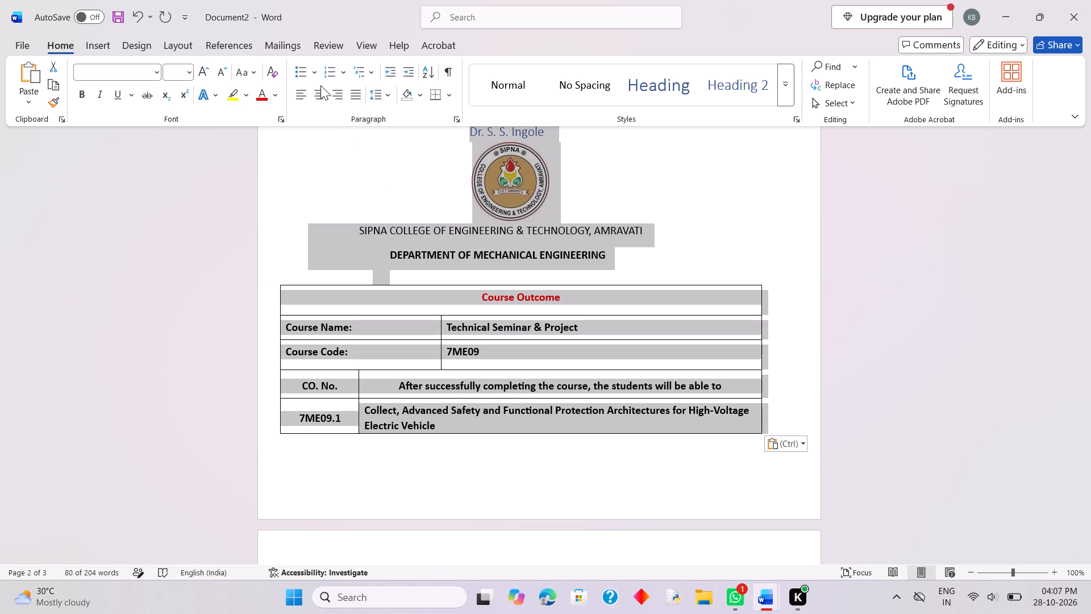
click(320, 89)
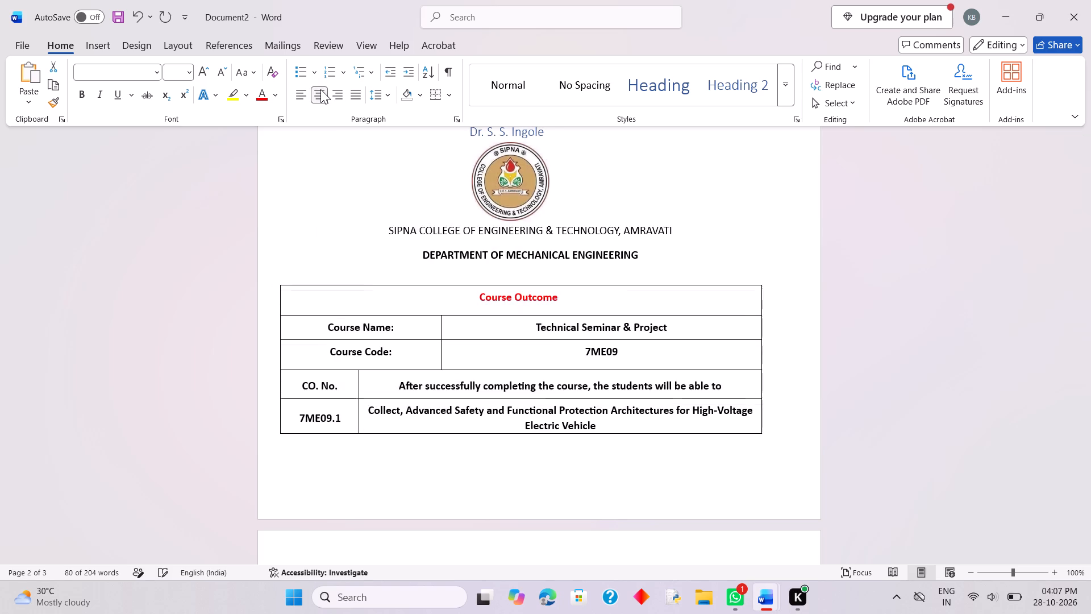
click(653, 155)
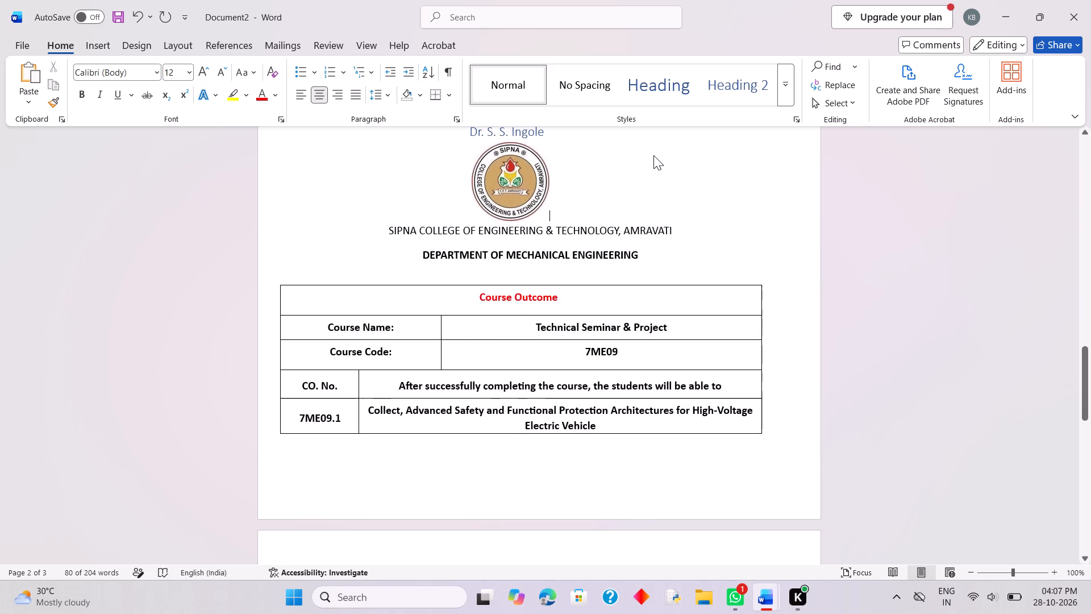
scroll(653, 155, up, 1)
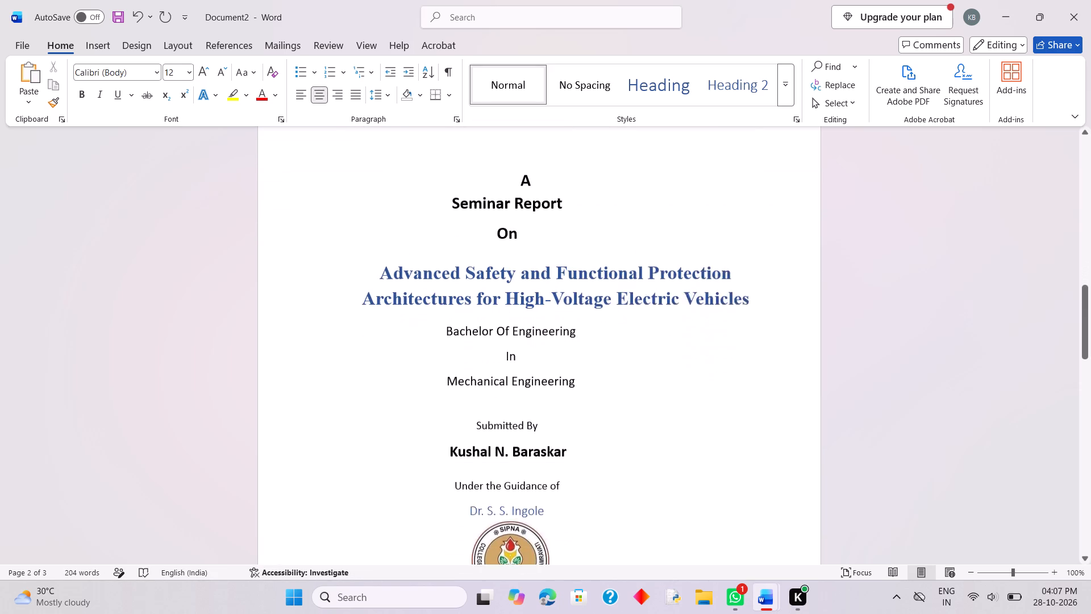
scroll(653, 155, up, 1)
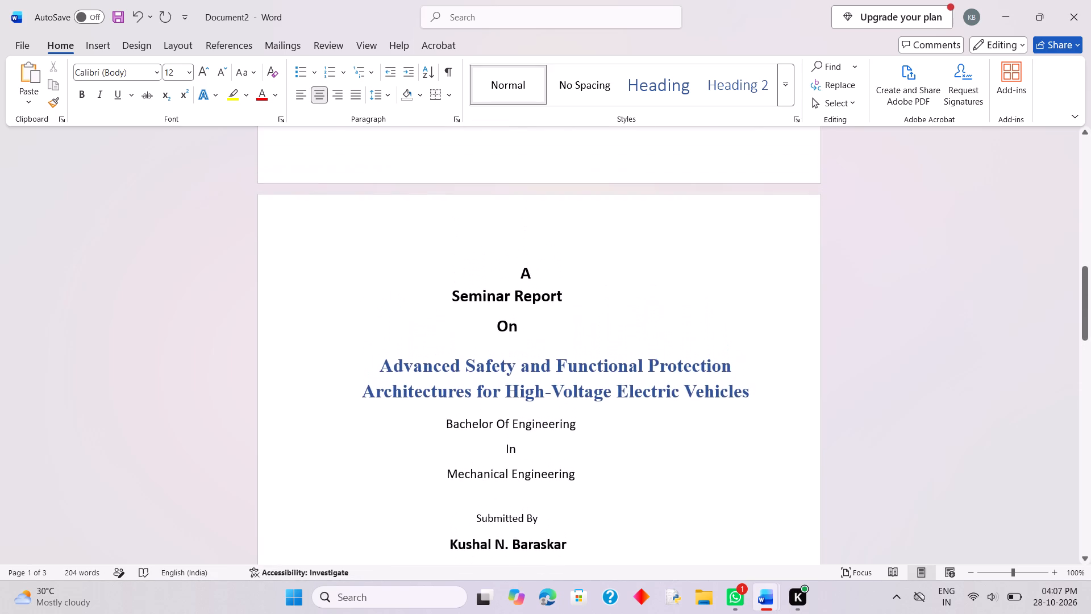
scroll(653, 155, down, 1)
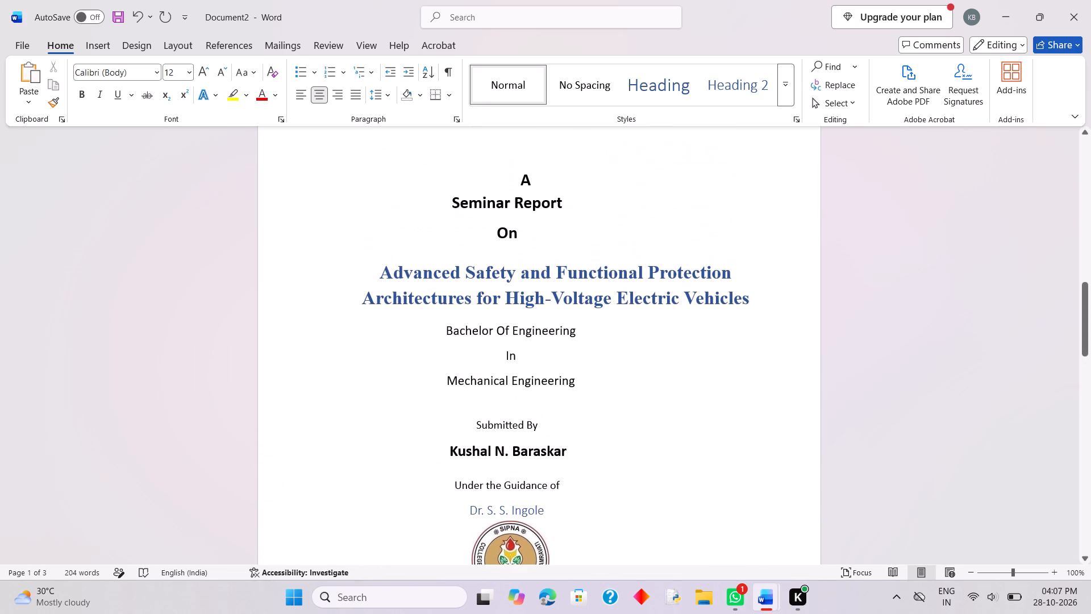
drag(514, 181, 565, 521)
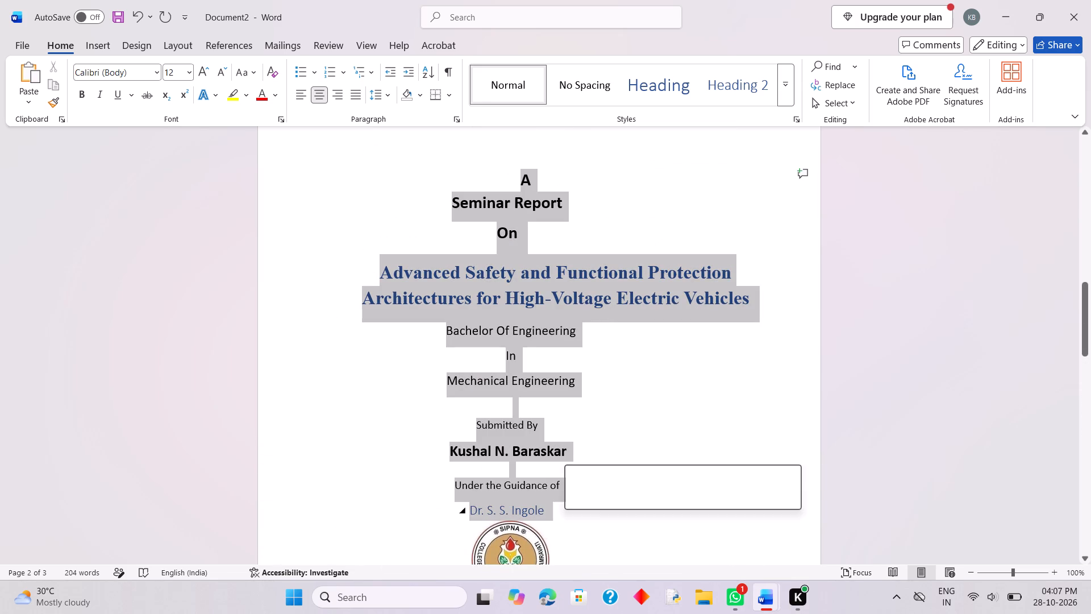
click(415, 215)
Move the Course Outcome table slightly rightward so it sits horizontally centred on page 2.
scroll(680, 407, down, 1)
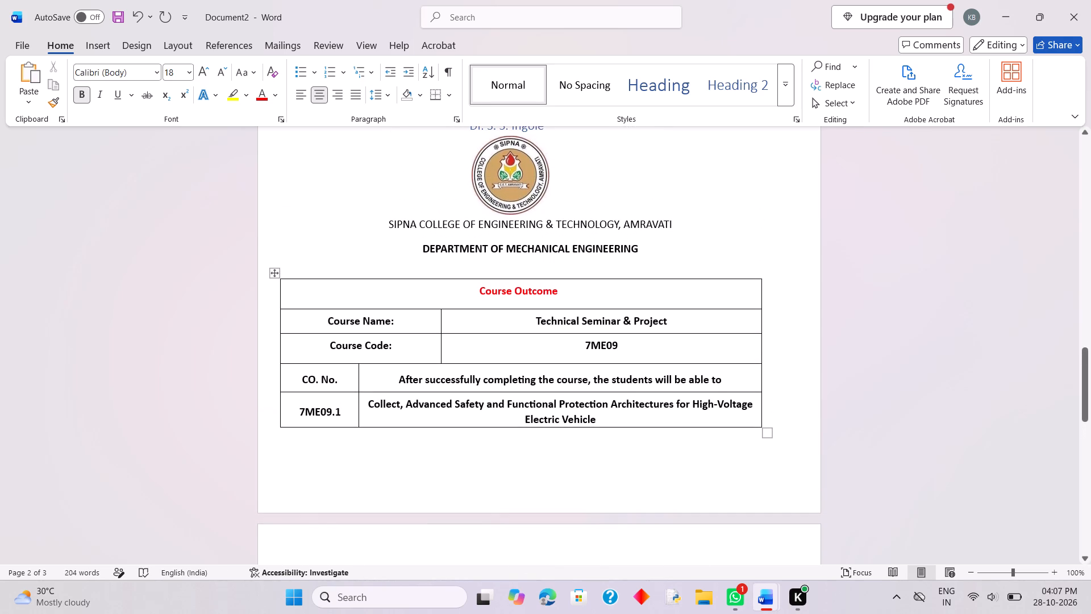
click(293, 275)
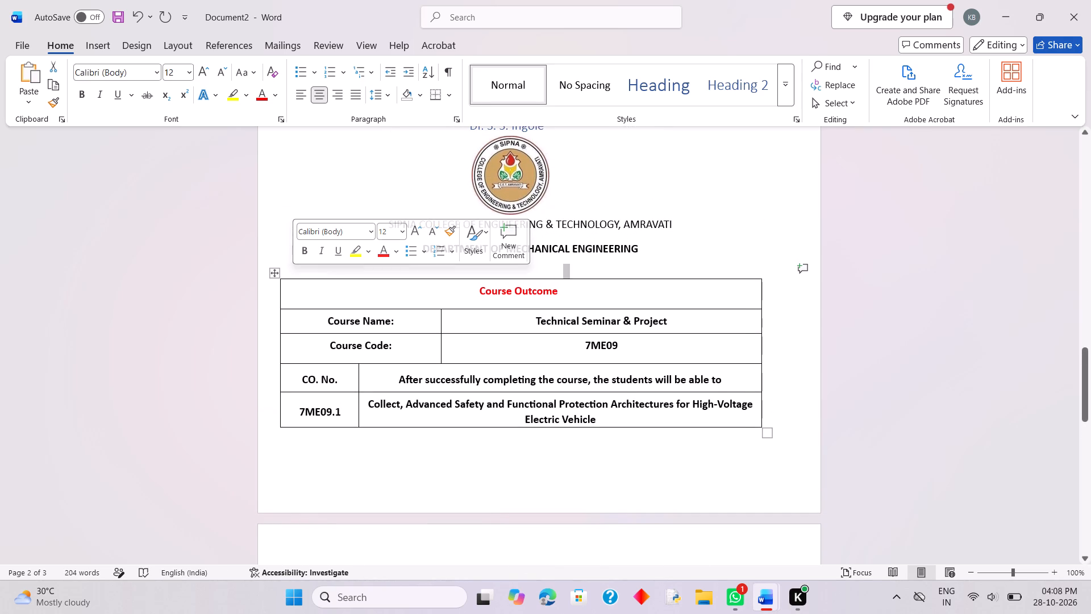
click(275, 271)
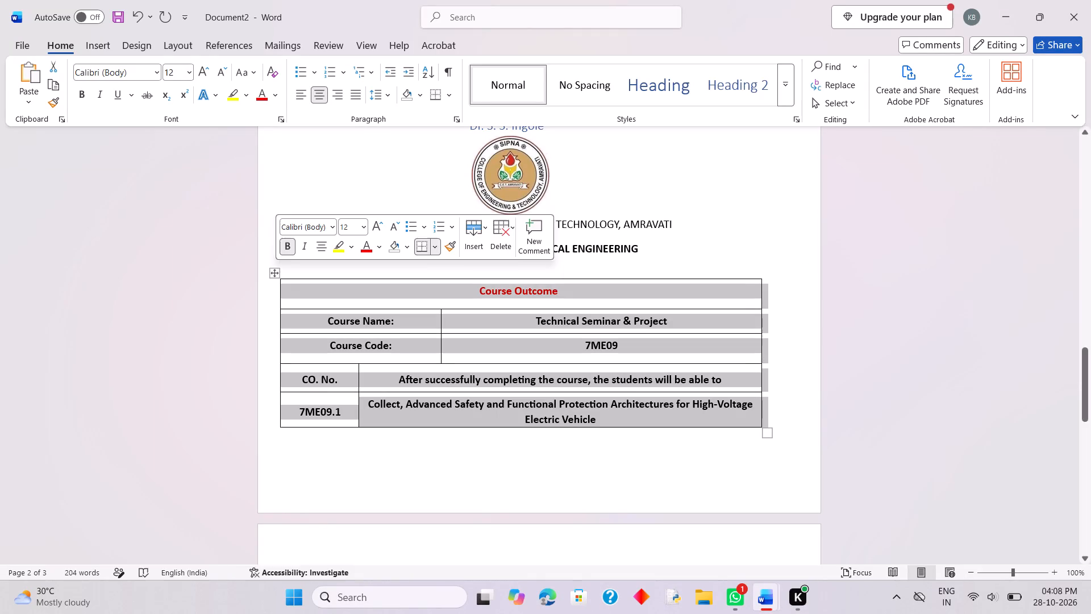
drag(276, 271, 285, 272)
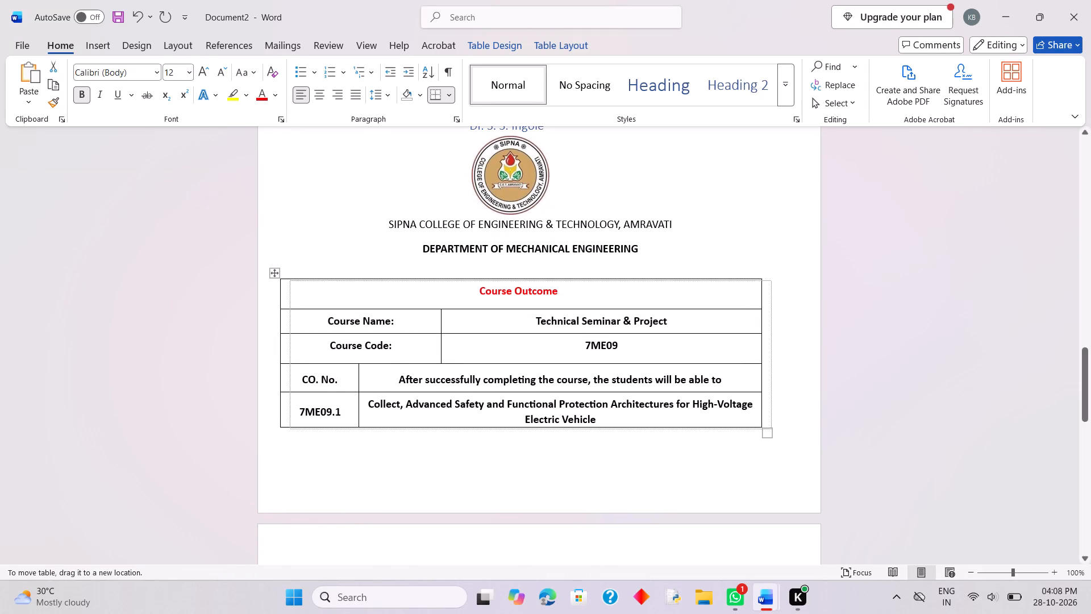
drag(285, 272, 289, 273)
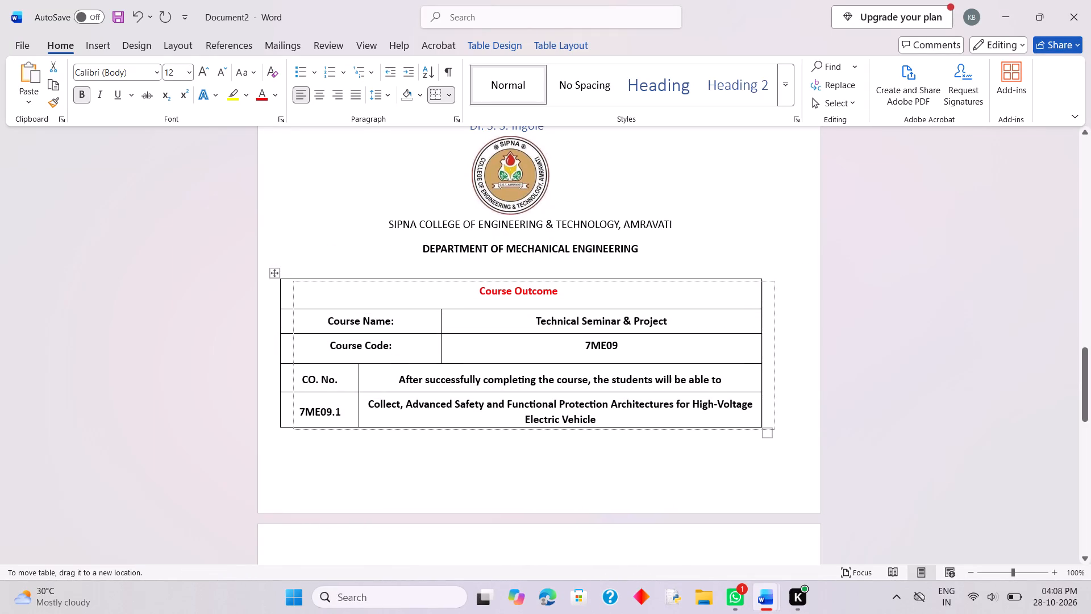
drag(289, 273, 292, 271)
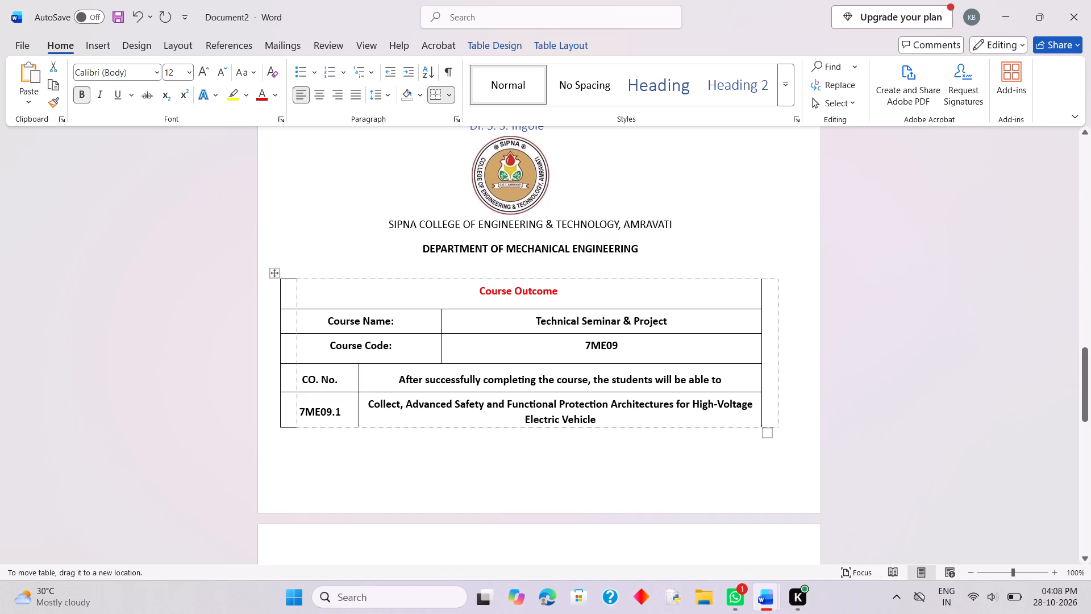
drag(292, 271, 290, 271)
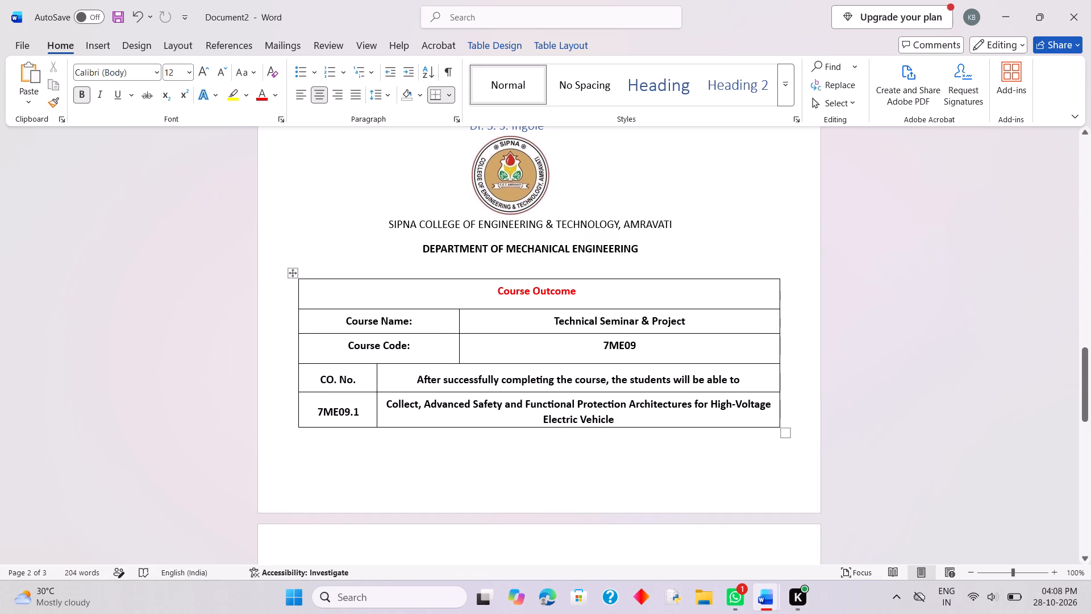
click(469, 400)
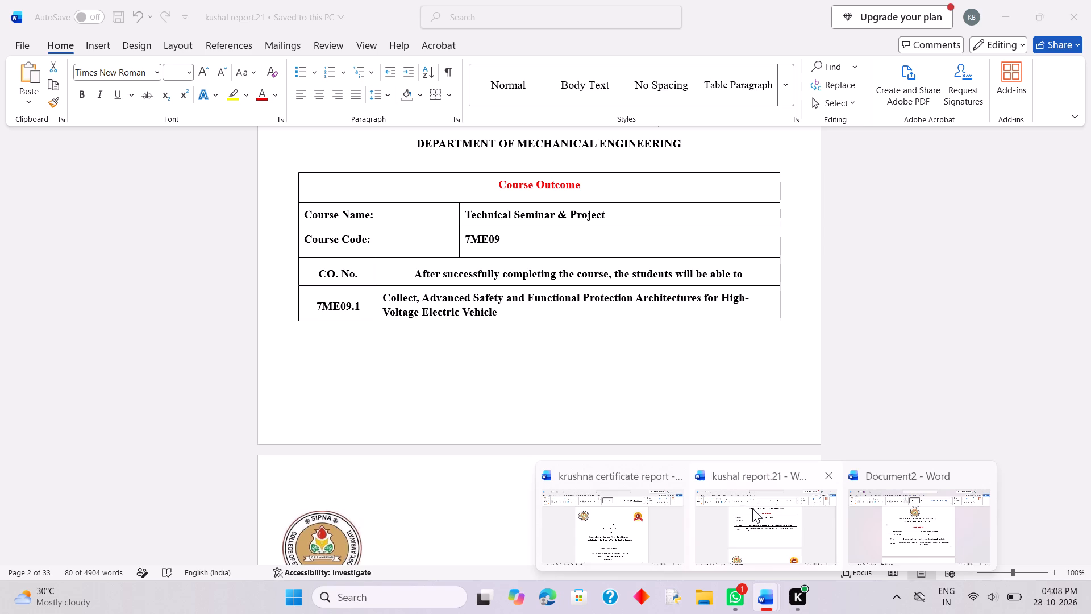
Look over page 2 of kushal report.21 and the start of the certificate page that follows it.
click(752, 508)
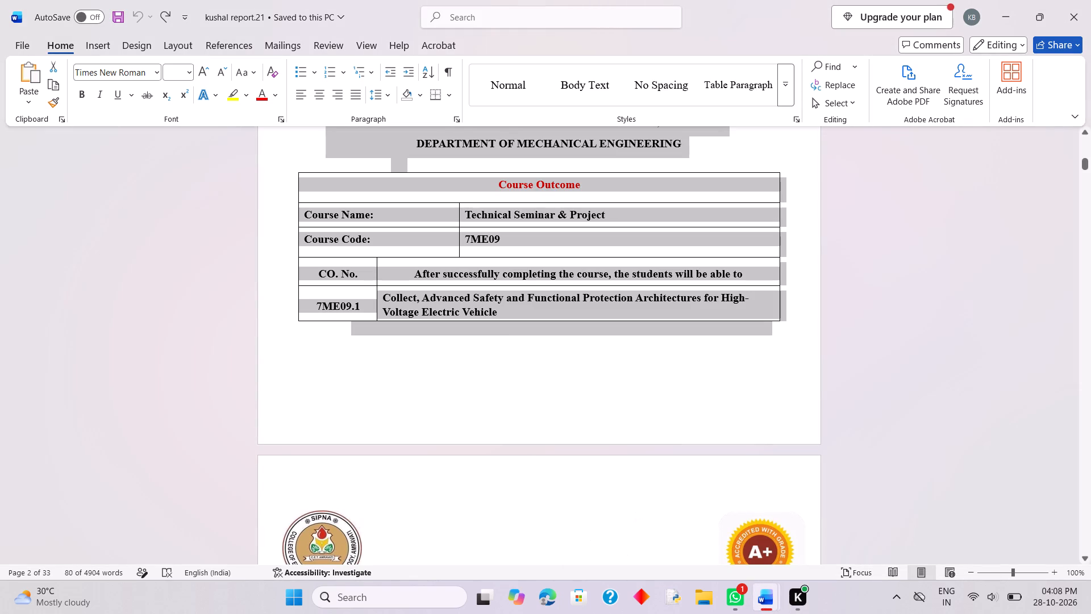
scroll(750, 345, up, 1)
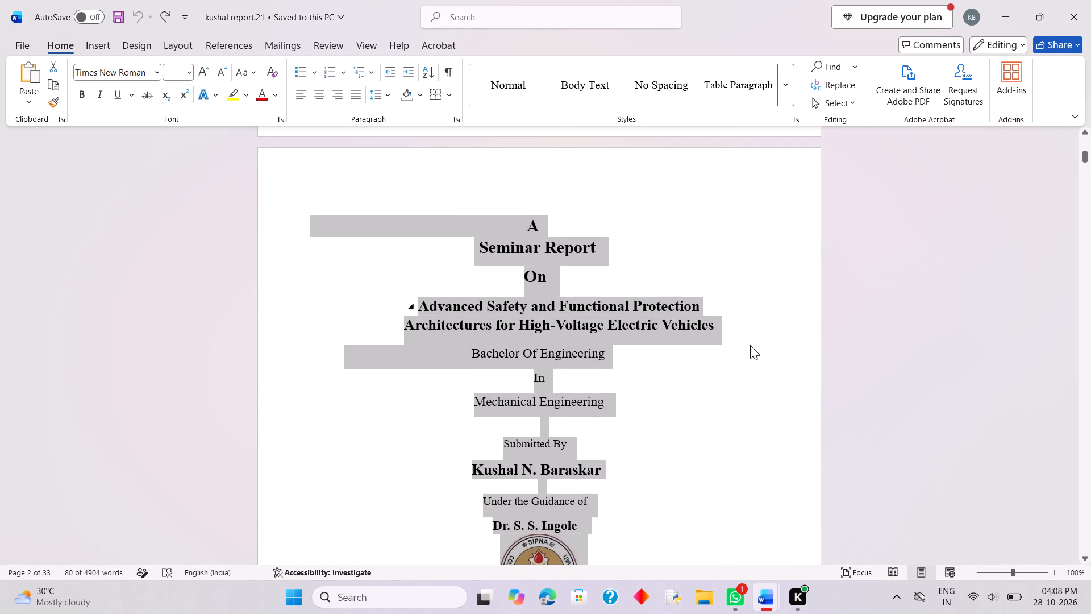
click(750, 345)
scroll(750, 345, down, 1)
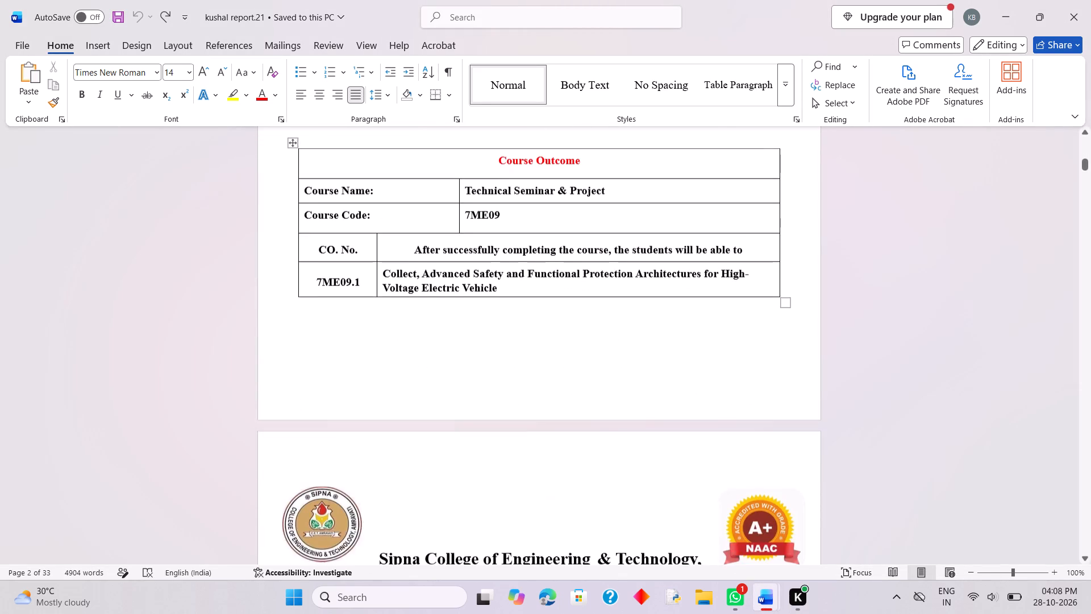
scroll(750, 345, down, 1)
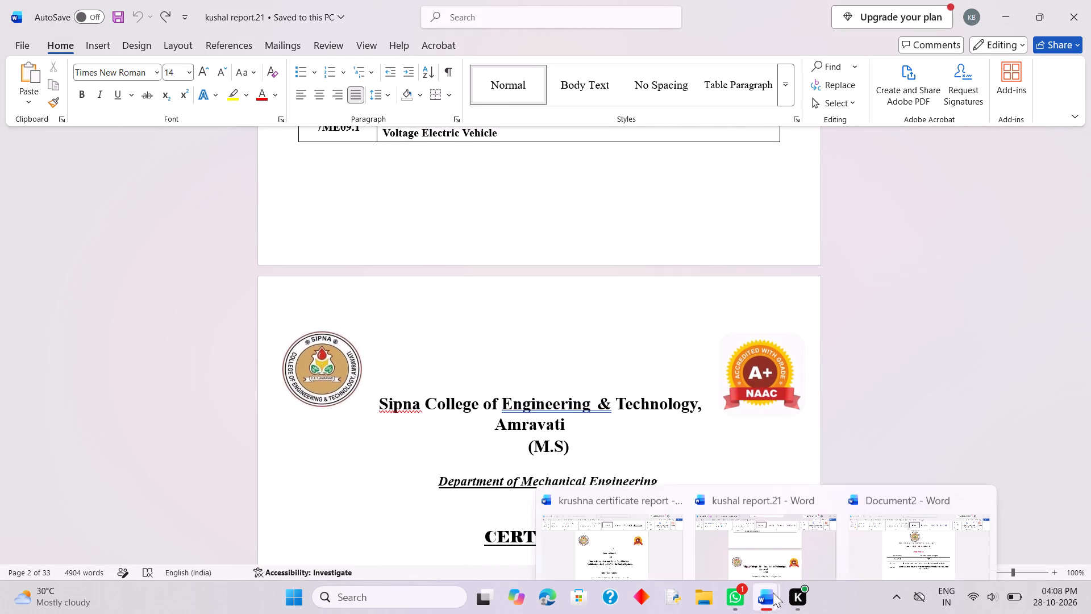
In krushna certificate report, insert two blank lines before the "A" heading below the Vision/Mission box, pushing it to the next page.
click(621, 516)
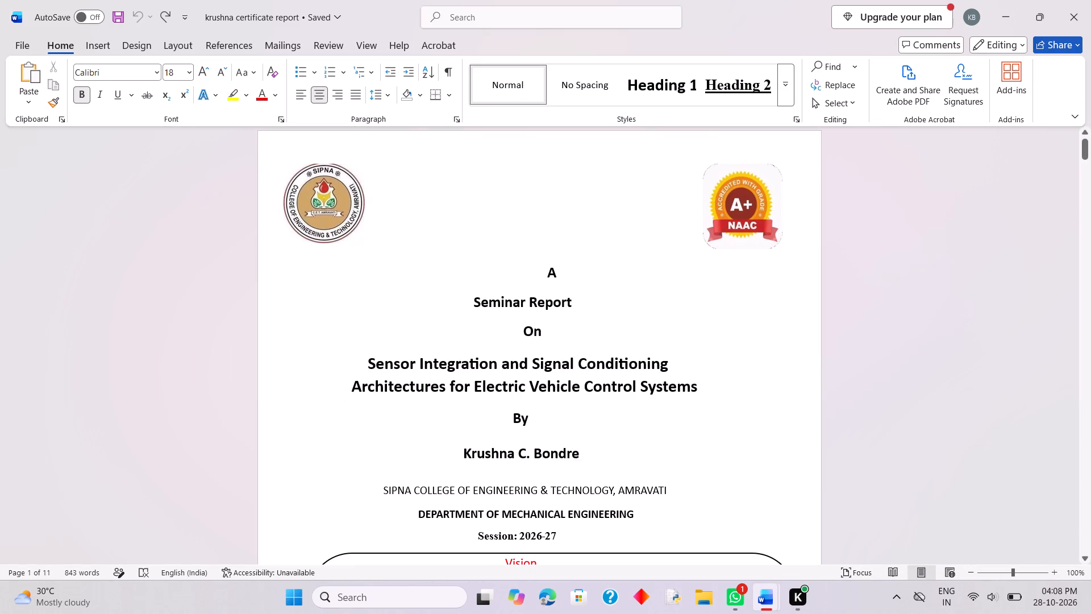
scroll(663, 428, down, 1)
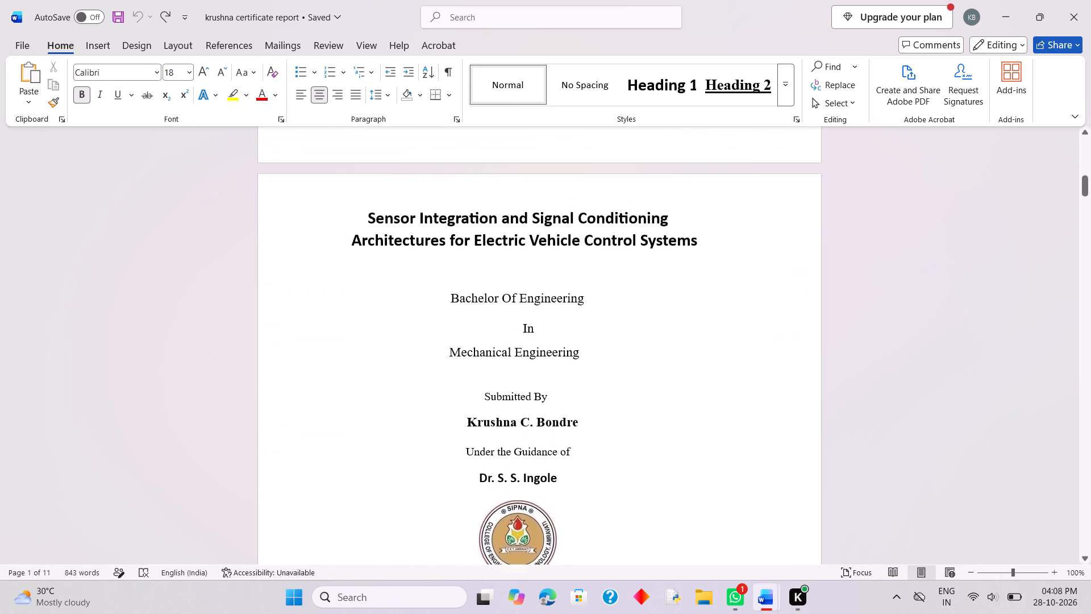
scroll(663, 428, down, 1)
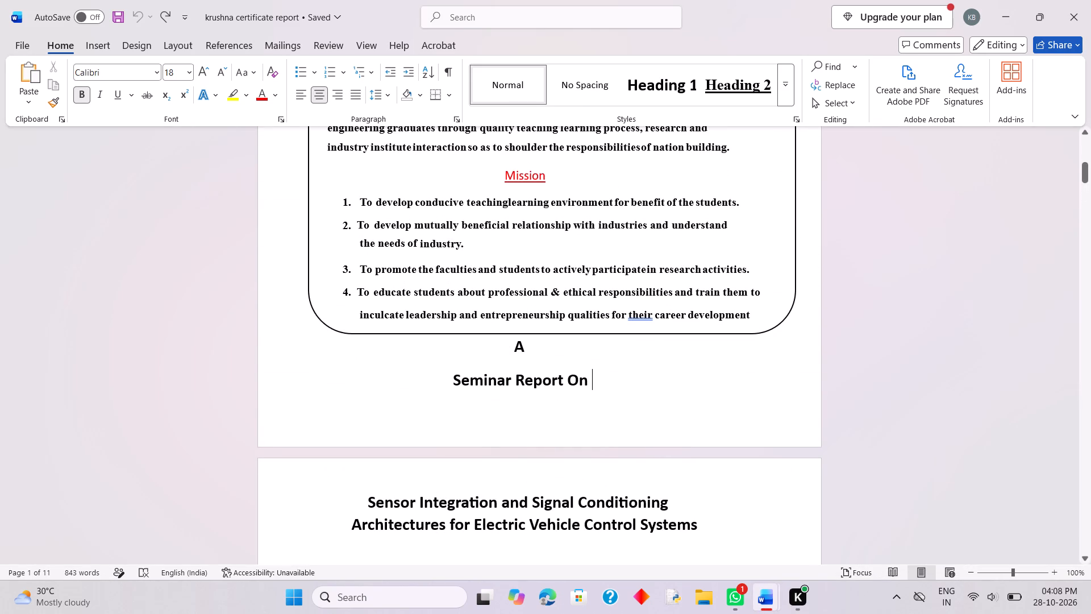
click(512, 349)
key(Return)
key(Return)
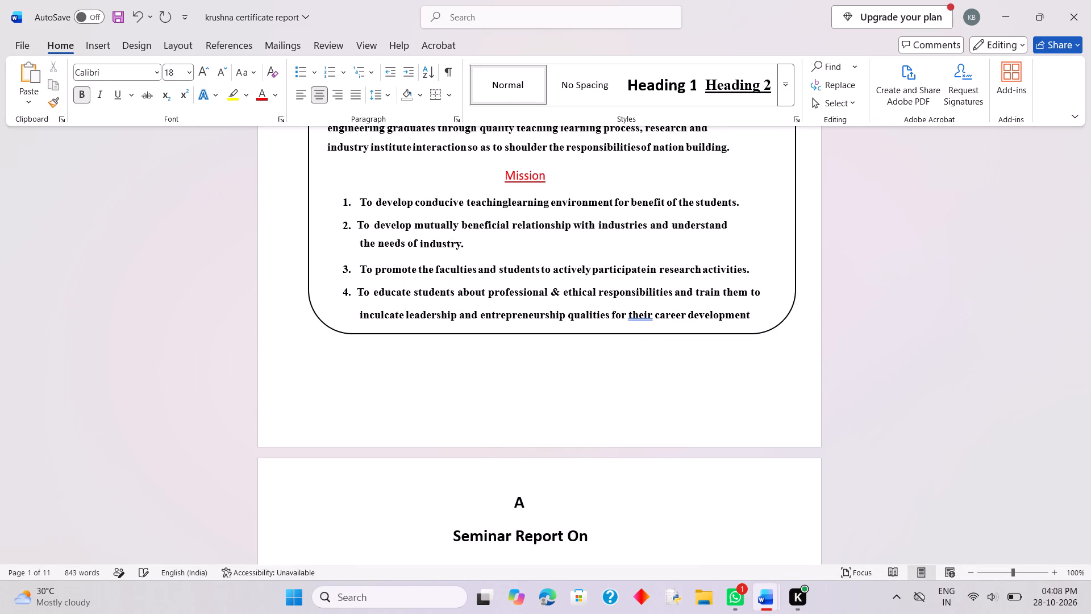
scroll(512, 349, down, 1)
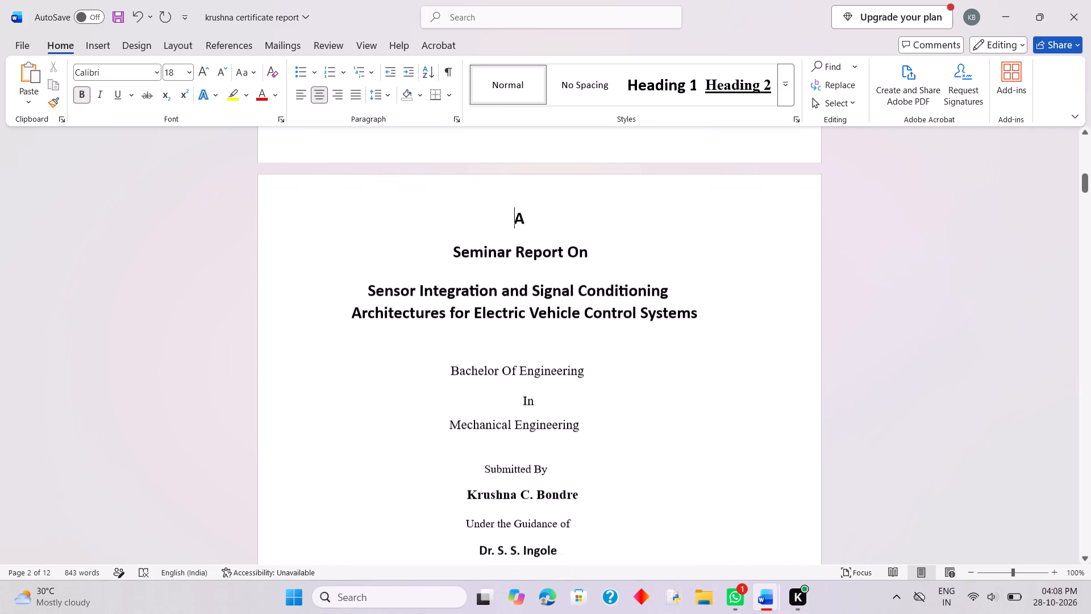
scroll(512, 349, down, 1)
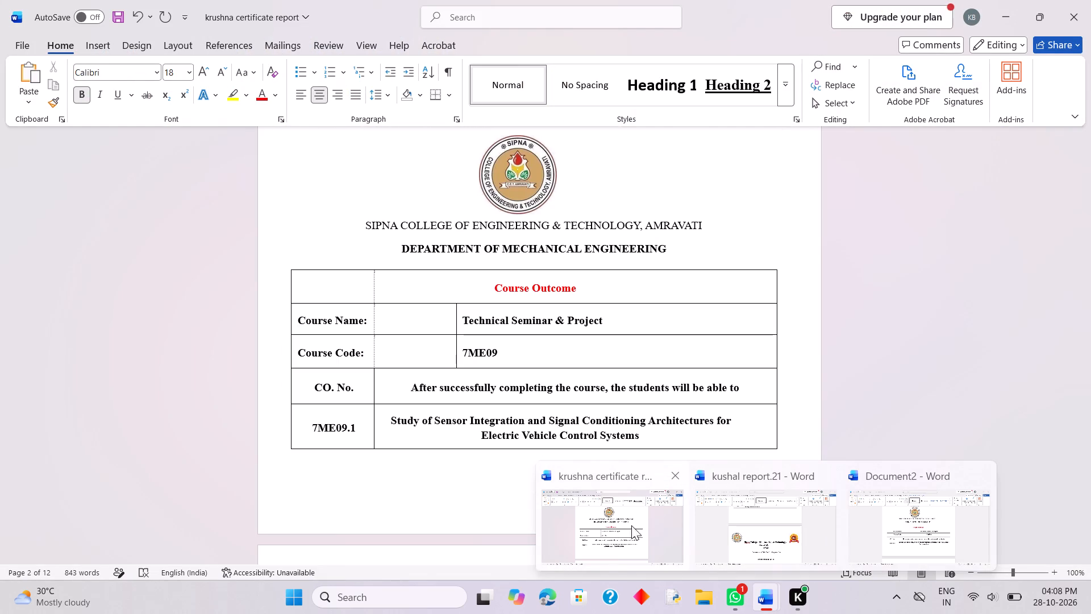
In Document2, change the font of all page 2 content, from the "A" line through the Course Outcome table, to Times New Roman.
click(696, 533)
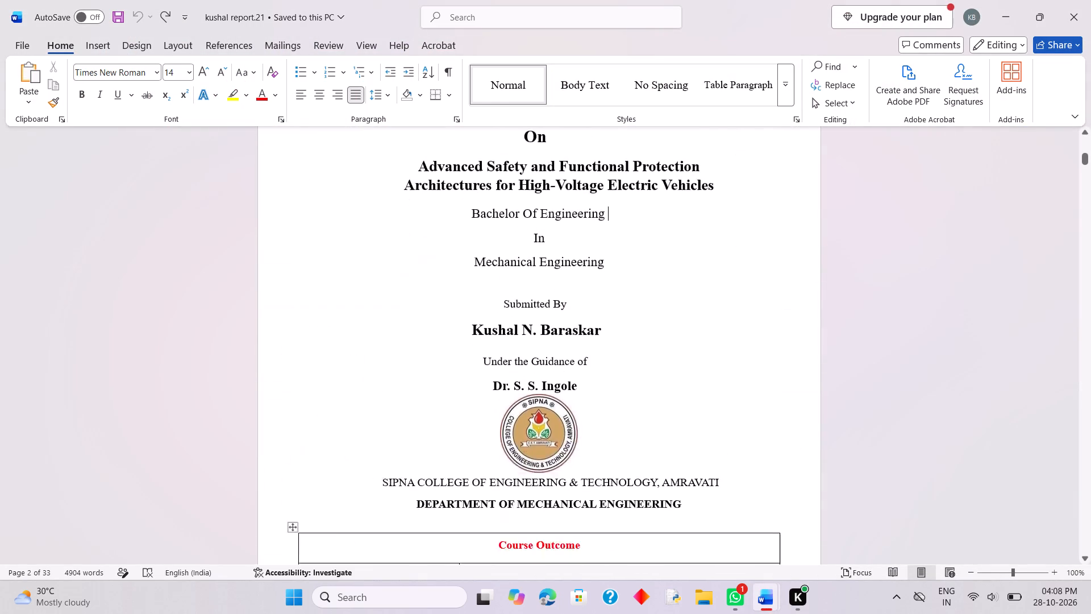
scroll(688, 448, right, 1)
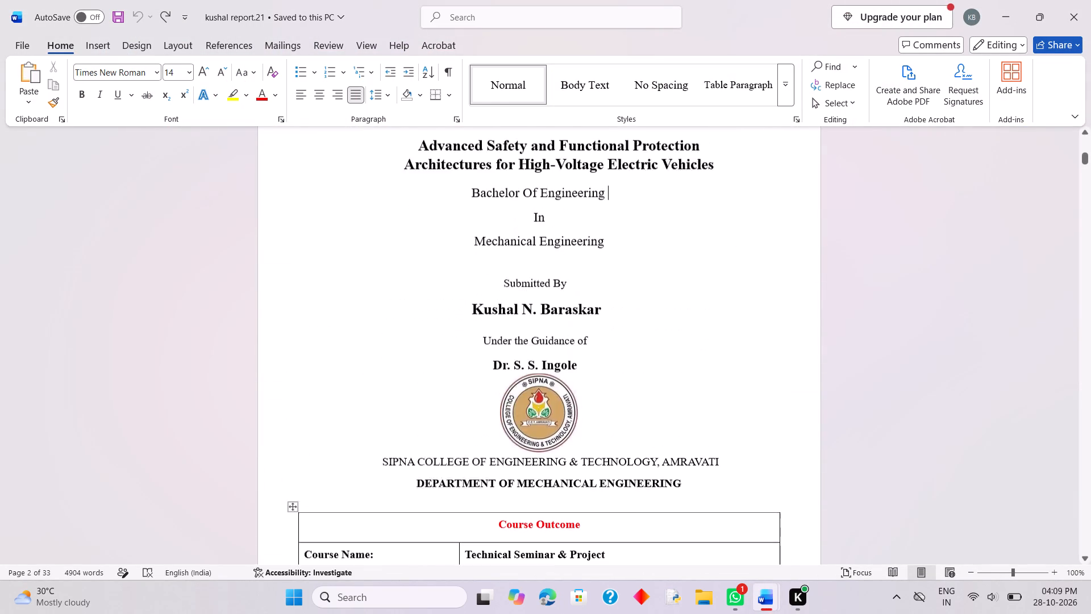
scroll(688, 448, right, 1)
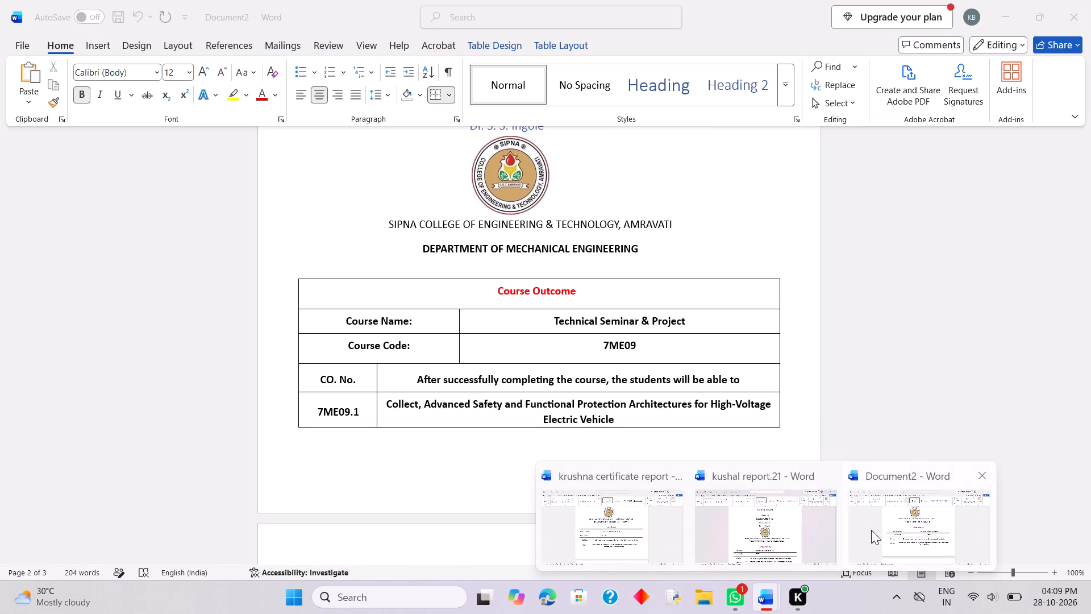
click(871, 530)
scroll(740, 307, up, 1)
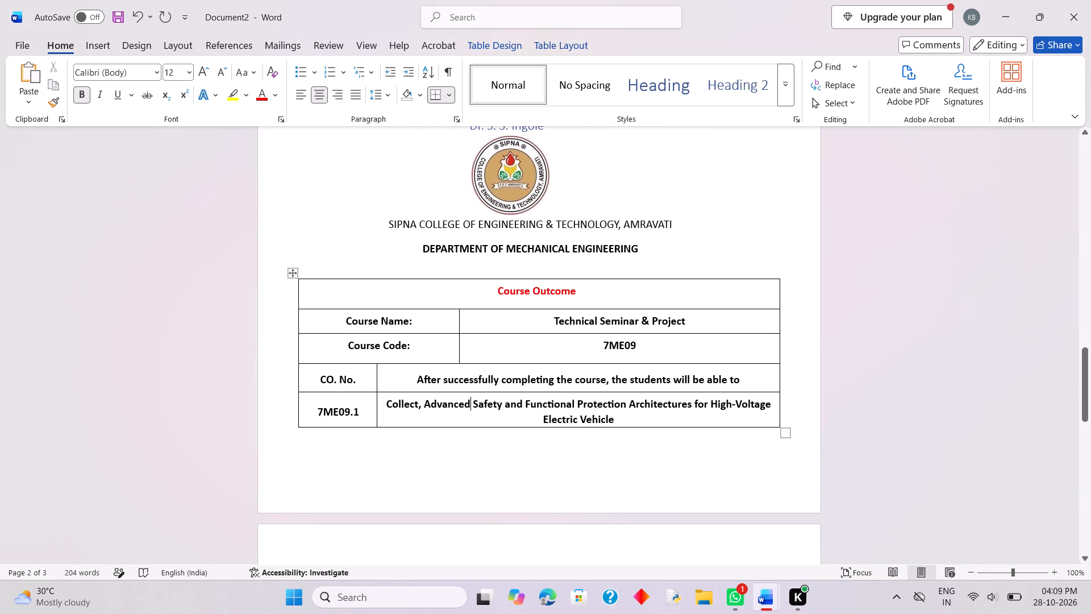
scroll(740, 307, up, 1)
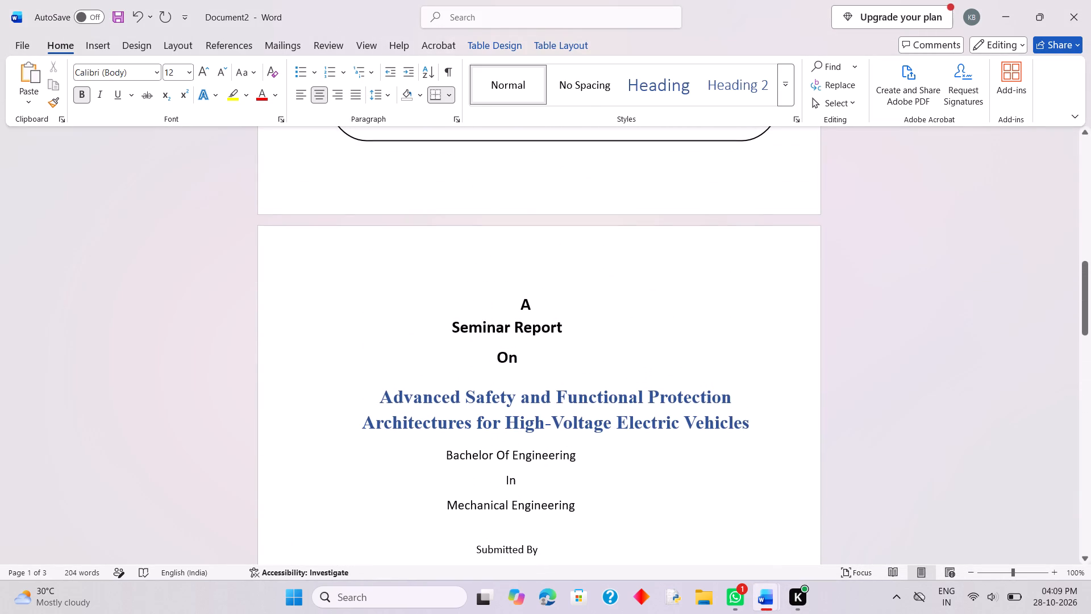
drag(518, 298, 592, 562)
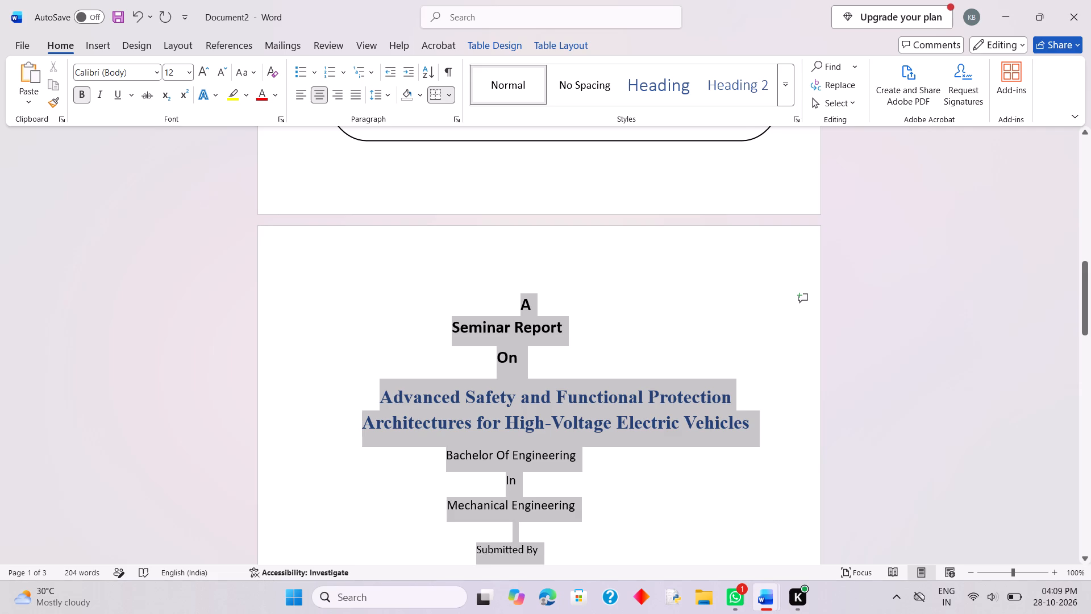
drag(592, 562, 611, 440)
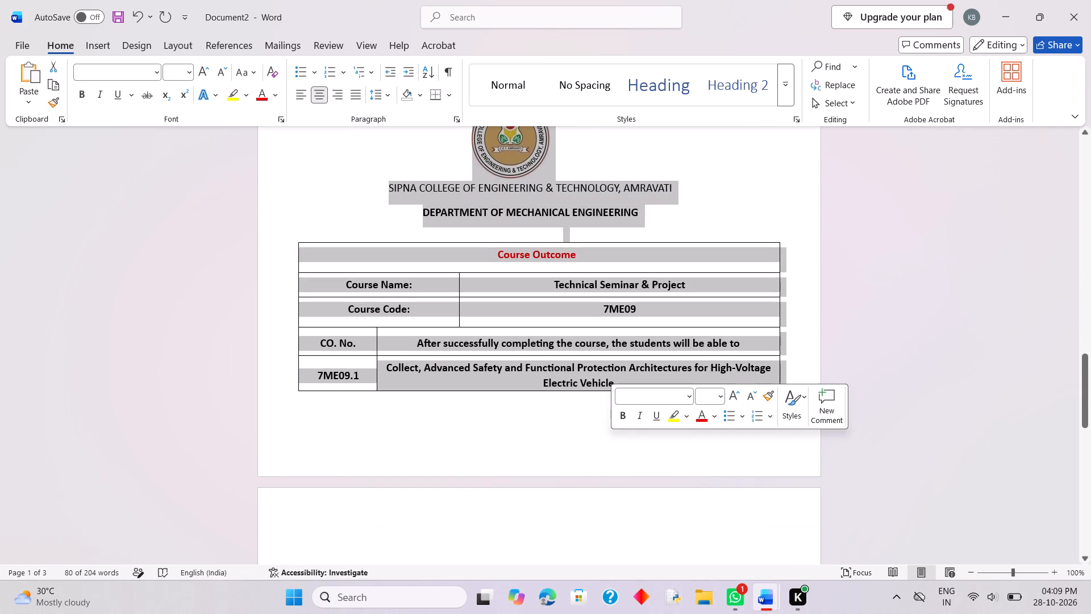
click(635, 395)
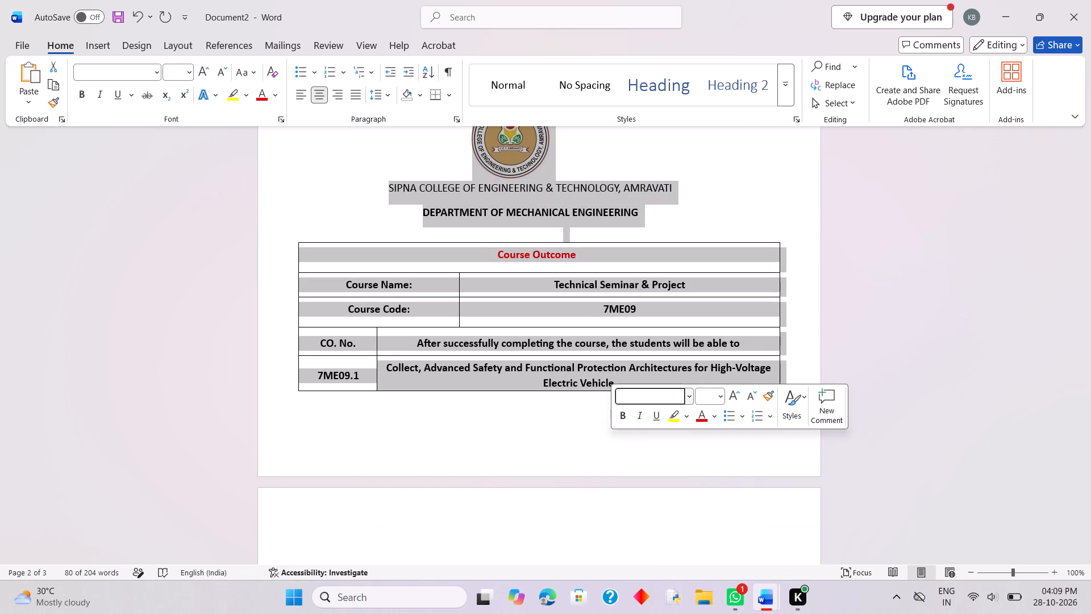
key(t)
key(Return)
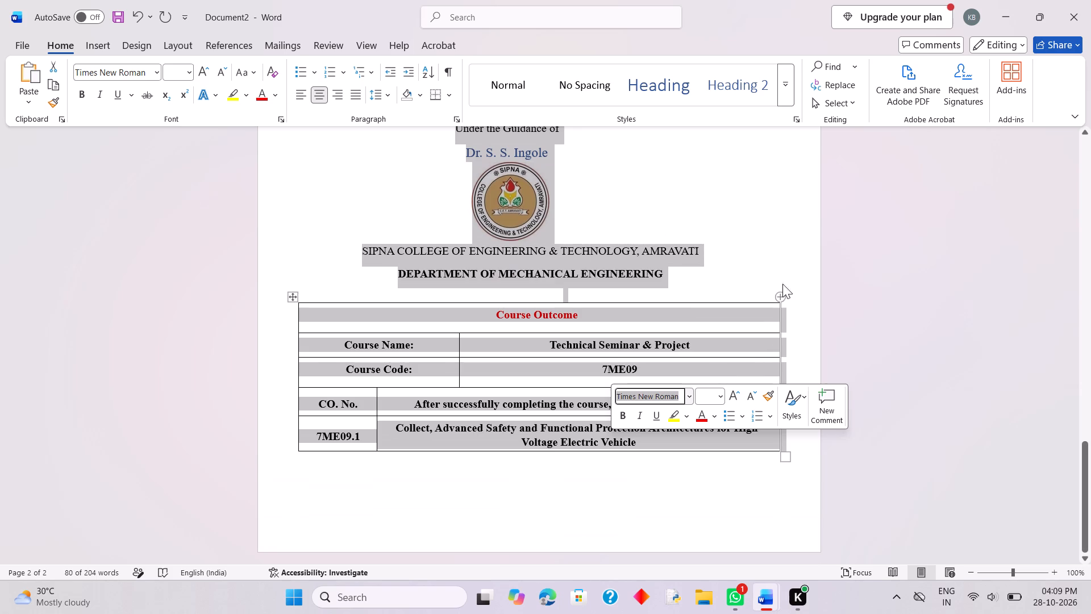
click(759, 250)
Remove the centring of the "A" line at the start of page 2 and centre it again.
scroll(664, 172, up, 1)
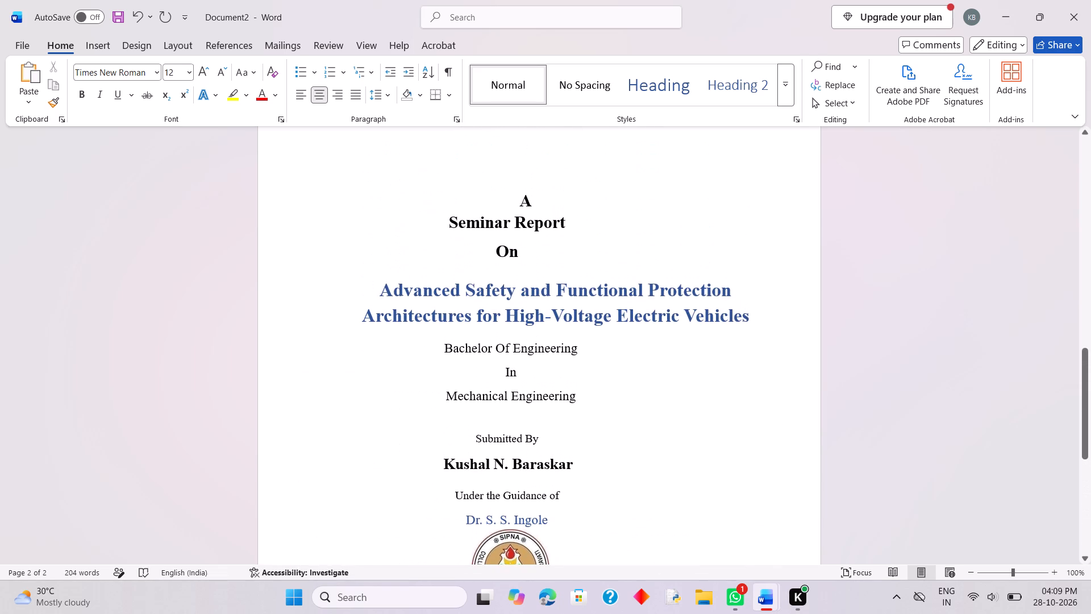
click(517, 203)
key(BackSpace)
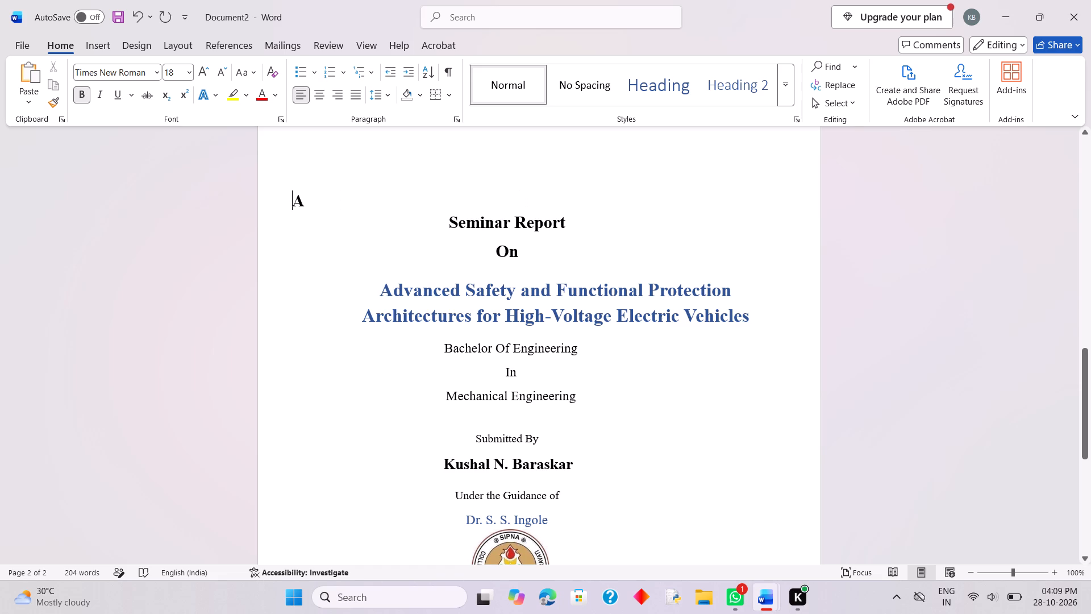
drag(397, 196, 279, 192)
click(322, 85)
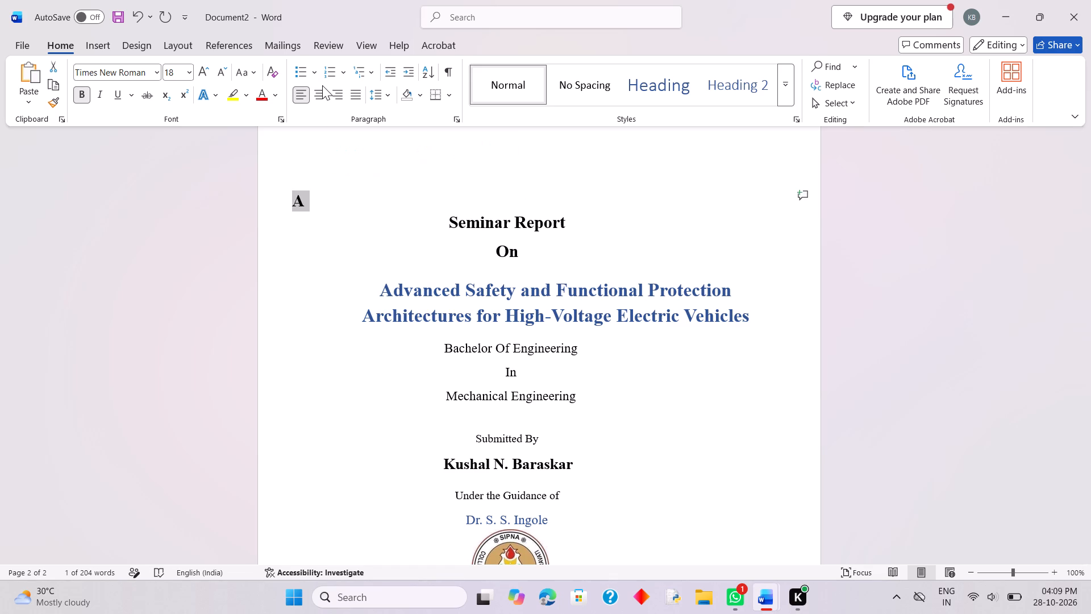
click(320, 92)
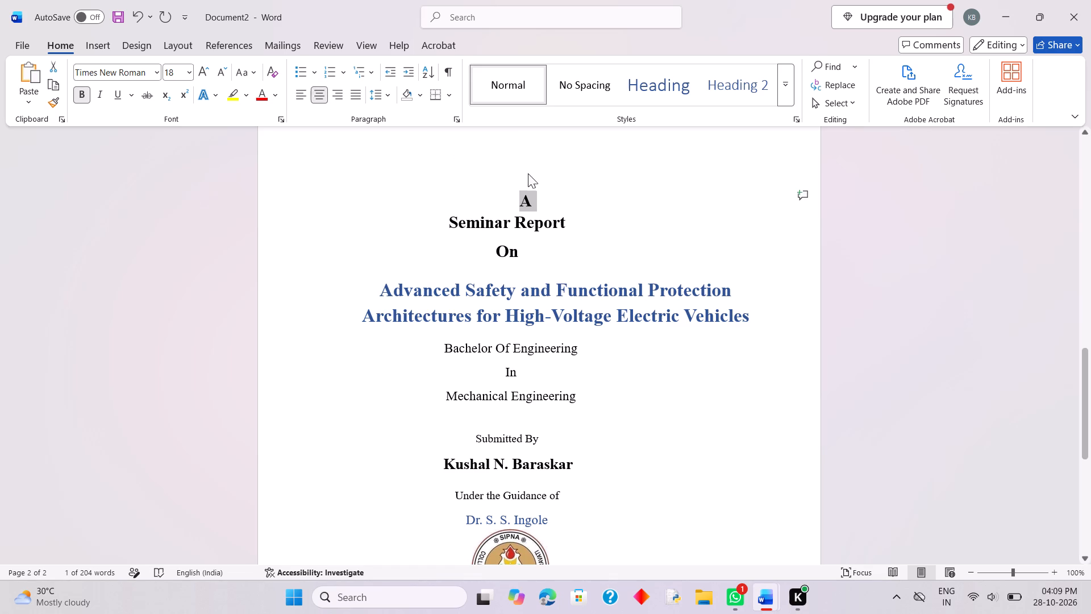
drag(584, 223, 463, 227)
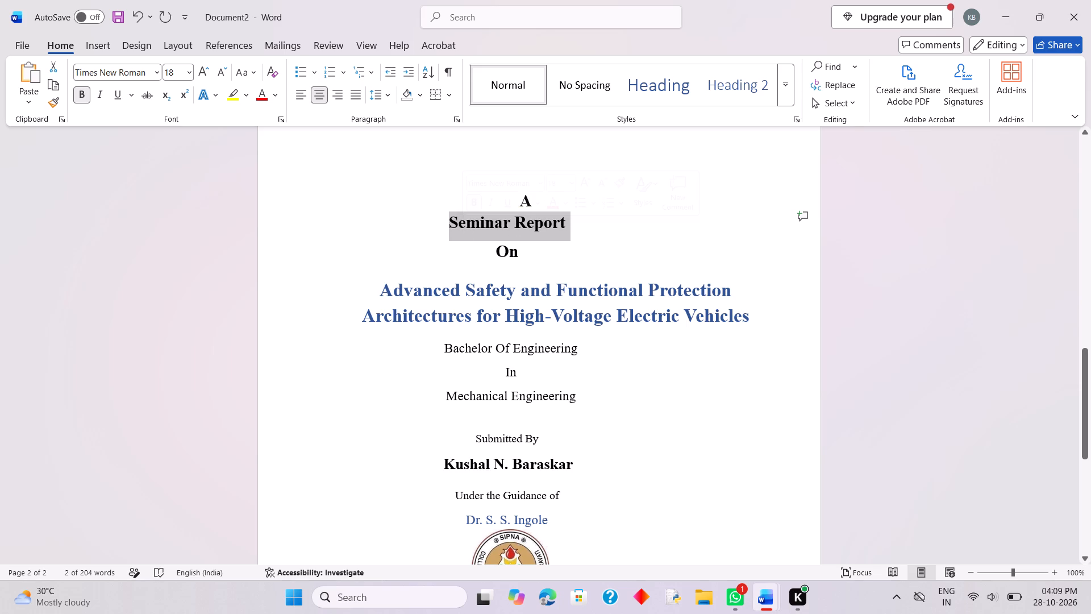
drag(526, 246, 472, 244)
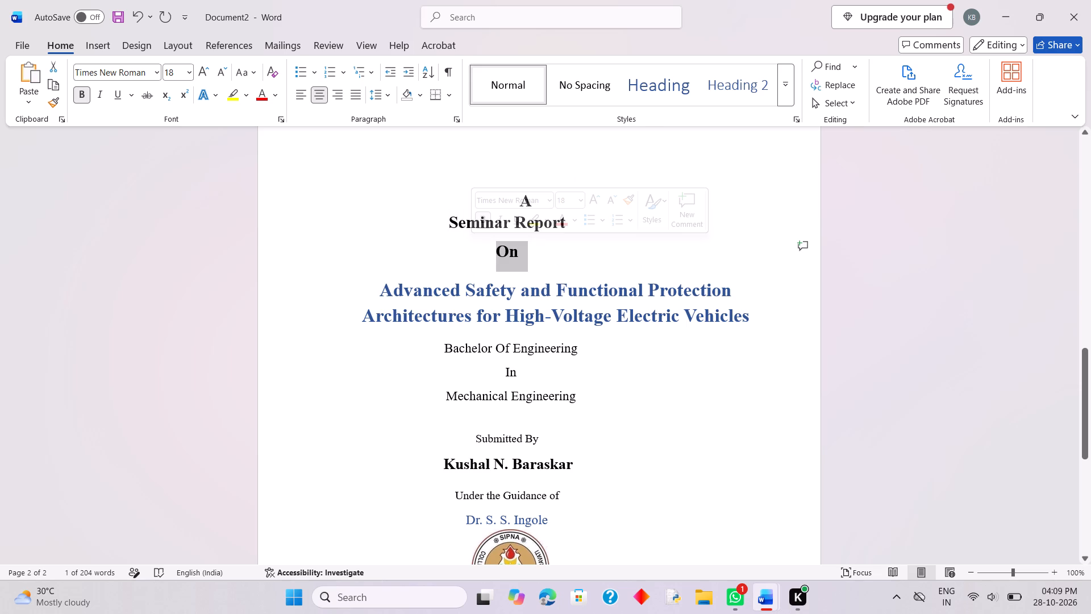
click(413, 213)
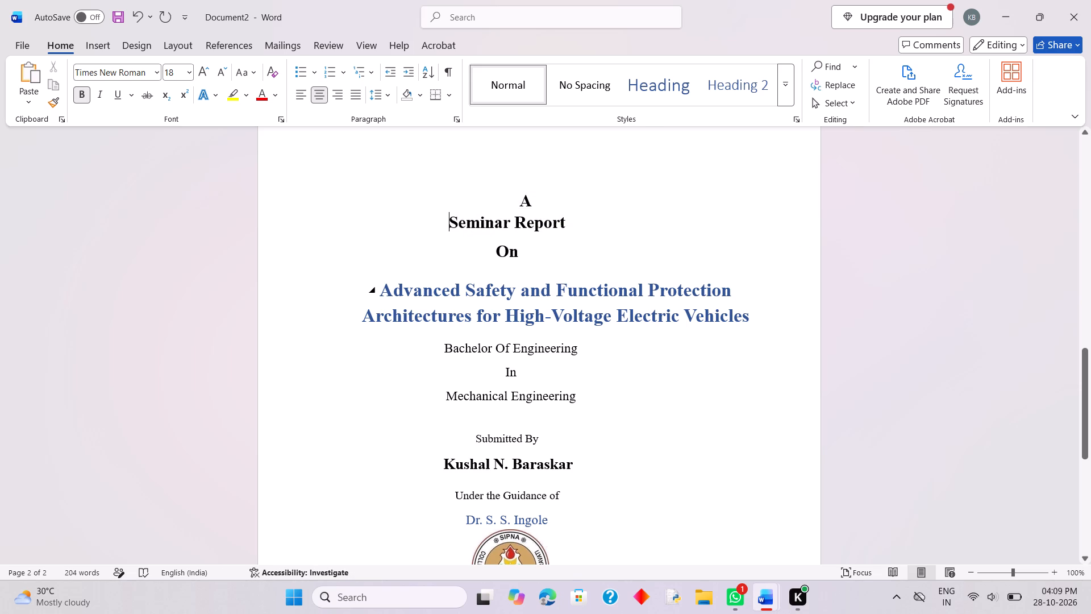
Cut the blue heading "Advanced Safety and Functional Protection Architectures for High-Voltage Electric Vehicles" from page 2.
drag(380, 287, 618, 313)
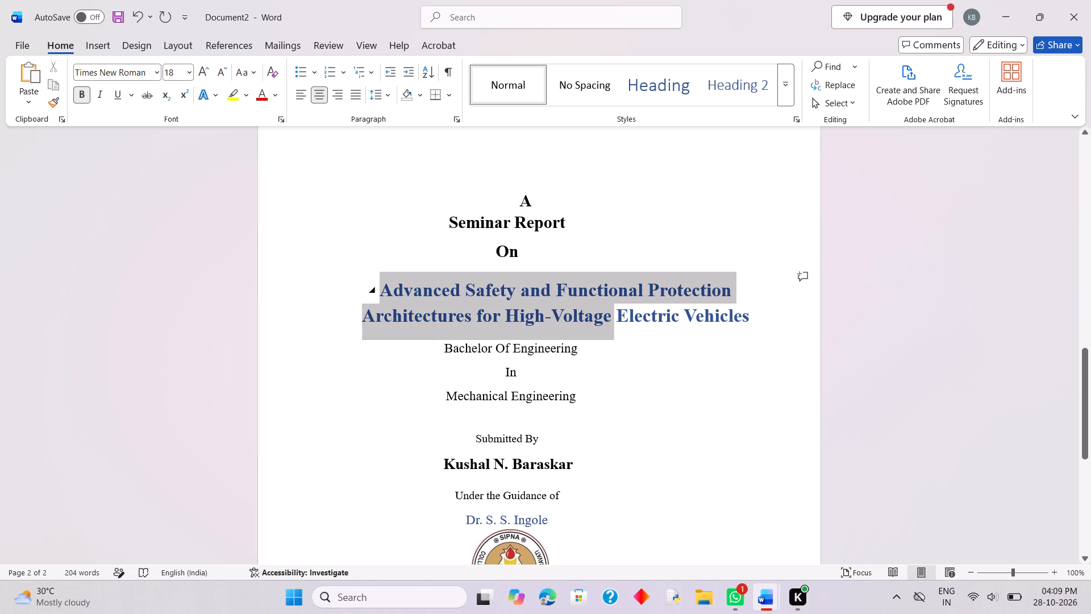
drag(618, 313, 745, 333)
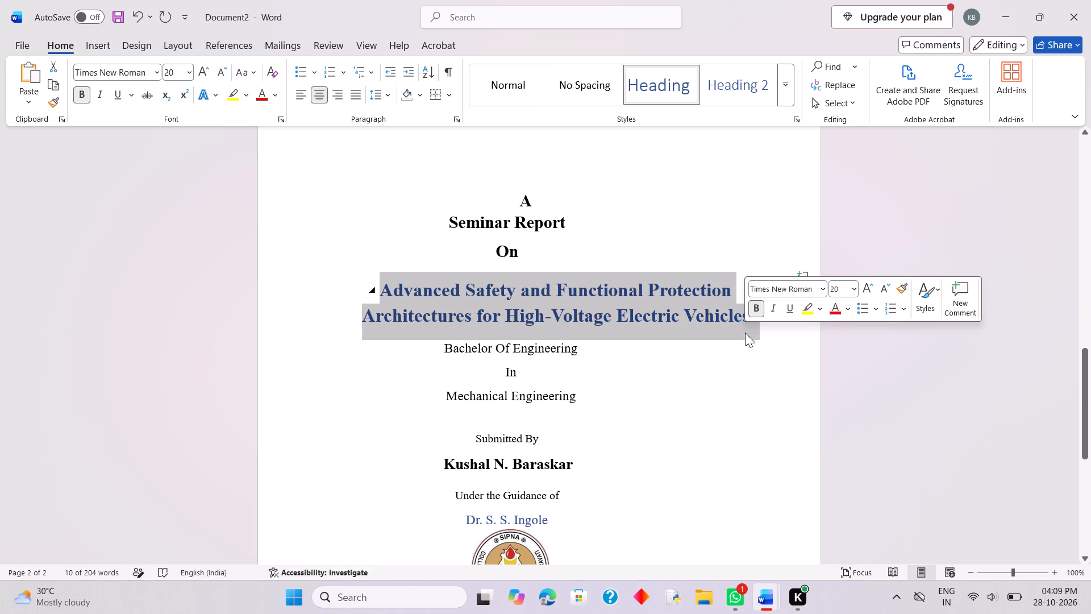
key(ctrl+x)
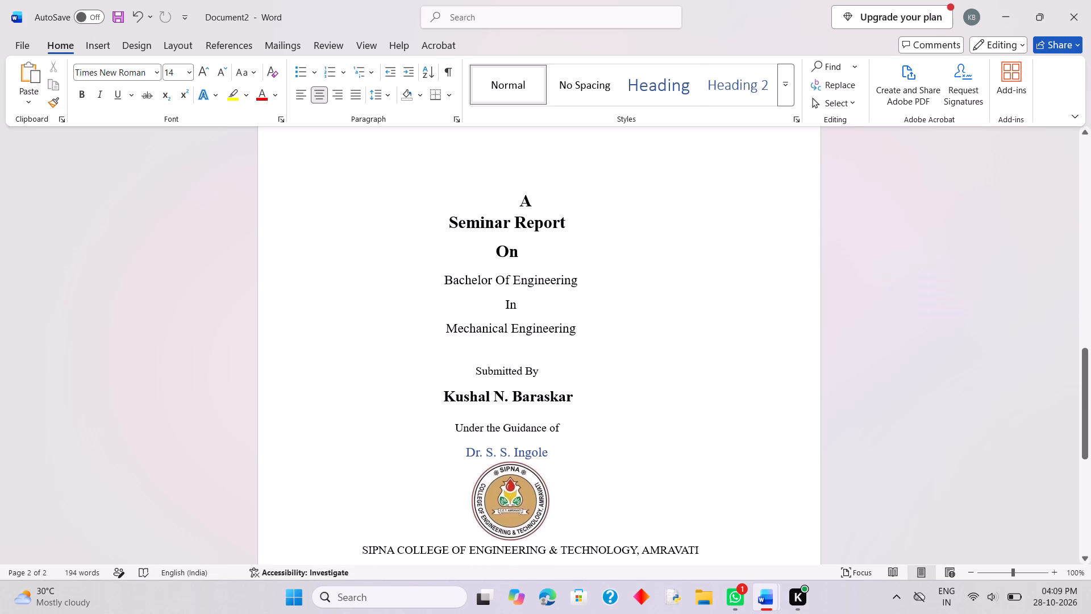
Copy the title "Study of Safety and Functional Protection For Electric Vehicles" from page 1 and paste it before "Bachelor Of Engineering" on page 2.
scroll(745, 333, up, 2)
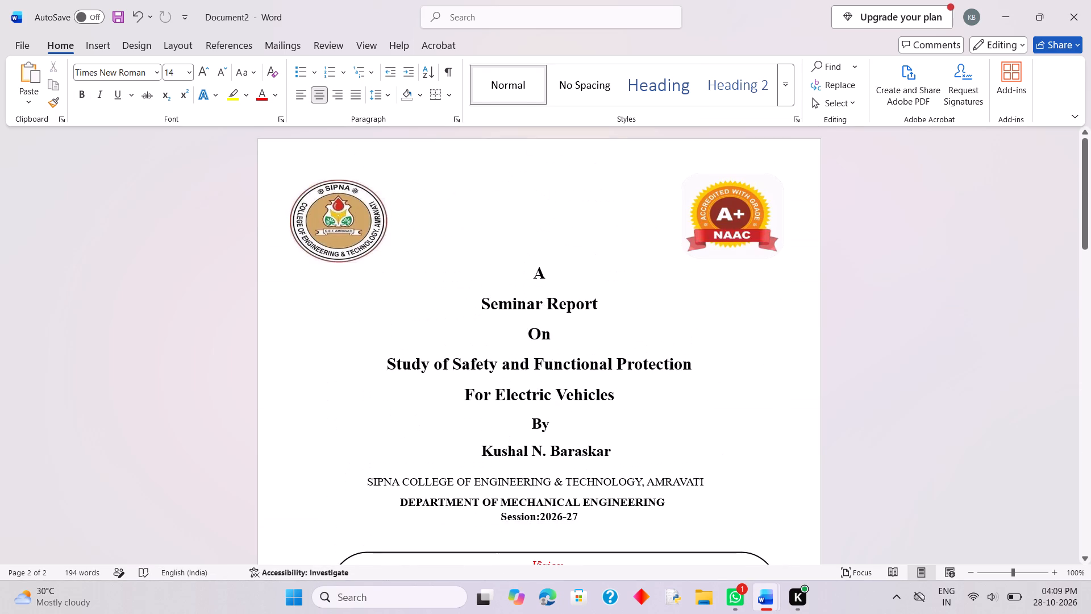
drag(385, 363, 591, 405)
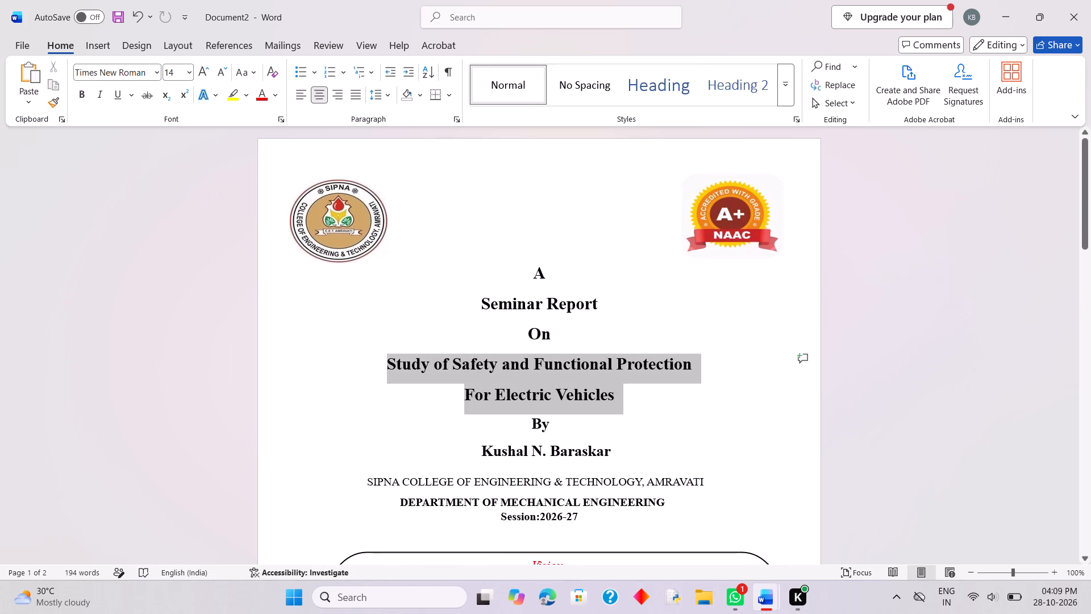
drag(591, 405, 594, 407)
key(ctrl+c)
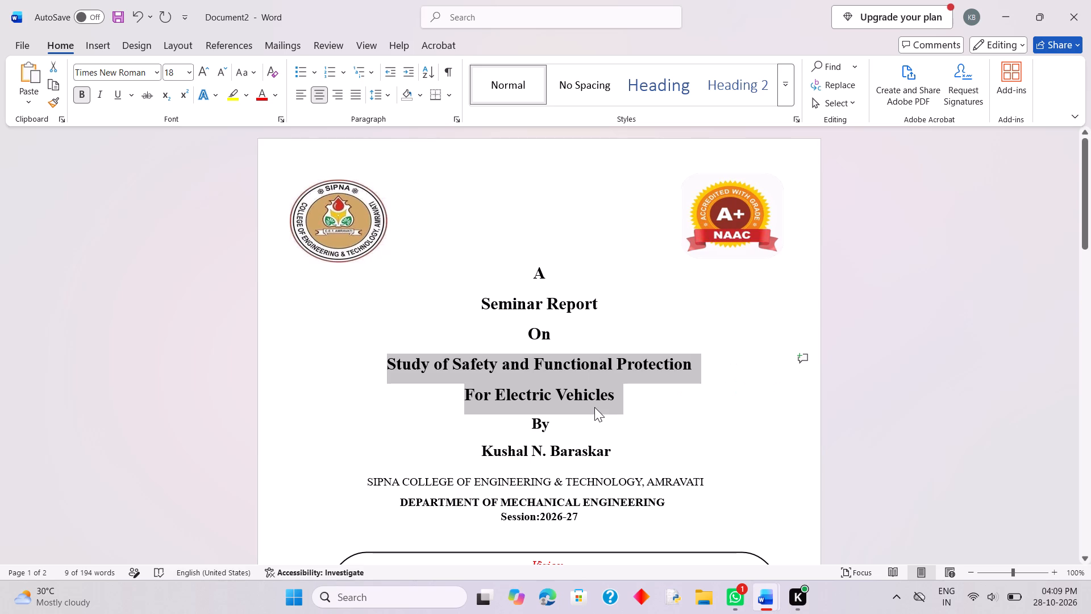
scroll(594, 407, down, 1)
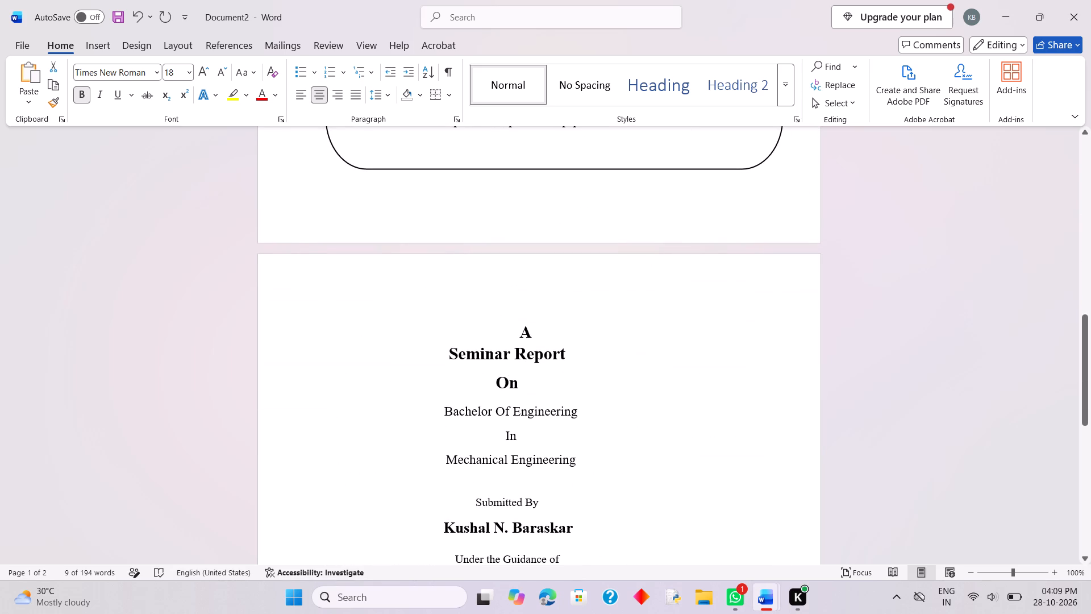
click(444, 410)
key(ctrl+v)
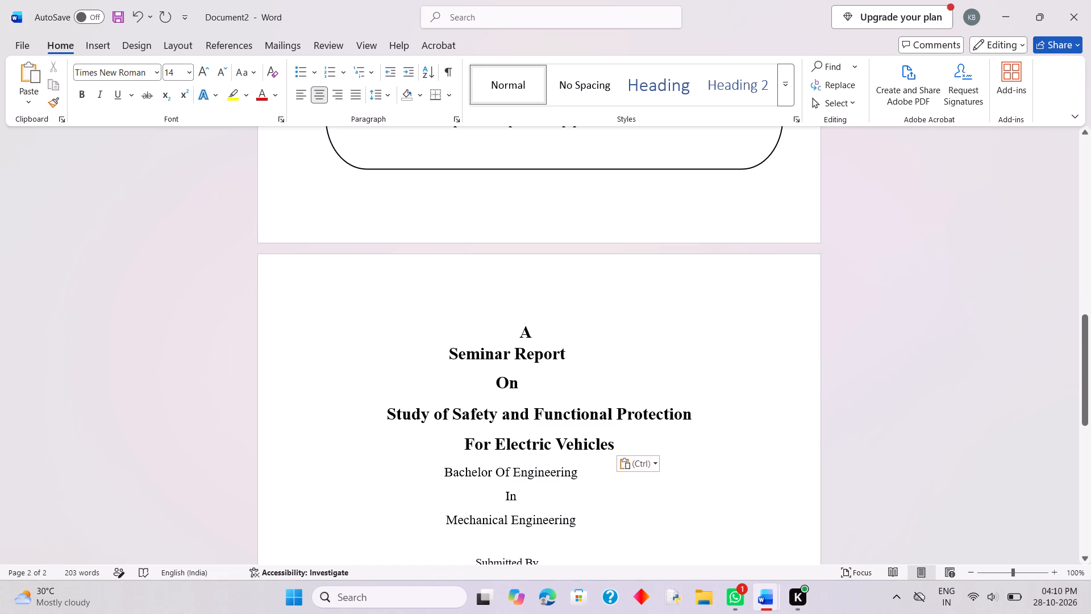
Insert nine spaces before "Seminar Report" on page 2 to shift it under the "A" line.
drag(445, 354, 548, 378)
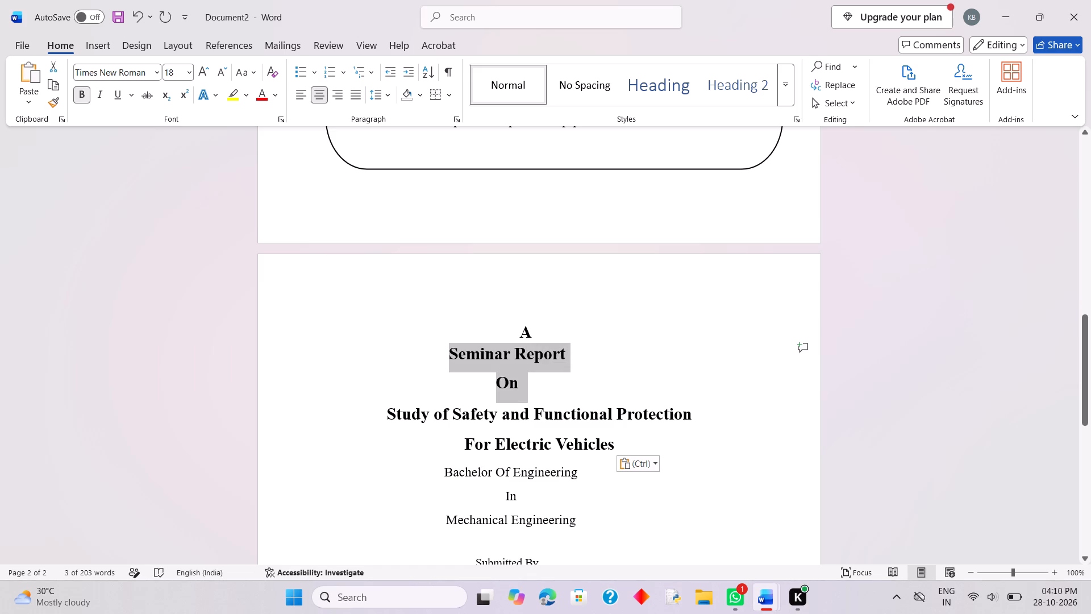
click(531, 289)
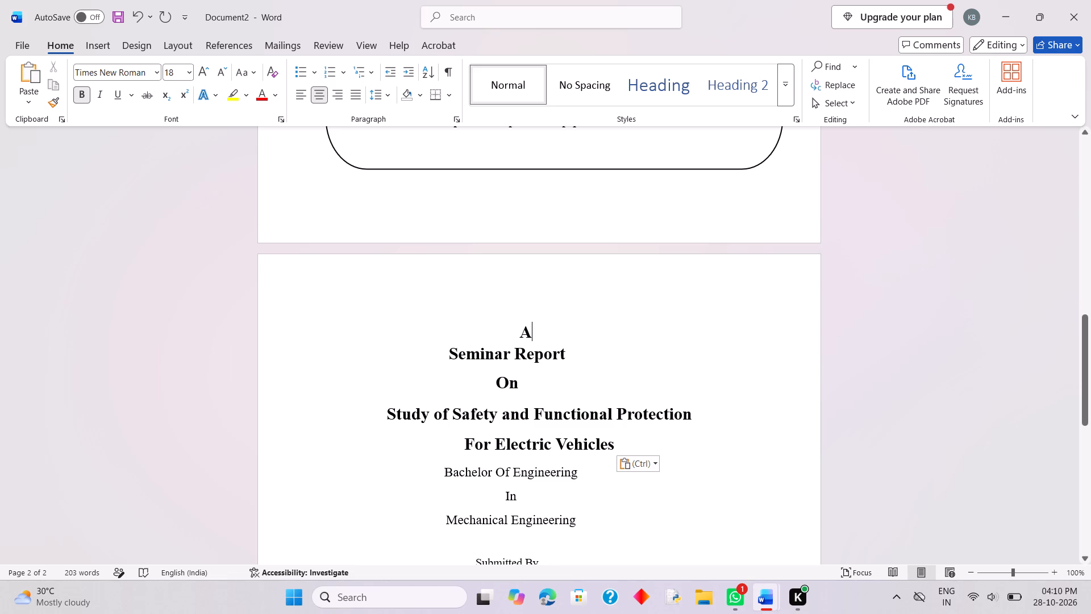
click(443, 354)
key(space)
key(space)
key(space)
key(space)
key(space)
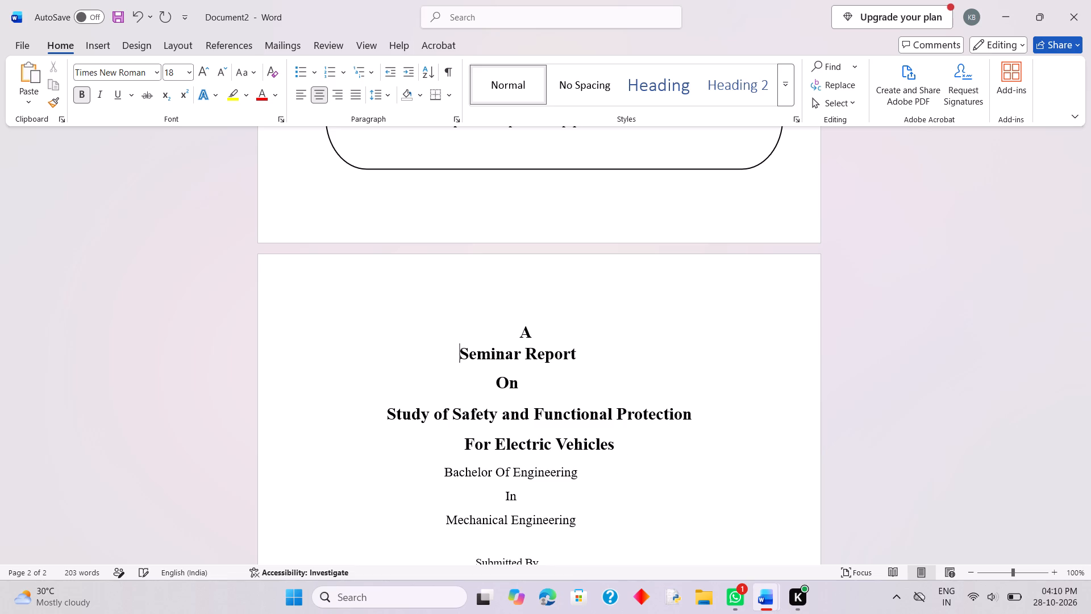
key(space)
key(space)
key(space)
key(space)
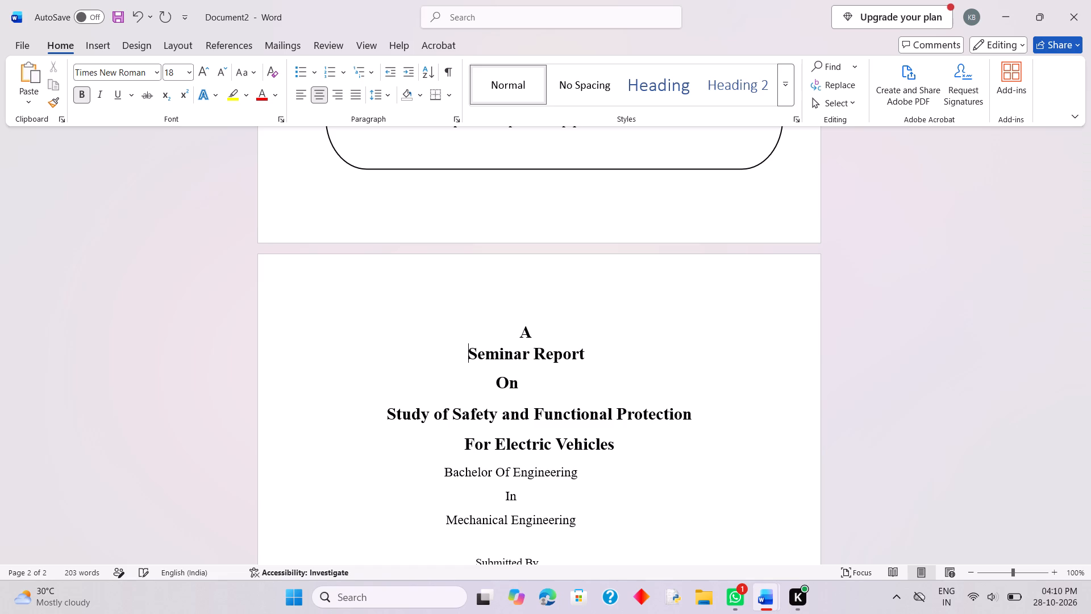
Insert seven spaces before "On" on page 2 to shift it towards the page centre.
click(488, 383)
key(space)
key(space)
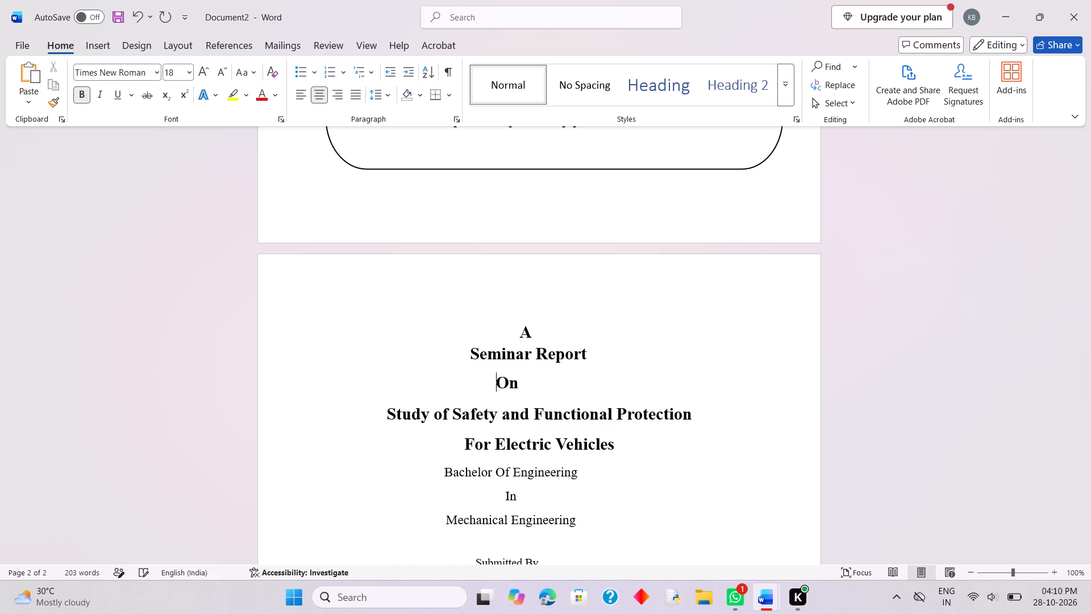
key(space)
key(space)
key(space)
key(space)
key(space)
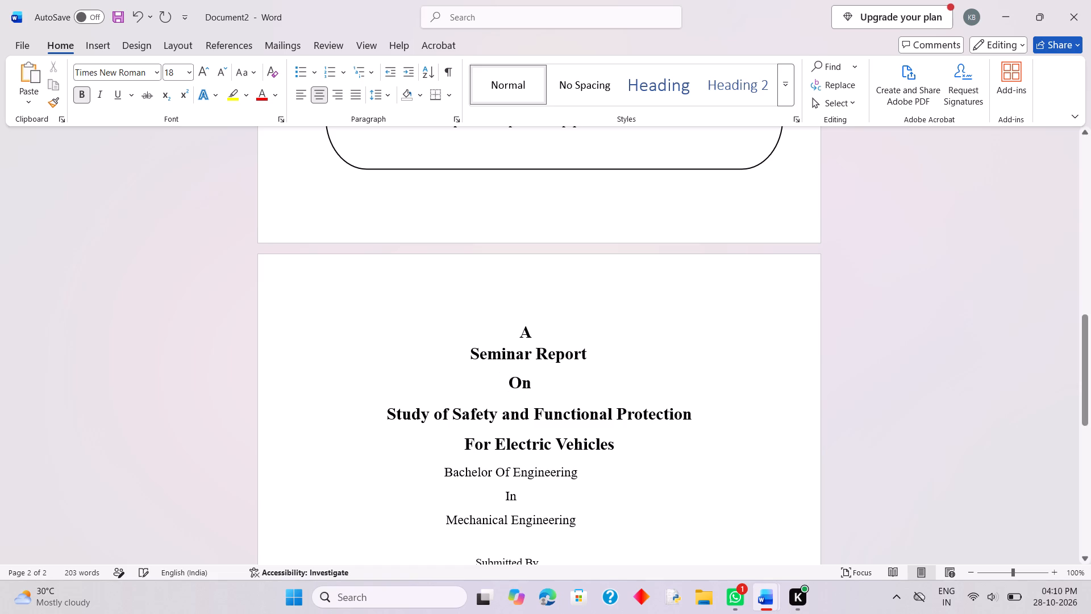
Fine-tune the page 2 heading alignment by removing two spaces before "Seminar Report" and adding three before "On".
click(469, 354)
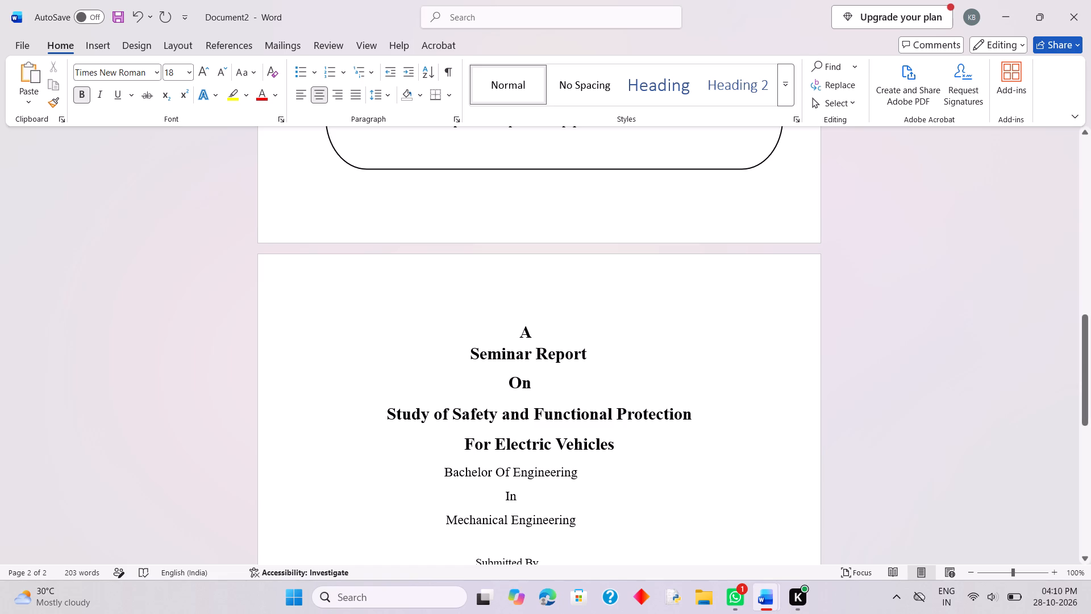
key(BackSpace)
key(BackSpace)
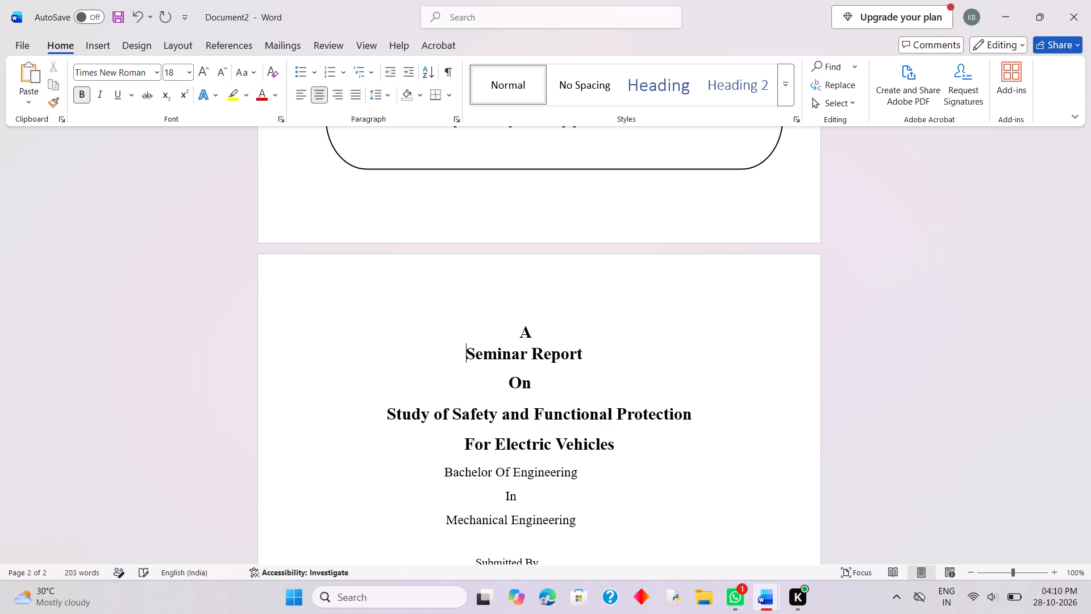
click(509, 376)
key(space)
key(space)
key(space)
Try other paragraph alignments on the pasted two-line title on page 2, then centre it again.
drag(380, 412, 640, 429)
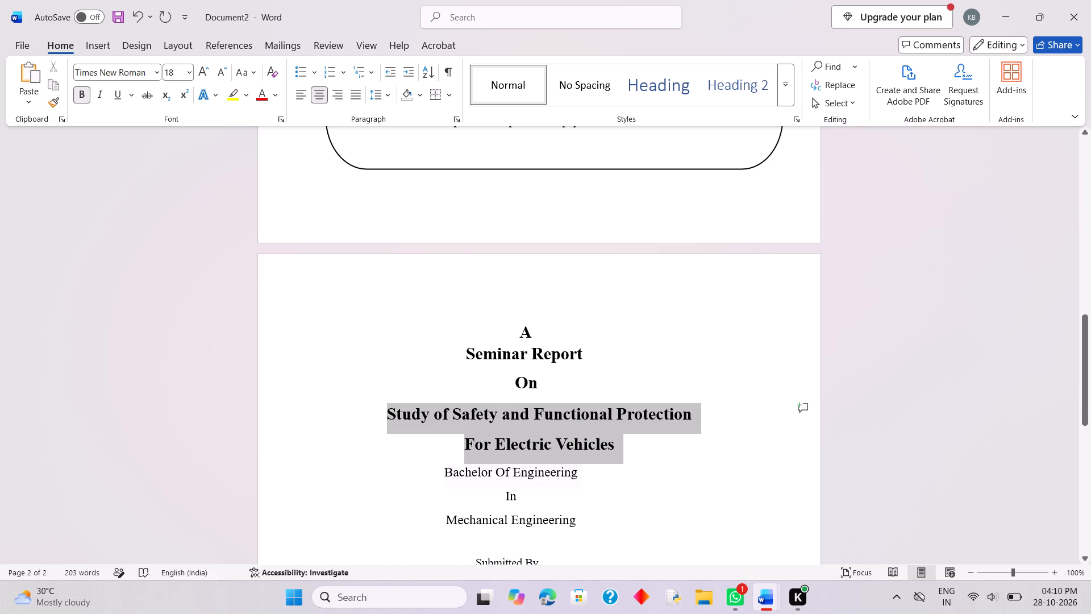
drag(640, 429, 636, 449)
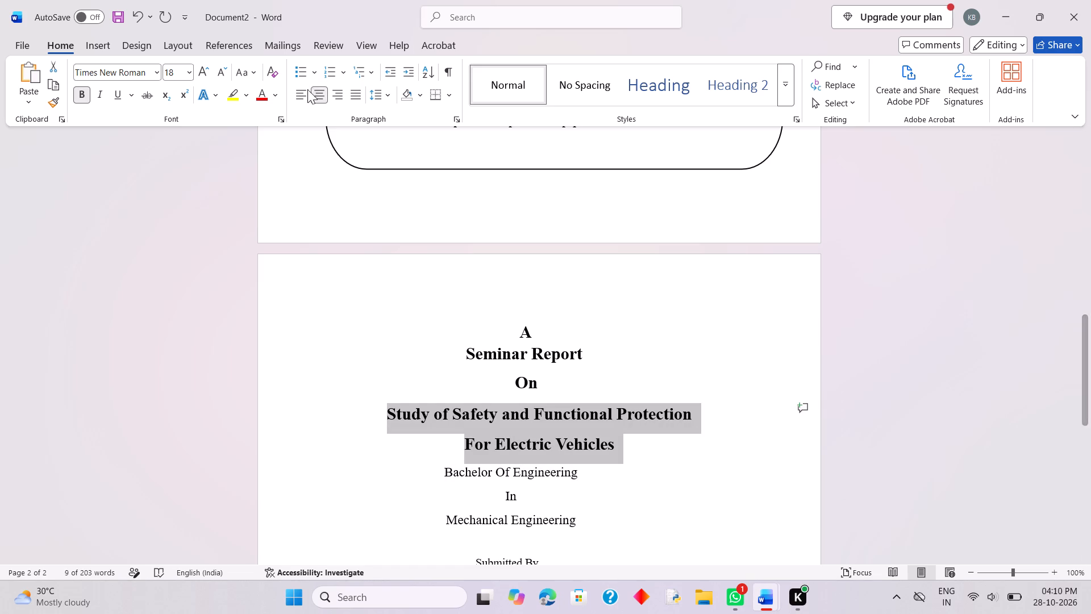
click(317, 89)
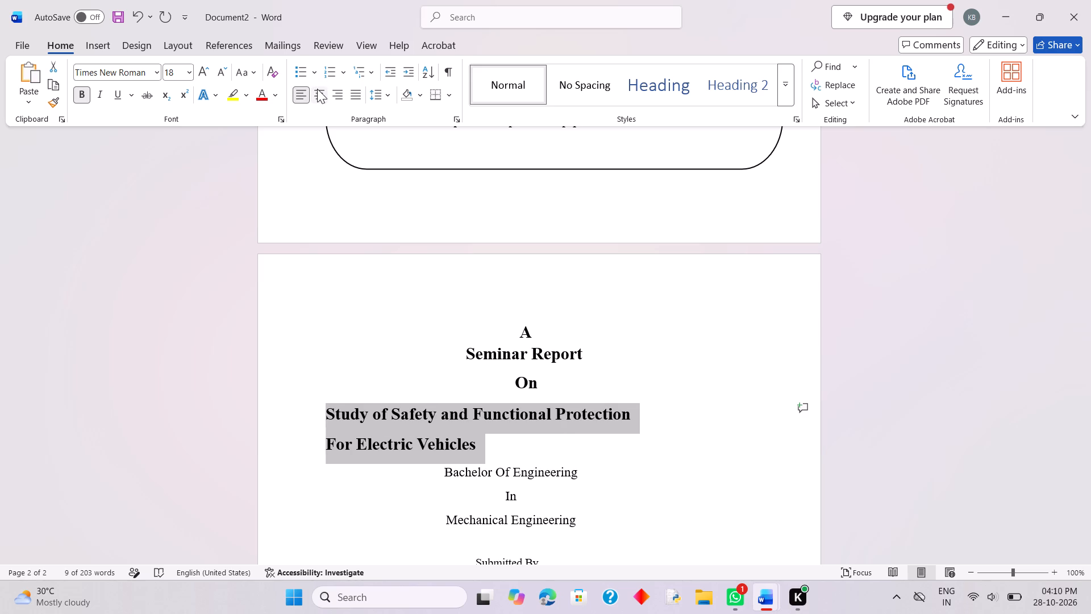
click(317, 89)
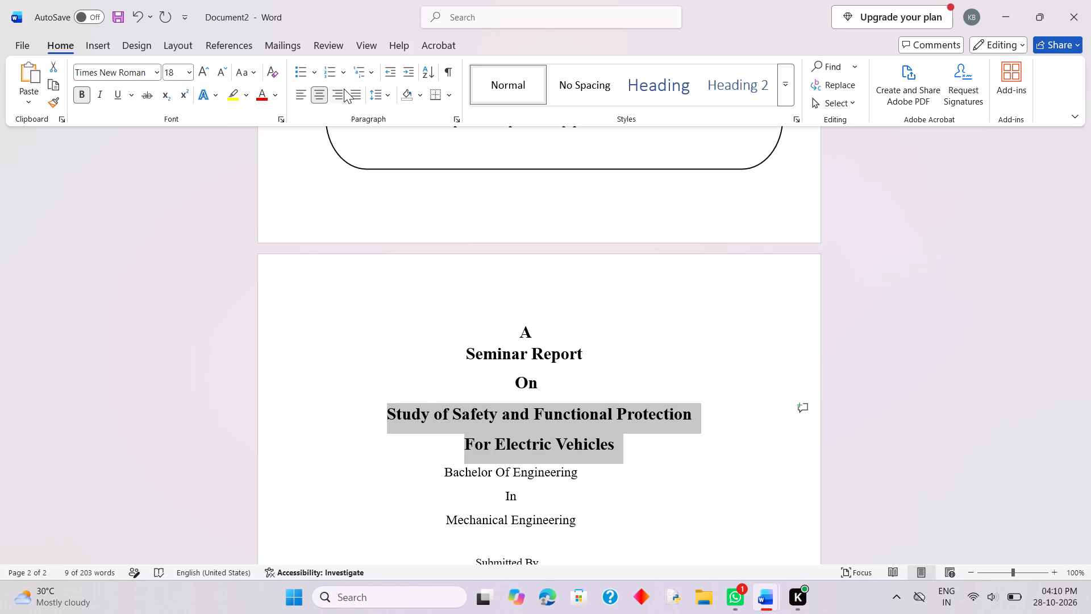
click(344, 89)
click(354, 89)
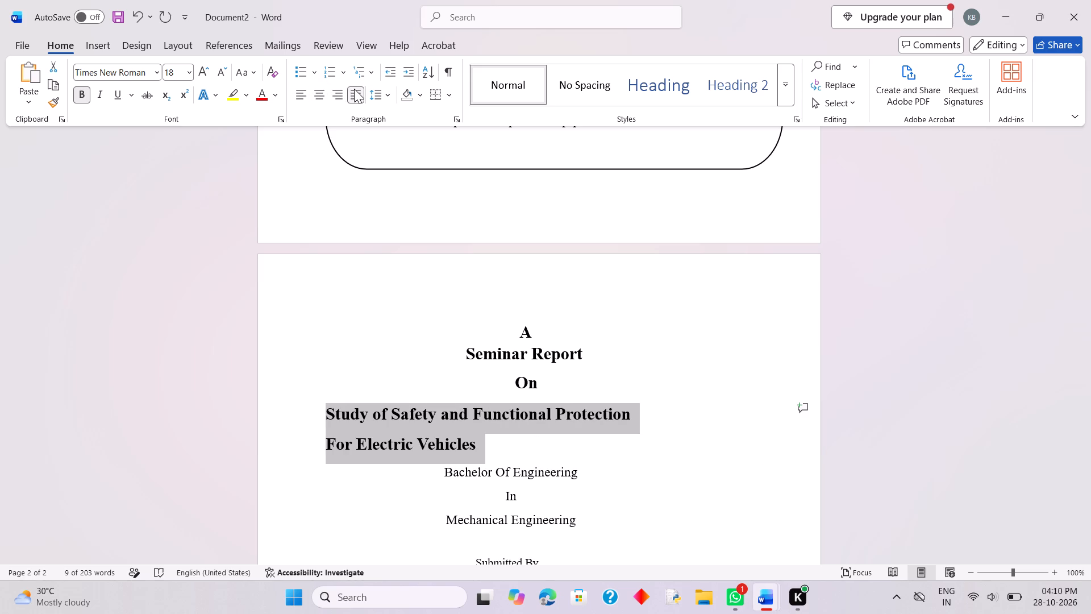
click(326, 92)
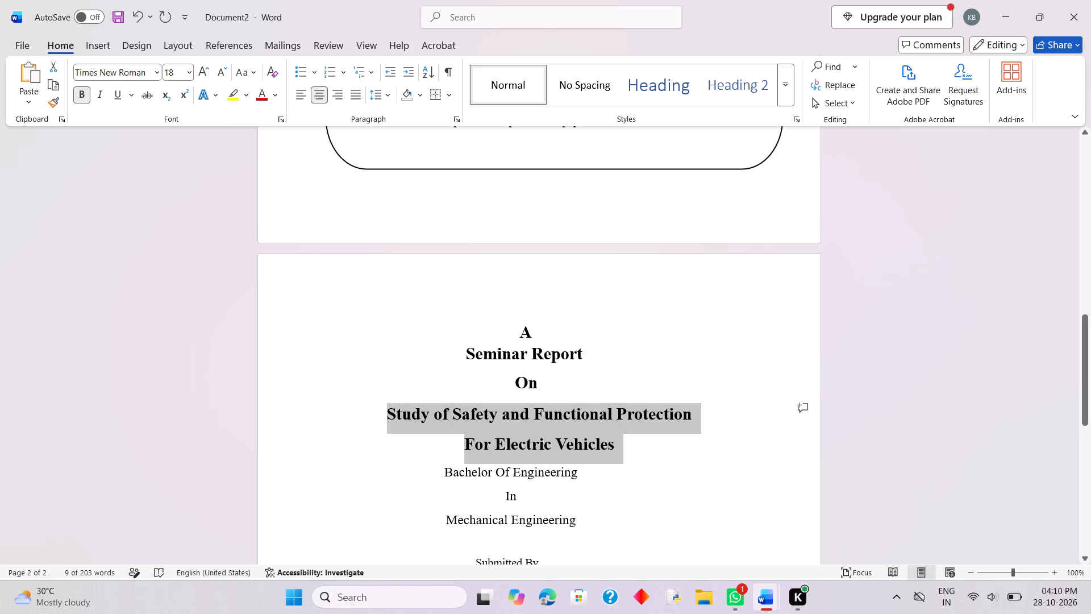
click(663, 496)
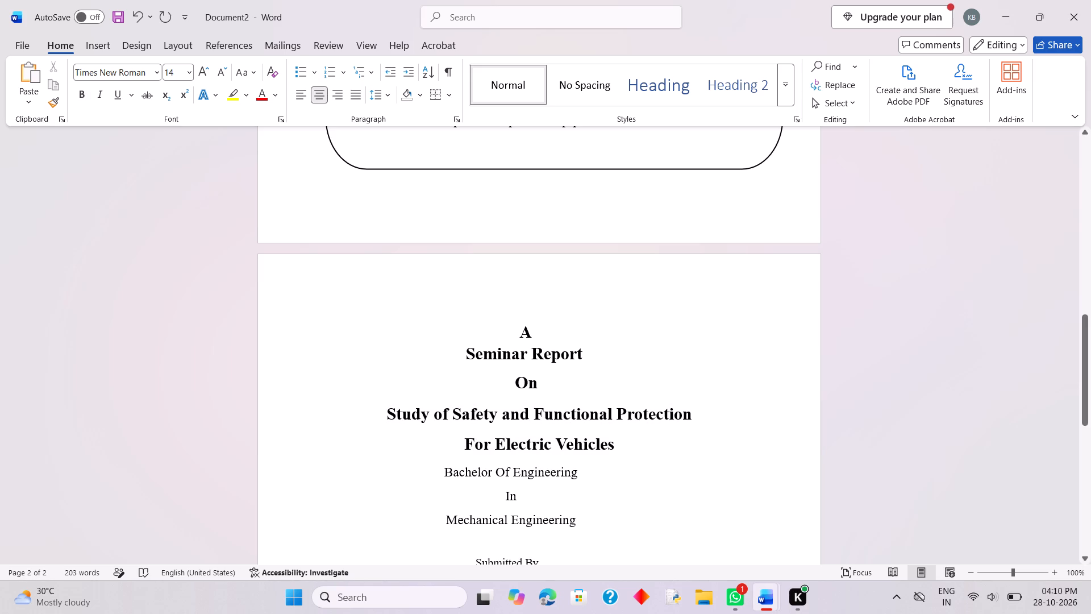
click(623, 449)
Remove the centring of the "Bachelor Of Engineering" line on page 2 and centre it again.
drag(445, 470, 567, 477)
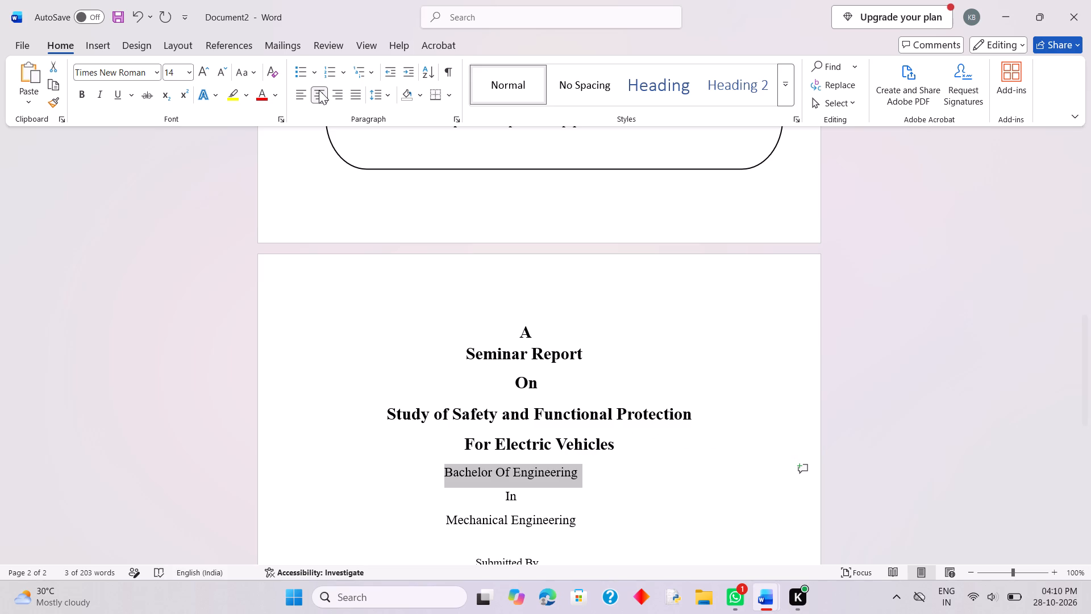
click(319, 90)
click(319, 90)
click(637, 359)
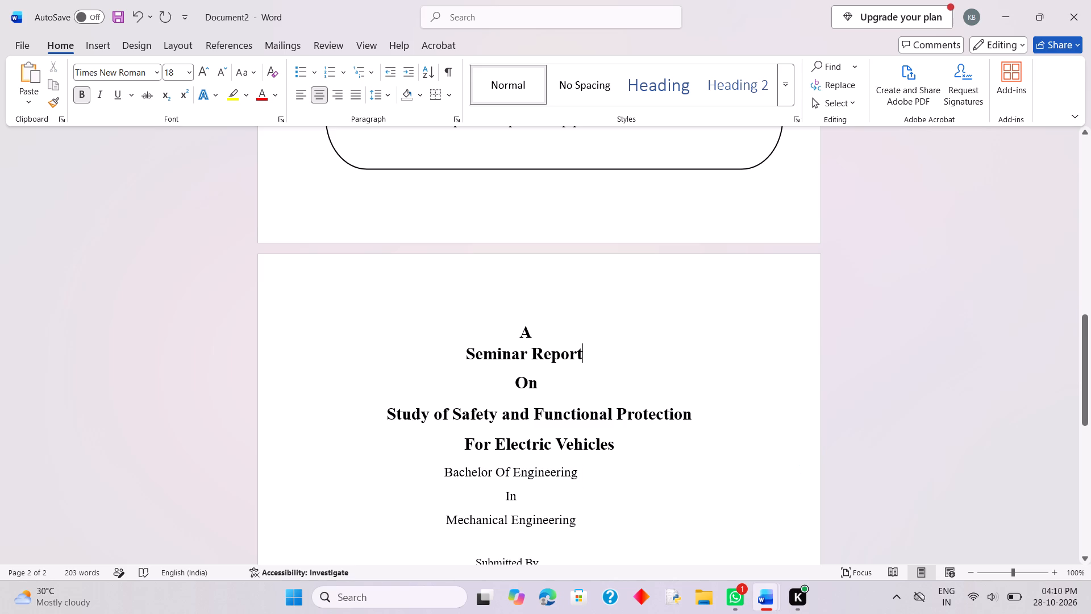
Insert three spaces before "SIPNA COLLEGE OF ENGINEERING & TECHNOLOGY, AMRAVATI" on page 1 to shift the line towards the centre.
scroll(612, 454, up, 1)
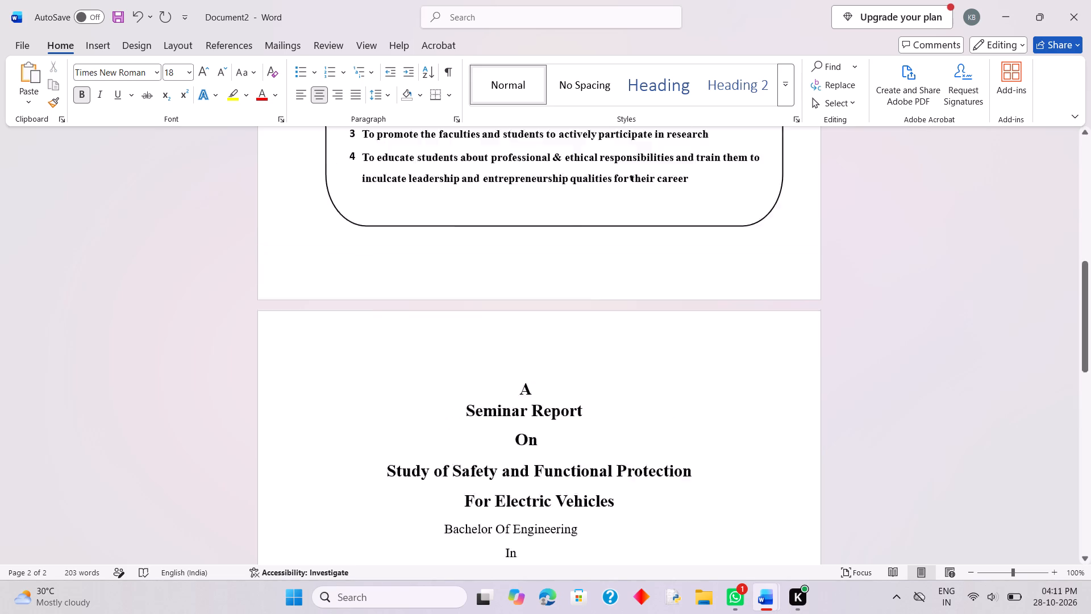
scroll(612, 454, up, 1)
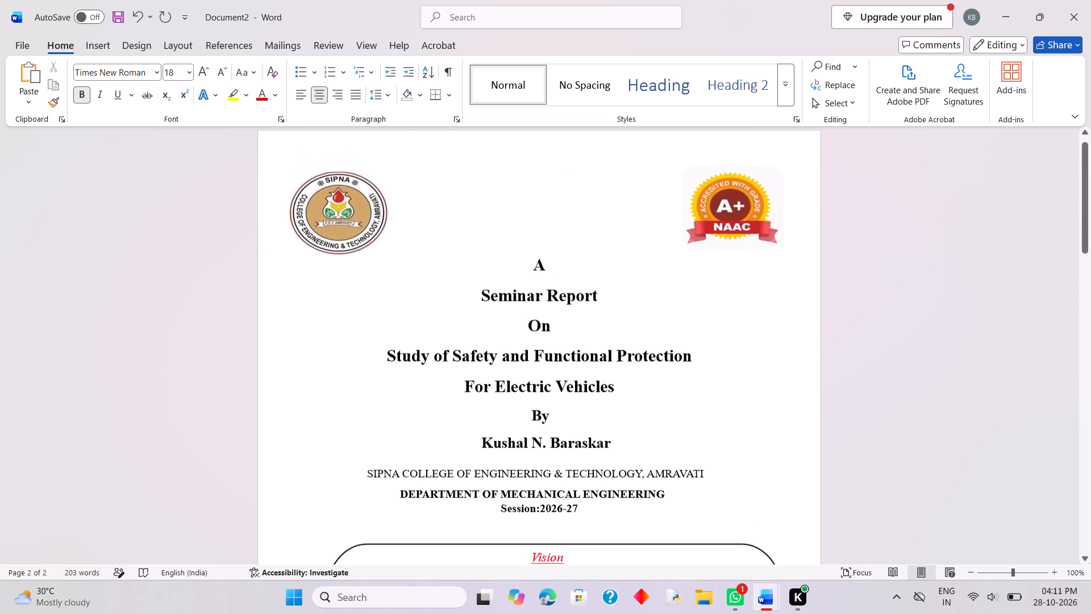
scroll(612, 454, up, 1)
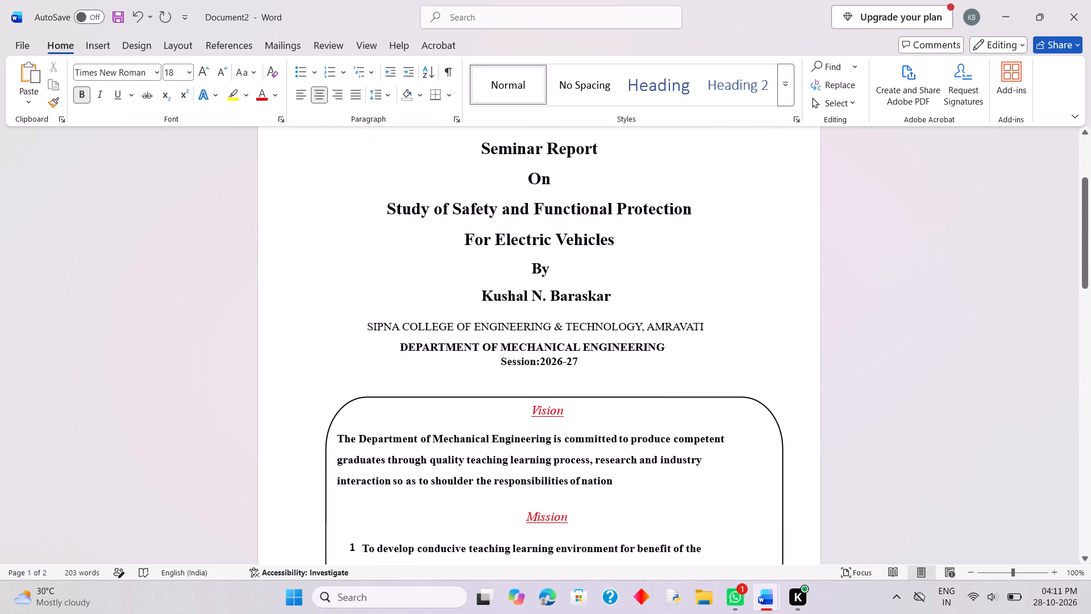
scroll(612, 454, up, 1)
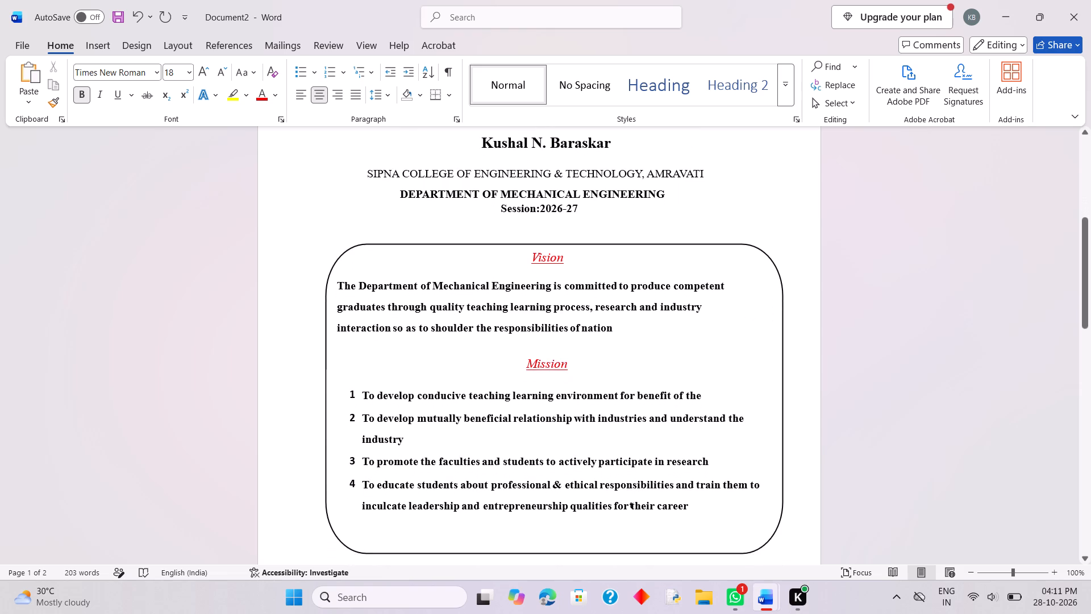
scroll(612, 454, up, 1)
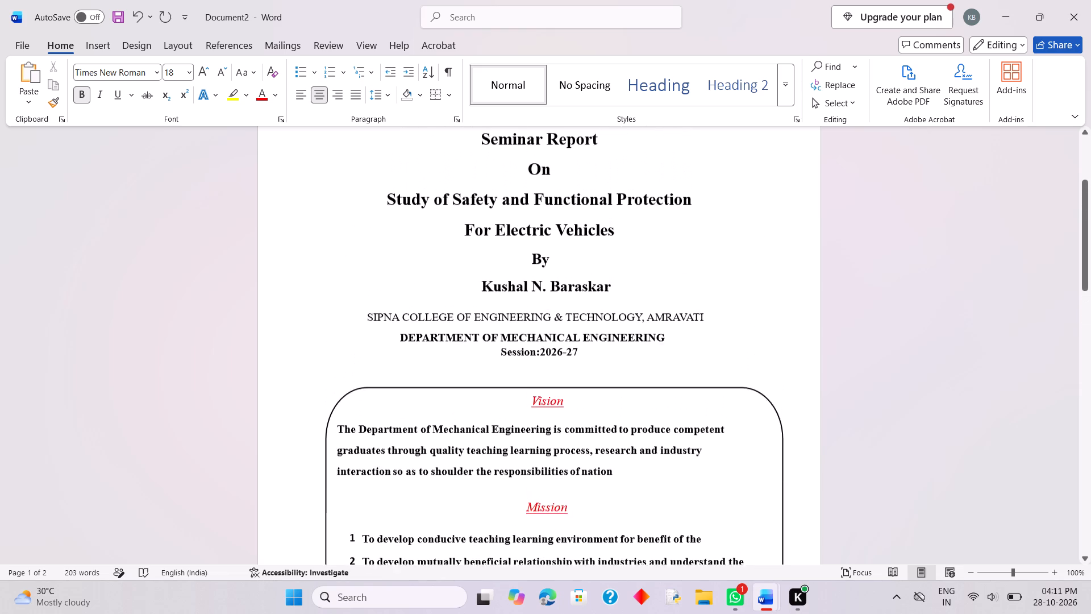
scroll(612, 454, up, 1)
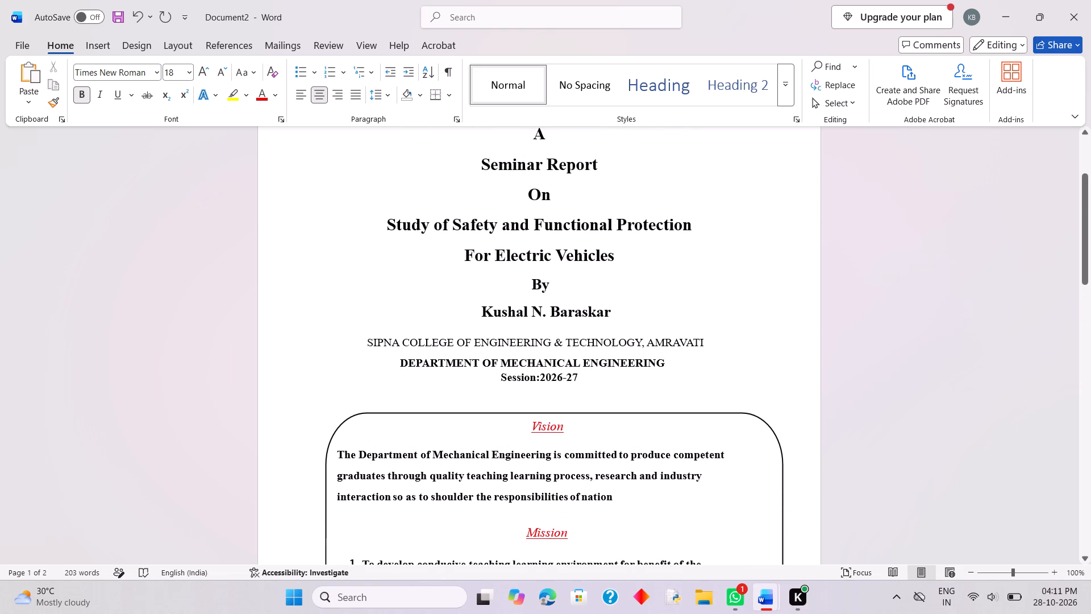
click(360, 341)
key(space)
key(space)
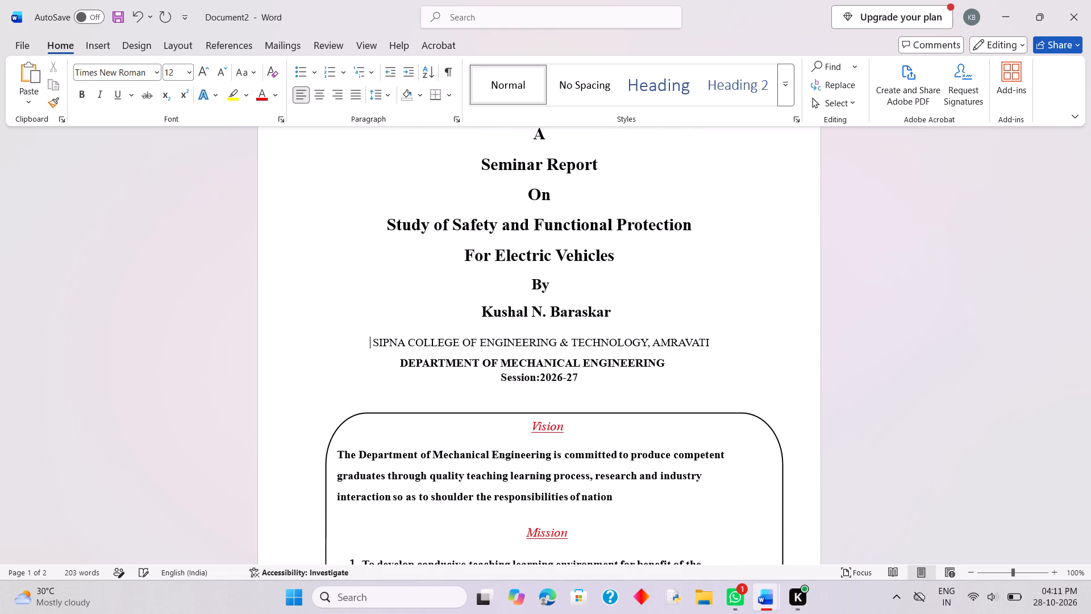
key(space)
scroll(360, 341, up, 1)
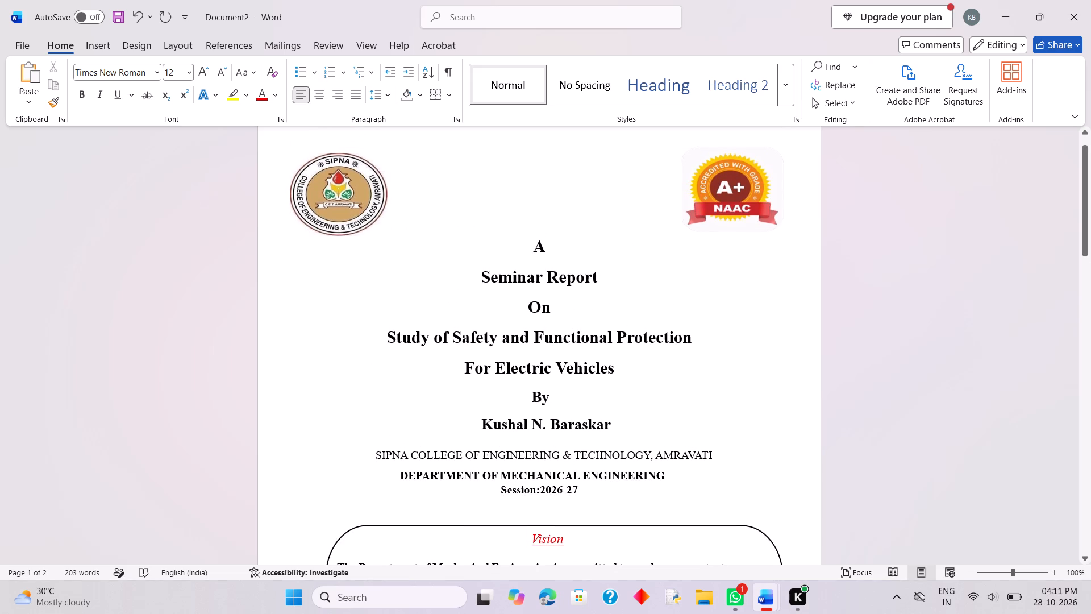
scroll(380, 462, down, 1)
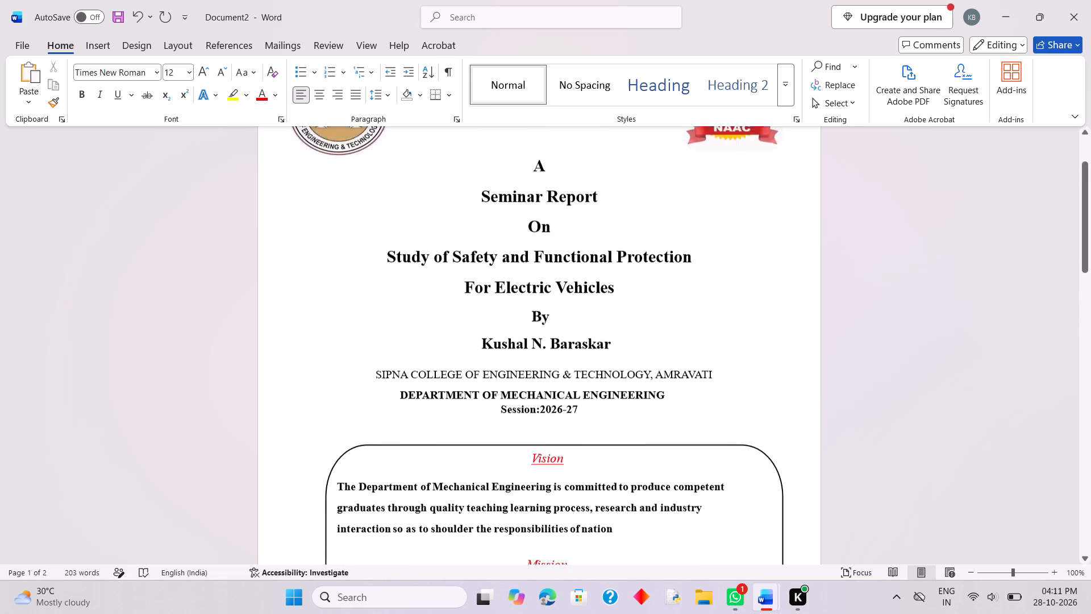
Insert spaces before "Bachelor Of Engineering" on page 2 to shift the line across under the title.
scroll(380, 462, down, 1)
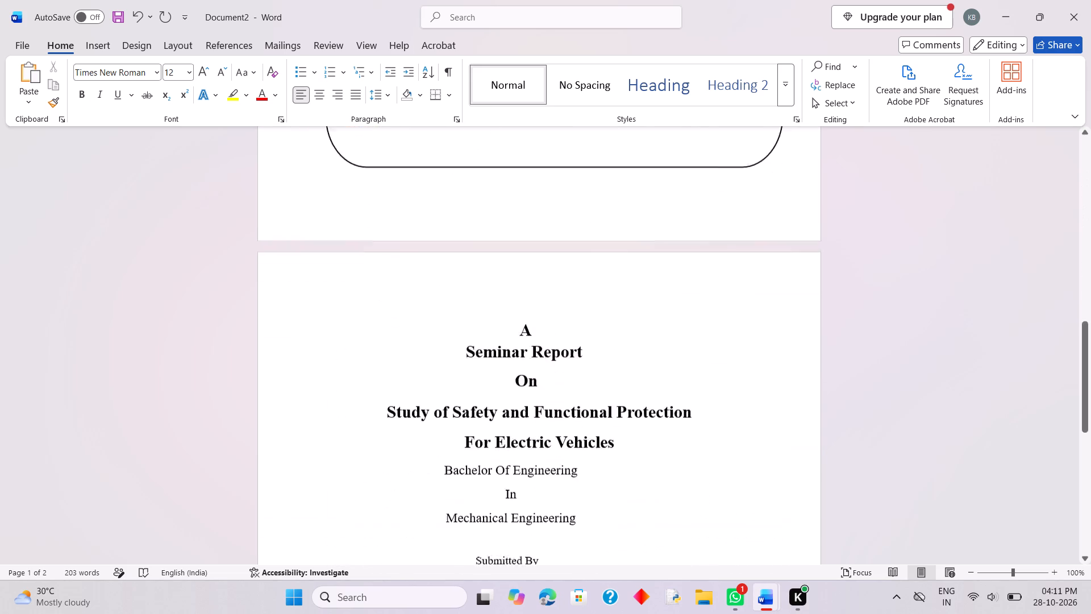
scroll(380, 462, down, 1)
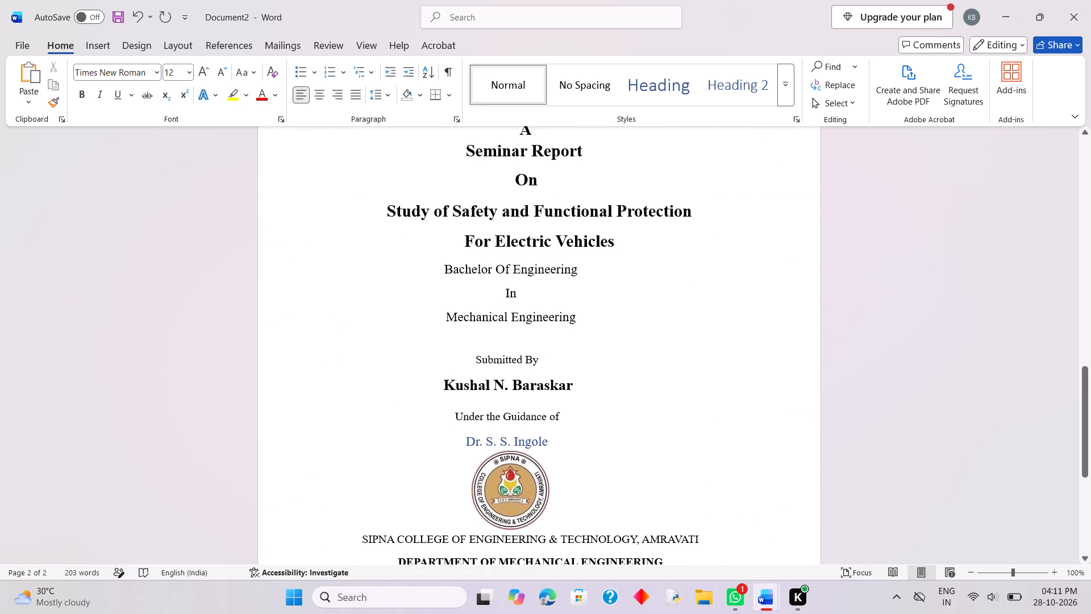
click(438, 265)
key(space)
key(space)
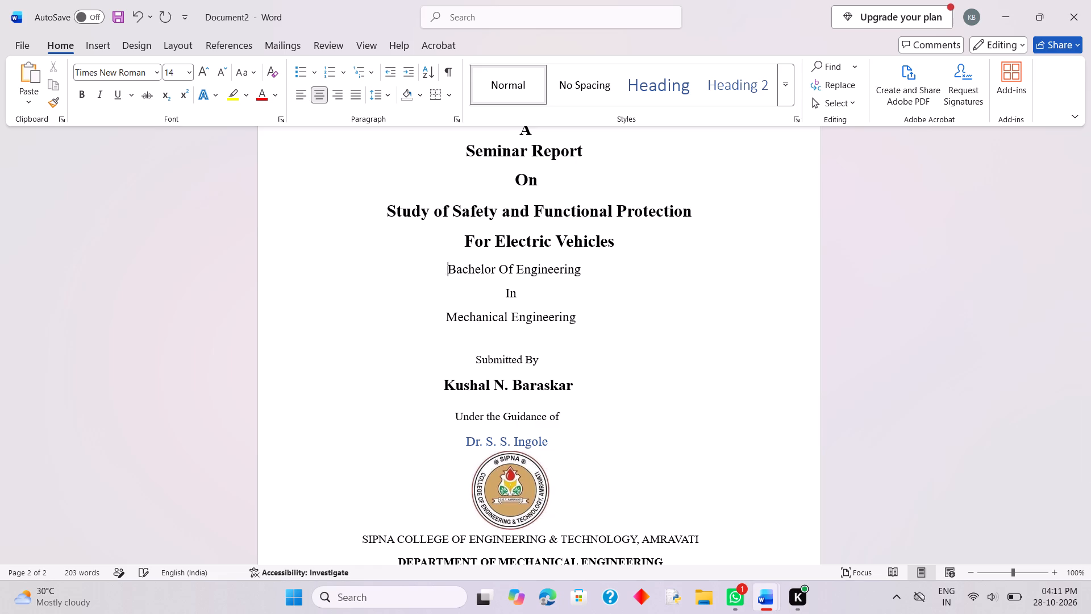
key(space)
key(space)
key(space)
key(space)
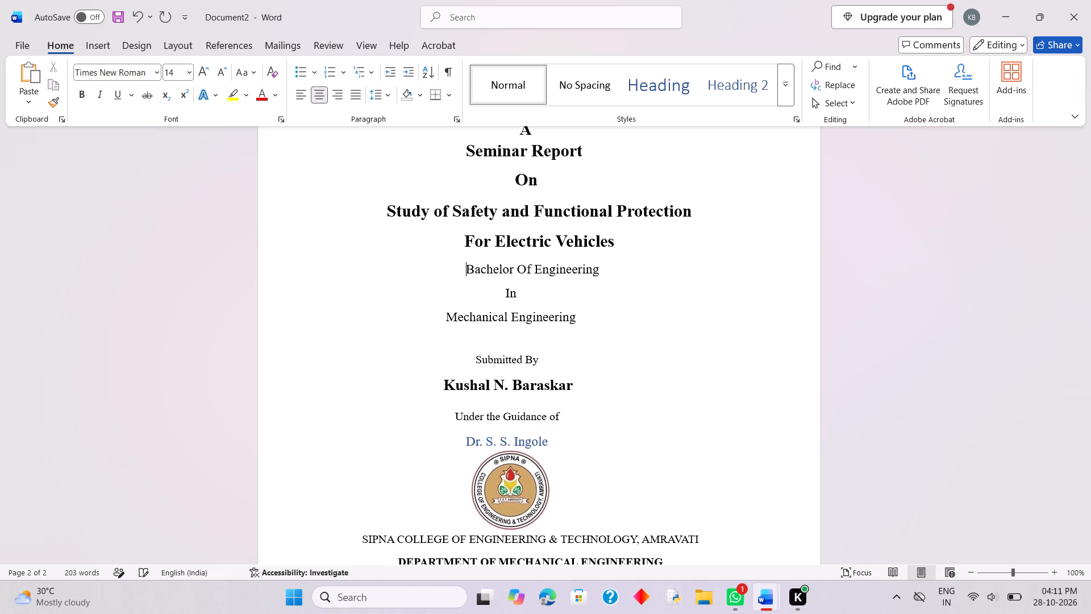
Insert spaces before "In" on page 2 to centre it under "Bachelor Of Engineering".
key(Down)
key(space)
key(space)
key(space)
key(space)
key(space)
key(space)
key(space)
key(space)
key(space)
Insert spaces before "Mechanical Engineering" on page 2 to line it up with "Bachelor Of Engineering".
key(Down)
key(Left)
key(Left)
key(Left)
key(Left)
key(Left)
key(Left)
key(Left)
key(Left)
key(Left)
key(Left)
key(Left)
key(Left)
key(space)
key(space)
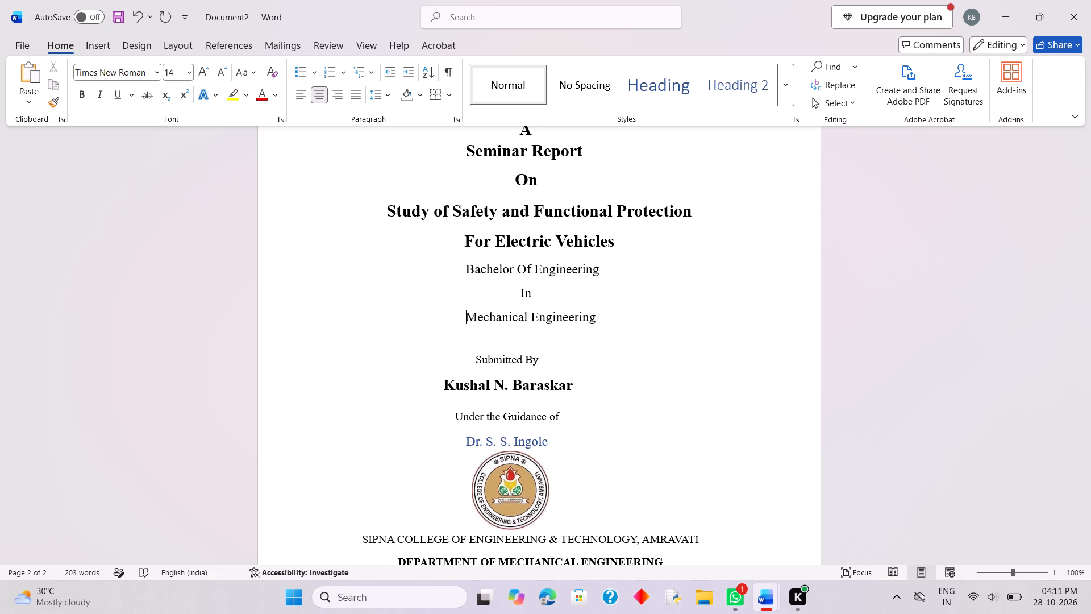
Insert spaces before "Submitted By" on page 2 to shift it under "Mechanical Engineering".
key(Down)
key(Down)
key(space)
key(space)
key(space)
key(space)
key(space)
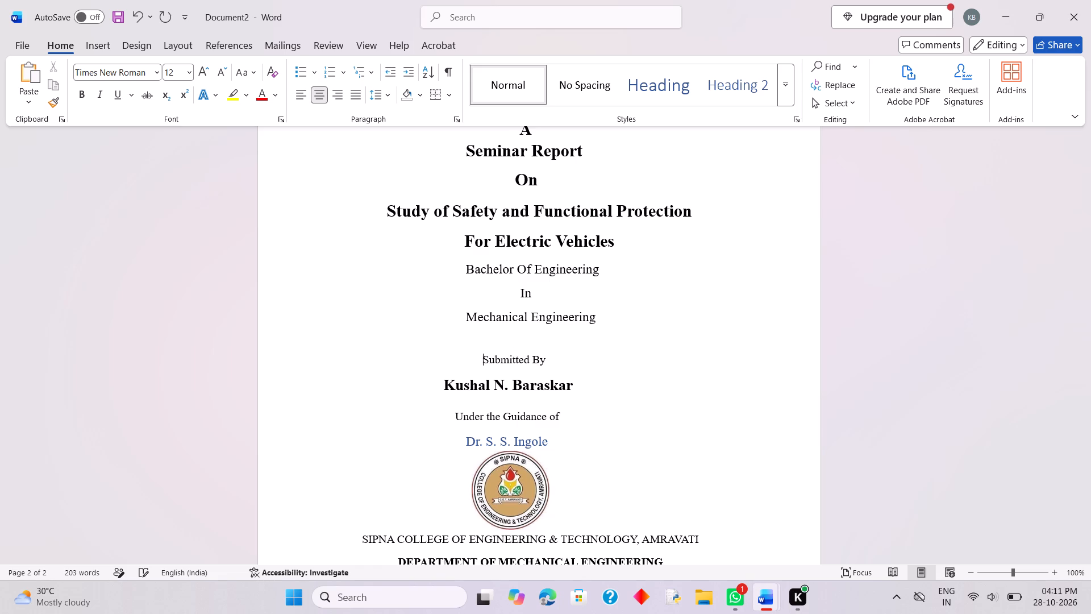
key(space)
key(space)
key(space)
key(space)
key(space)
key(space)
key(space)
key(space)
key(space)
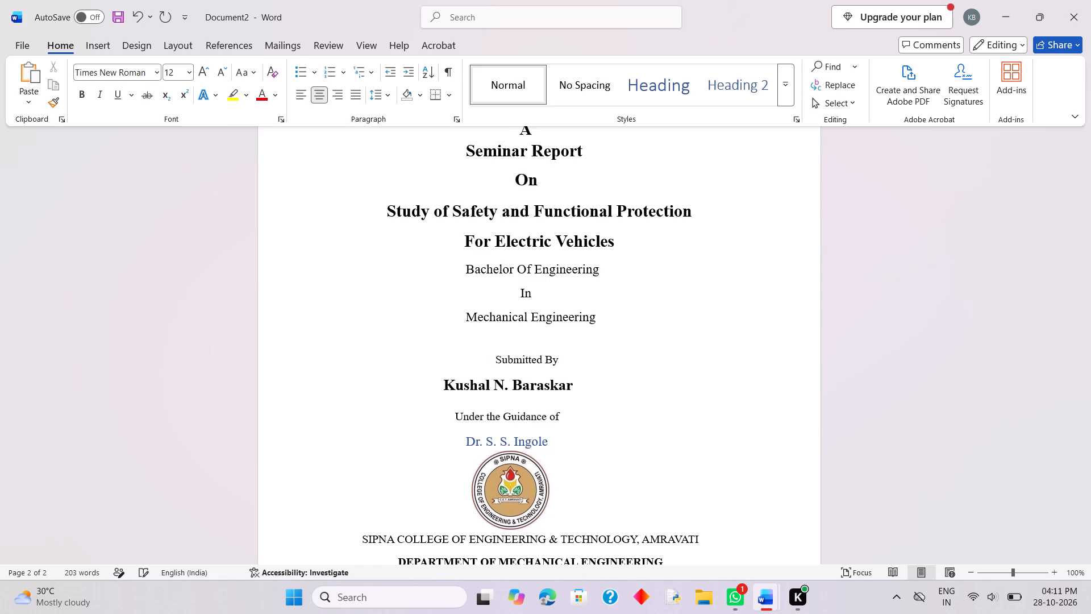
Insert spaces before the student's name under "Submitted By" on page 2, removing the stray backslash and one surplus space.
key(Down)
key(Left)
key(Left)
key(Left)
key(Left)
key(Left)
key(Left)
key(Left)
key(Left)
key(Left)
key(Left)
key(Right)
key(Right)
key(Right)
key(space)
key(space)
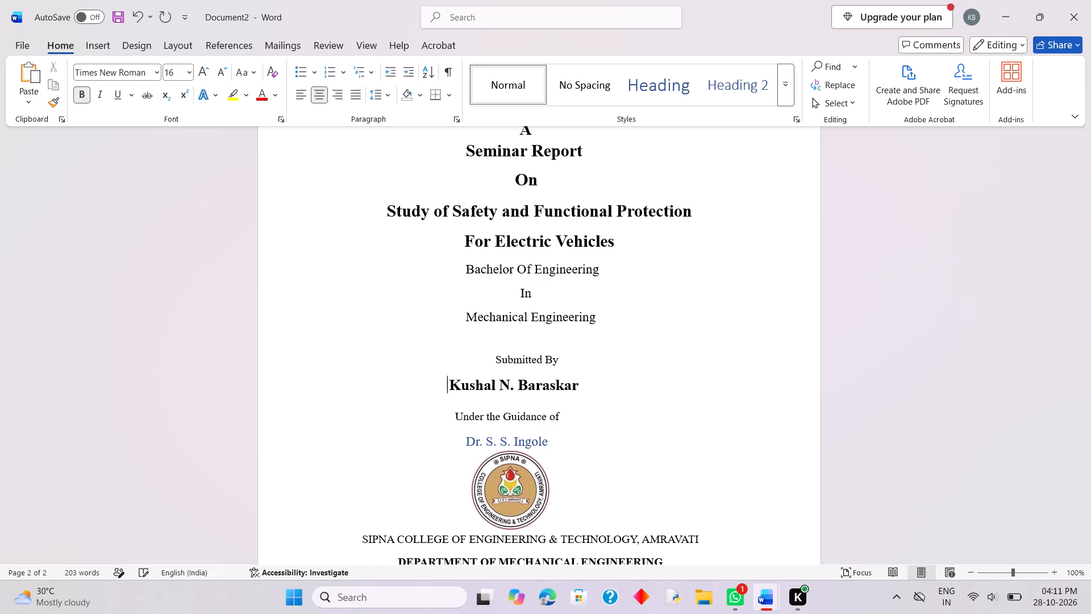
key(space)
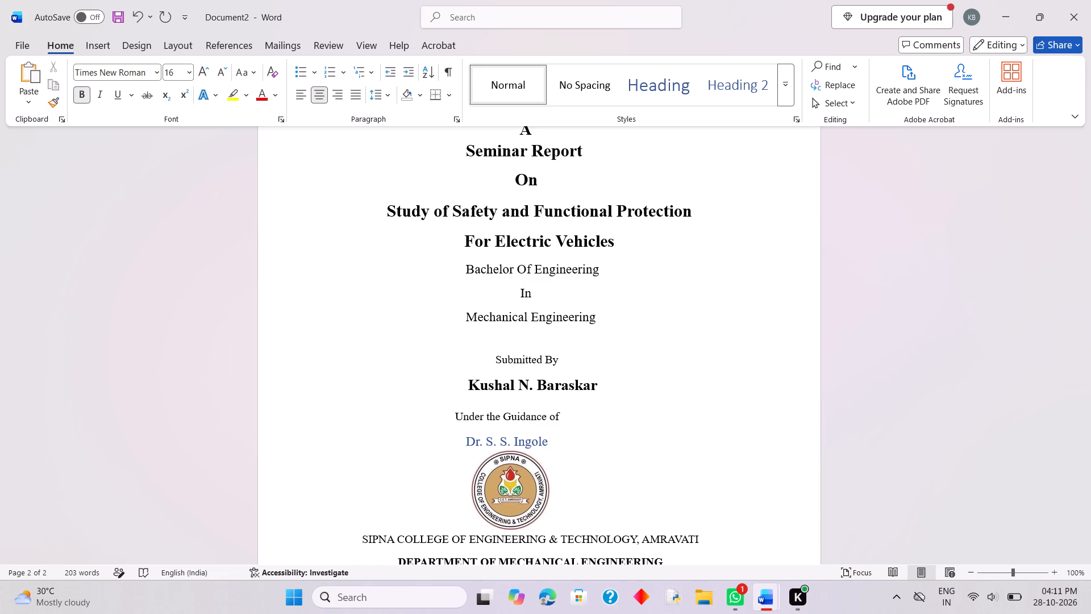
key(space)
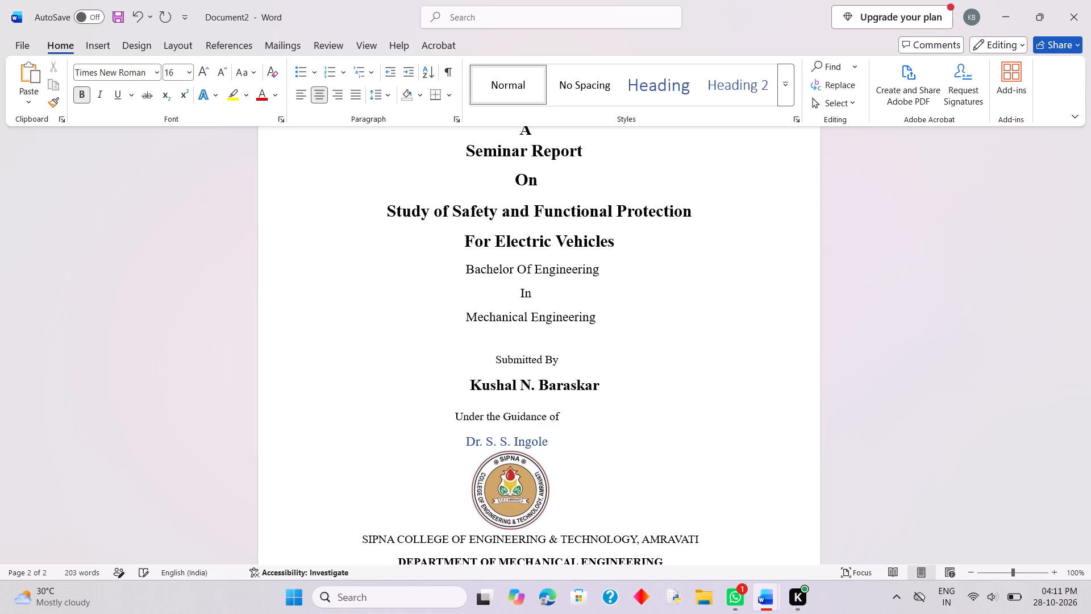
key(backslash)
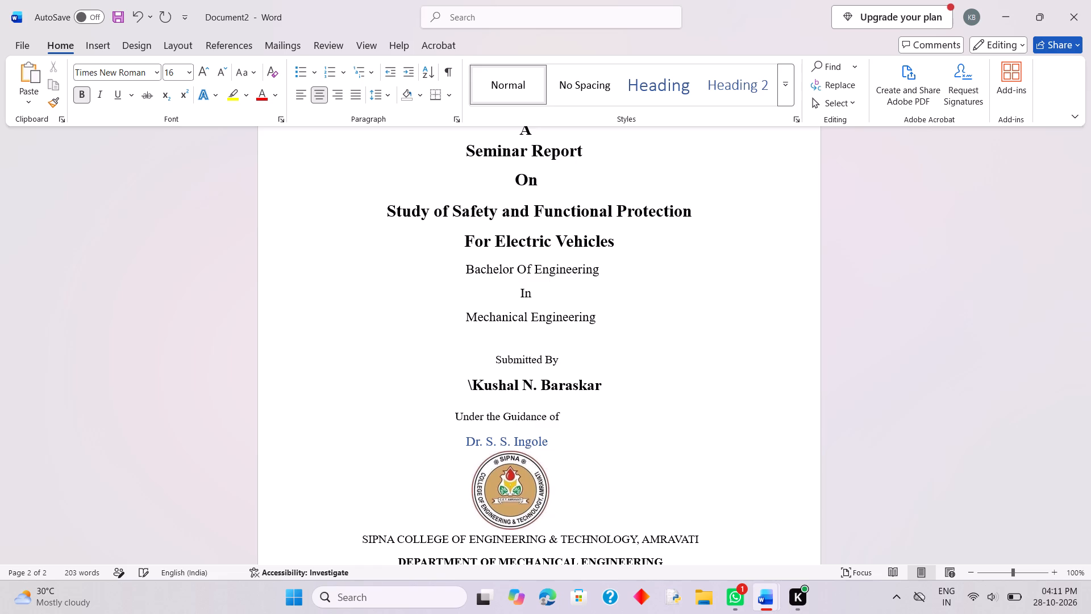
key(BackSpace)
key(BackSpace)
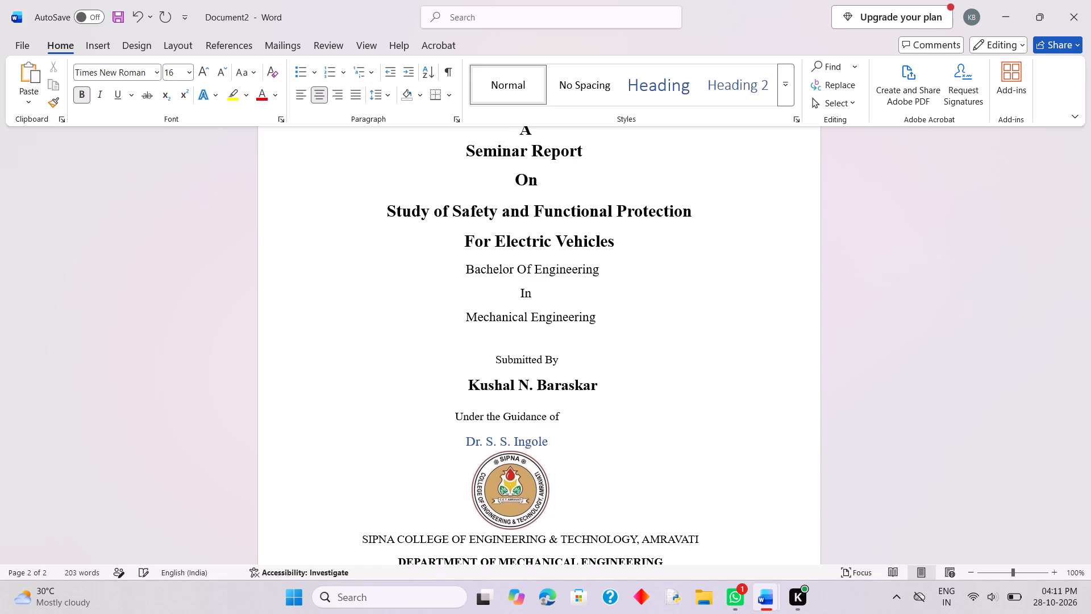
Insert spaces before "Under the Guidance of" on page 2, removing one surplus space, to shift it under the student's name.
key(Down)
key(Down)
key(Left)
key(Left)
key(space)
key(space)
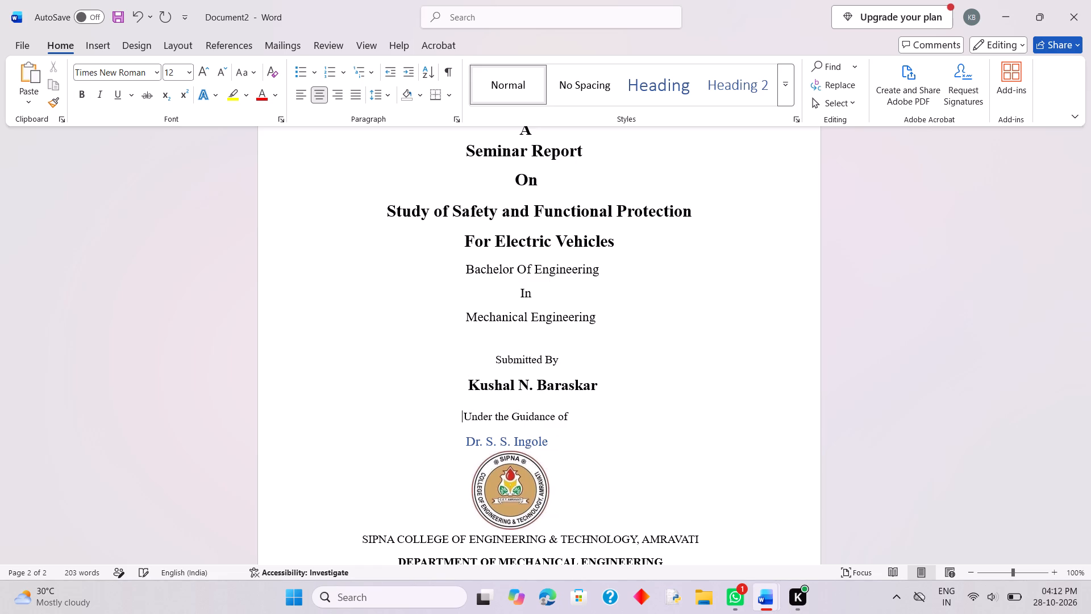
key(space)
key(space)
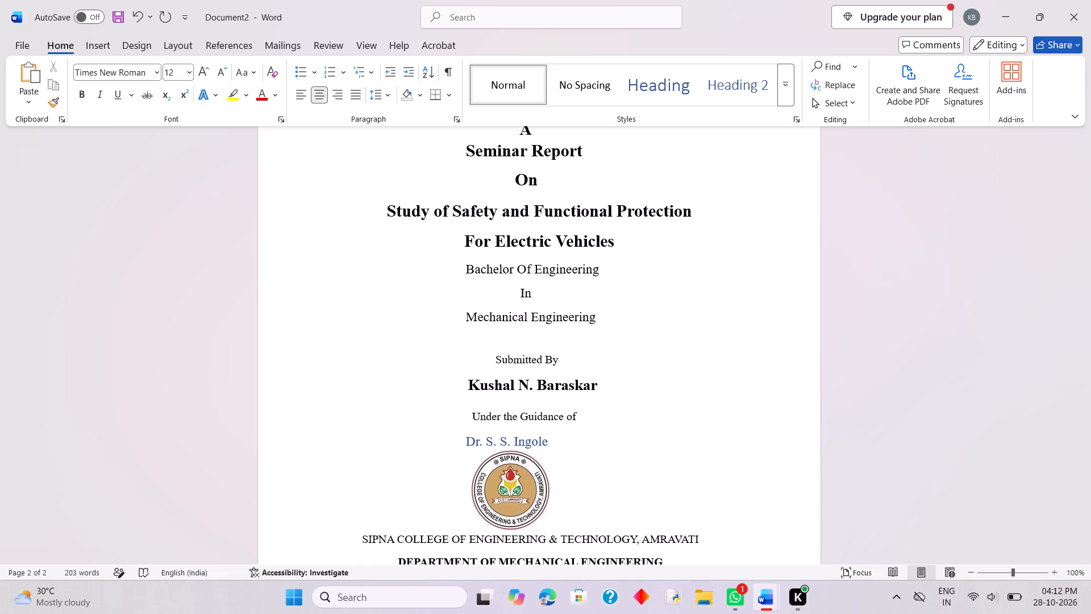
key(BackSpace)
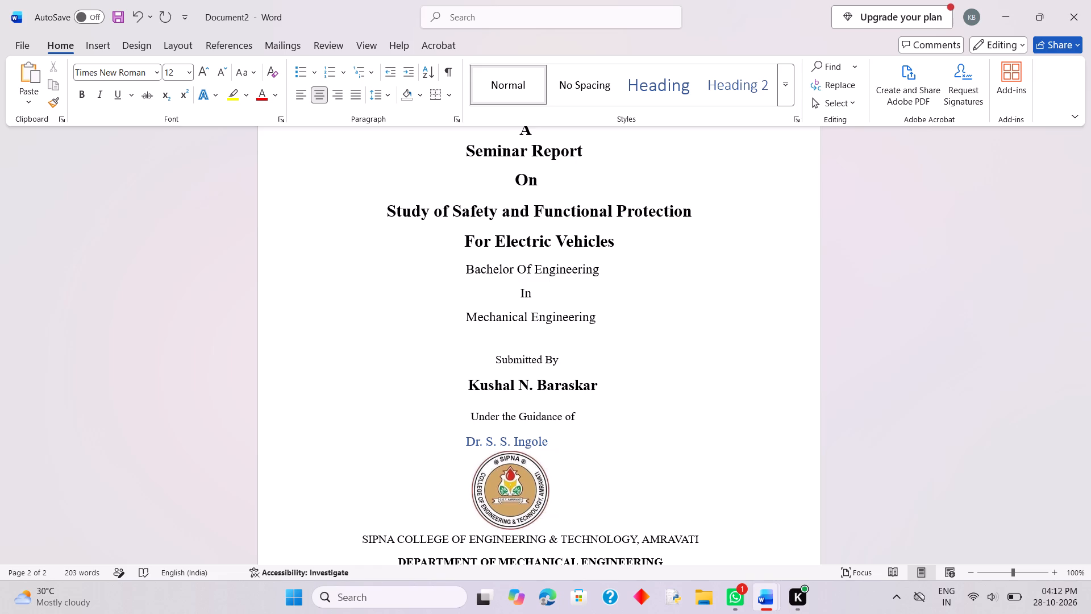
Insert spaces before the guide's name on page 2 to shift it under "Under the Guidance of".
key(Down)
key(space)
key(space)
key(space)
key(space)
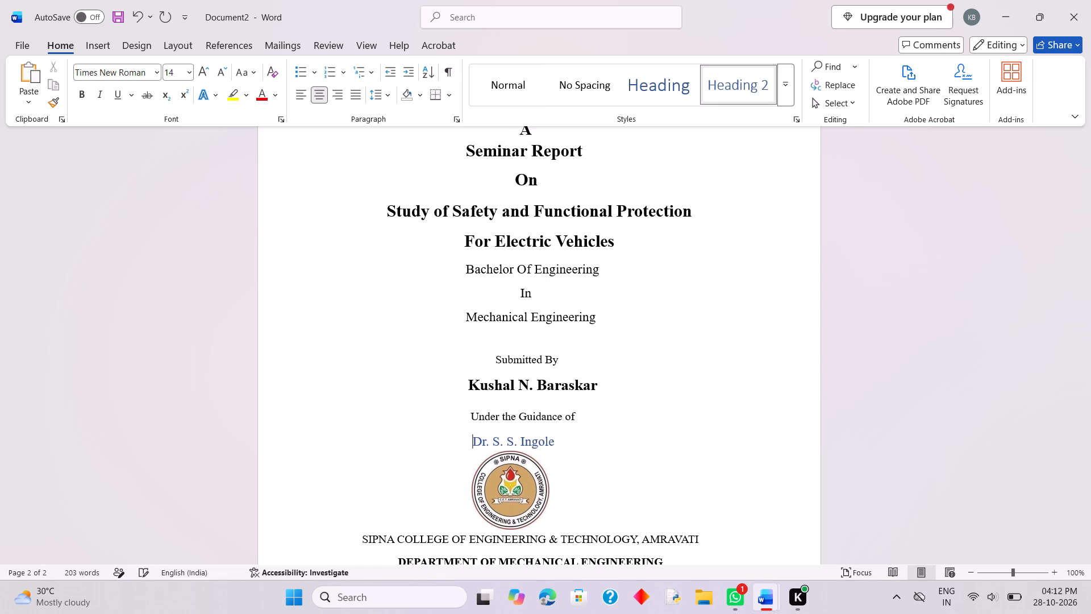
key(space)
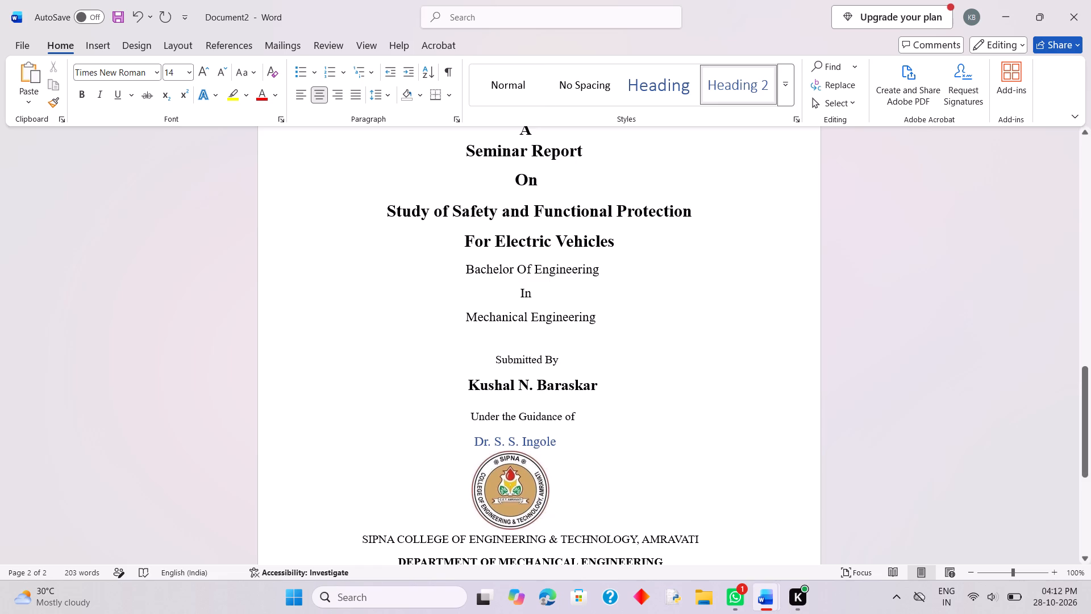
Try bold on the guide's name on page 2, remove the bold, and delete the name.
drag(563, 445, 465, 446)
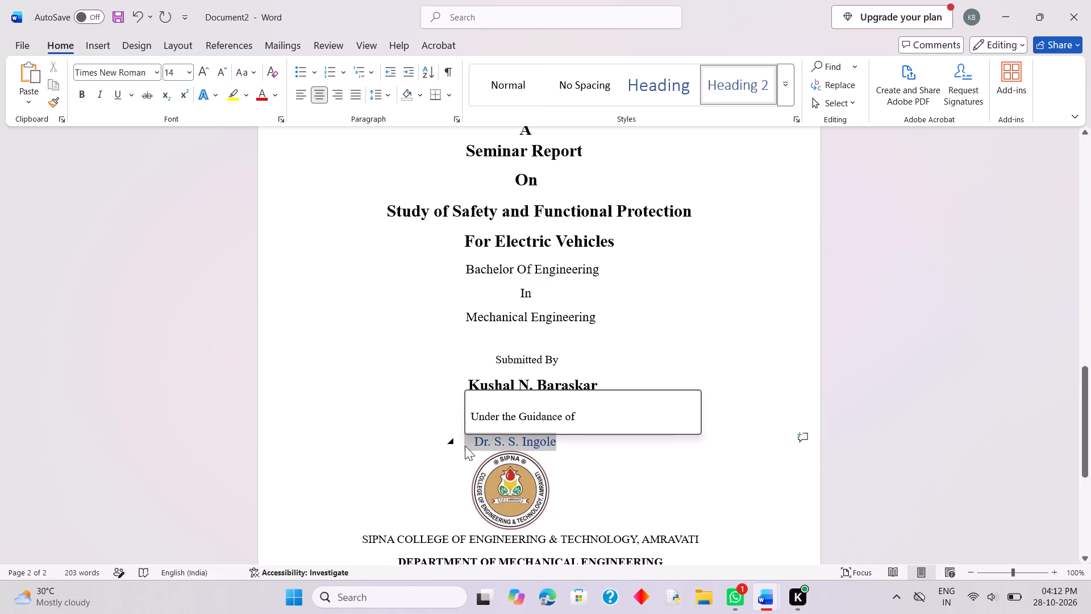
click(480, 419)
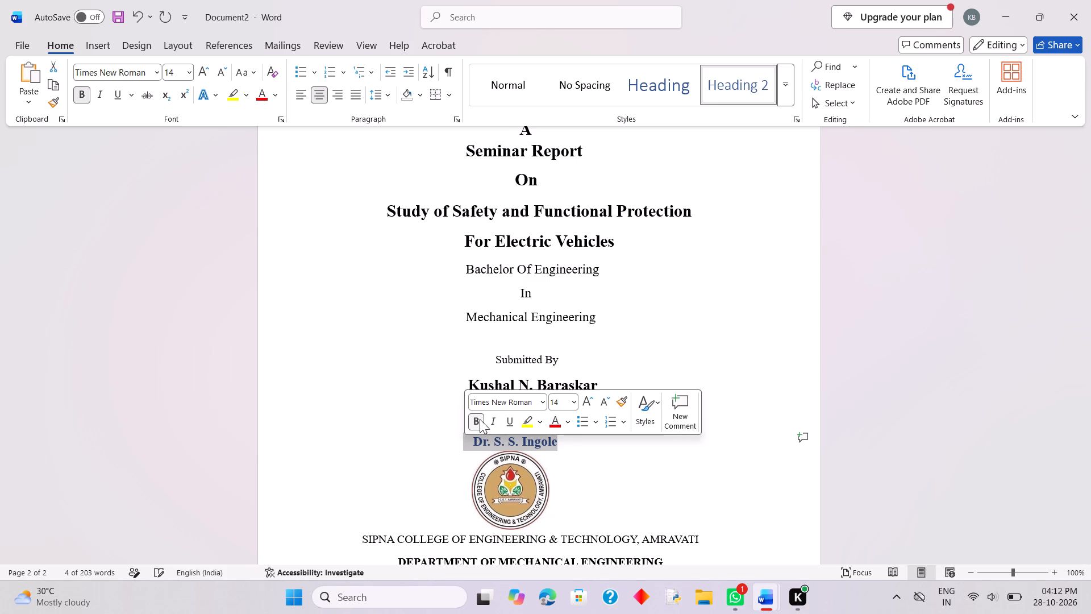
click(480, 419)
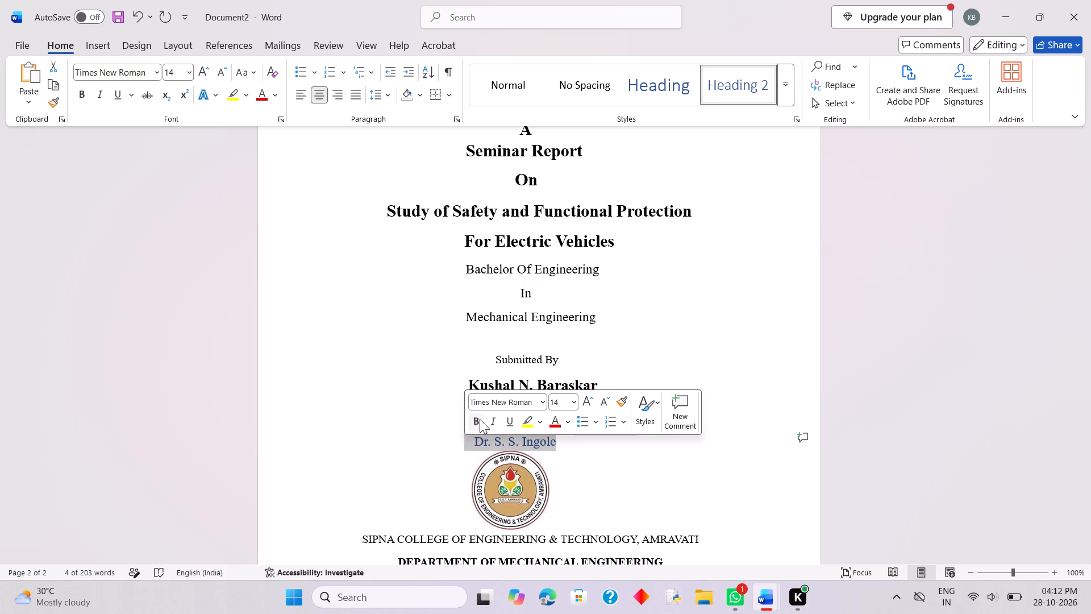
key(BackSpace)
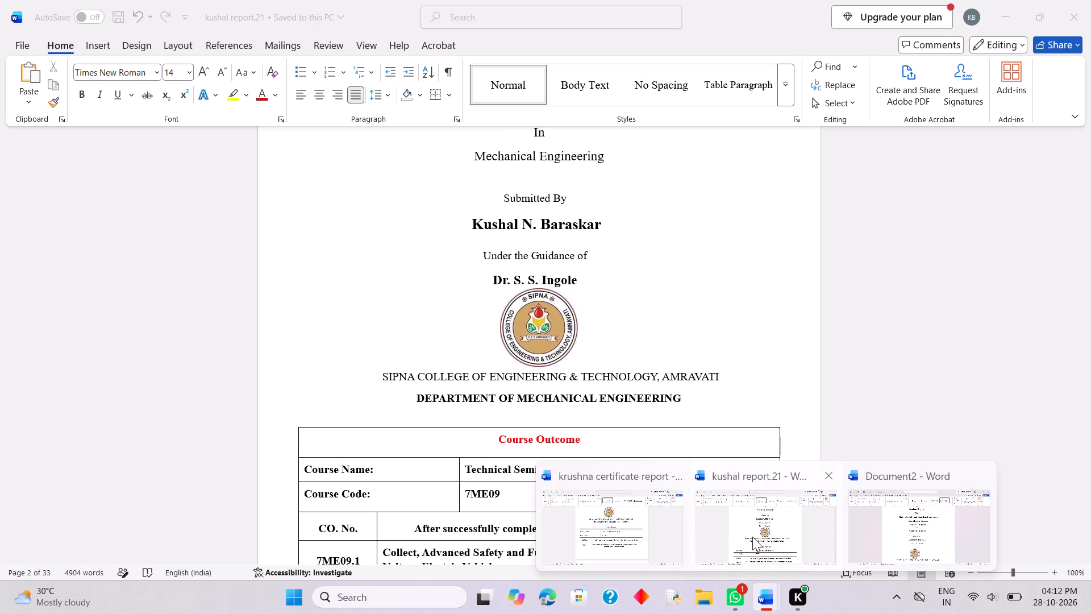
Copy the bold guide's name from page 2 of kushal report.21 into the emptied line above the logo in Document2.
click(752, 537)
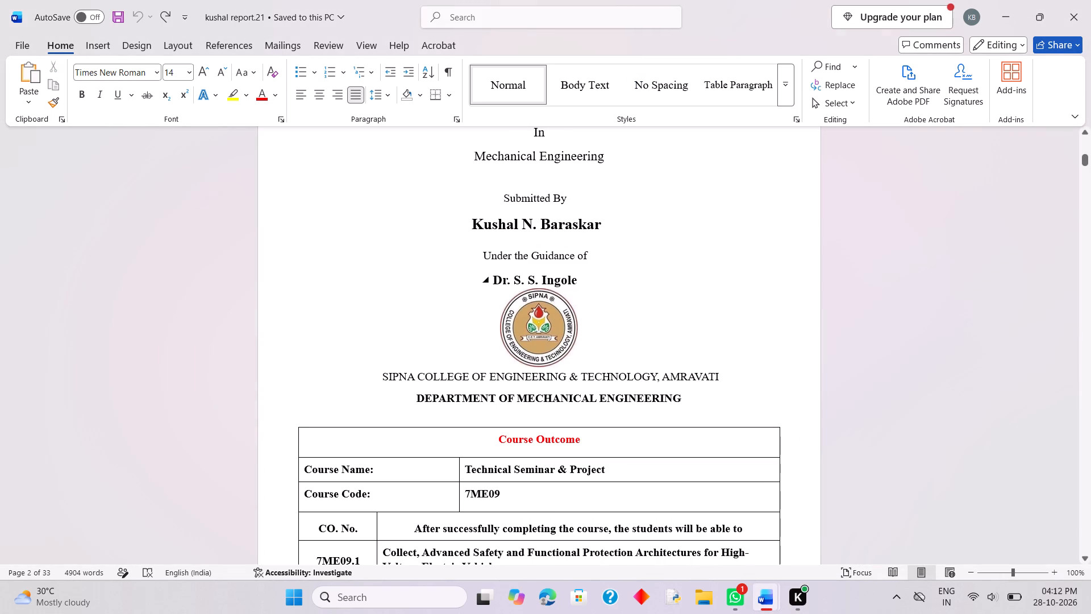
drag(579, 279, 492, 277)
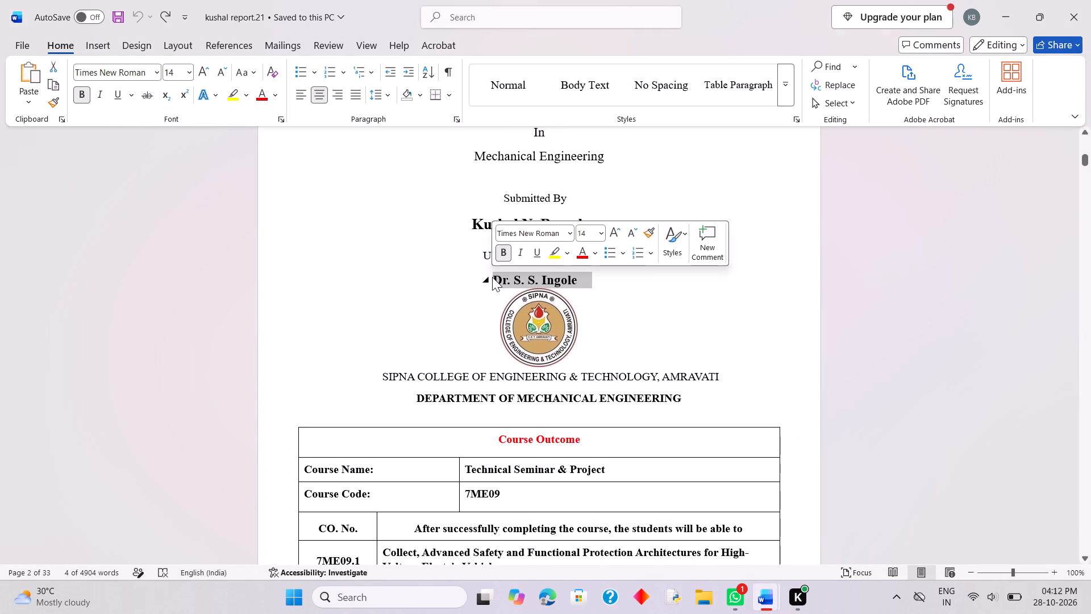
key(ctrl+c)
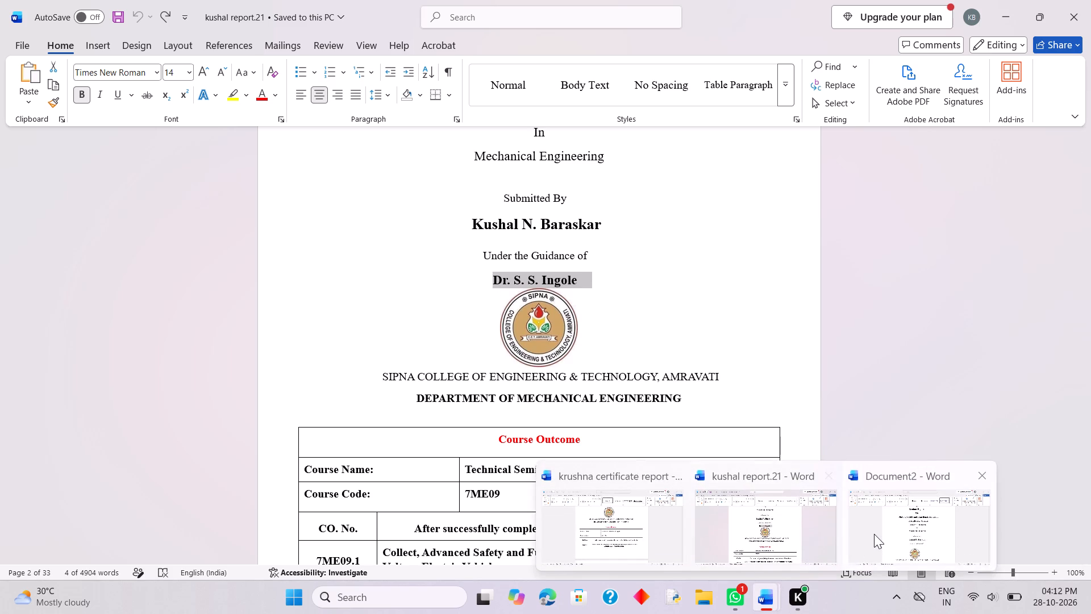
click(874, 533)
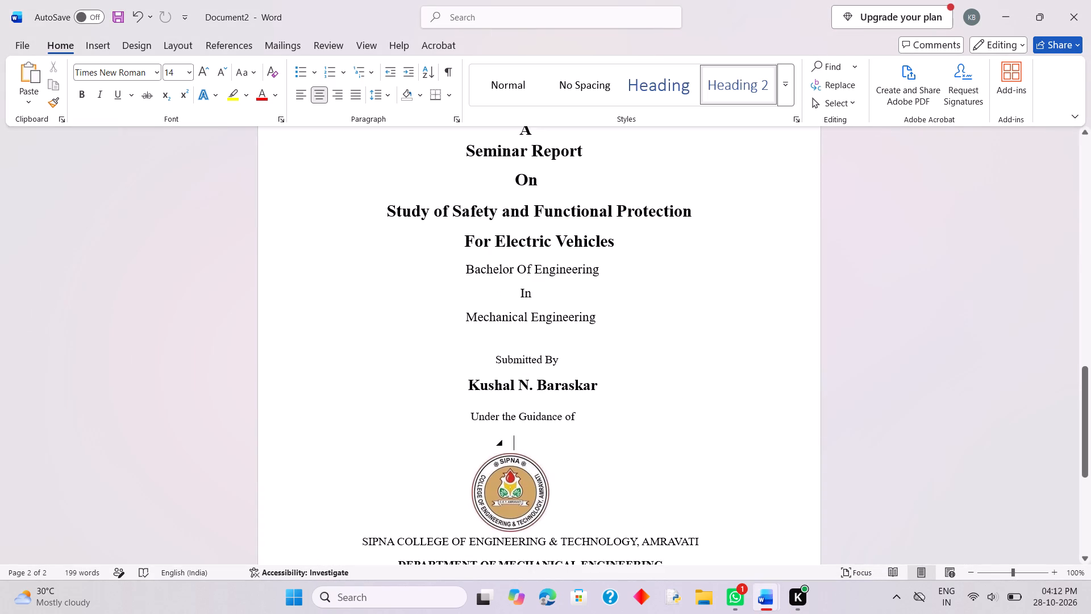
click(515, 437)
key(ctrl+v)
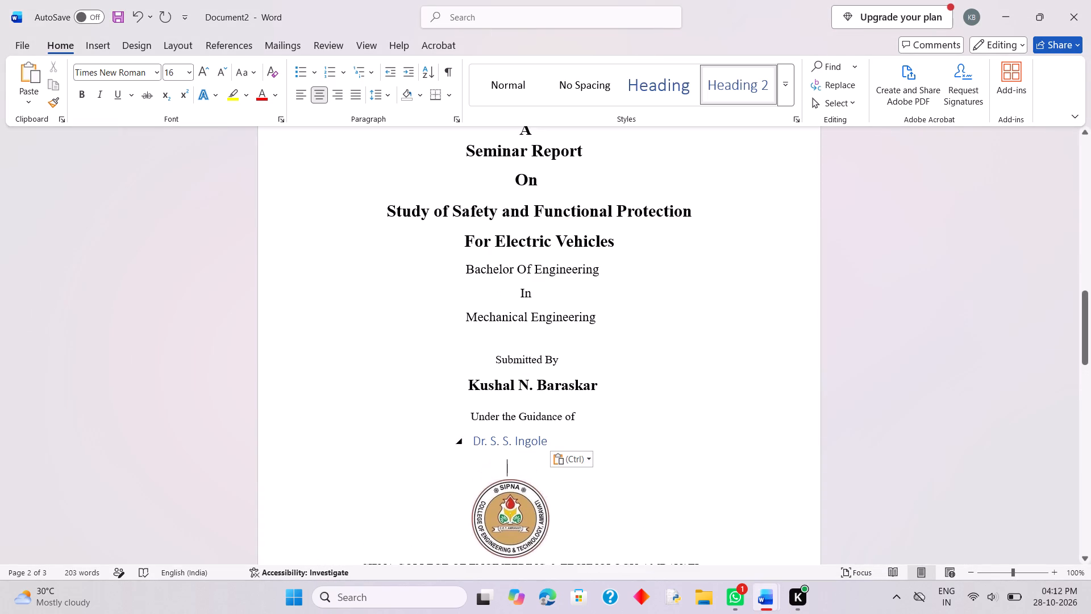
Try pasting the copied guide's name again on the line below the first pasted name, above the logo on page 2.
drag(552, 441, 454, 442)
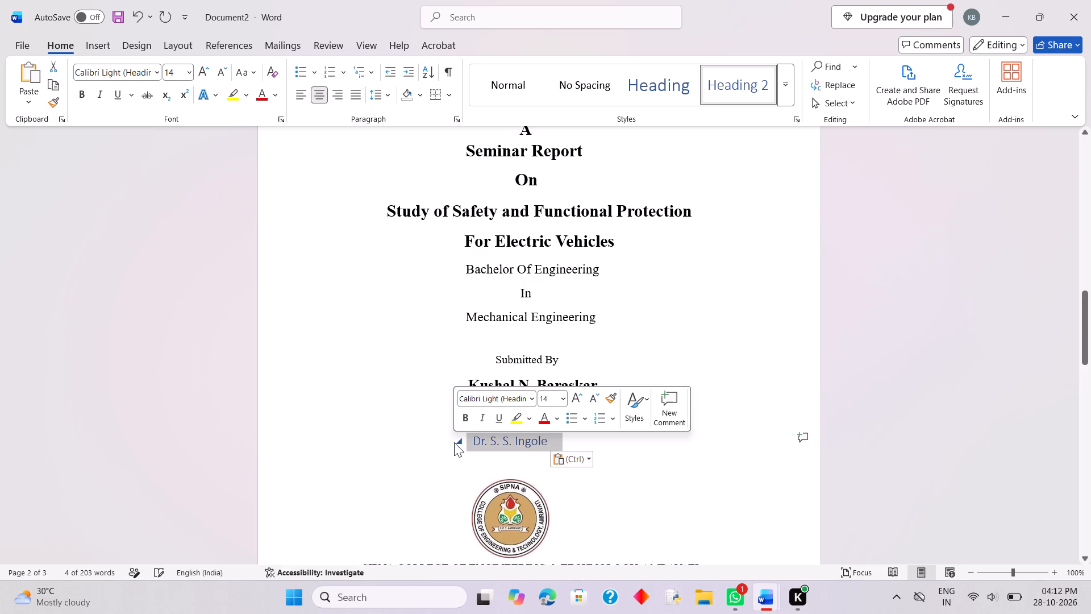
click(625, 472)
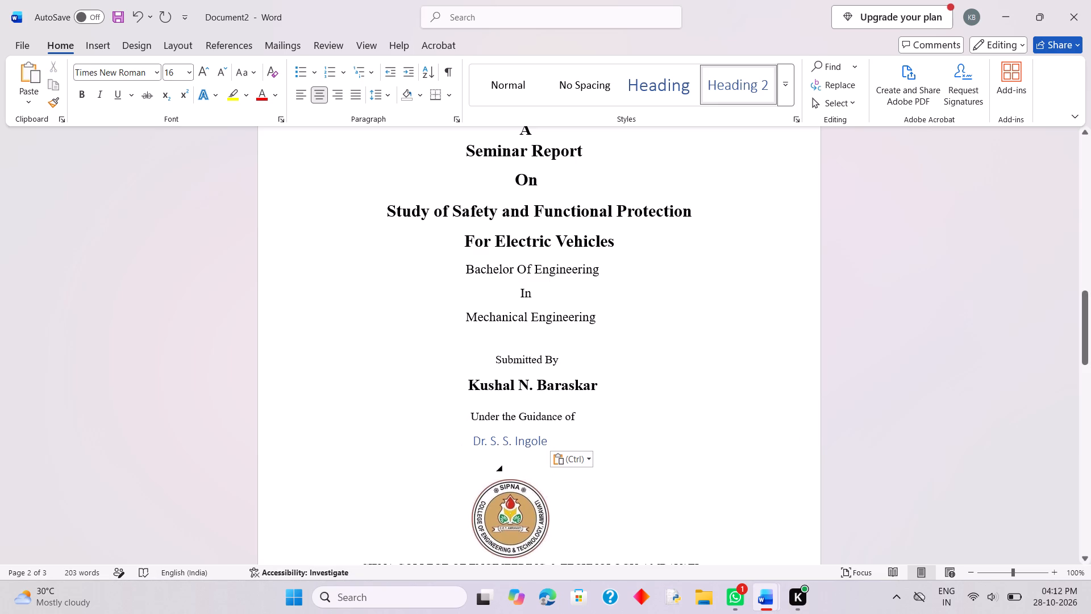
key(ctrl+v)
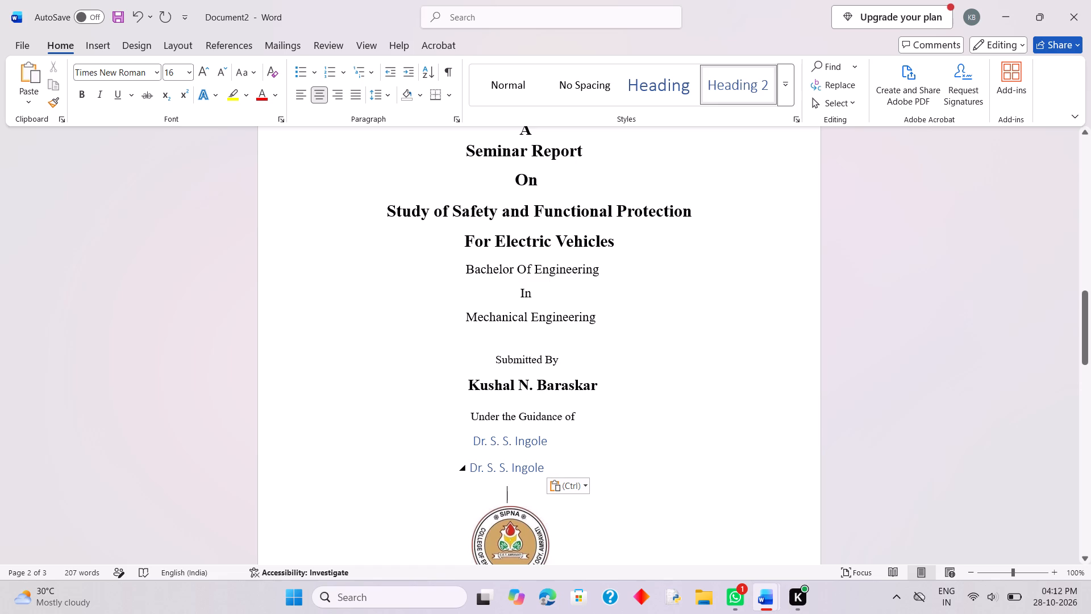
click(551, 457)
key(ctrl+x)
Undo both pastes of the guide's name and its earlier deletion on page 2.
key(ctrl+z)
key(ctrl+z)
key(ctrl+z)
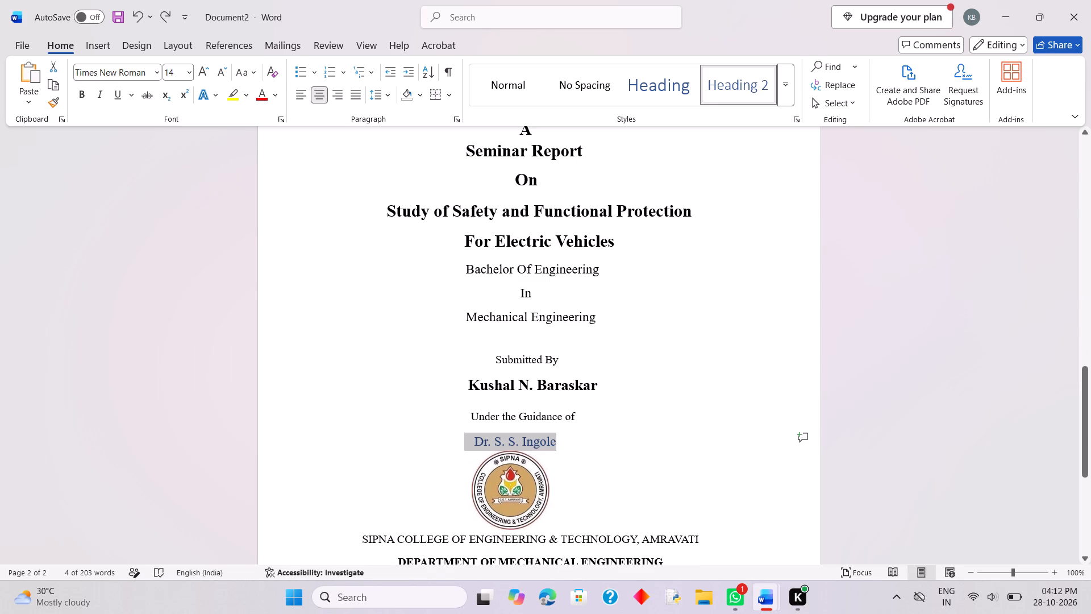
Delete the blue heading-style guide's name, its leading spaces and its line above the logo on page 2.
click(563, 451)
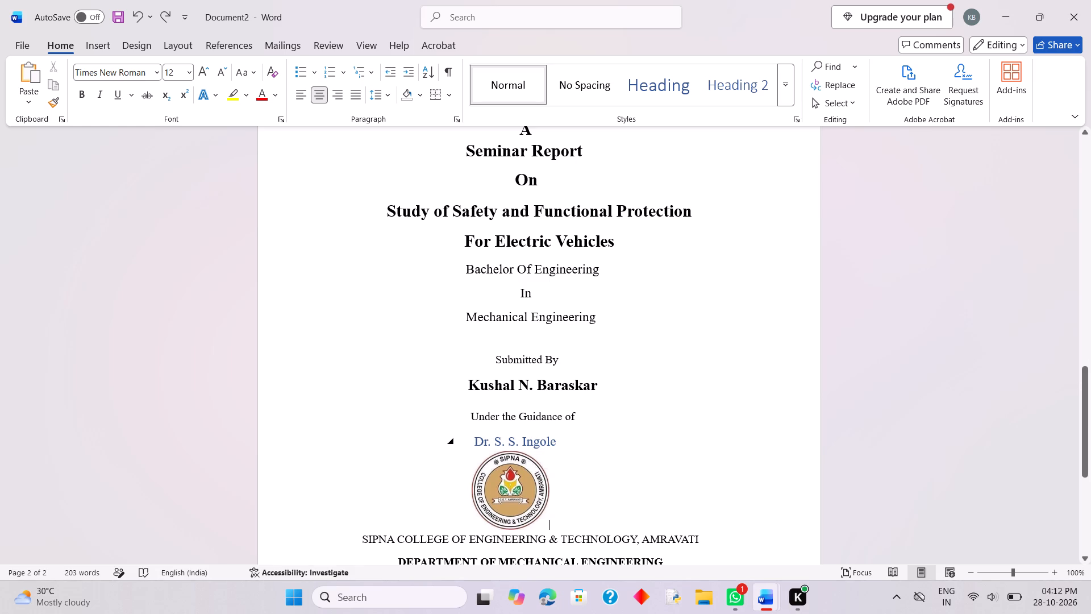
click(561, 441)
key(ctrl+BackSpace)
key(ctrl+BackSpace)
key(ctrl+BackSpace)
key(ctrl+BackSpace)
key(ctrl+BackSpace)
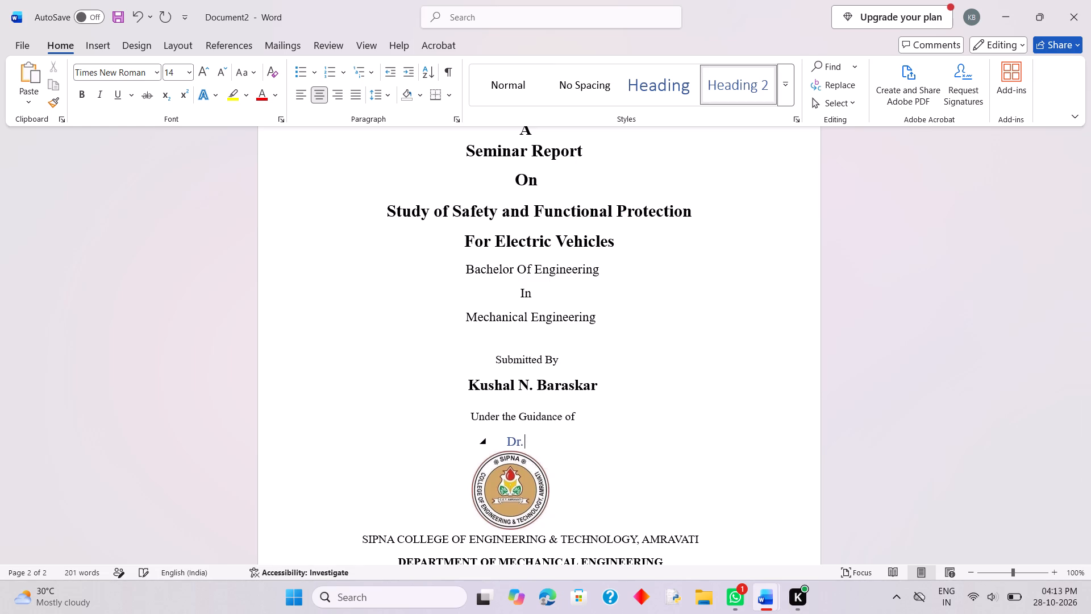
key(ctrl+BackSpace)
key(ctrl+BackSpace)
key(ctrl+BackSpace)
key(ctrl+BackSpace)
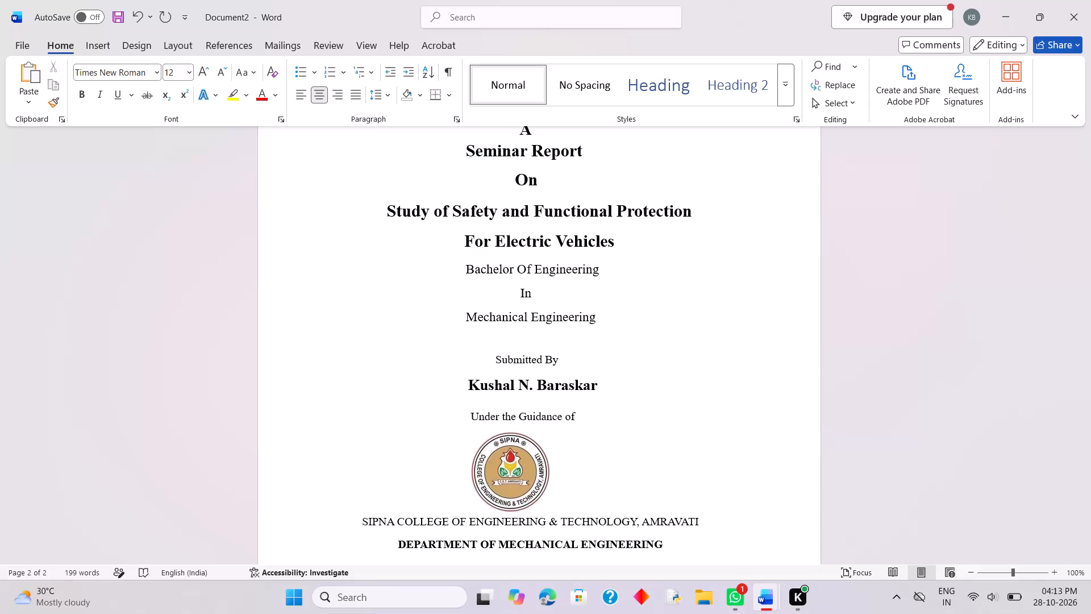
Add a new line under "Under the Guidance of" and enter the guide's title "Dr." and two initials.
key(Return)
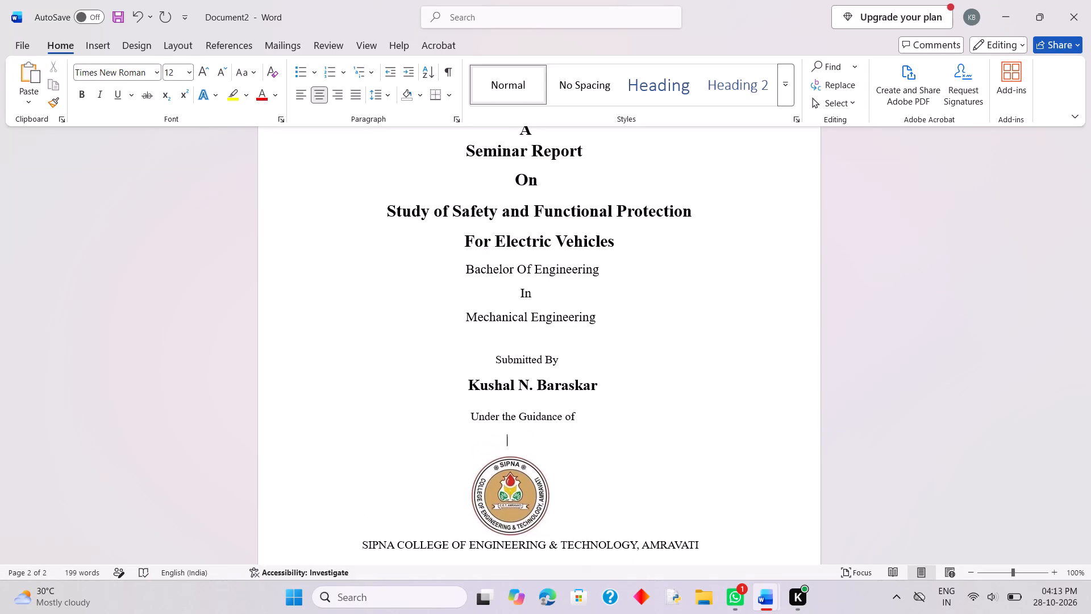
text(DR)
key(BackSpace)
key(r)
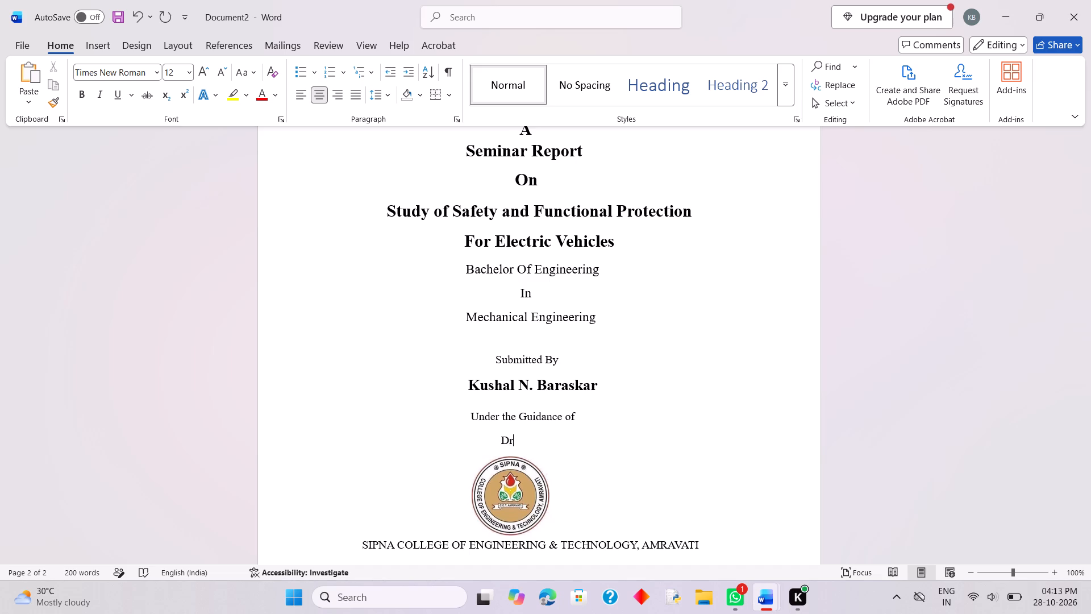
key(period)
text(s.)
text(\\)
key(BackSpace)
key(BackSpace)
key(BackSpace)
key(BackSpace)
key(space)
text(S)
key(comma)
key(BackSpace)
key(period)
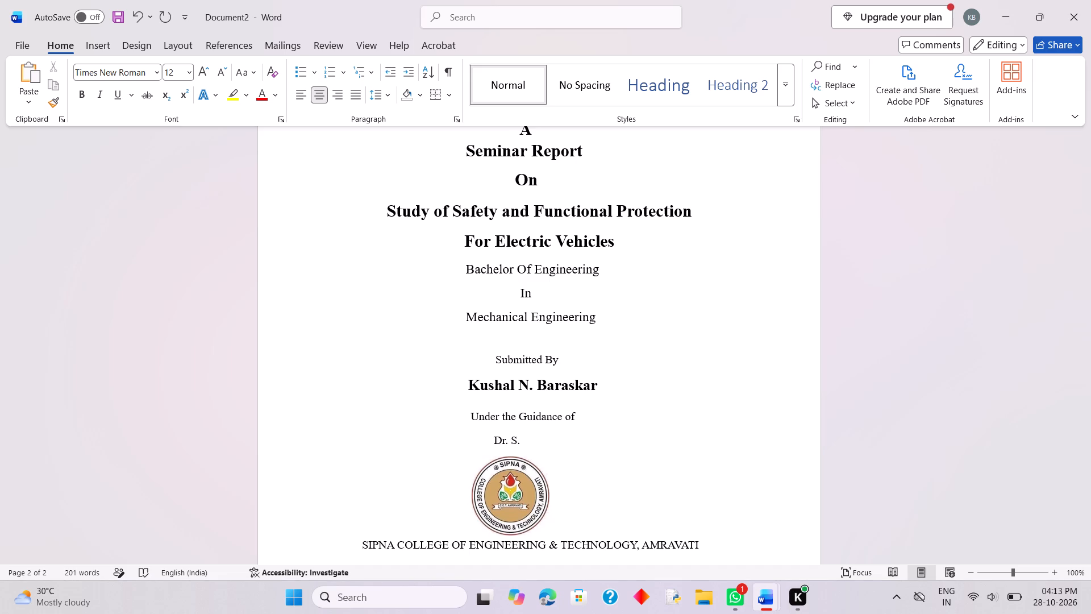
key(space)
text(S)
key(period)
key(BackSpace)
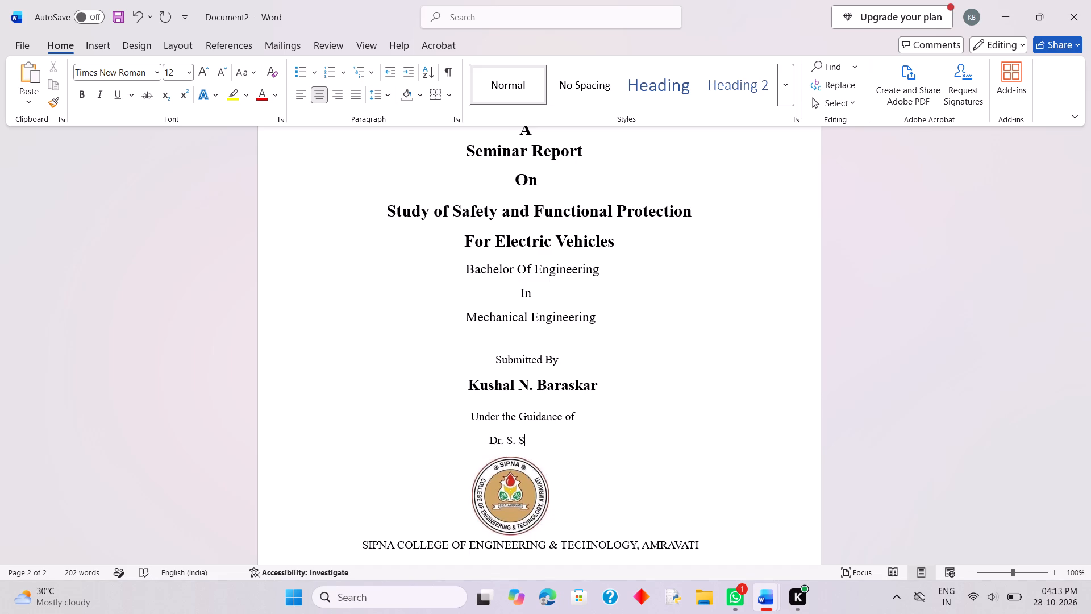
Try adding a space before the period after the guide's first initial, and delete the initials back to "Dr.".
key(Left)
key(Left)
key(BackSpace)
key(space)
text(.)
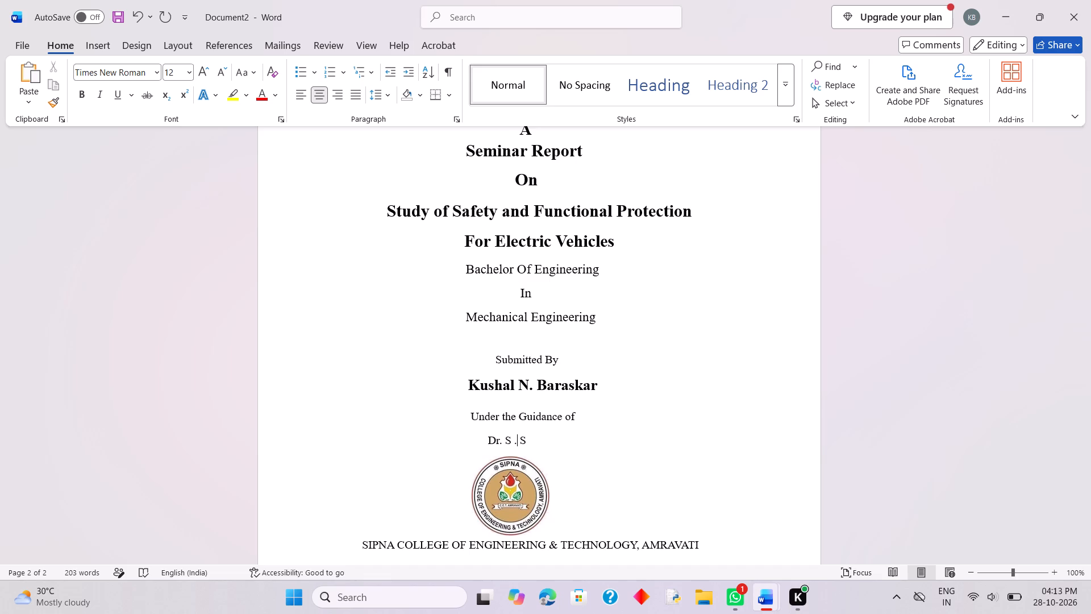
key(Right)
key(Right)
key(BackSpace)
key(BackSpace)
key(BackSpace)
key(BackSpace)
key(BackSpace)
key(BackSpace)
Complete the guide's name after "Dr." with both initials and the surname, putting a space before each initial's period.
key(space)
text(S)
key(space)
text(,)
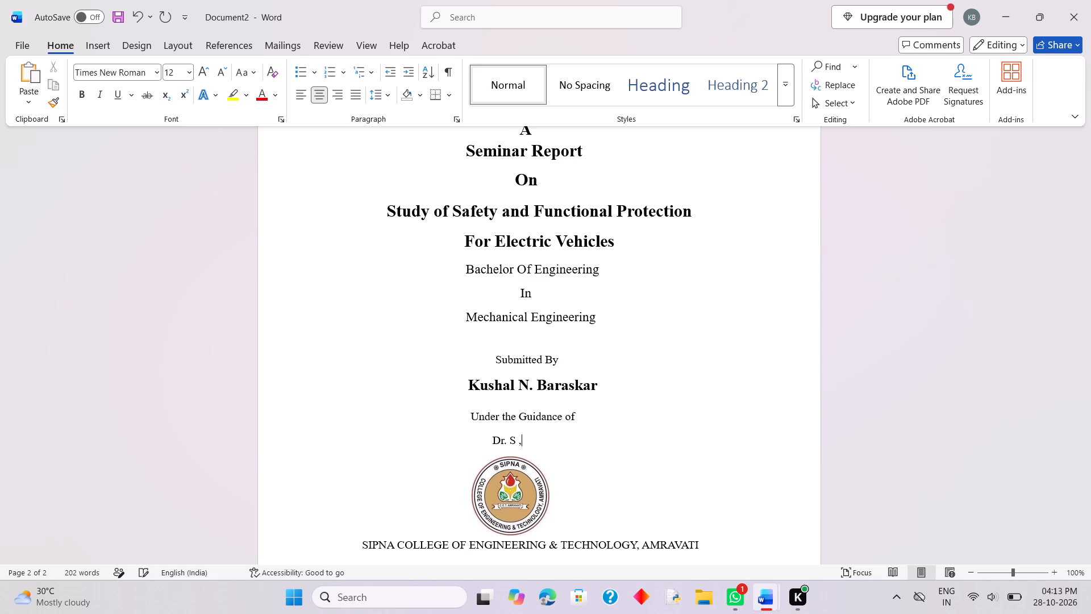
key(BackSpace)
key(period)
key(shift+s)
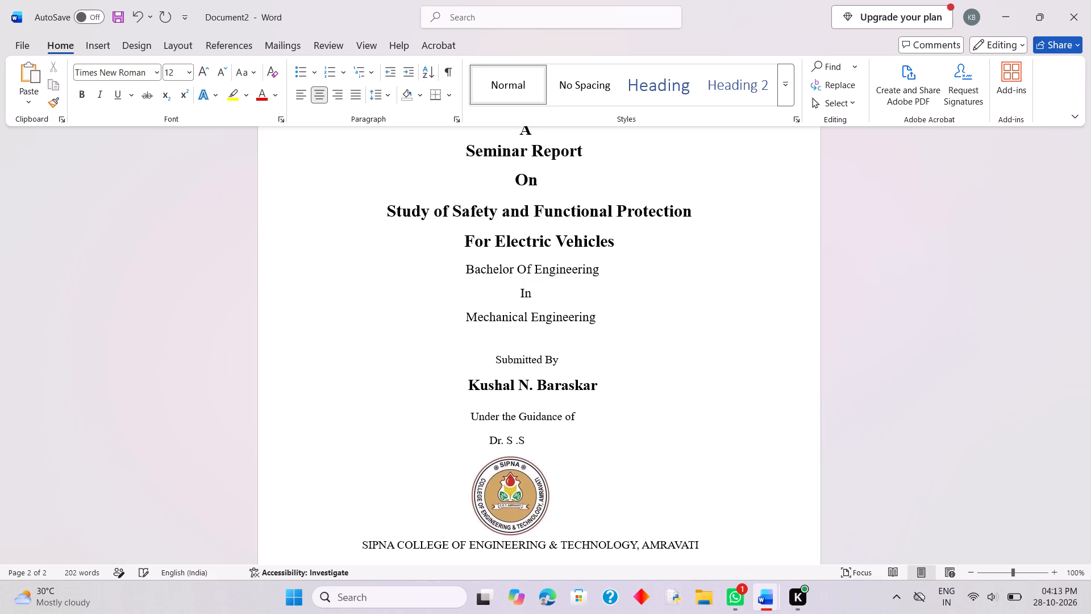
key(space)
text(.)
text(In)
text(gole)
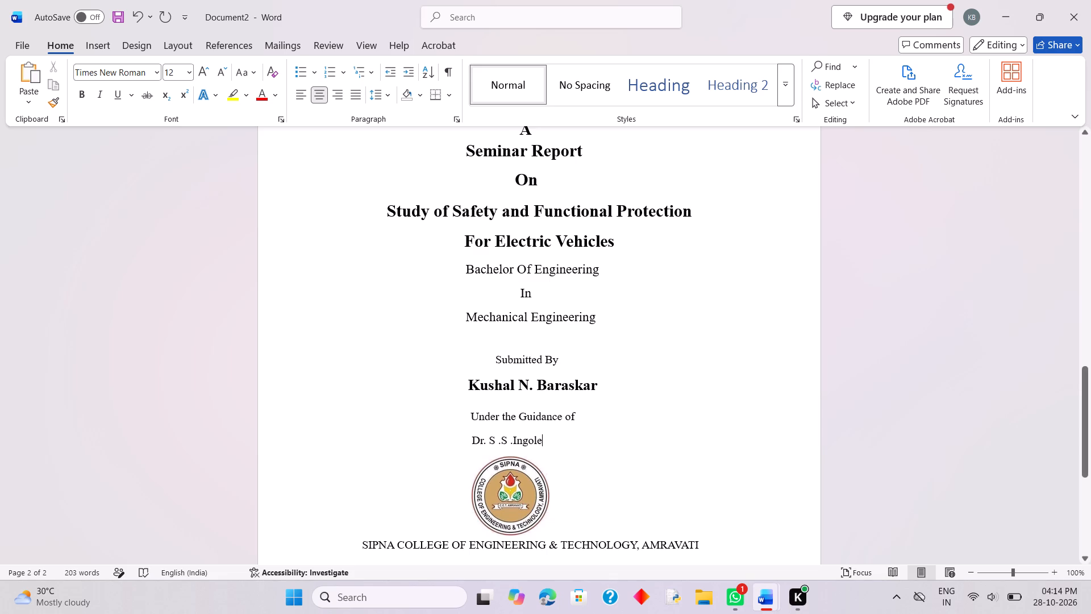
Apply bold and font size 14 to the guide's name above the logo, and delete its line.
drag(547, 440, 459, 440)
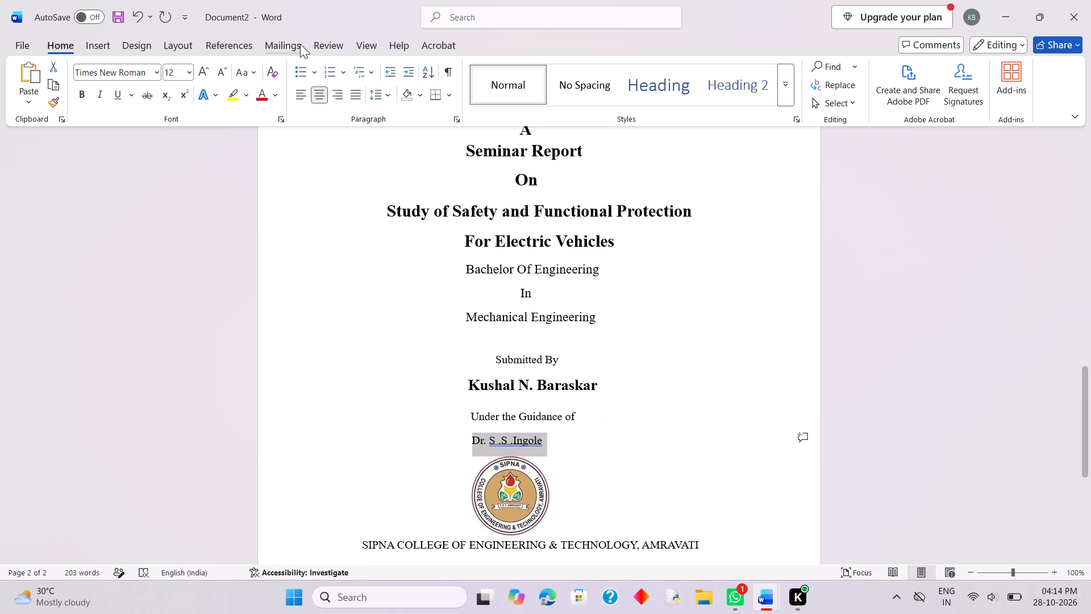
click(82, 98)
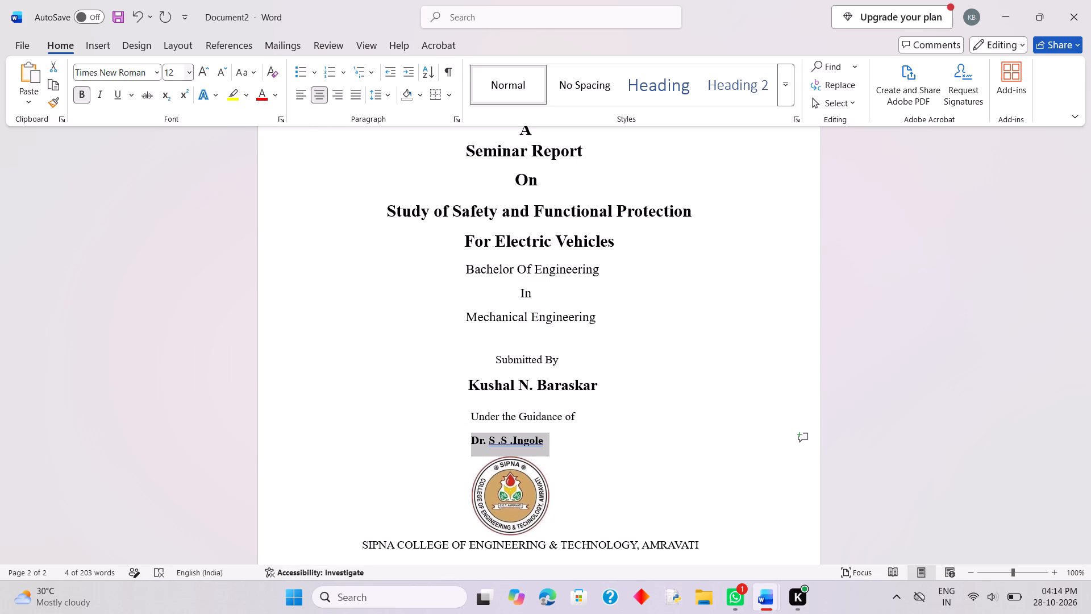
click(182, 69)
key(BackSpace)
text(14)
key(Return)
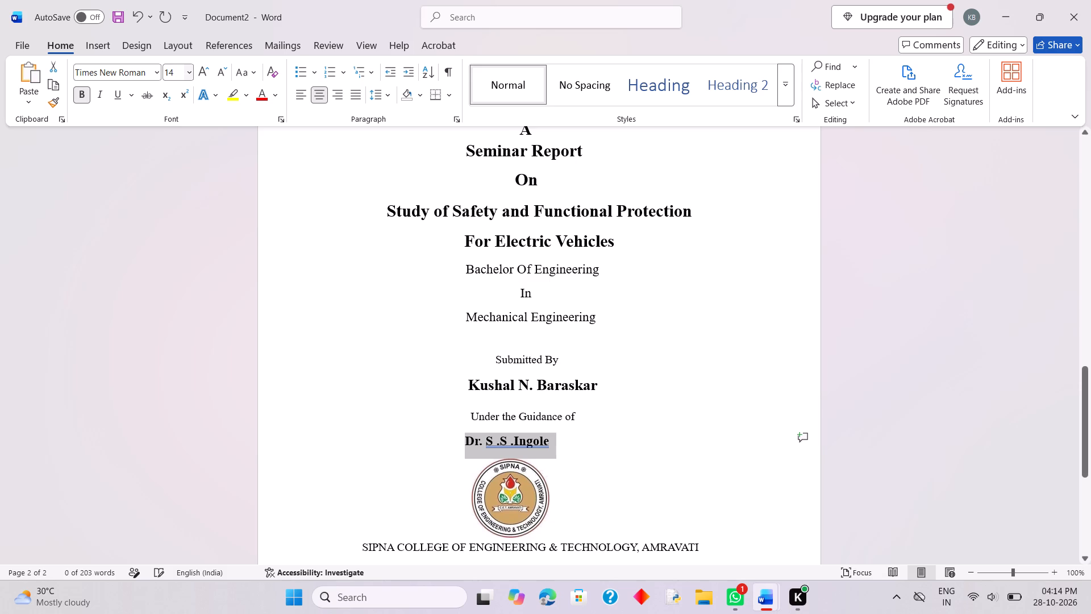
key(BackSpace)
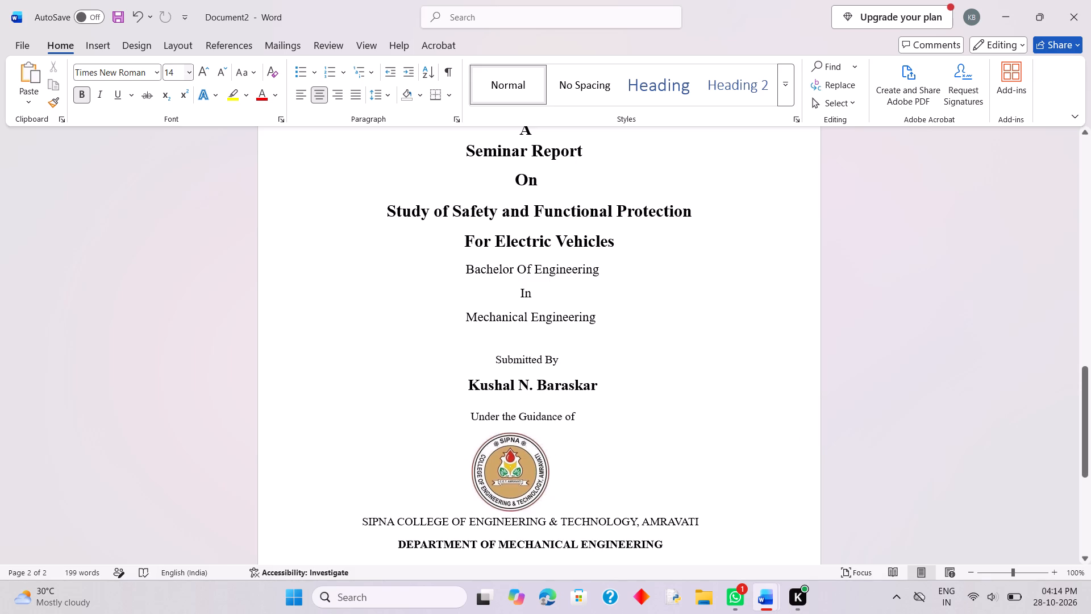
Undo the deletion of the guide's name line above the logo.
key(ctrl+z)
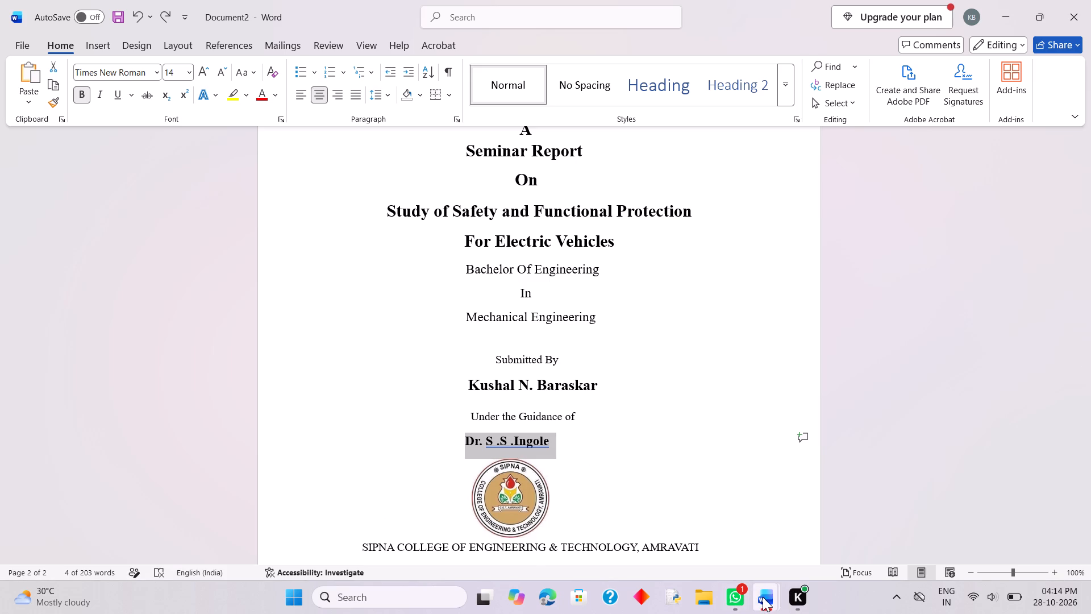
Check the font formatting of the guide's name, the student's name and "Under the Guidance of" on page 2 of krushna certificate report.
click(641, 527)
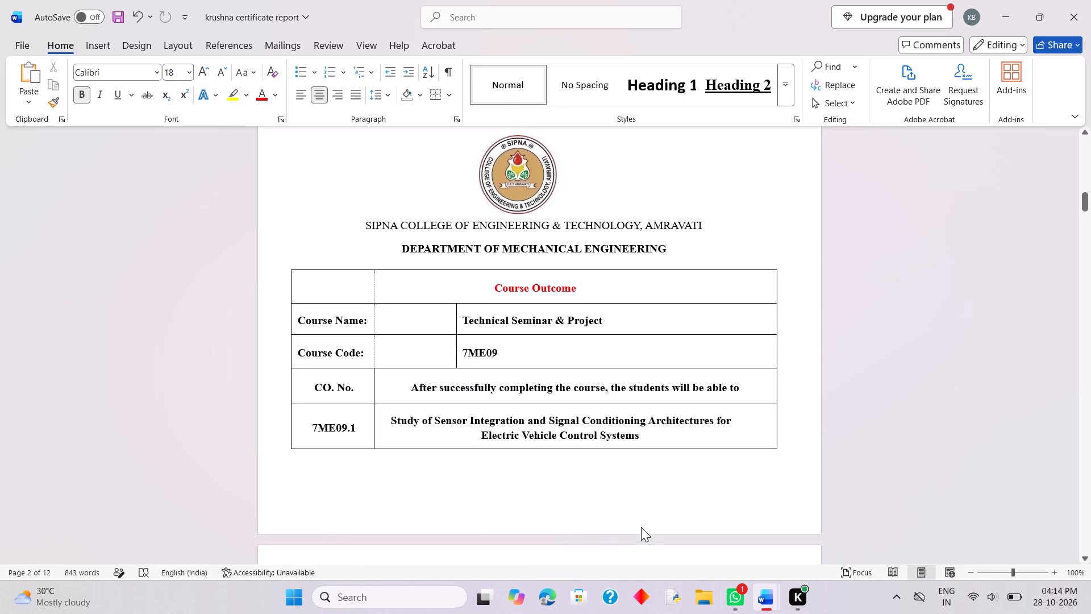
scroll(658, 322, up, 1)
scroll(658, 322, down, 1)
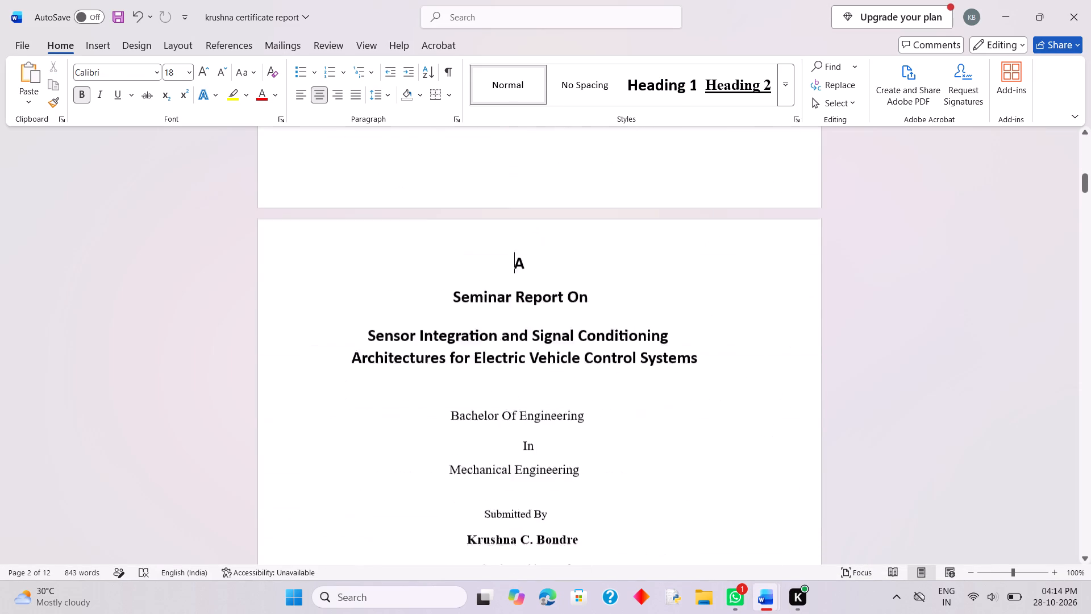
scroll(658, 322, down, 1)
drag(559, 304, 494, 305)
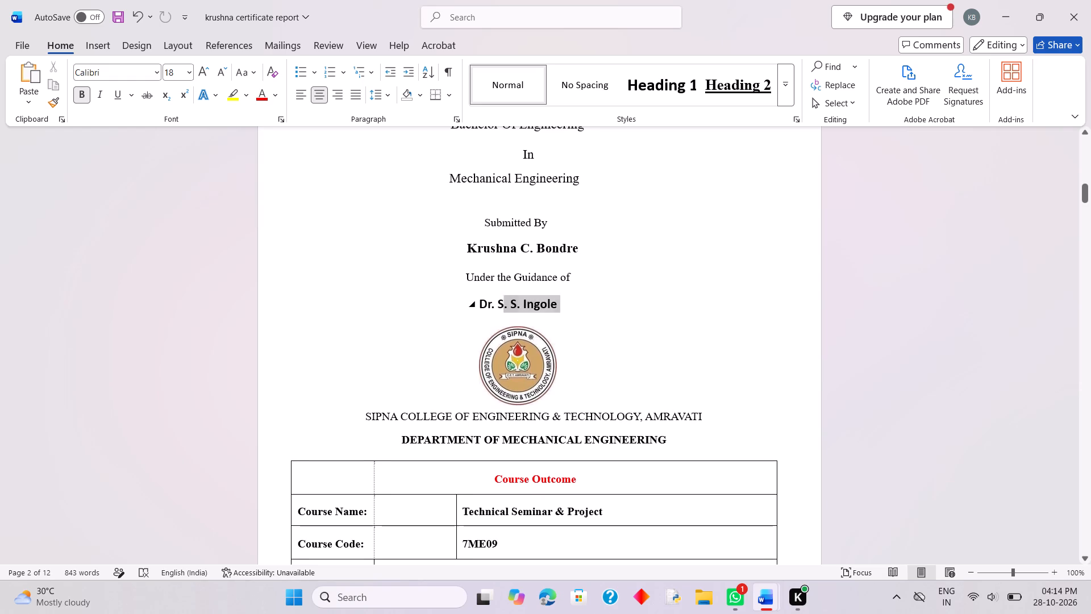
drag(494, 305, 485, 303)
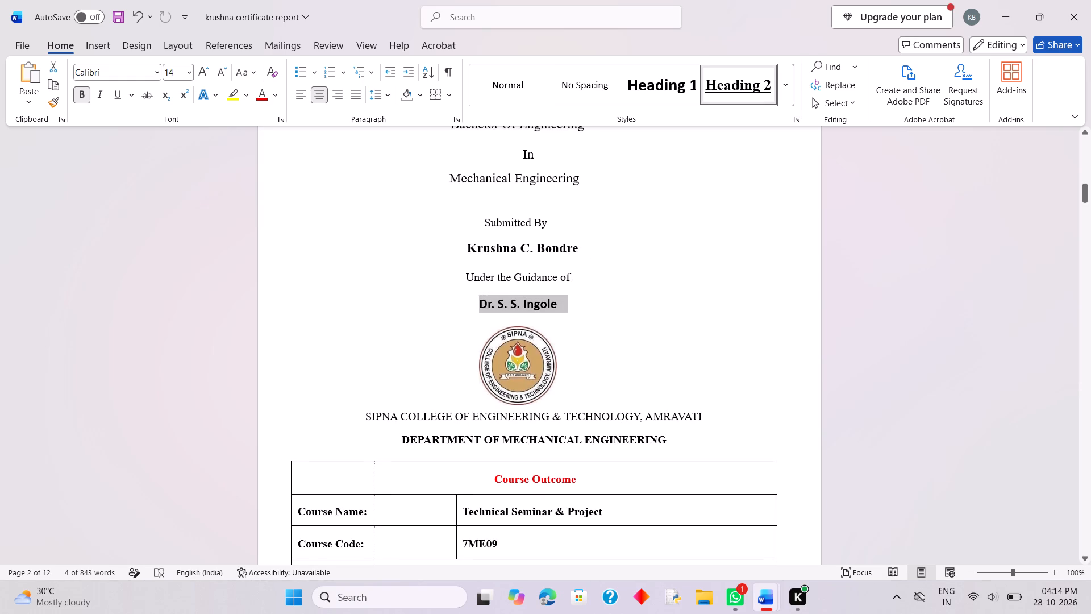
drag(580, 252, 473, 256)
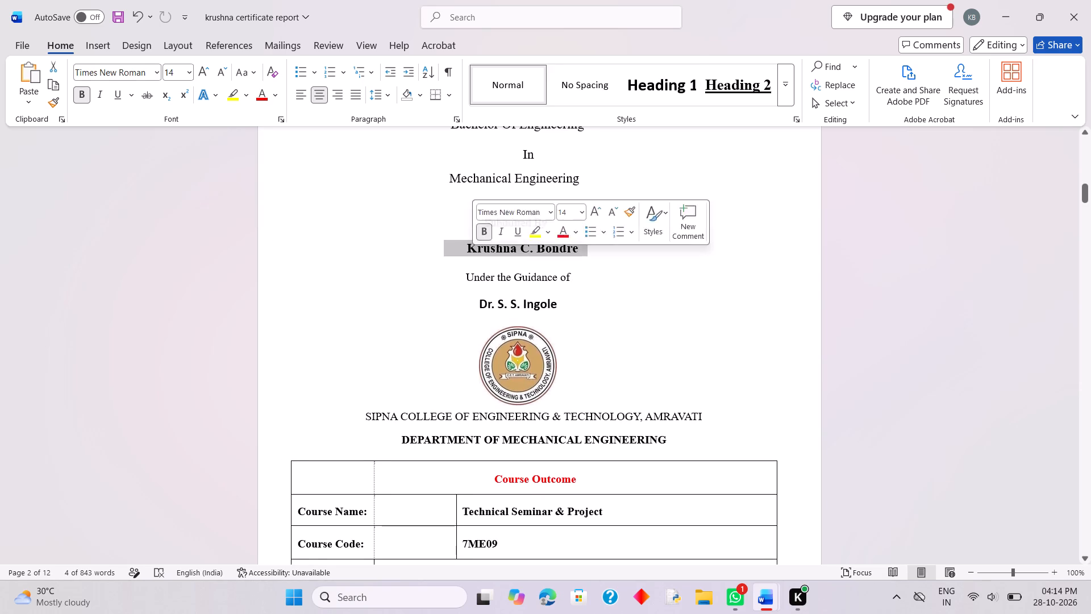
drag(584, 281, 419, 277)
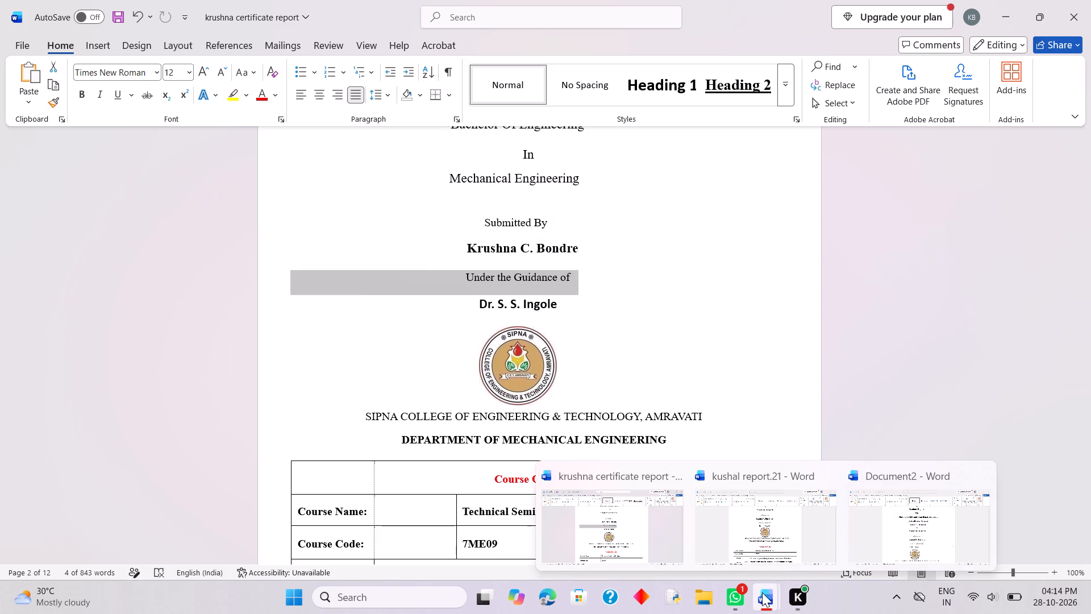
Back in Document2, remove the space before the period after each of the guide's two initials above the logo.
click(865, 526)
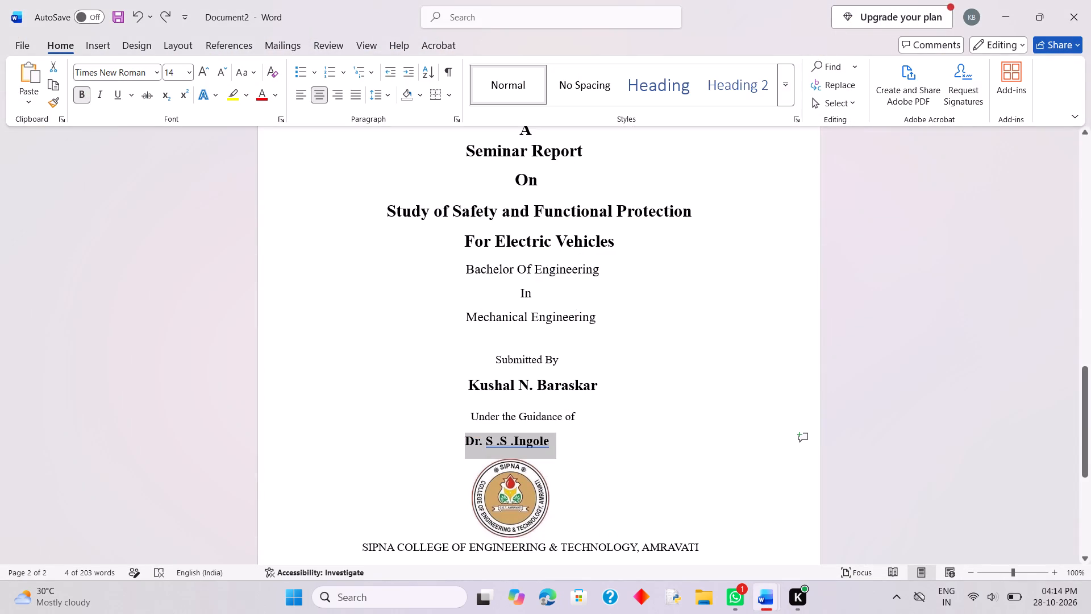
click(499, 437)
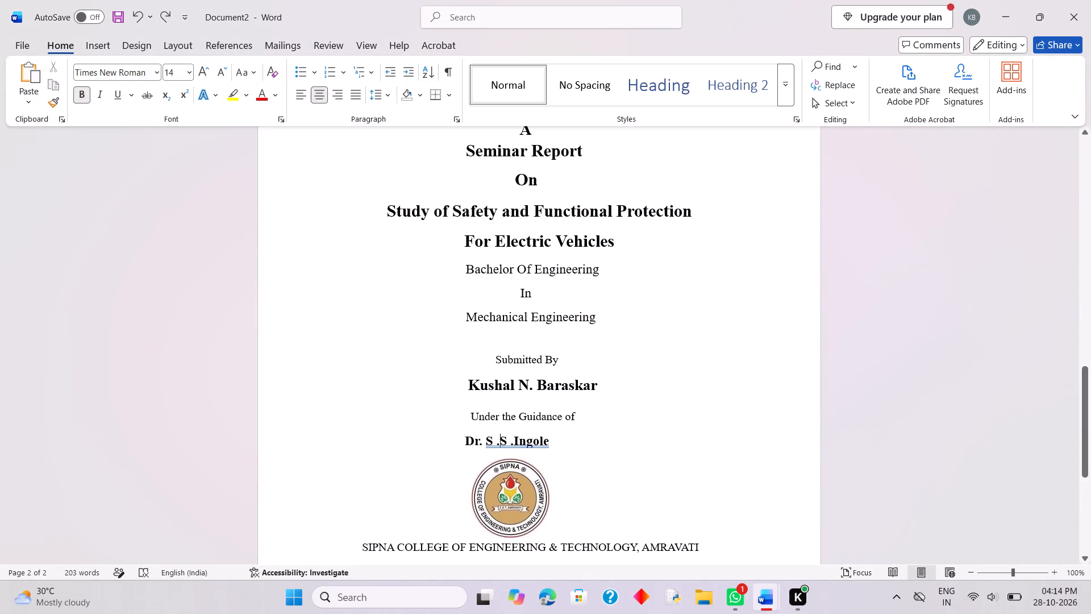
key(Left)
key(BackSpace)
key(Right)
key(Right)
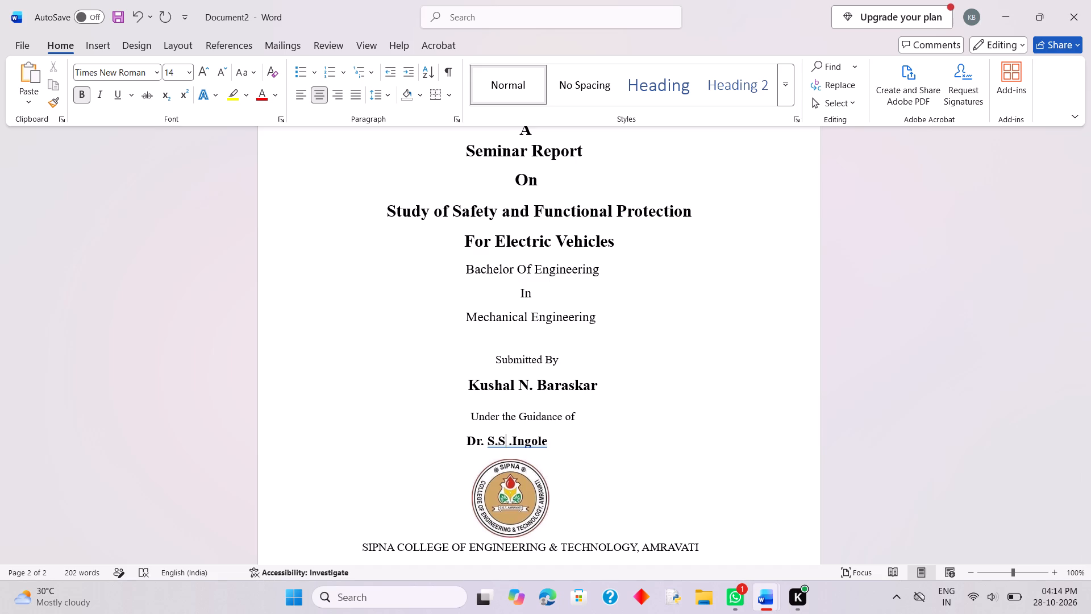
key(Right)
key(BackSpace)
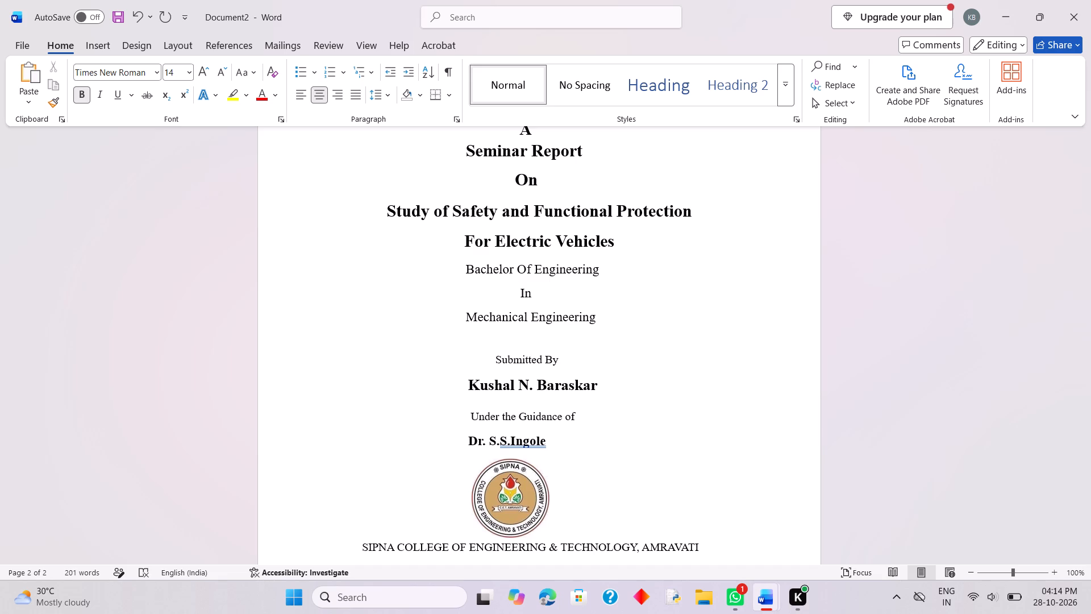
key(Right)
key(Right)
key(Left)
key(BackSpace)
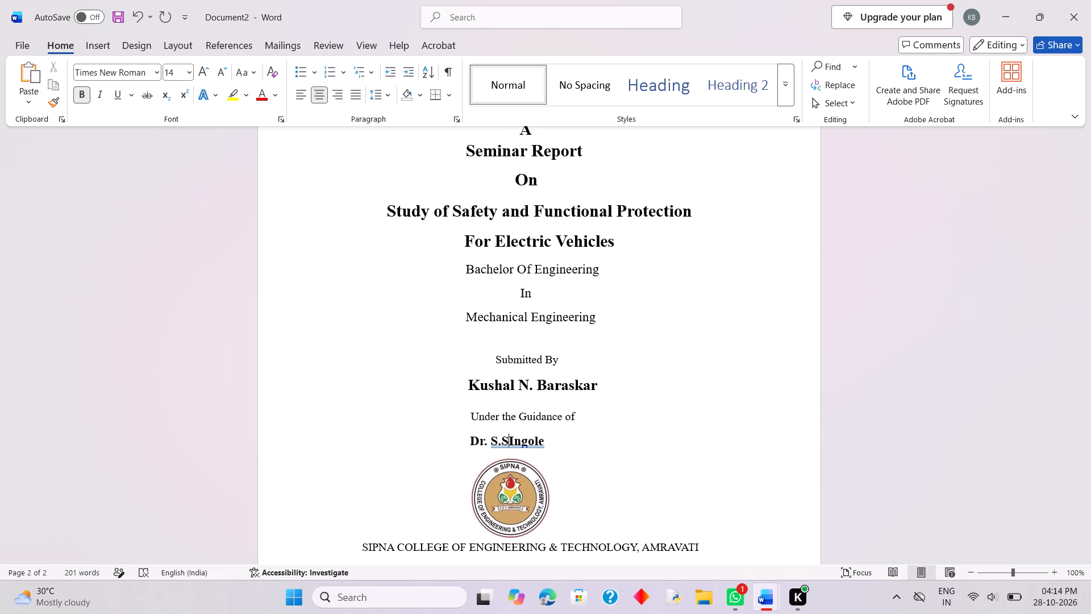
key(period)
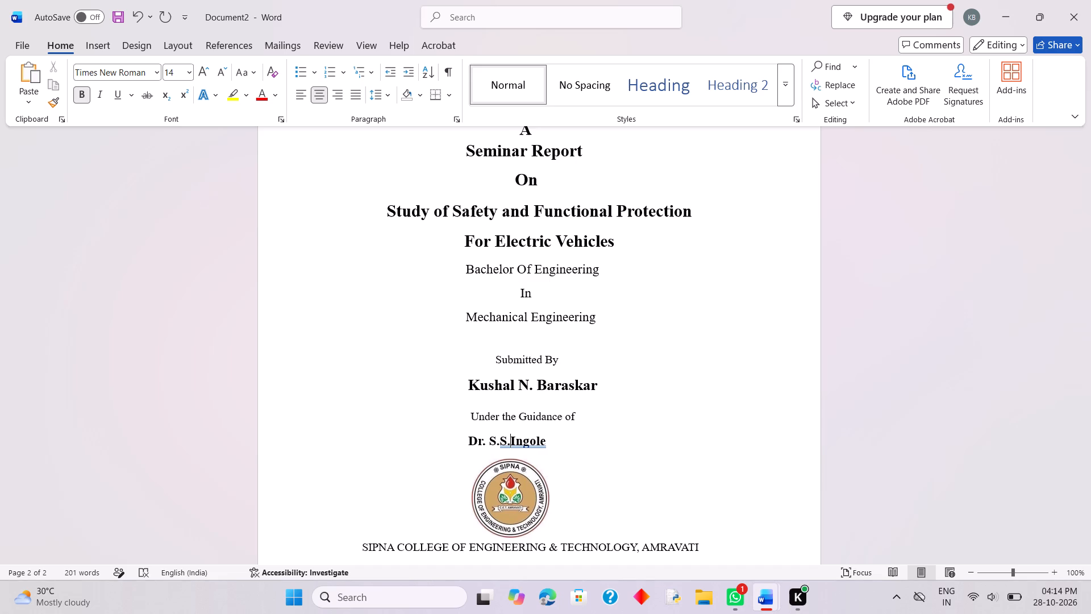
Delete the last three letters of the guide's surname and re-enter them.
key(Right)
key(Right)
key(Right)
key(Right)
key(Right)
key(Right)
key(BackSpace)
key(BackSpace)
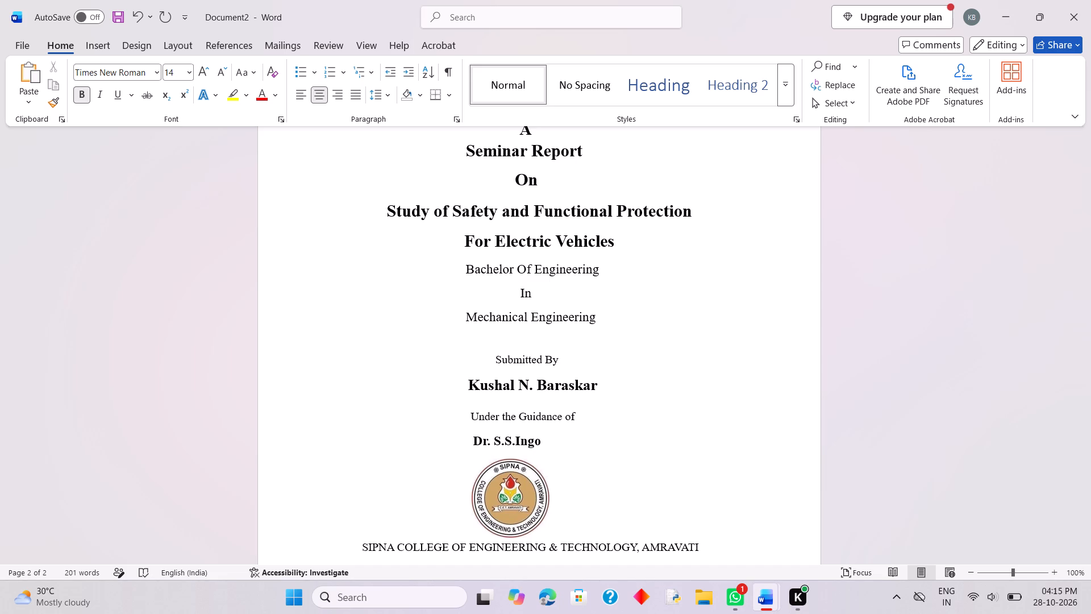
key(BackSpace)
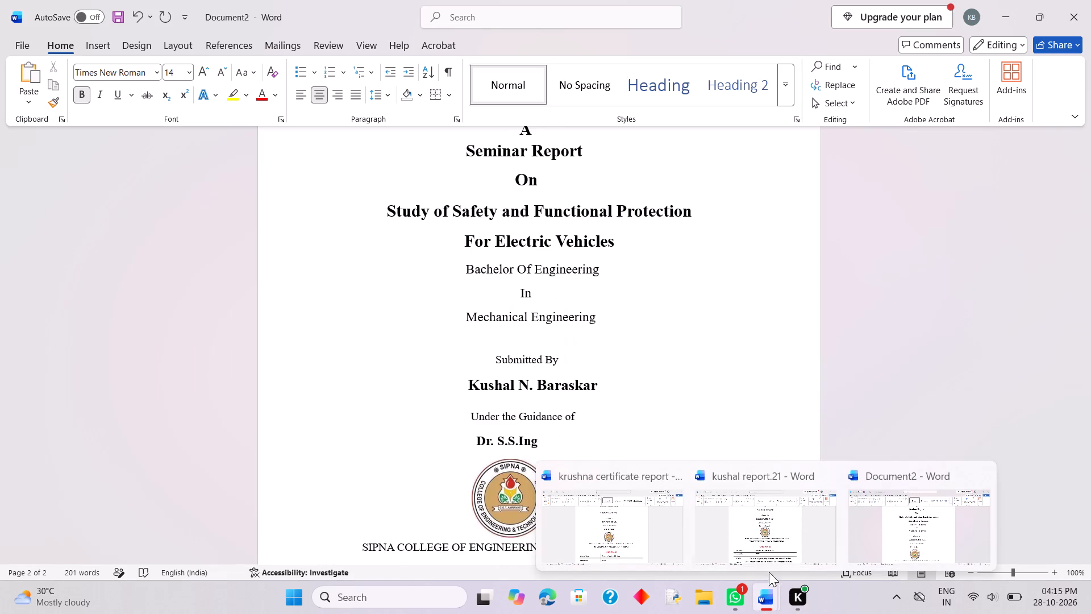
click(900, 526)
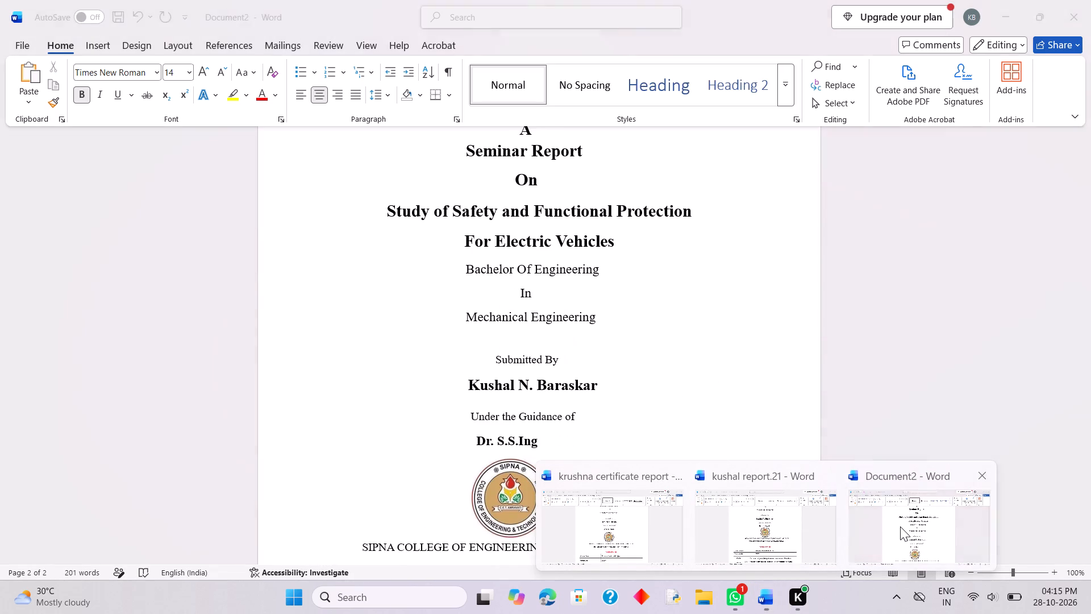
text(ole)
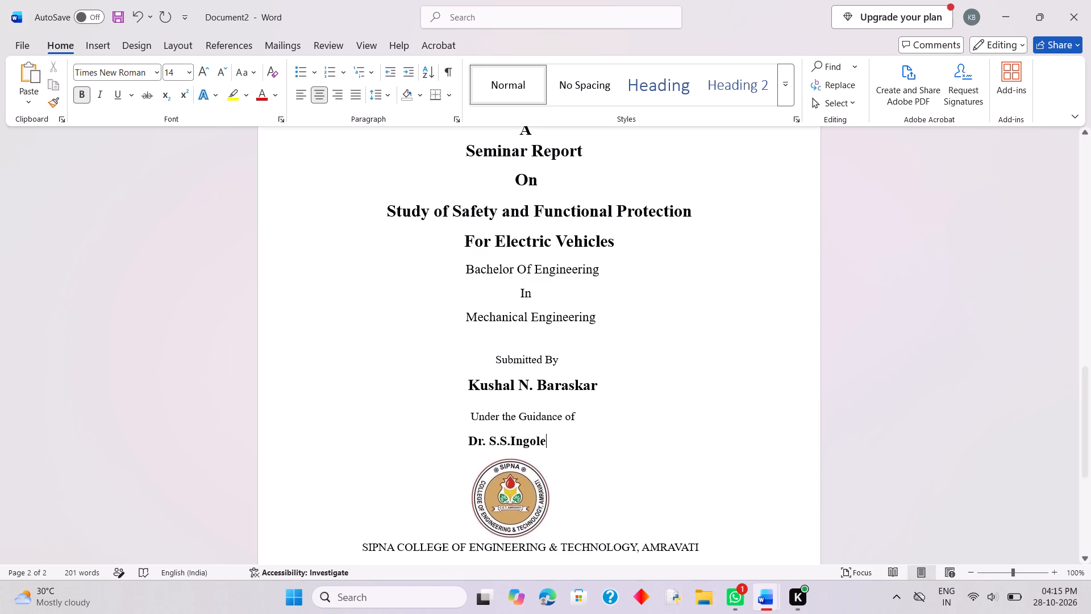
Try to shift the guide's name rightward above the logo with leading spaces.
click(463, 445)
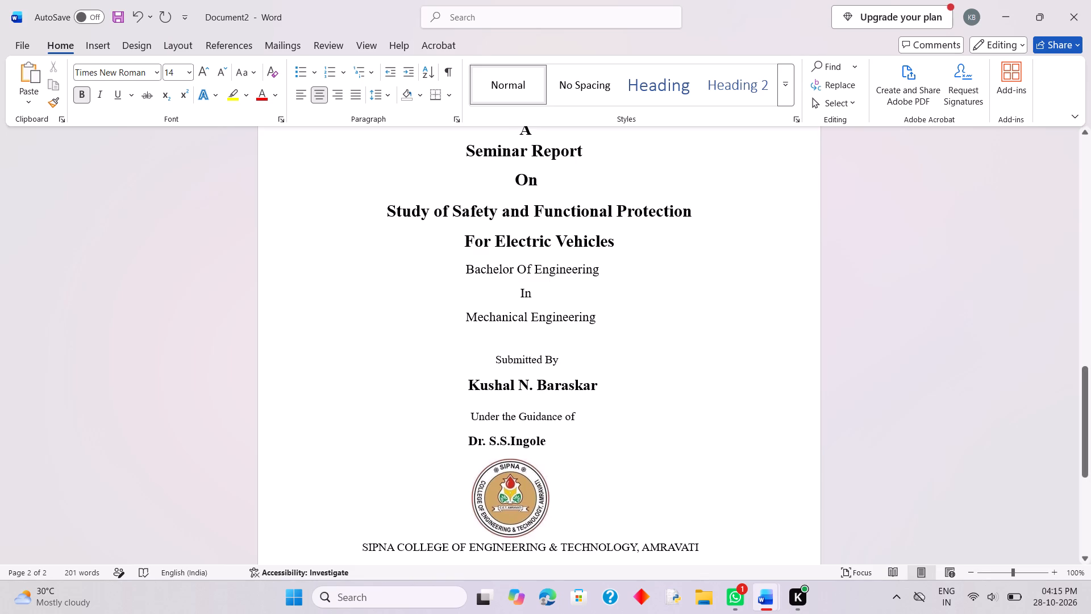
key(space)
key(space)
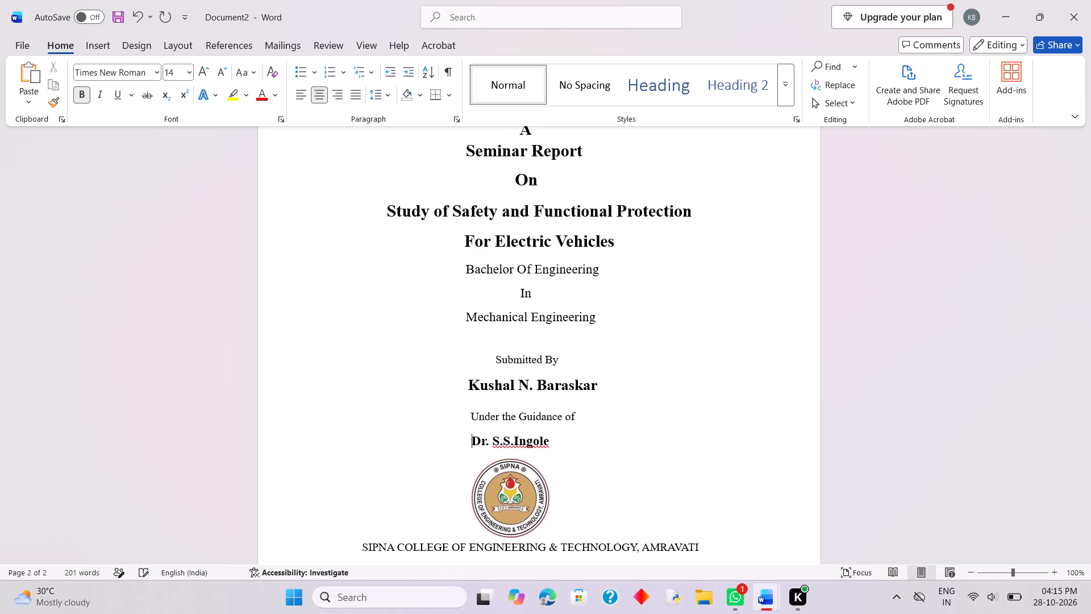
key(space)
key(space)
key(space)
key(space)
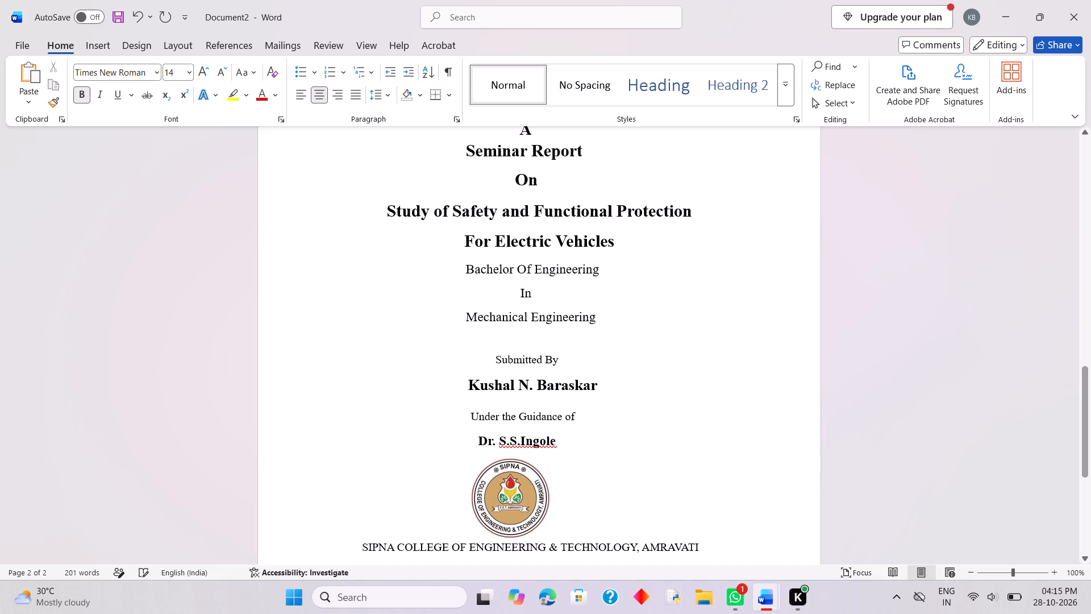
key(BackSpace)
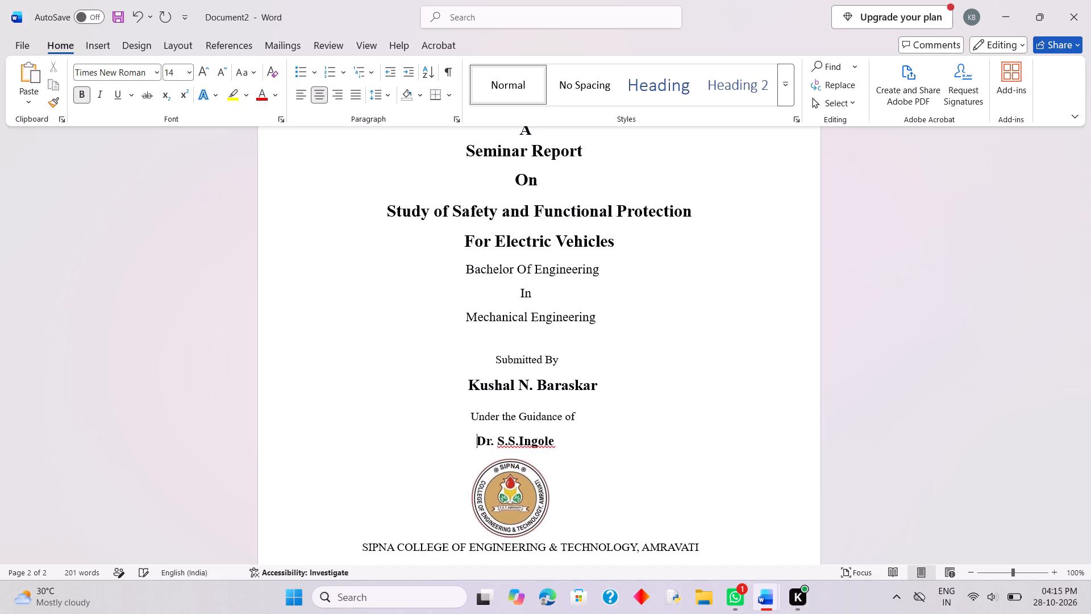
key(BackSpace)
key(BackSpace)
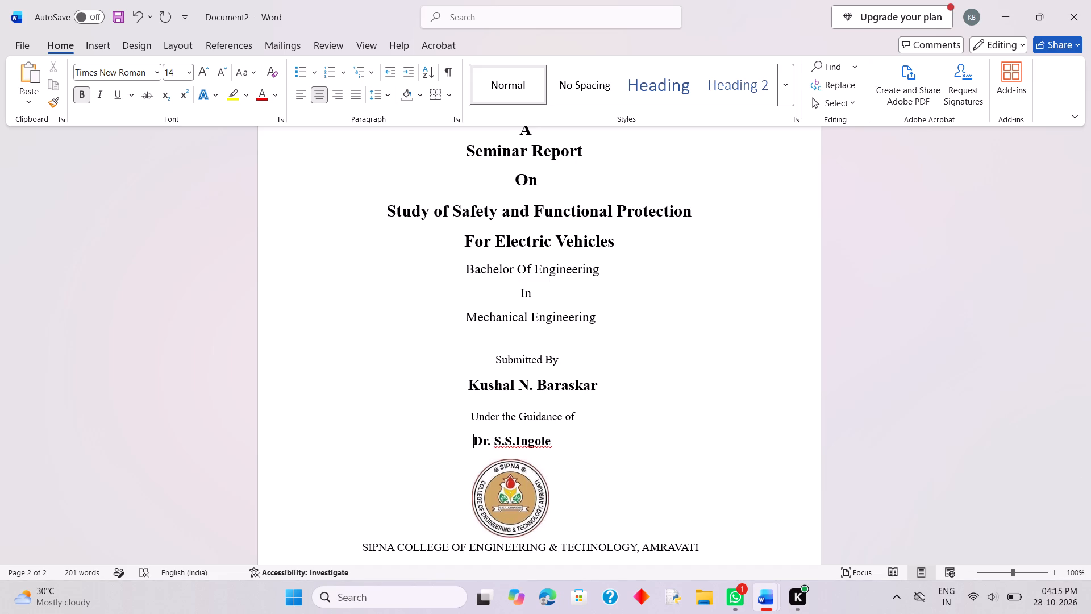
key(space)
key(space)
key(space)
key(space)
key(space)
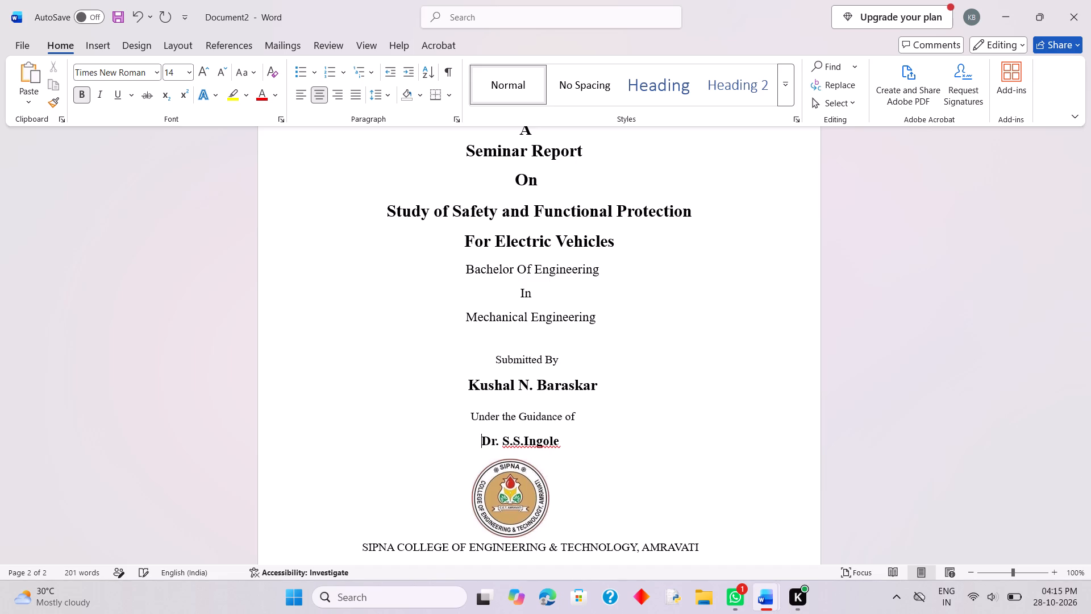
Remove two leading spaces before "Under the Guidance of".
click(469, 416)
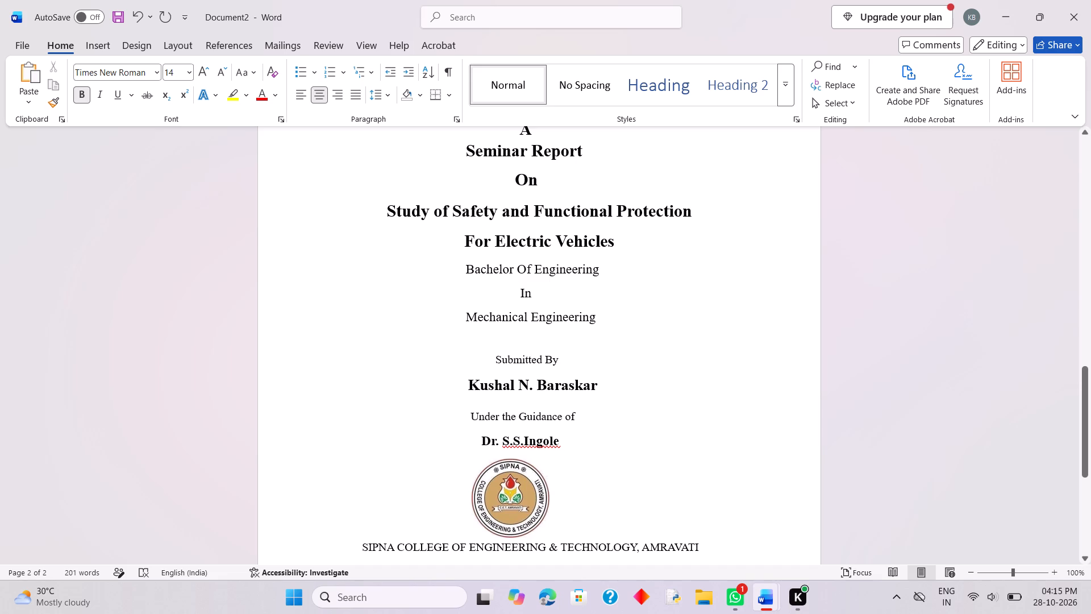
key(BackSpace)
key(BackSpace)
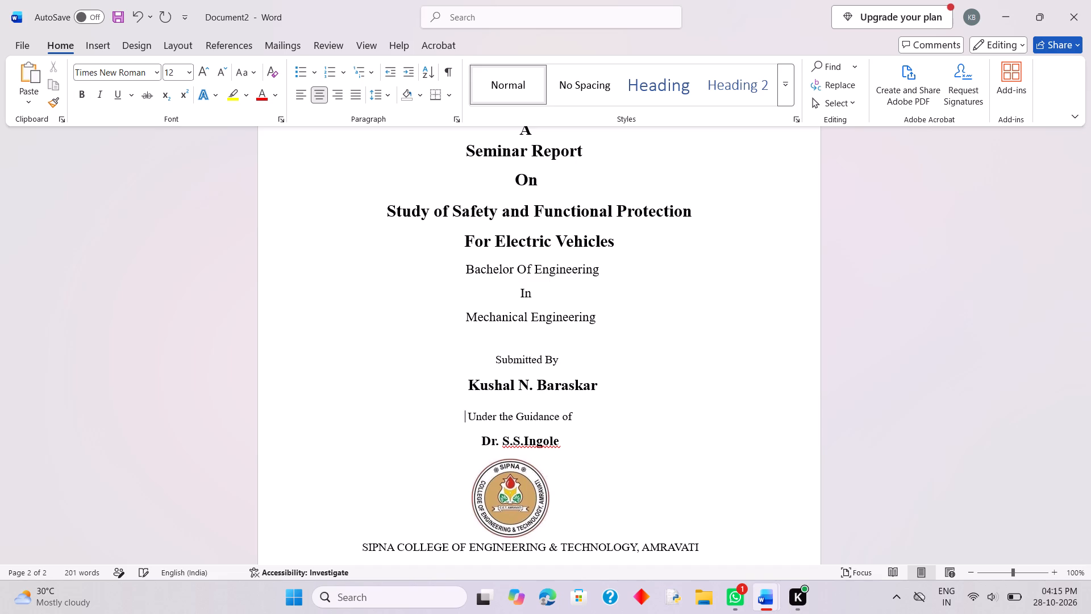
Delete the leading spaces before the guide's name and take its line out of centre alignment to left alignment.
click(578, 438)
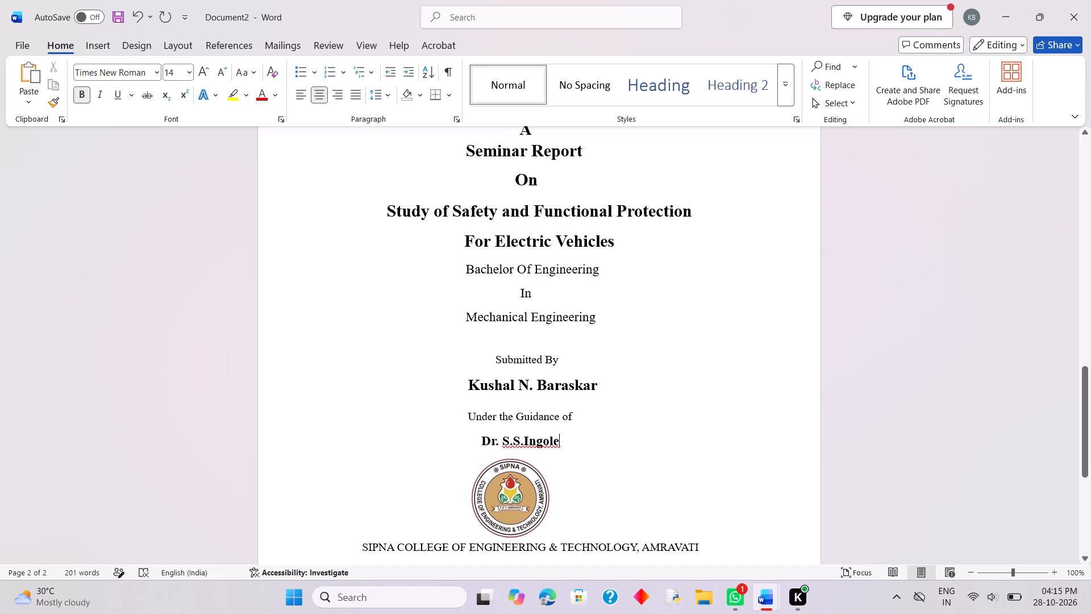
click(480, 442)
key(BackSpace)
key(BackSpace)
key(BackSpace)
key(BackSpace)
key(BackSpace)
key(BackSpace)
key(BackSpace)
key(BackSpace)
key(BackSpace)
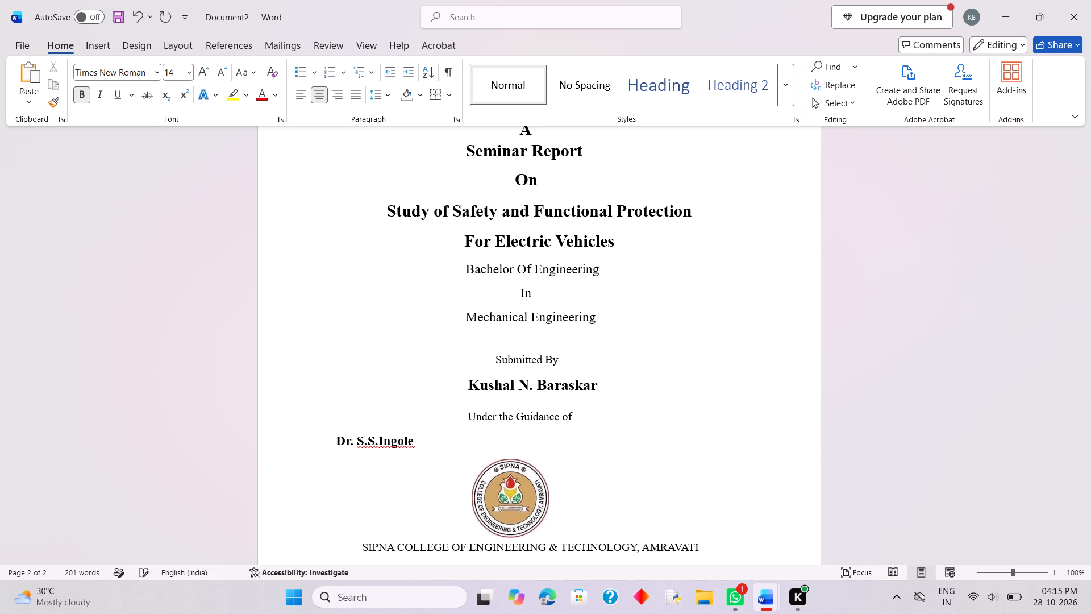
Indent the guide's name with leading spaces until it sits under "Under the Guidance of" and above the logo.
key(space)
key(space)
key(space)
key(space)
key(space)
key(space)
key(space)
key(space)
key(space)
key(space)
key(space)
key(space)
key(space)
key(space)
key(space)
key(space)
key(space)
key(space)
key(space)
key(space)
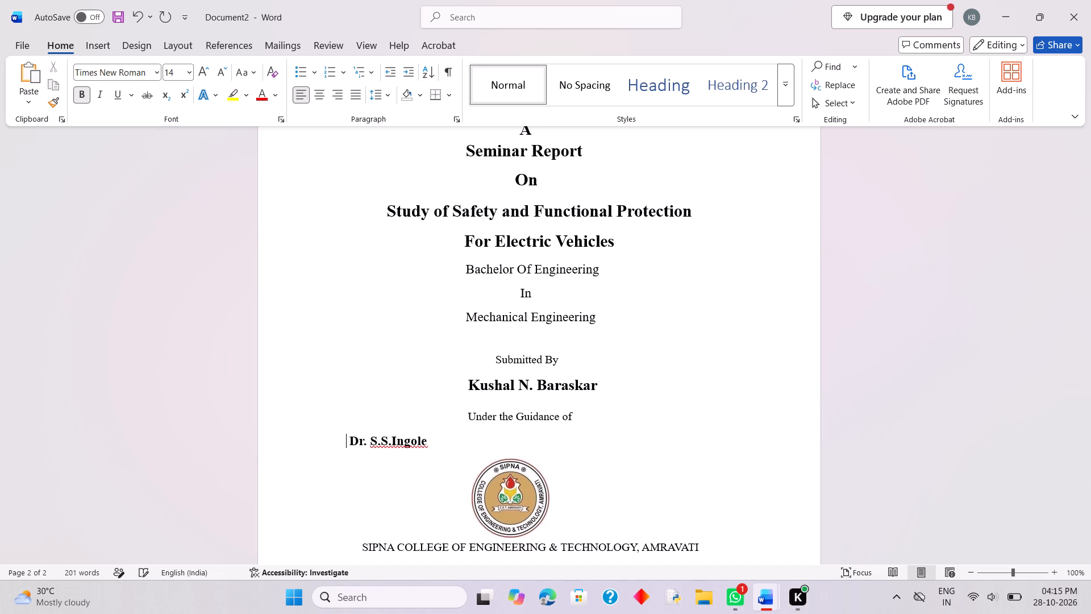
key(space)
key(space)
key(space)
key(space)
key(space)
key(space)
key(space)
key(space)
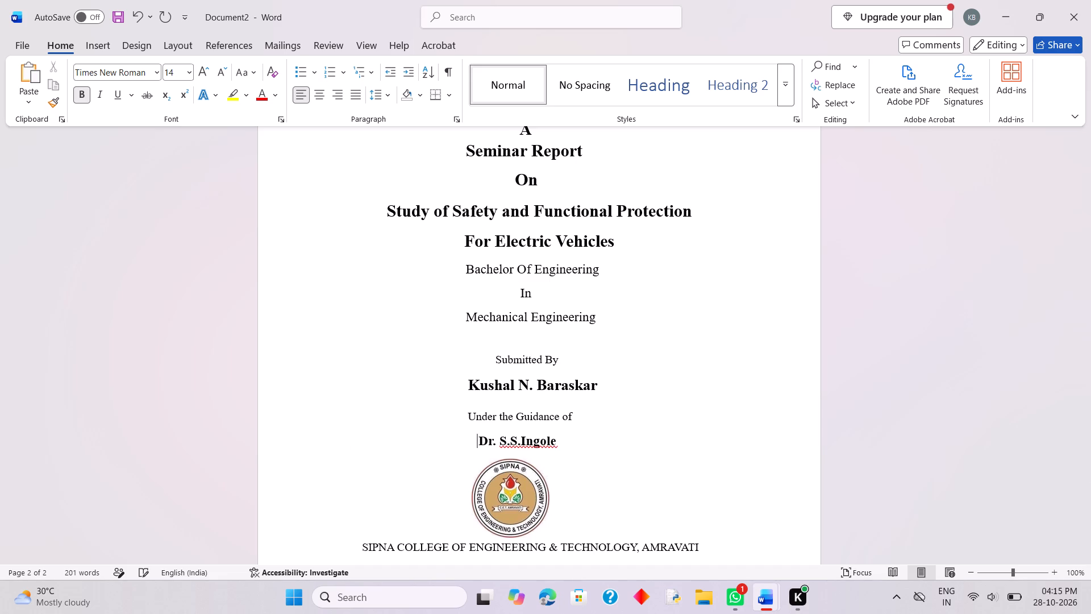
key(BackSpace)
key(BackSpace)
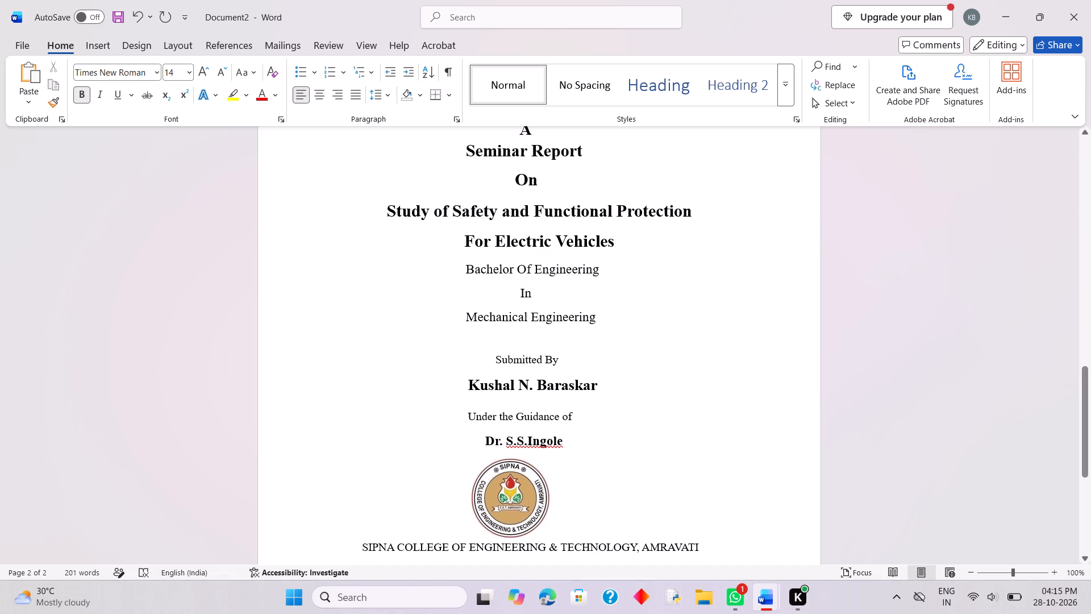
Insert a space after each initial in the guide's name above the logo on page 2.
click(524, 441)
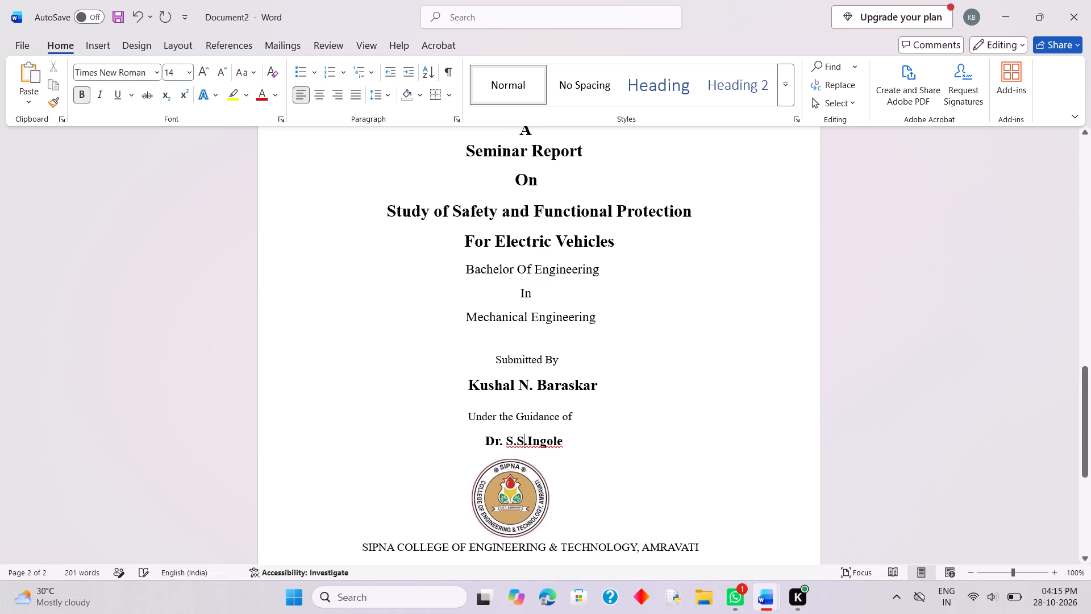
key(space)
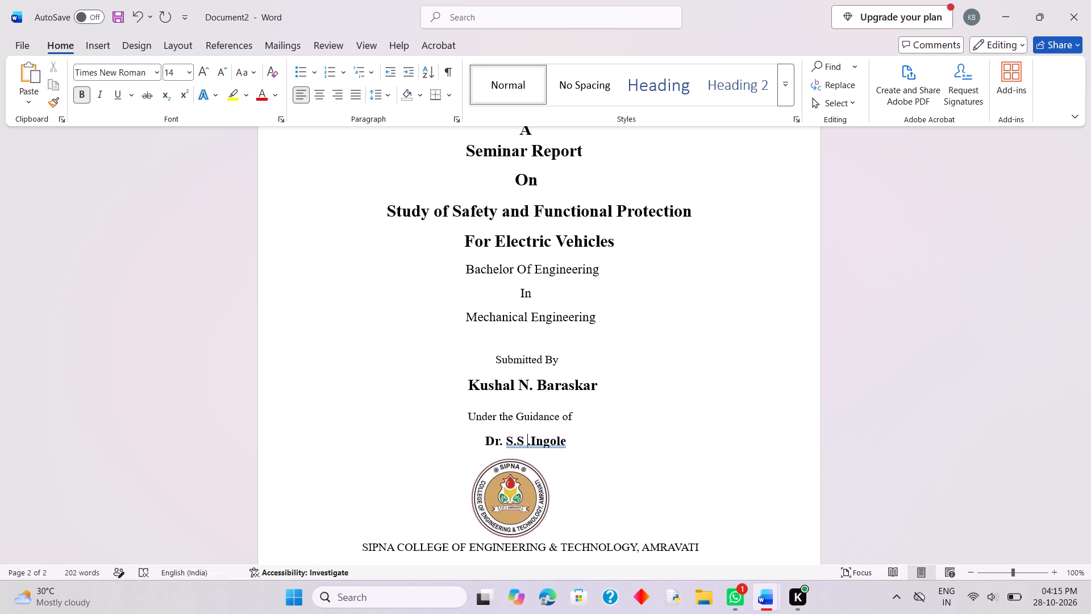
key(BackSpace)
key(Left)
key(space)
key(Right)
key(Right)
key(space)
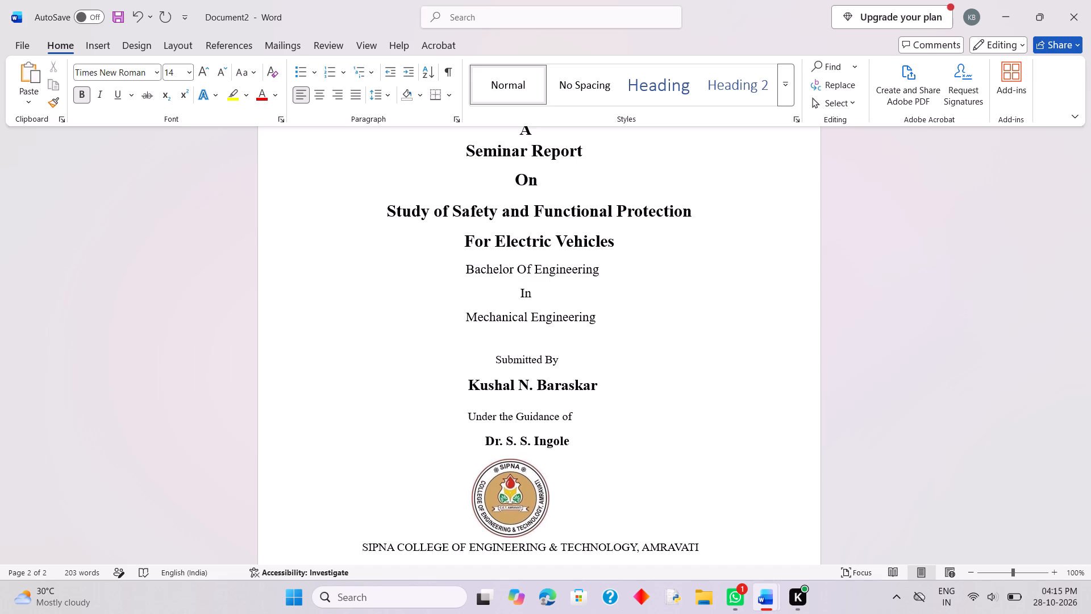
click(578, 441)
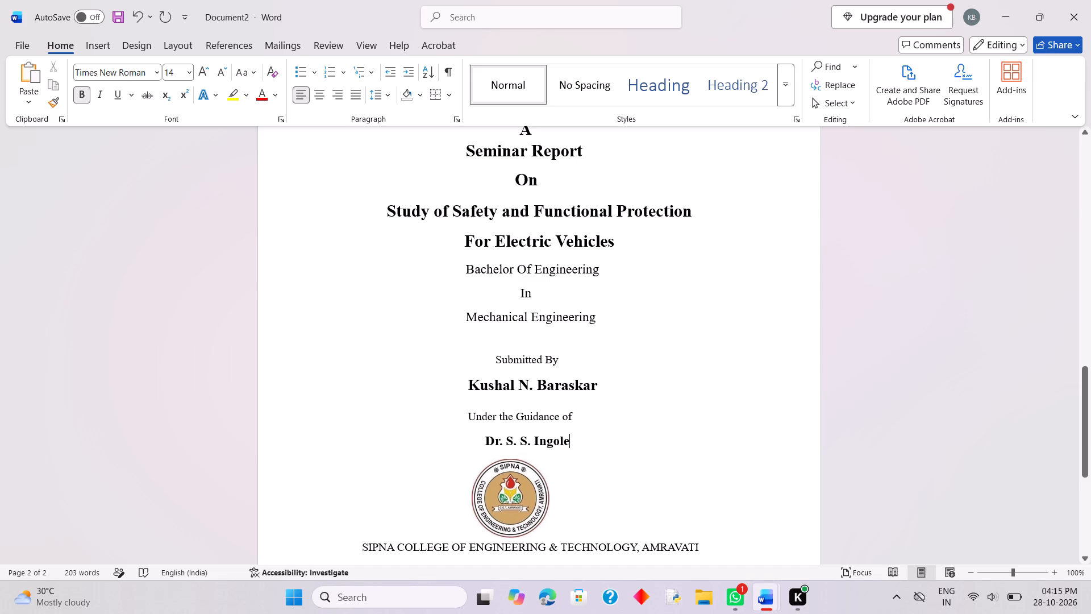
Set the college logo's text wrapping to Top and Bottom and move it slightly rightward so it is centred under the guide's name.
drag(510, 496, 533, 494)
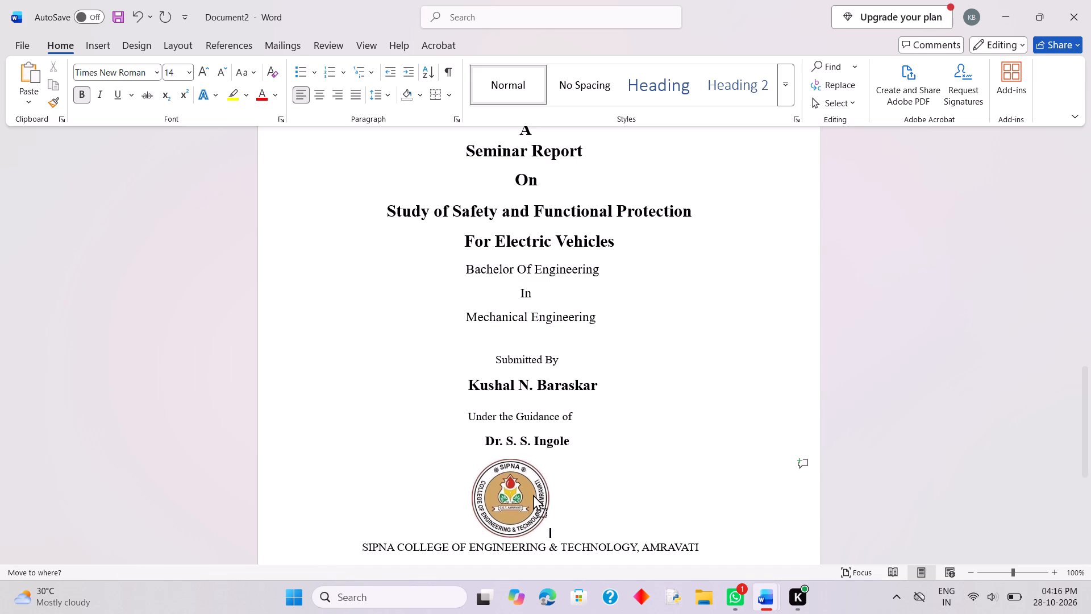
drag(533, 494, 558, 493)
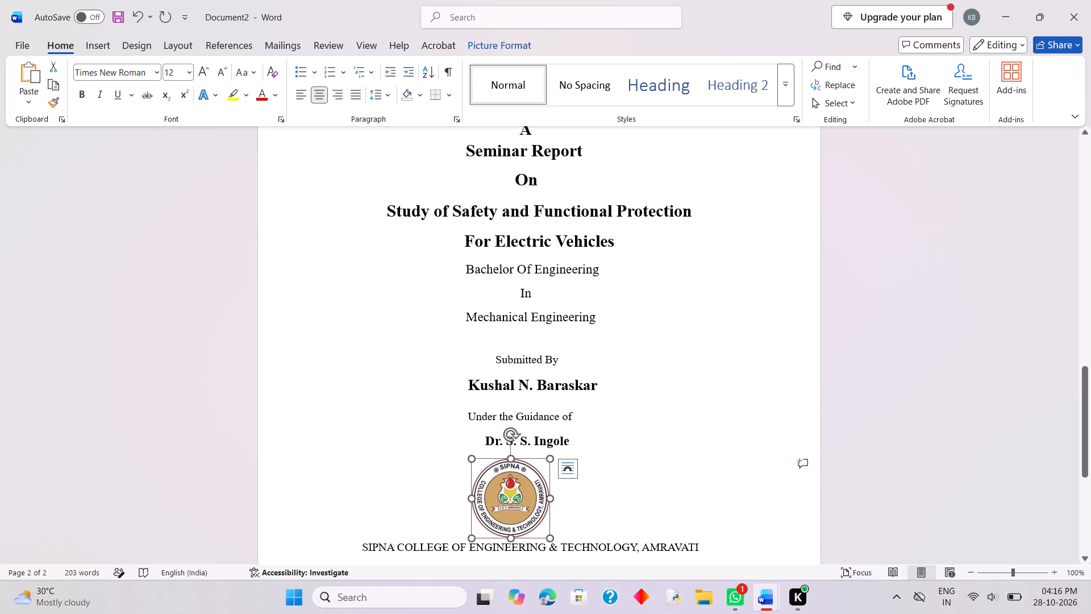
click(571, 470)
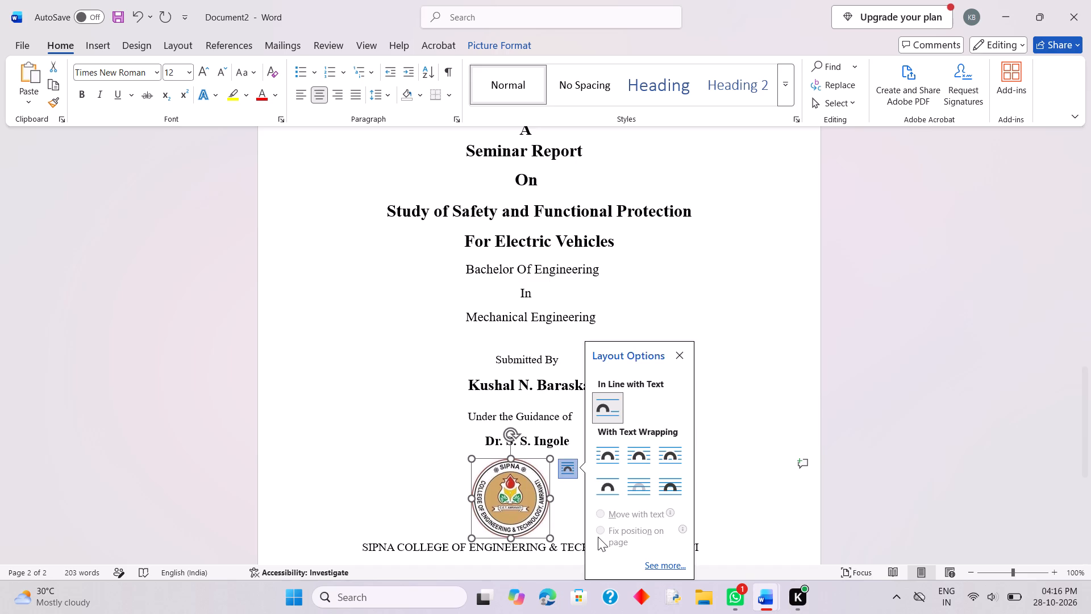
click(613, 483)
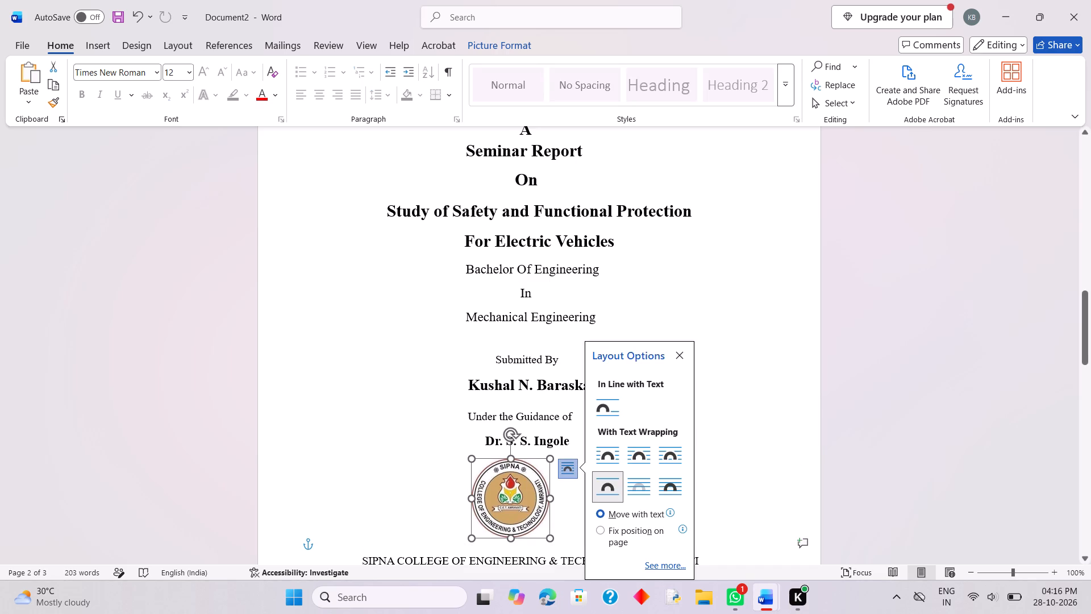
drag(512, 488, 531, 487)
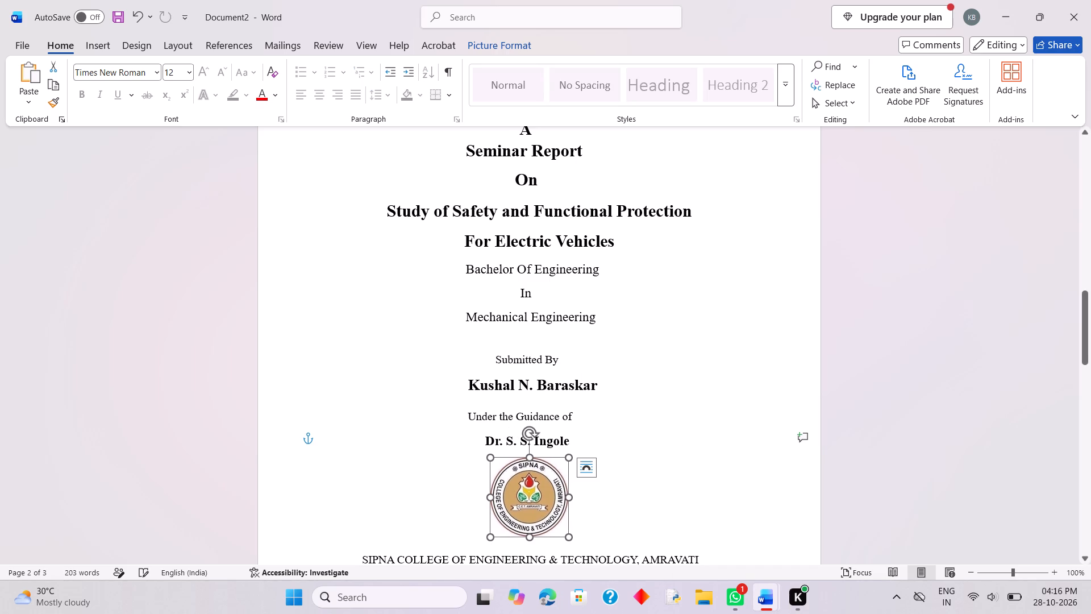
click(626, 487)
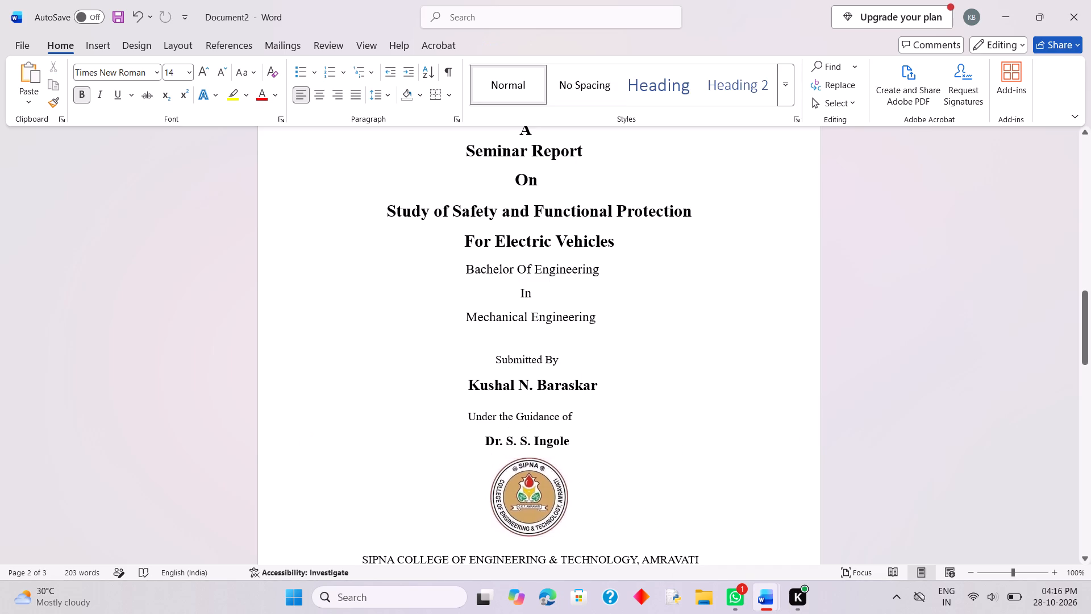
Check the font formatting of the college name and department lines below the logo.
scroll(626, 487, down, 1)
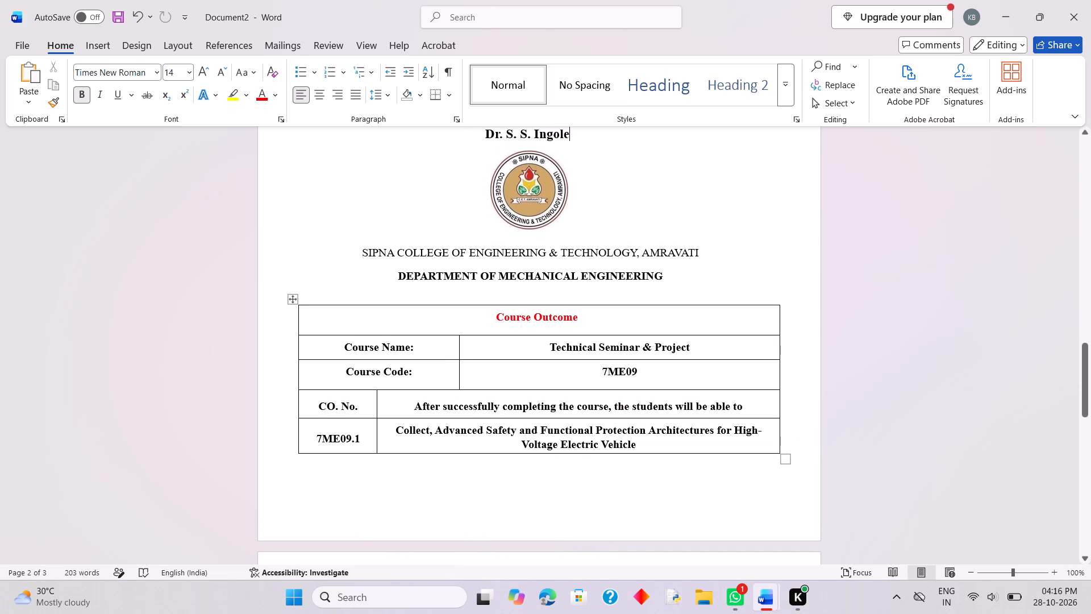
drag(358, 248, 510, 263)
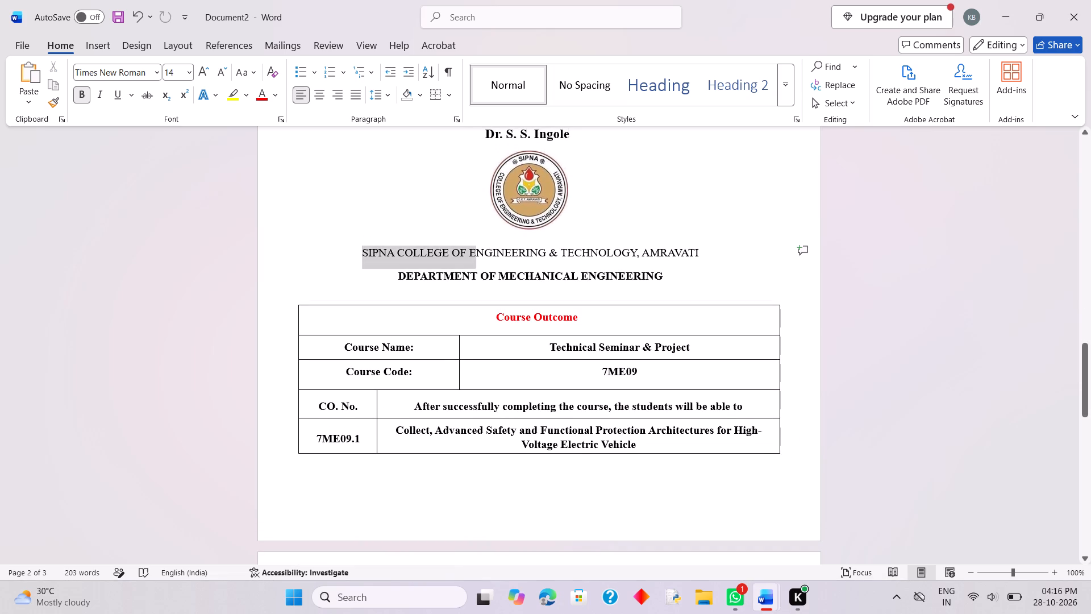
drag(510, 263, 739, 253)
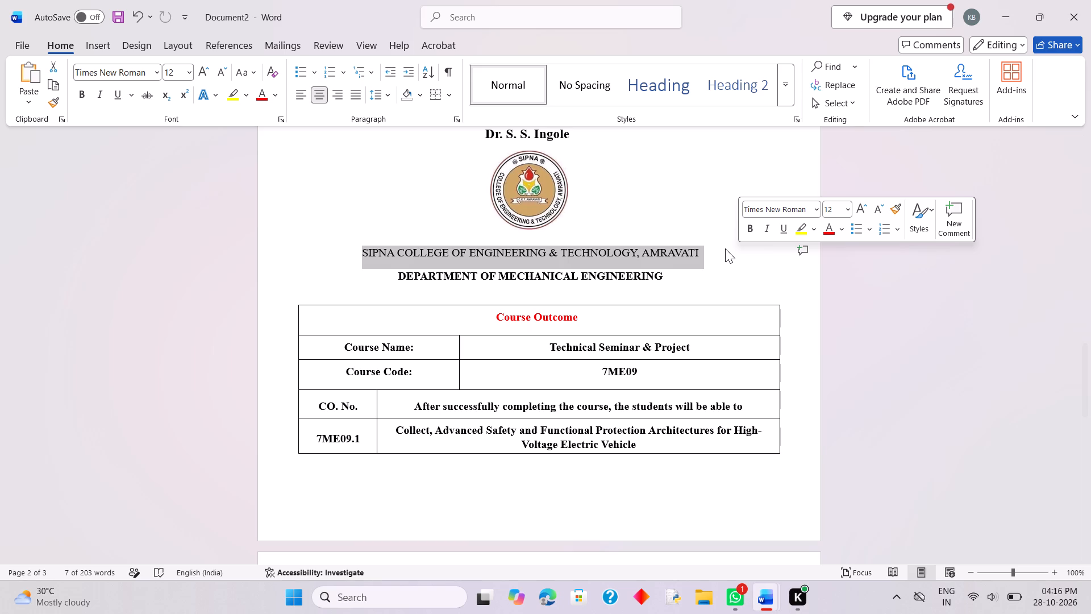
drag(386, 273, 573, 264)
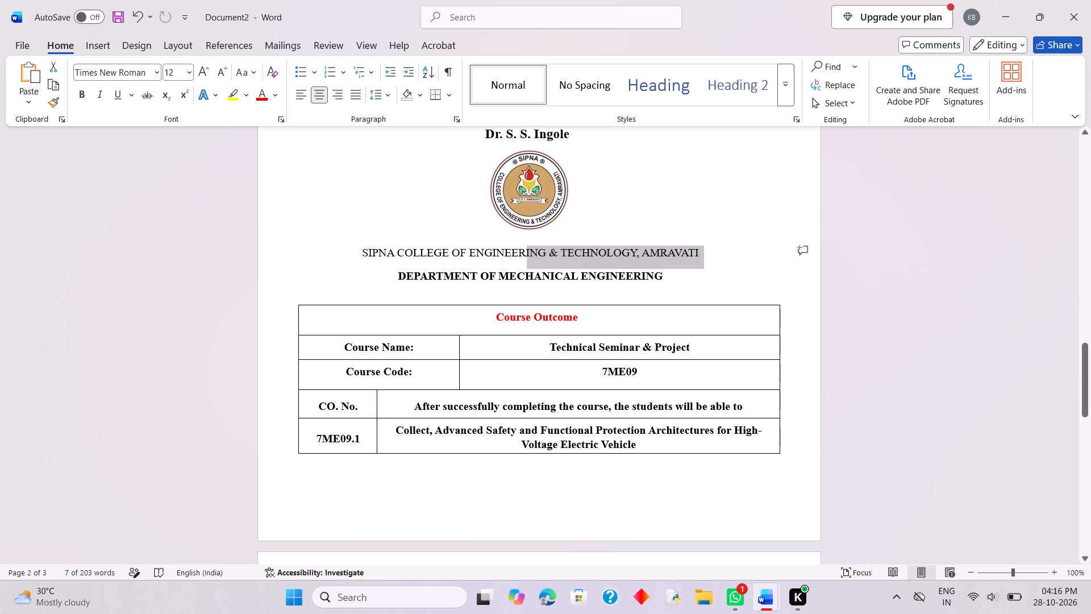
drag(573, 264, 635, 273)
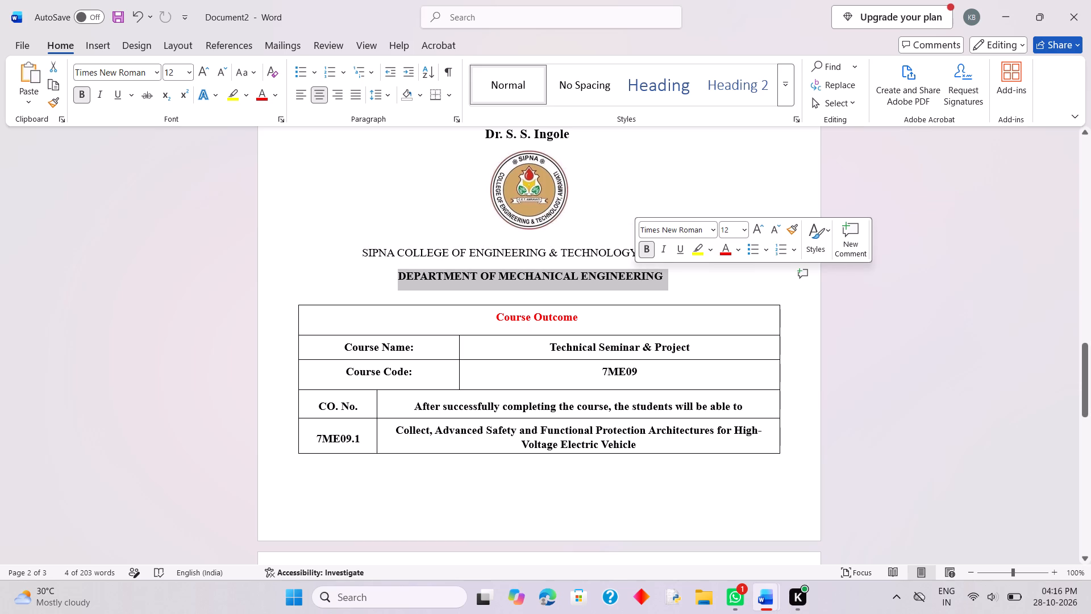
click(690, 198)
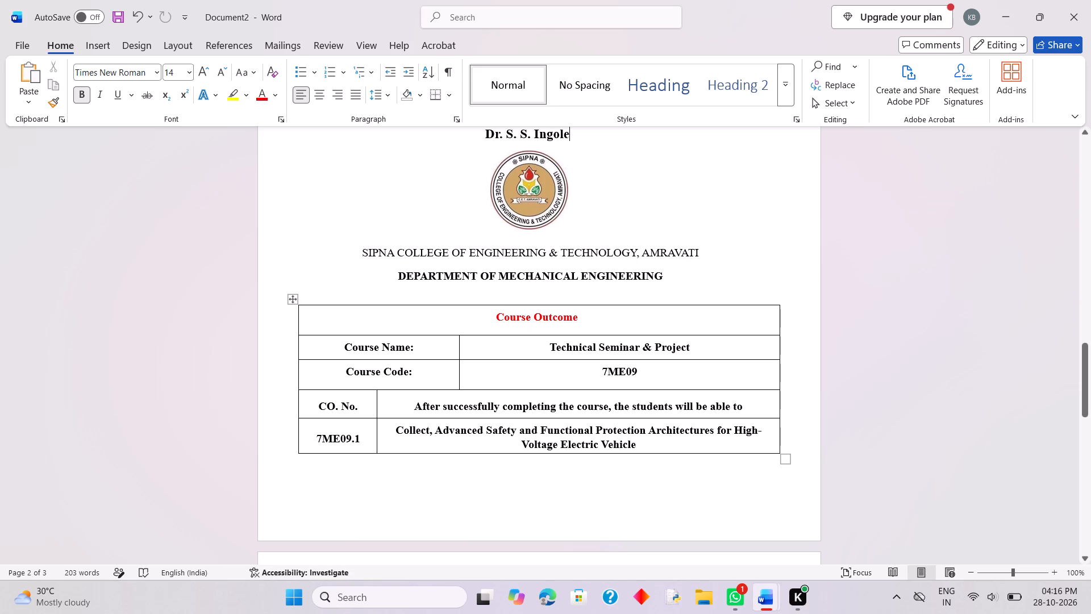
Remove "High-Voltage" and "Architectures" from the 7ME09.1 outcome text in the Course Outcome table.
click(557, 443)
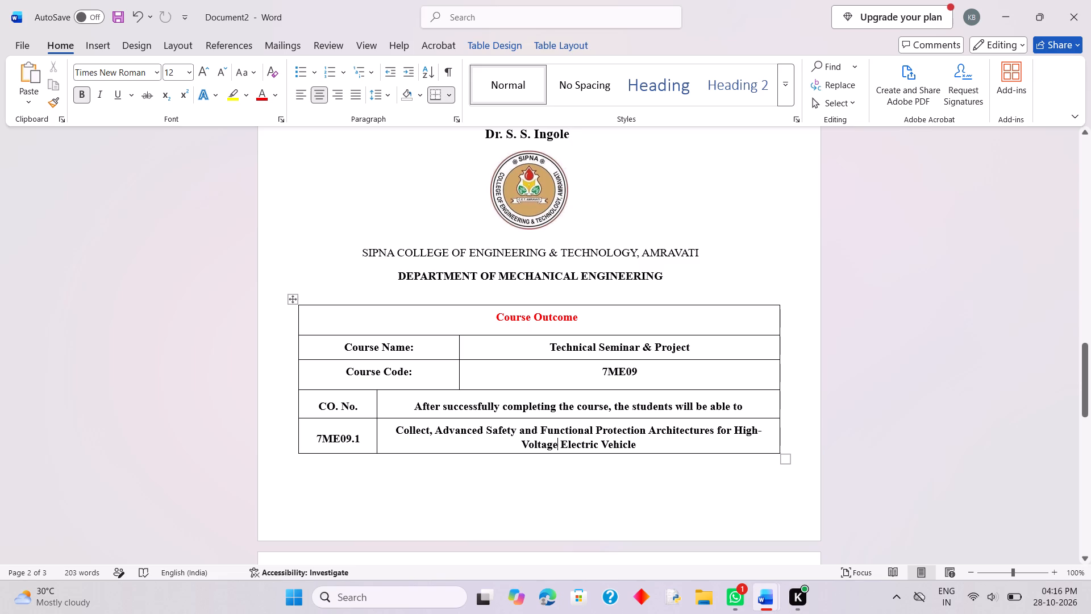
key(ctrl+BackSpace)
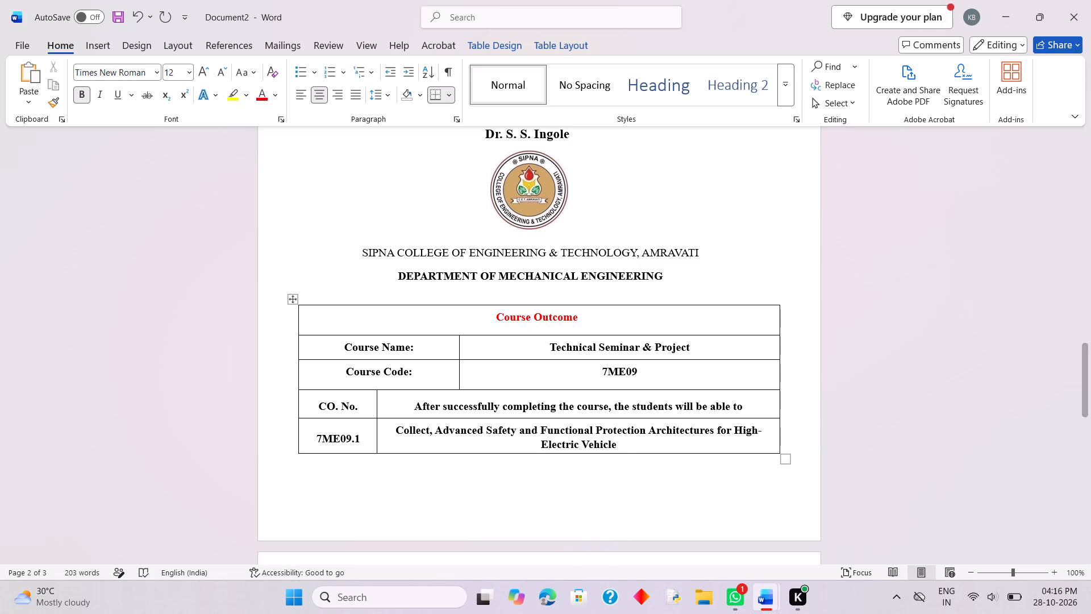
key(Up)
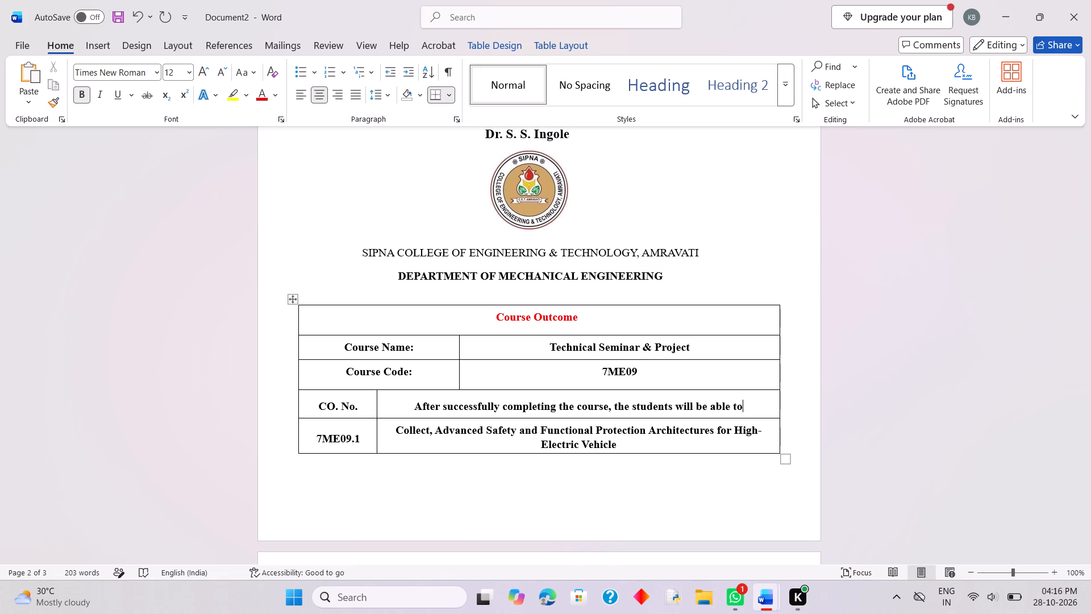
key(Down)
key(ctrl+BackSpace)
key(ctrl+BackSpace)
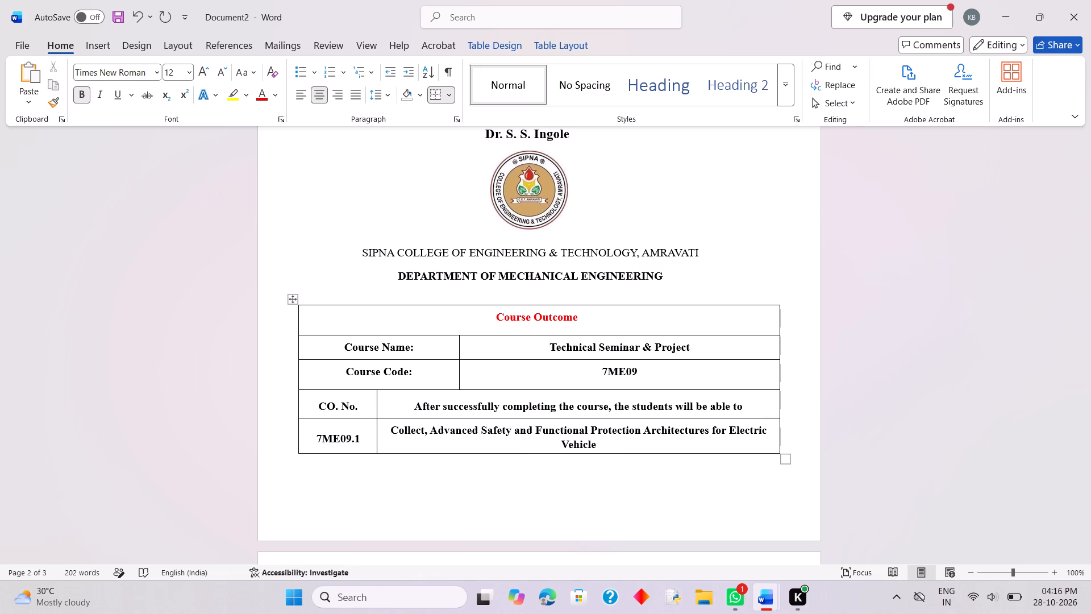
key(Left)
key(Left)
key(Left)
key(ctrl+BackSpace)
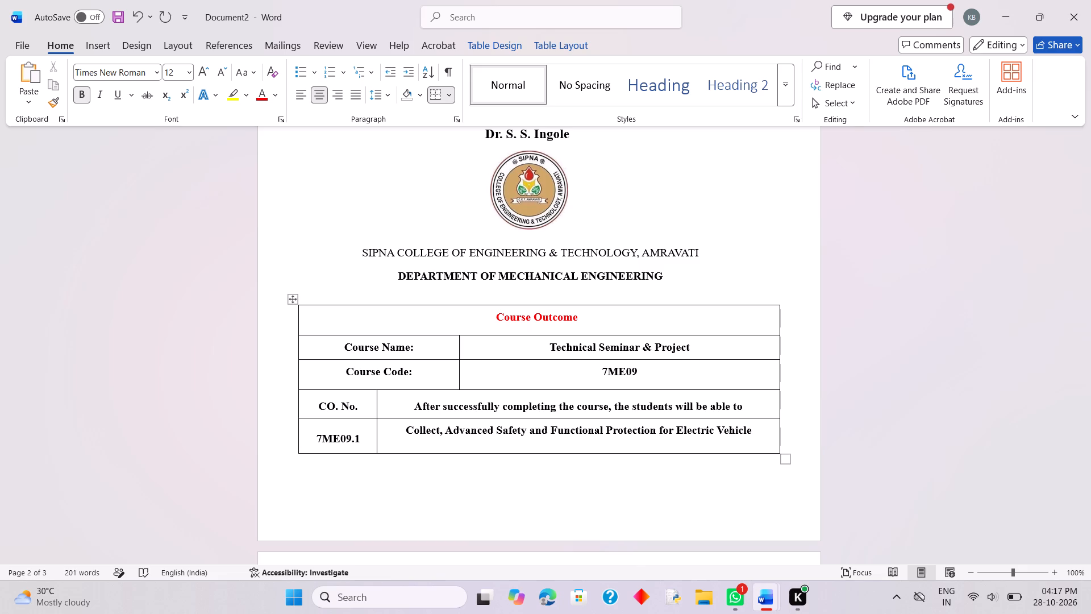
Delete the word "Advanced" before "Safety" in the 7ME09.1 outcome text.
key(Left)
key(Left)
key(Left)
key(Left)
key(Left)
key(Left)
key(Left)
key(Left)
key(Left)
key(Left)
key(Left)
key(Left)
key(Left)
key(Left)
key(Left)
key(Left)
key(Left)
key(Left)
key(Left)
key(Left)
key(Left)
key(Left)
key(Left)
key(Left)
key(Left)
key(Left)
key(Left)
key(Left)
key(Right)
key(Right)
key(Right)
key(ctrl+BackSpace)
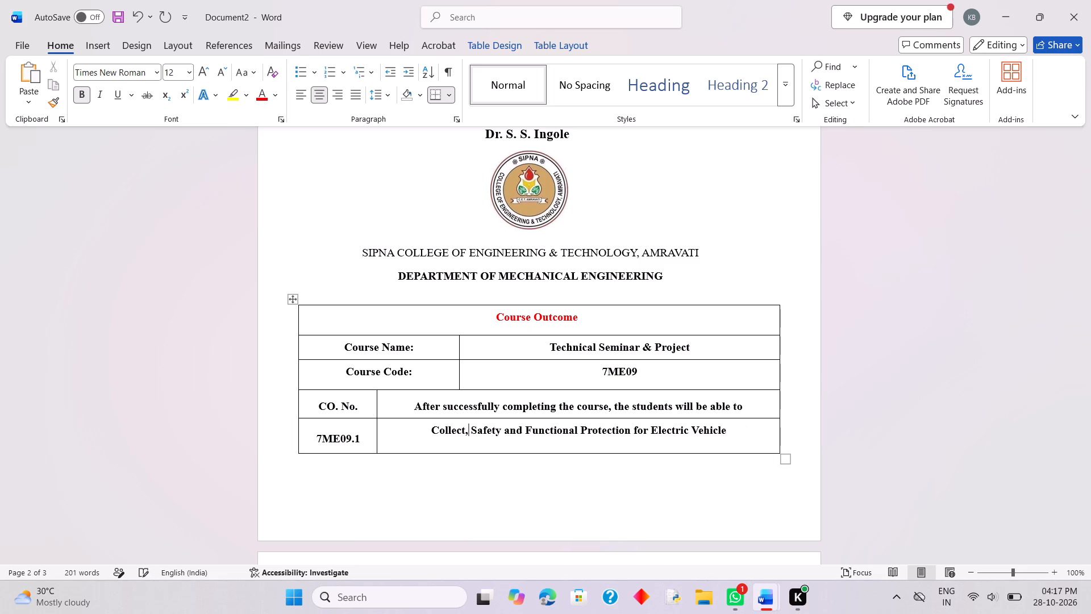
Replace the opening "Collect," of the 7ME09.1 outcome with "Study of" before "Safety and Functional Protection for Electric Vehicle".
key(BackSpace)
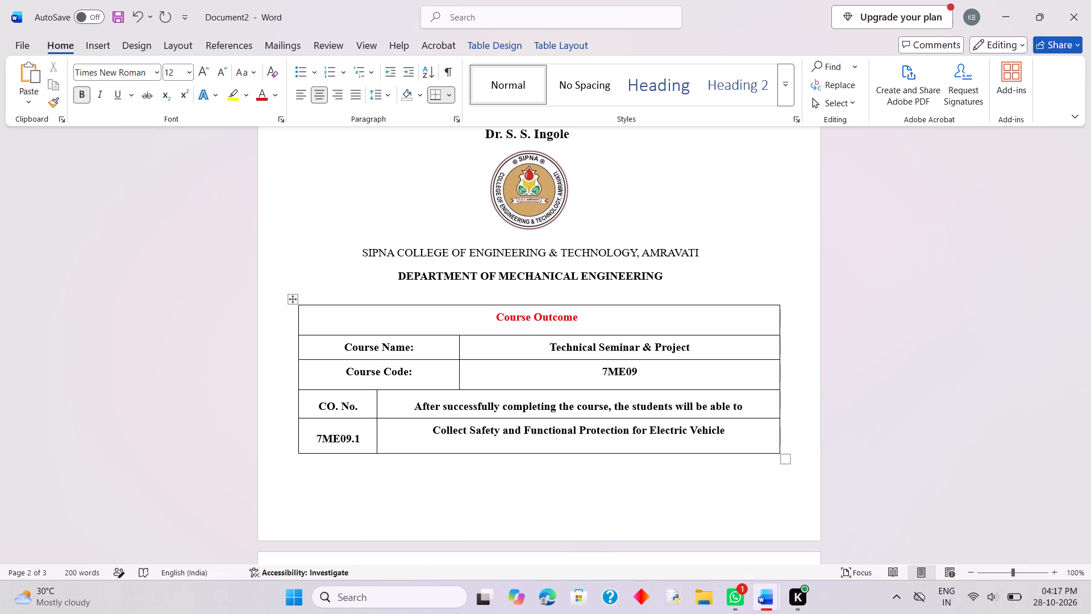
key(BackSpace)
key(BackSpace)
key(BackSpace)
key(BackSpace)
key(BackSpace)
key(BackSpace)
key(BackSpace)
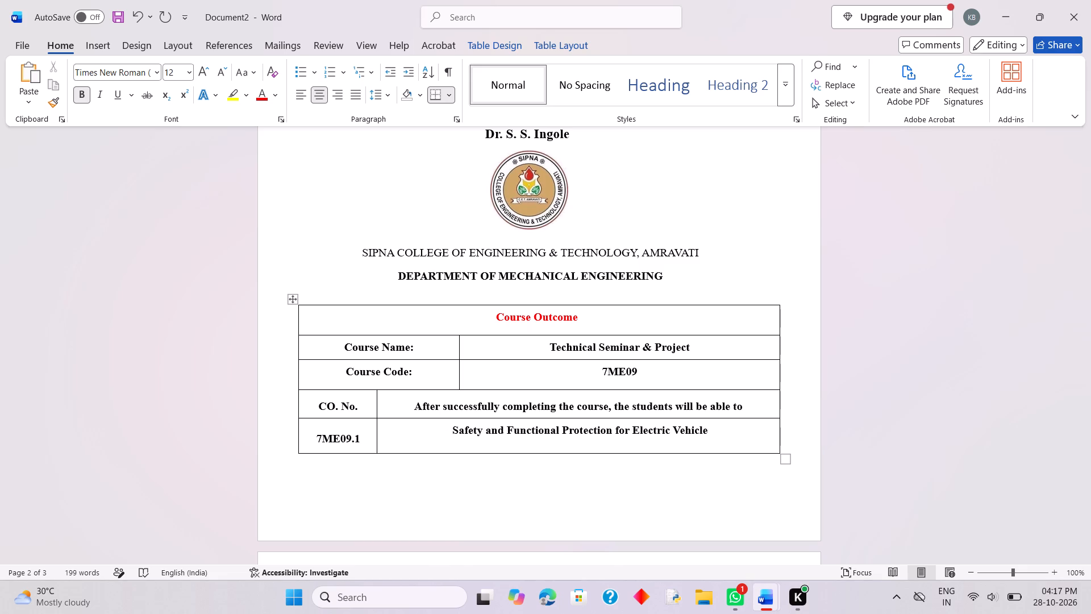
key(shift+s)
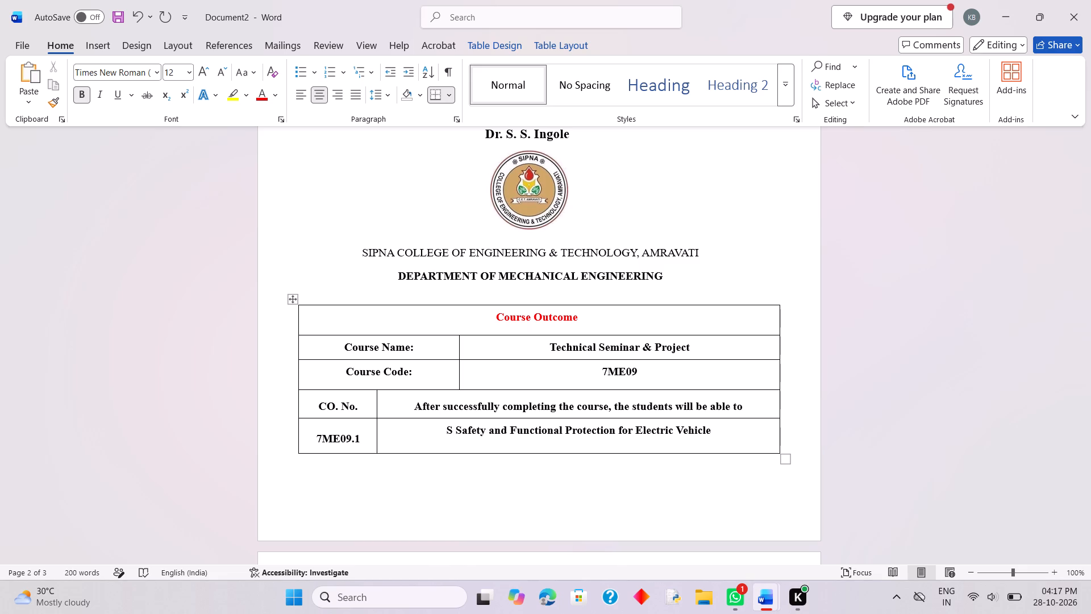
key(t)
key(u)
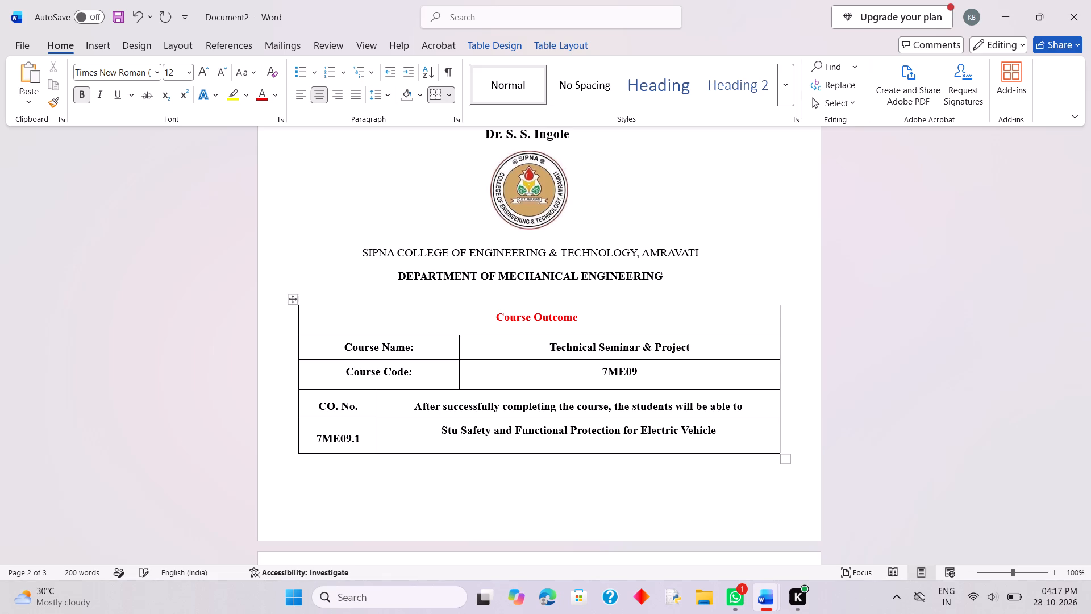
text(dy)
key(space)
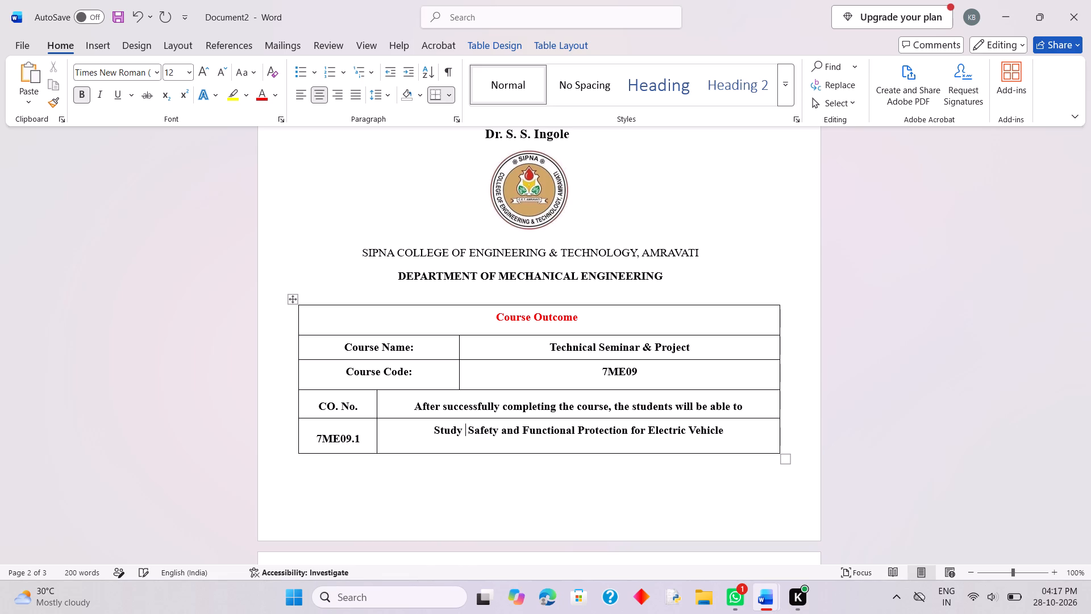
text(of)
key(space)
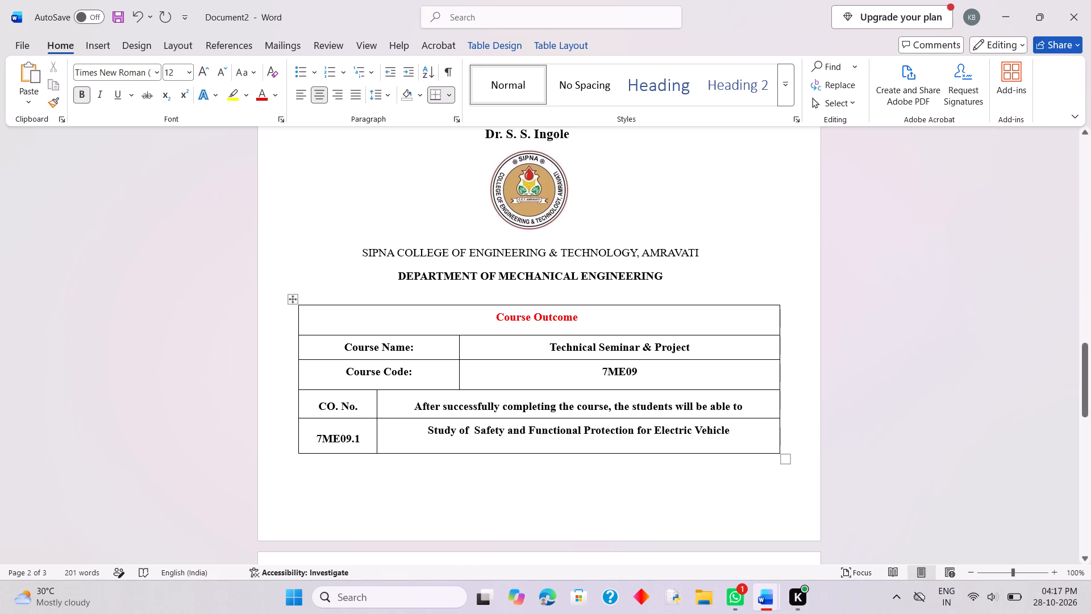
click(426, 431)
Left-align the 7ME09.1 outcome text in its cell and indent it by four spaces.
key(BackSpace)
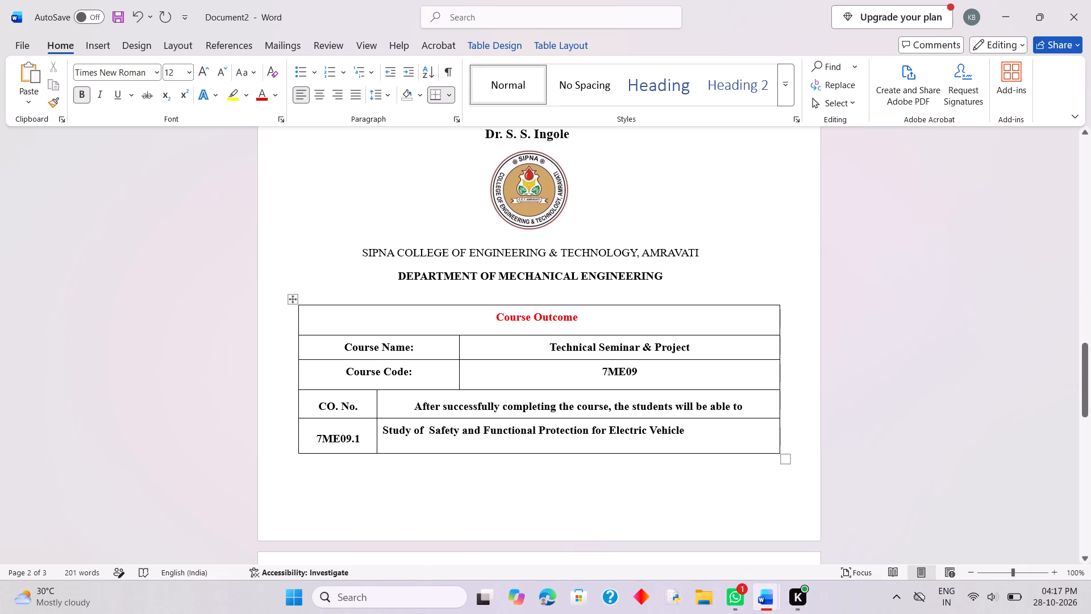
key(space)
key(space)
key(space)
key(space)
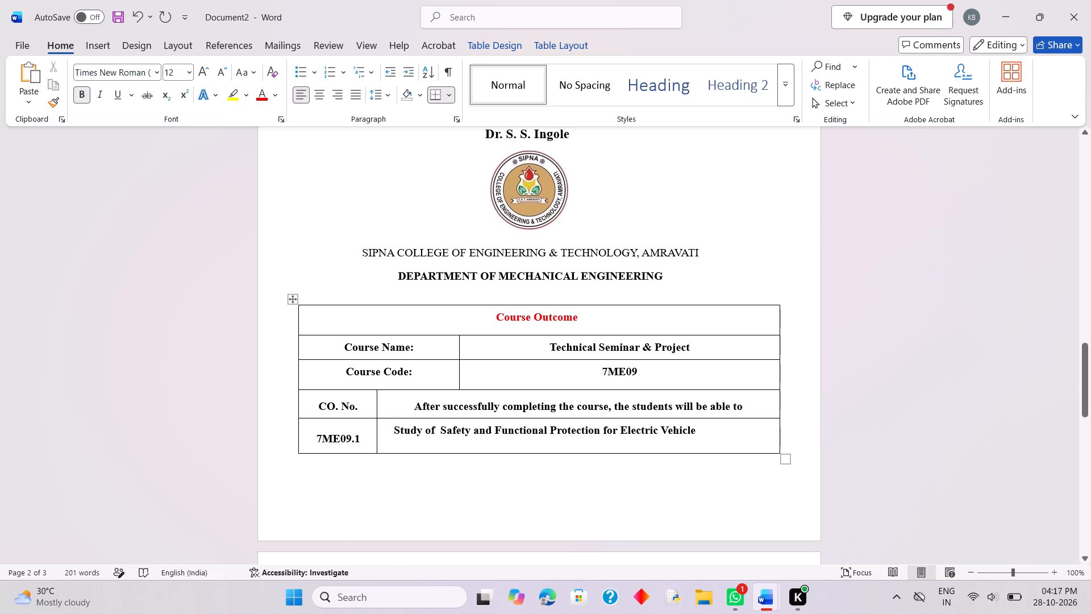
click(651, 487)
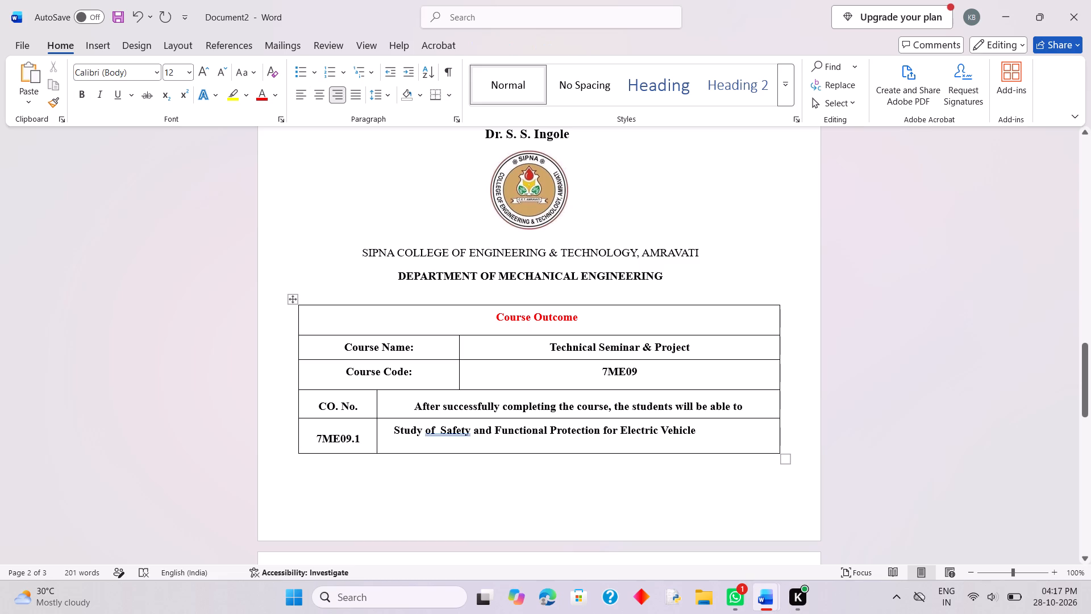
Remove the extra space between "Study of" and "Safety" in the 7ME09.1 outcome text.
click(439, 432)
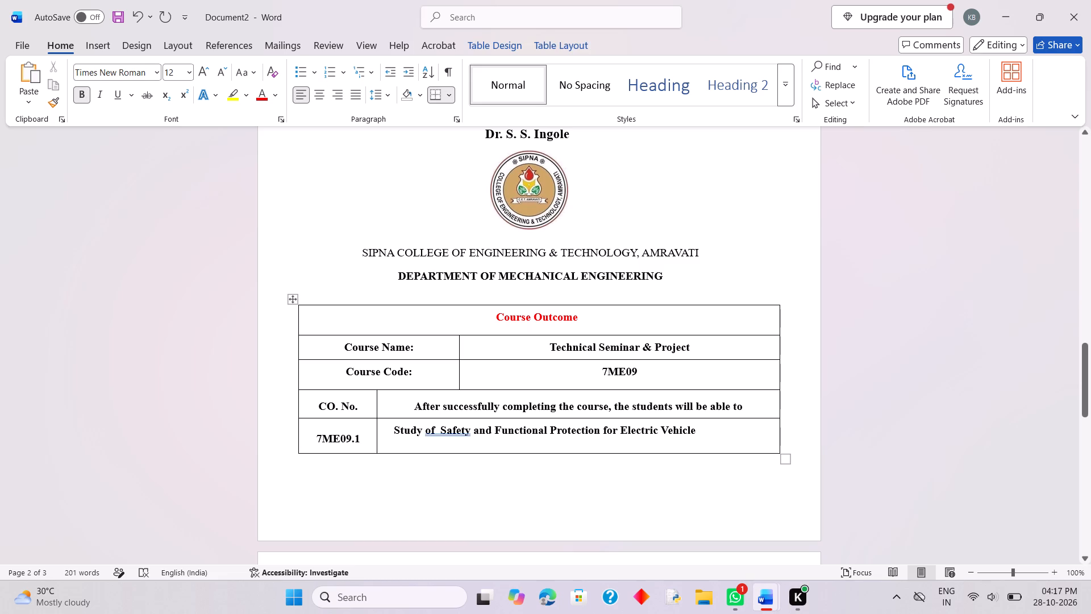
key(BackSpace)
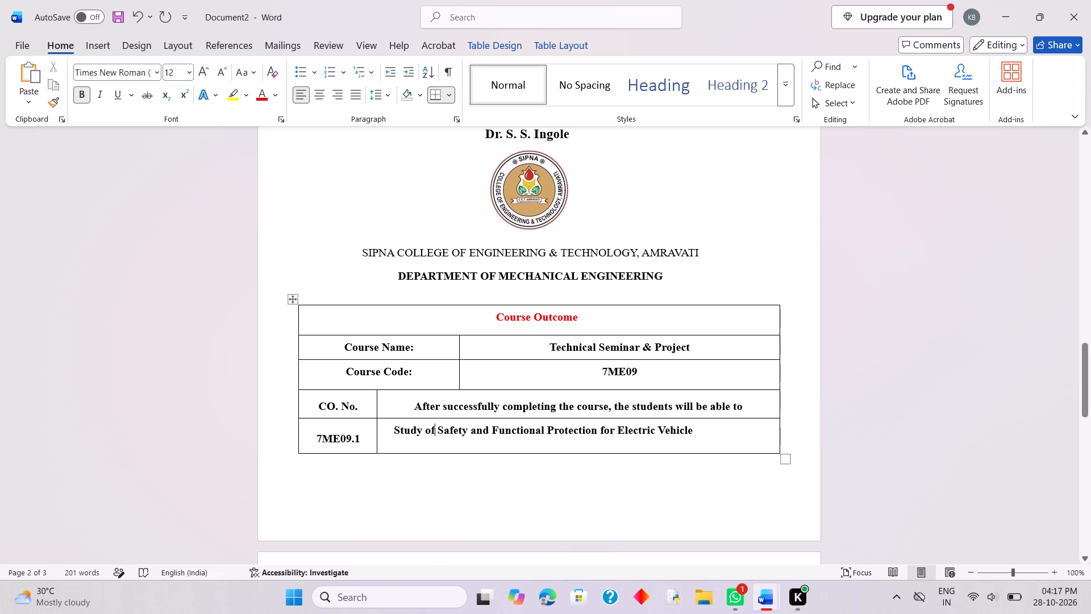
Review the layout of the front pages, from the cover page through the blank third page.
scroll(586, 489, down, 1)
scroll(586, 489, up, 1)
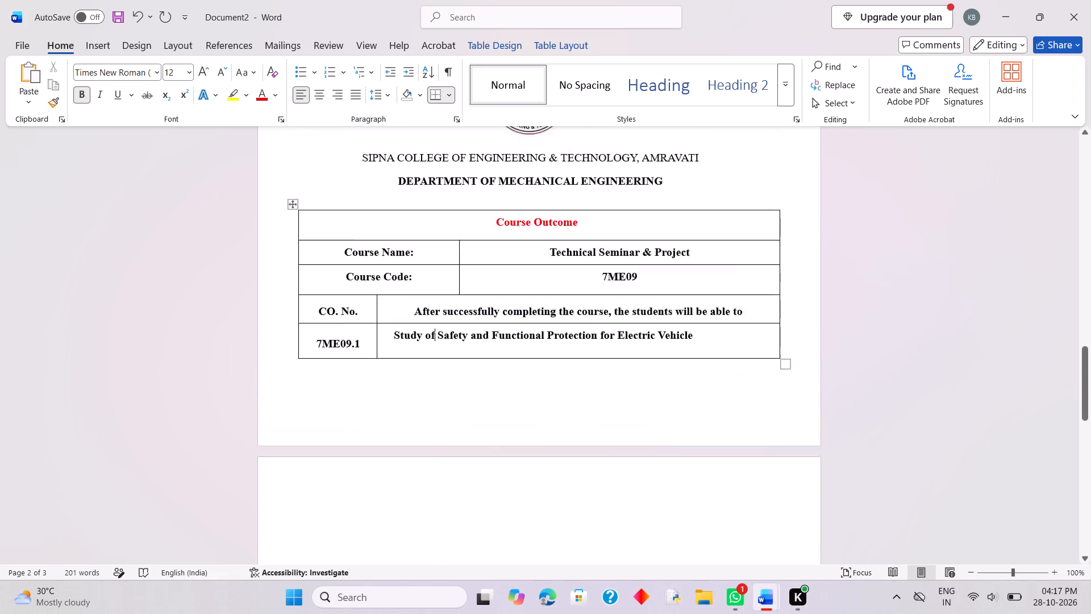
scroll(586, 489, up, 3)
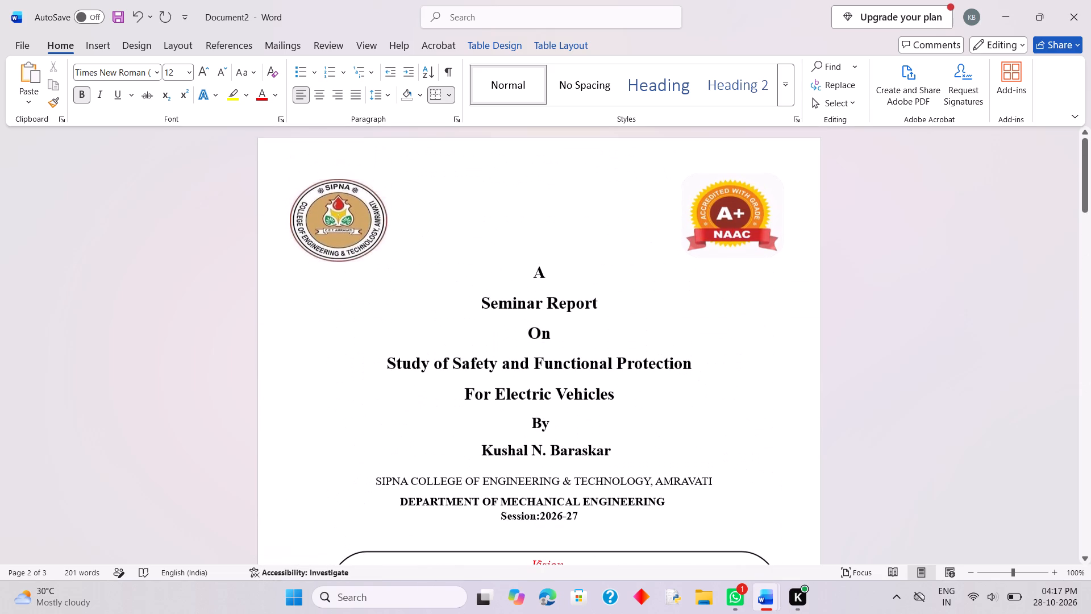
scroll(586, 489, up, 1)
scroll(586, 489, down, 1)
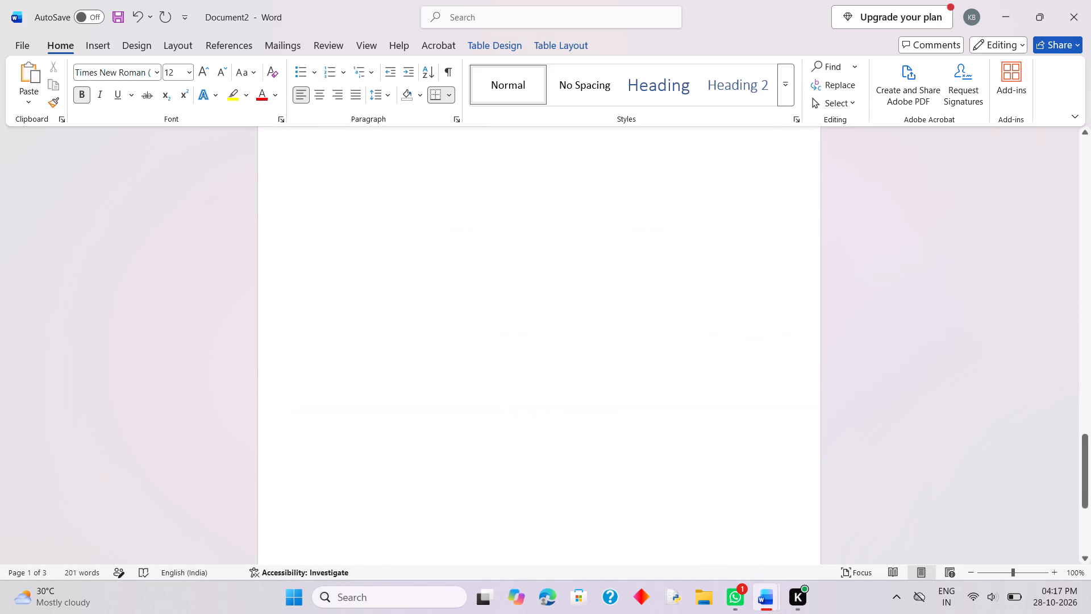
scroll(586, 489, down, 1)
scroll(586, 474, up, 1)
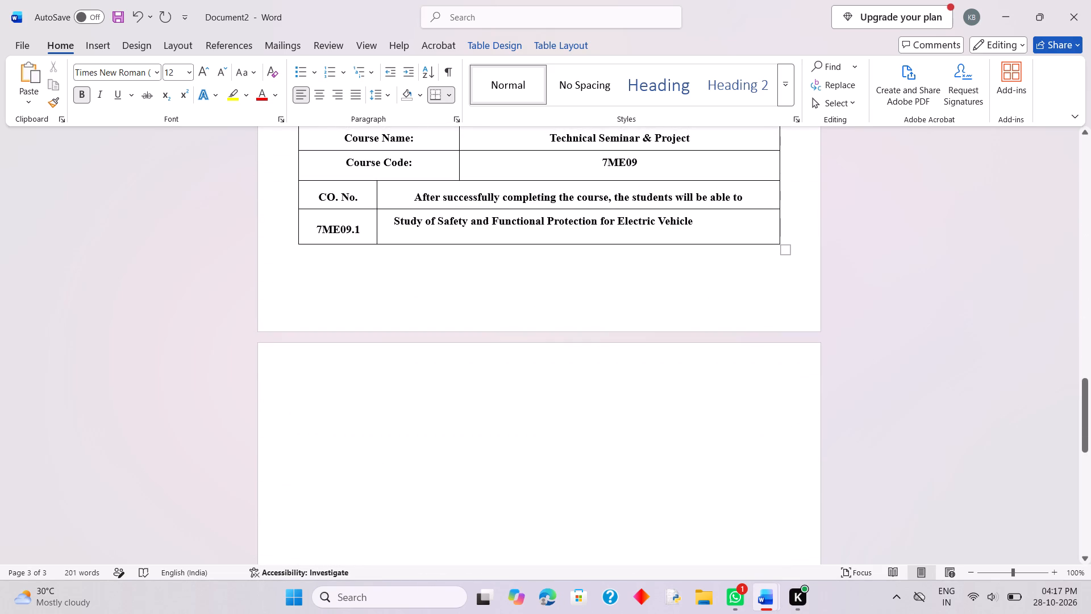
Place the insertion point on blank page 3, then switch to the Certificate page of kushal report.21.
click(440, 414)
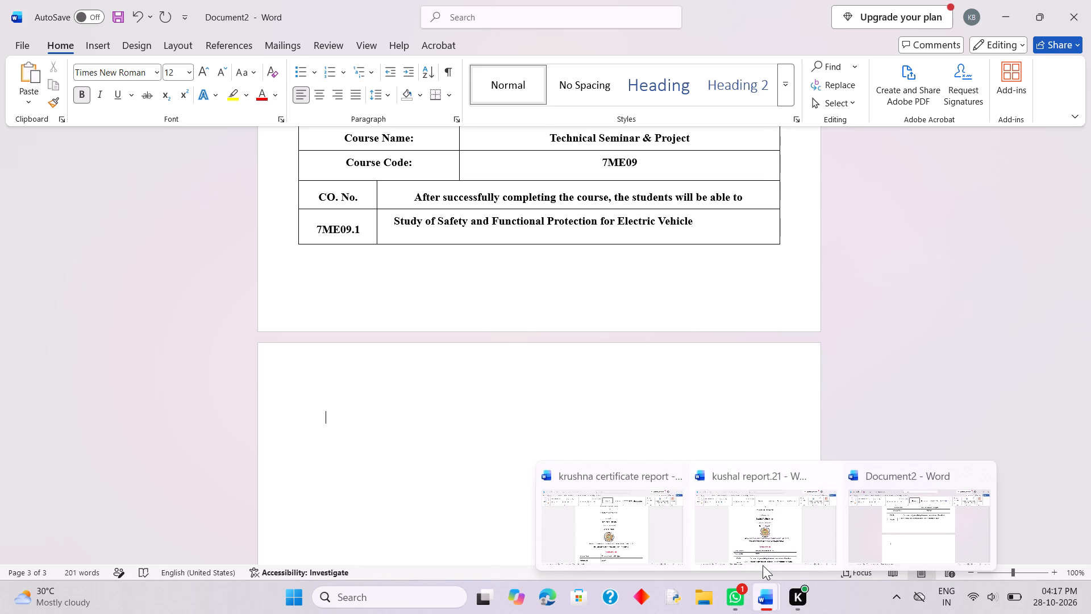
click(761, 547)
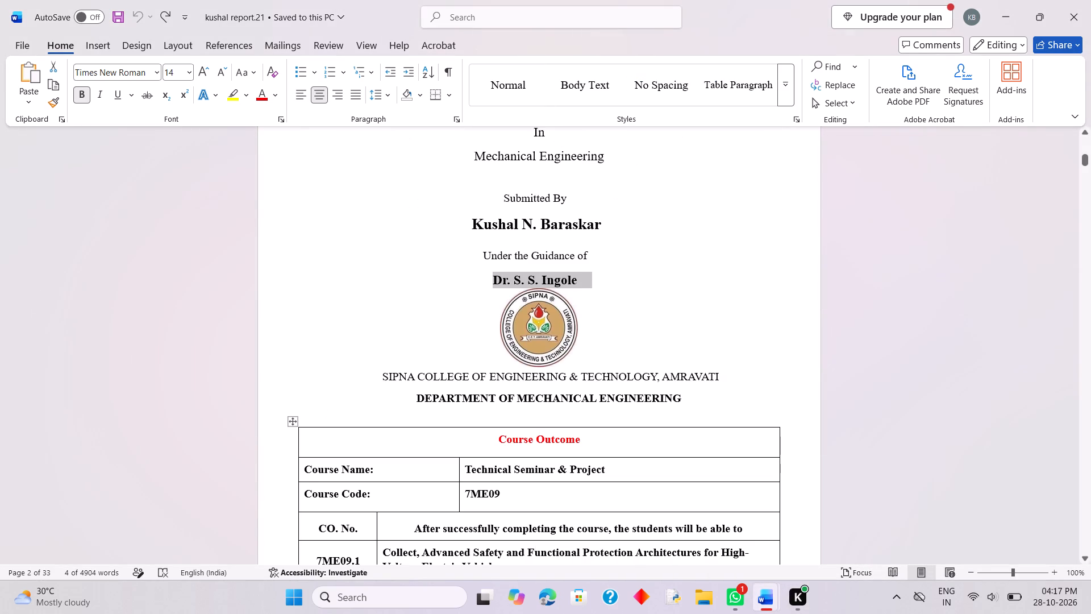
scroll(768, 388, down, 1)
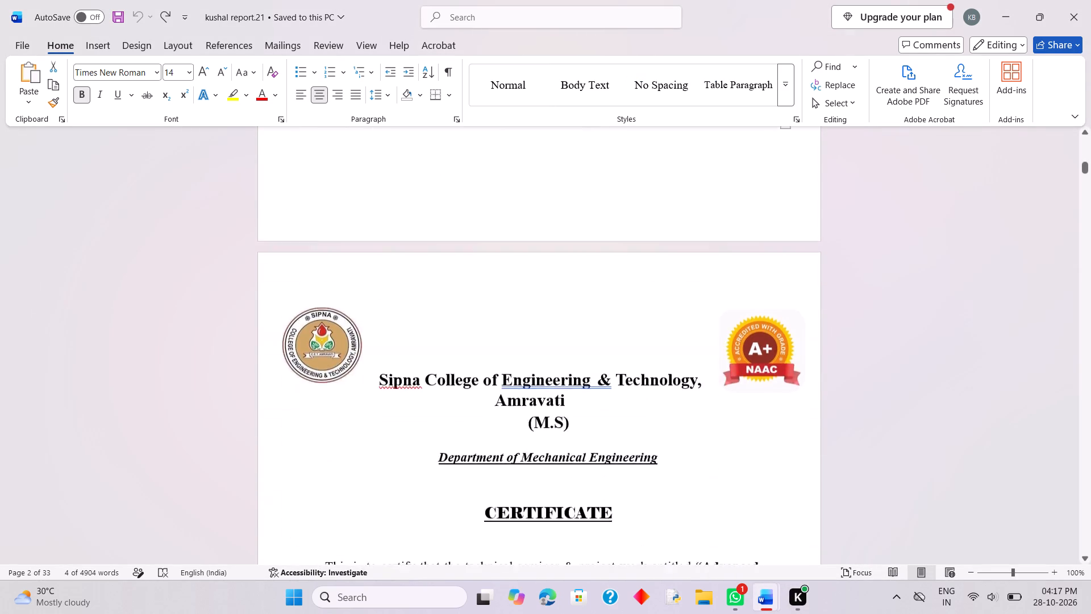
scroll(768, 388, down, 1)
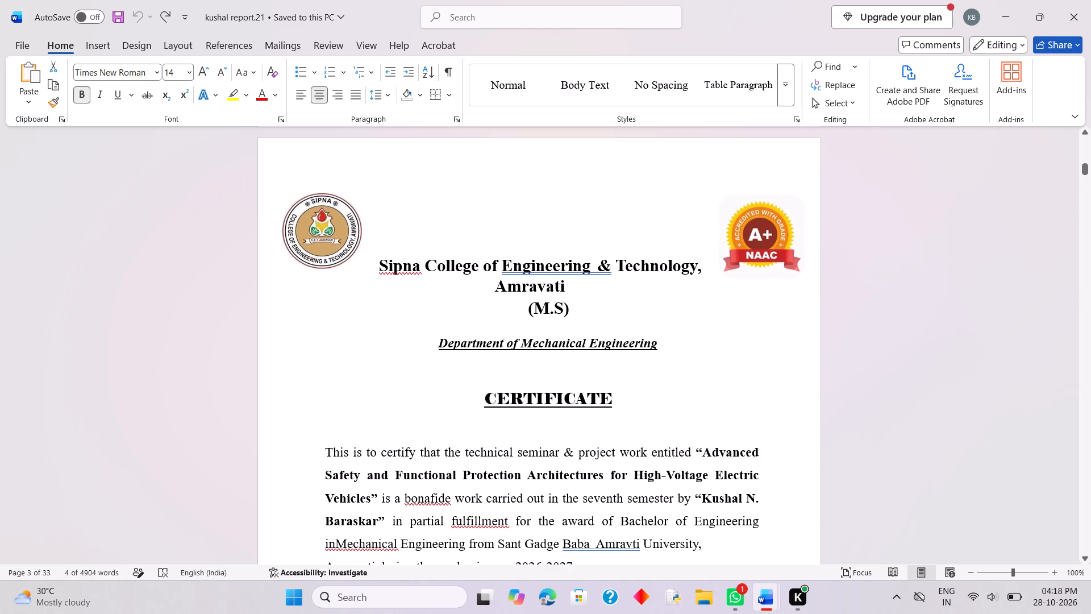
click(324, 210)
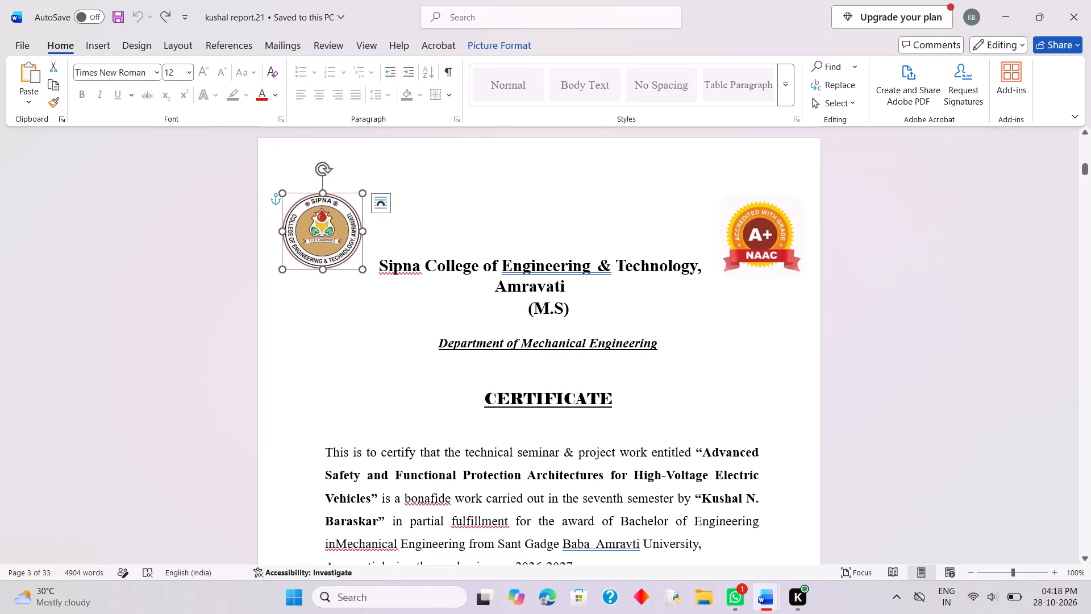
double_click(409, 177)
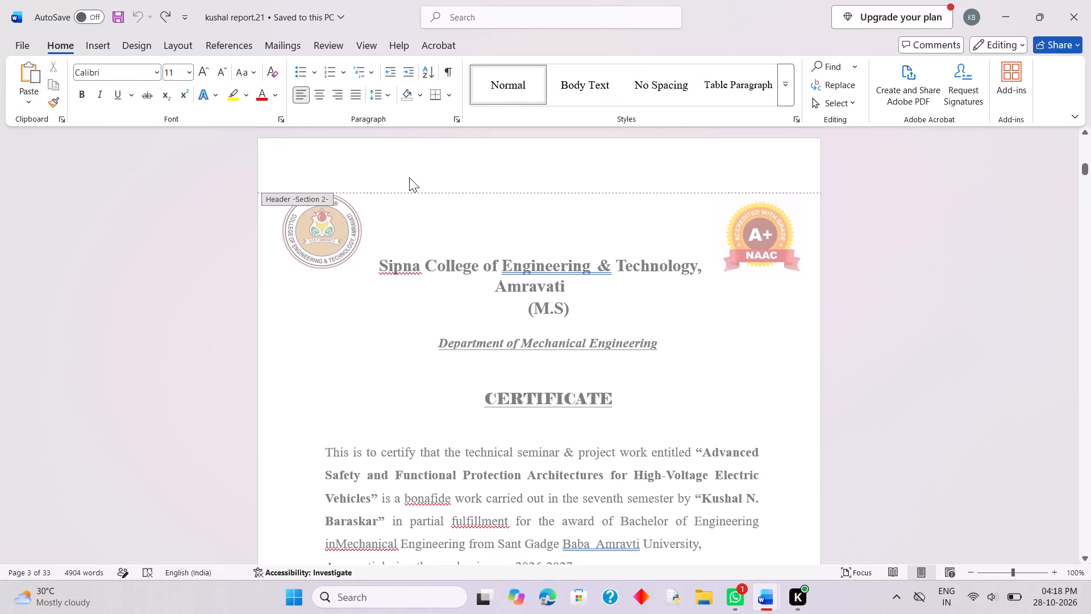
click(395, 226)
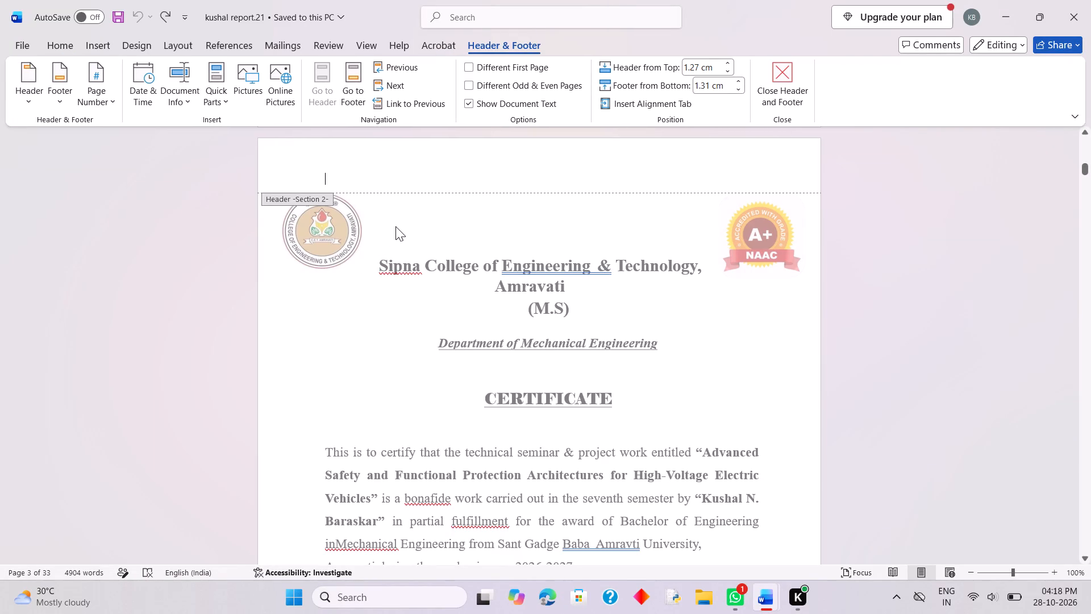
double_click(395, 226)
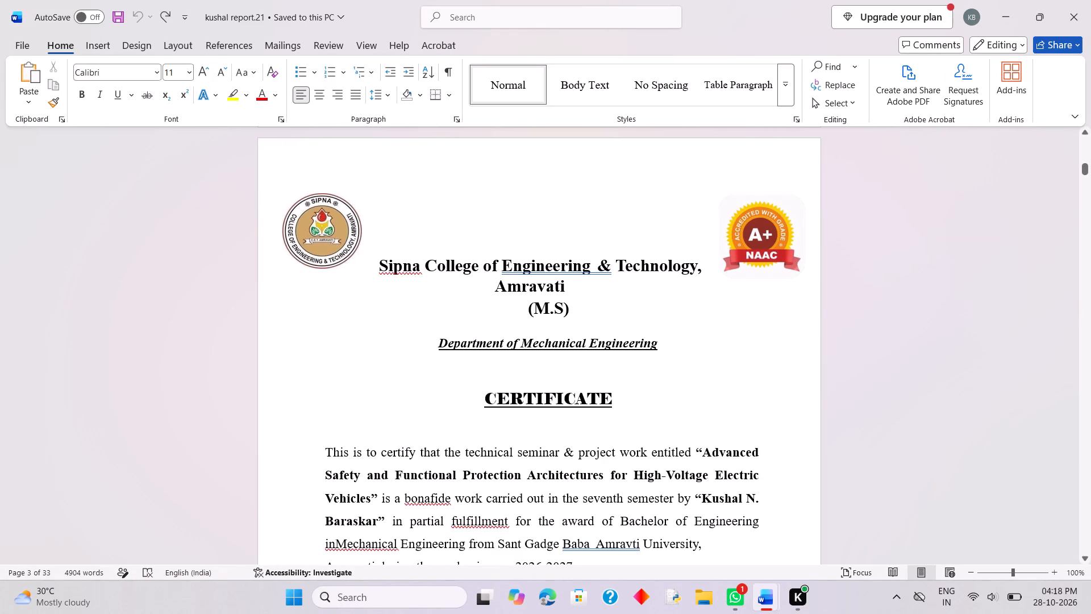
Copy the Sipna logo and NAAC A+ badge from the Certificate page to page 3 of Document2.
drag(365, 260, 314, 189)
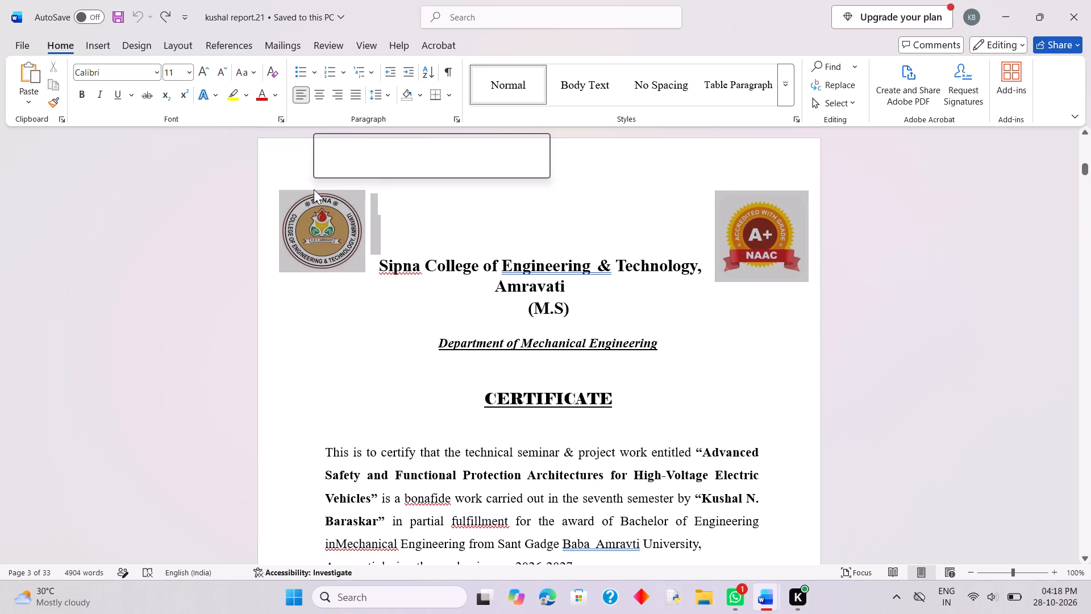
key(ctrl+c)
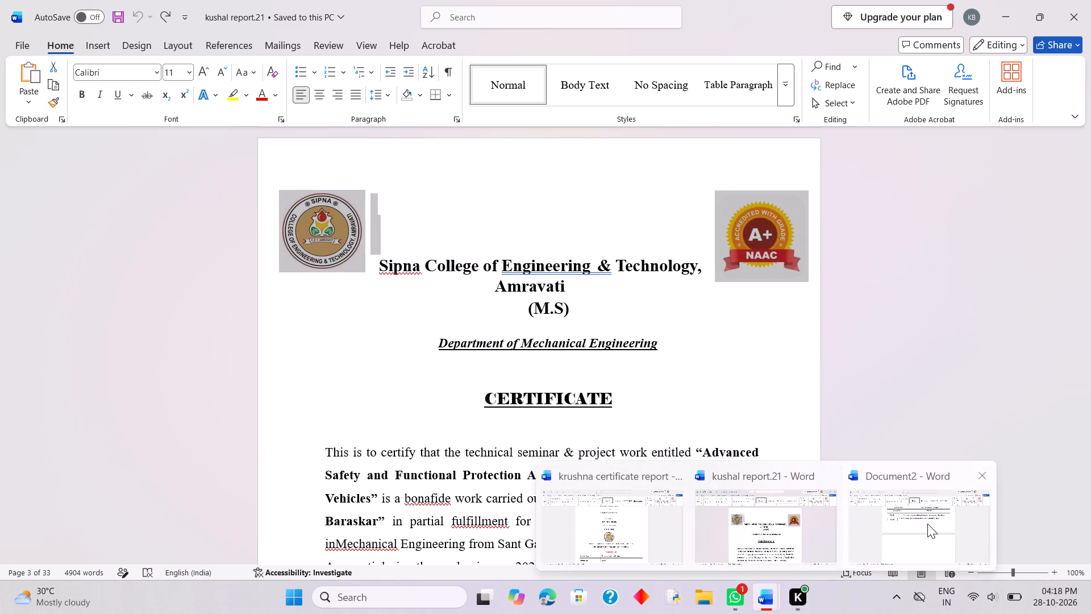
click(931, 522)
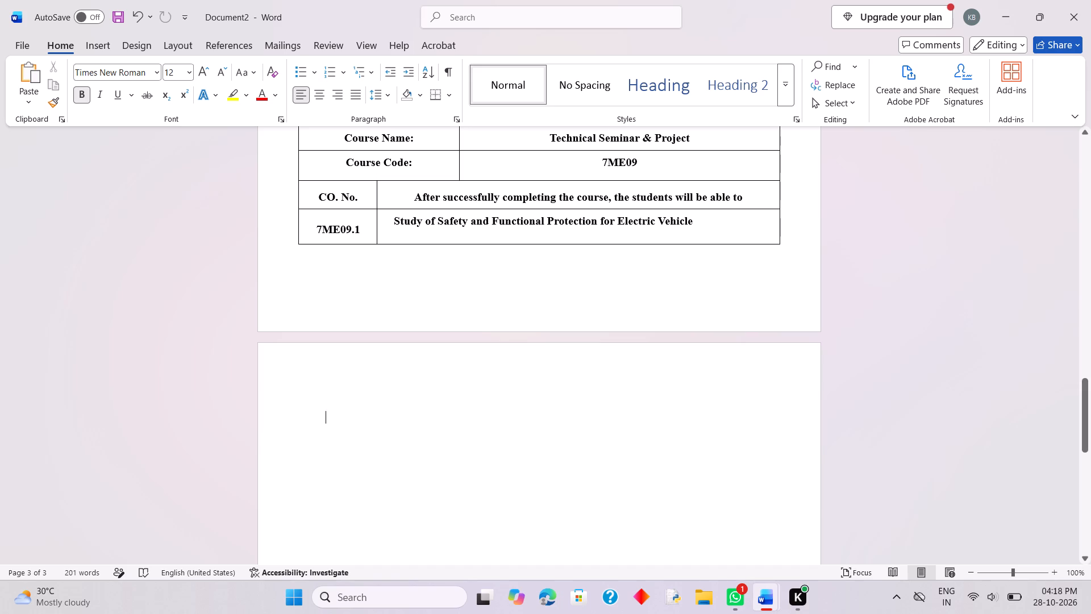
key(ctrl+v)
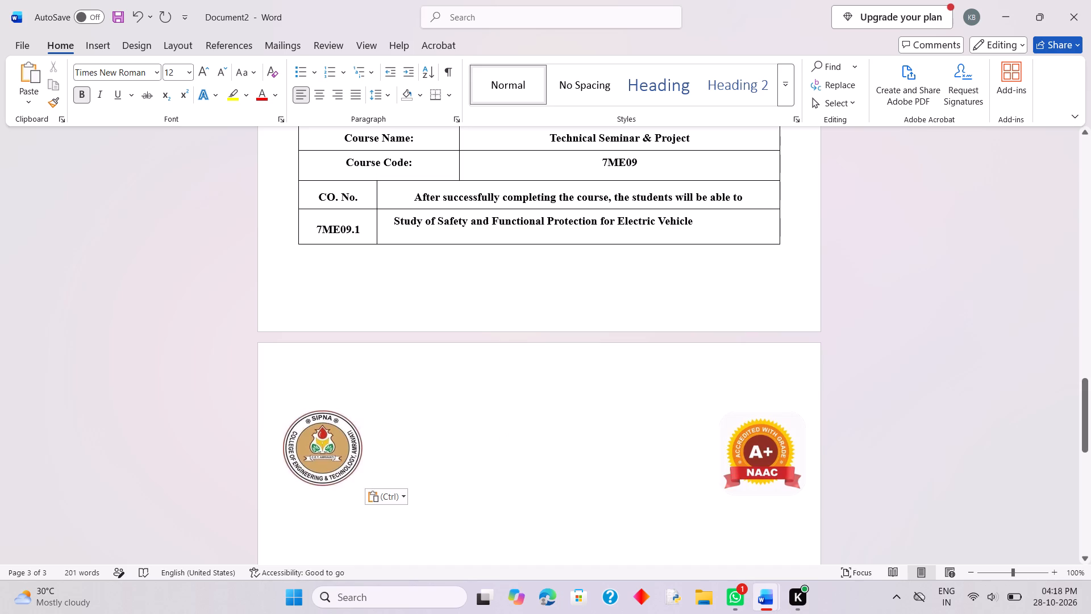
click(561, 447)
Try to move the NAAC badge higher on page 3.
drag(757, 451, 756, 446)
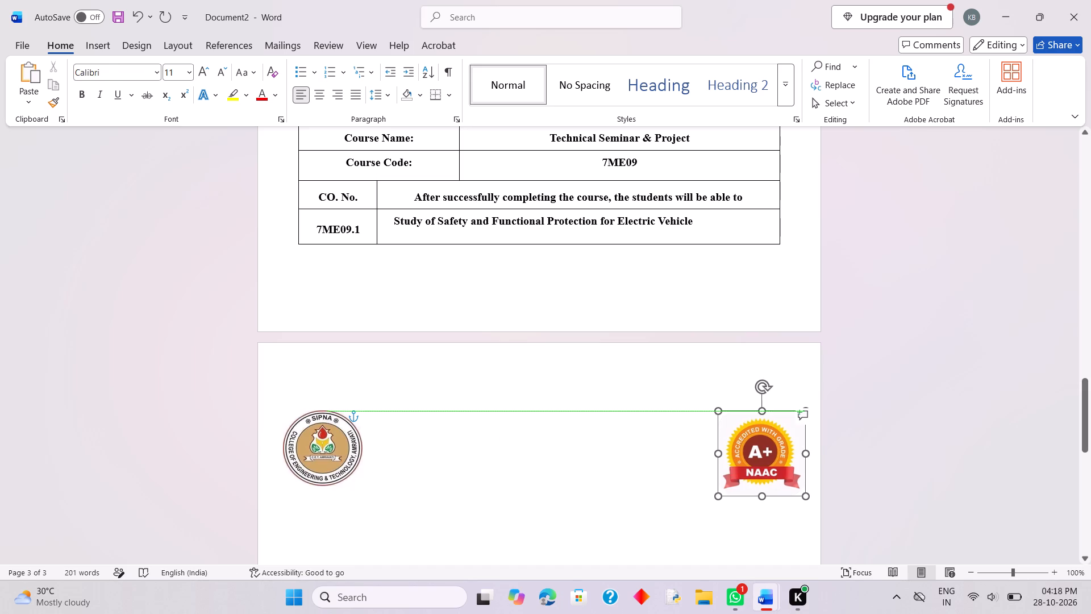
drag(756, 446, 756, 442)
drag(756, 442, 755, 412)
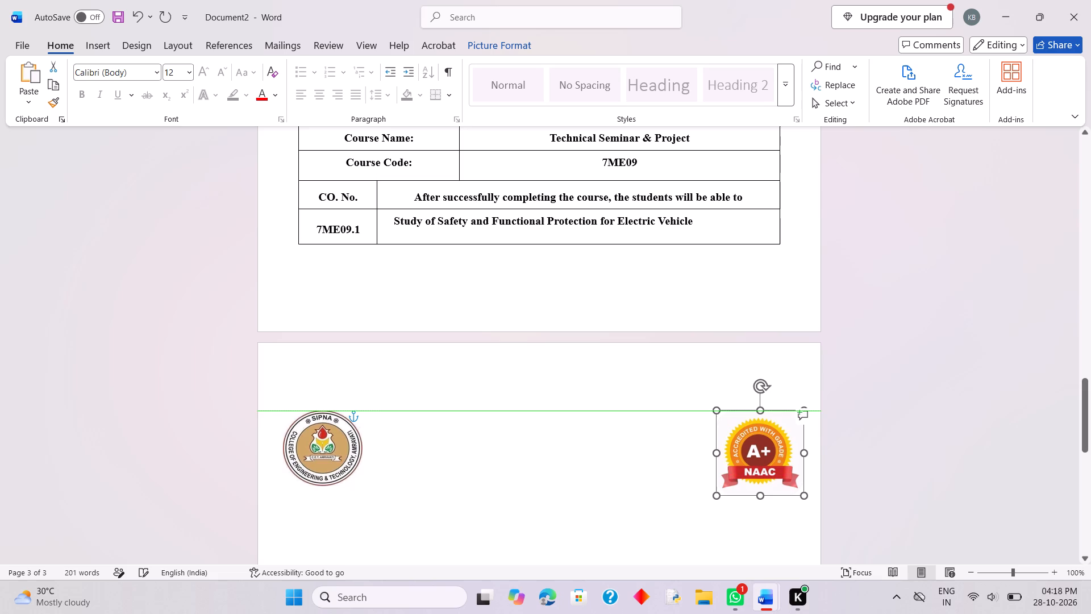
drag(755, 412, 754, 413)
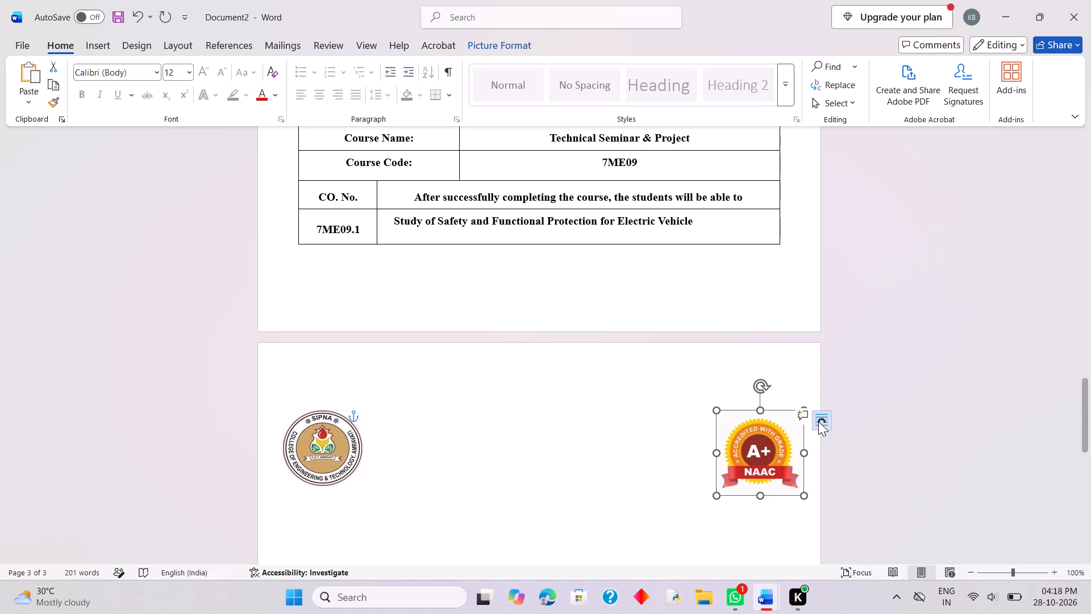
Set the NAAC badge's text wrapping to Top and Bottom.
click(820, 420)
click(858, 481)
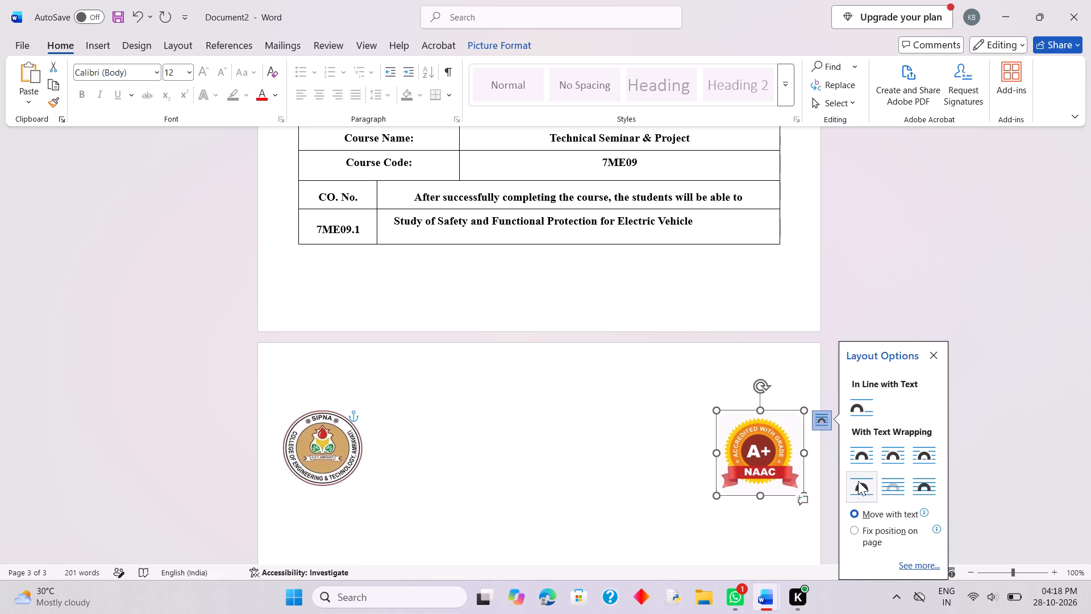
Reposition the NAAC badge slightly inward from page 3's right edge, keeping its wrapping at Top and Bottom.
drag(781, 447, 776, 428)
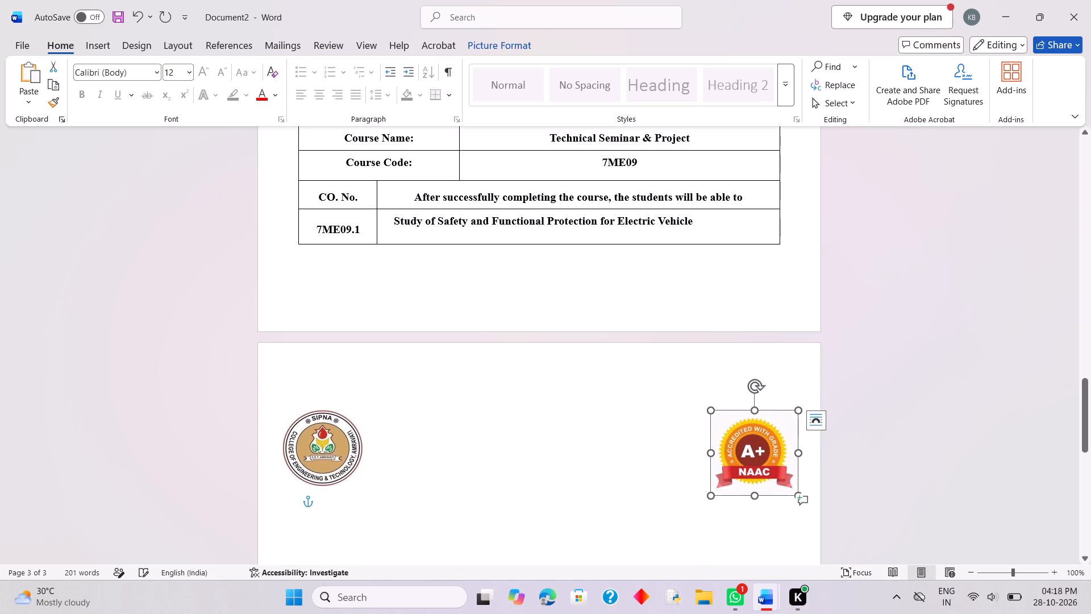
drag(765, 436, 776, 413)
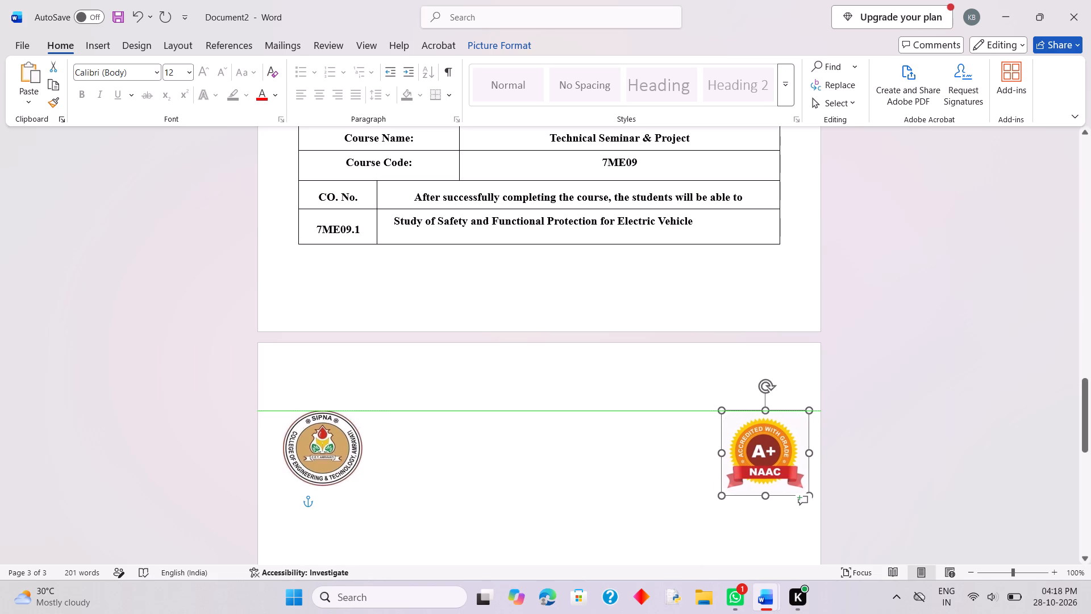
drag(776, 413, 774, 414)
click(818, 420)
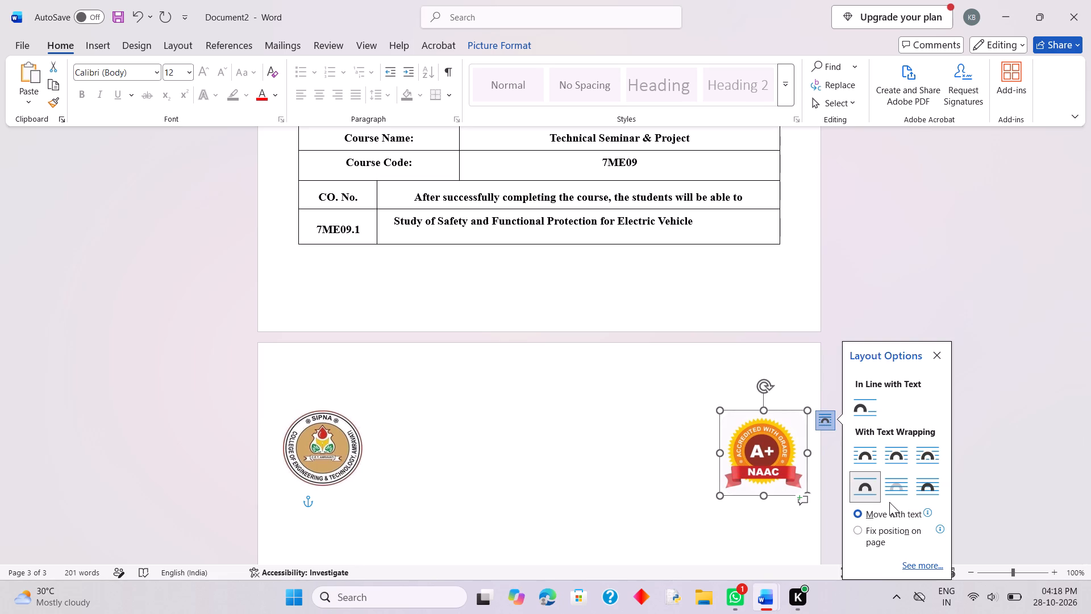
click(864, 476)
click(776, 435)
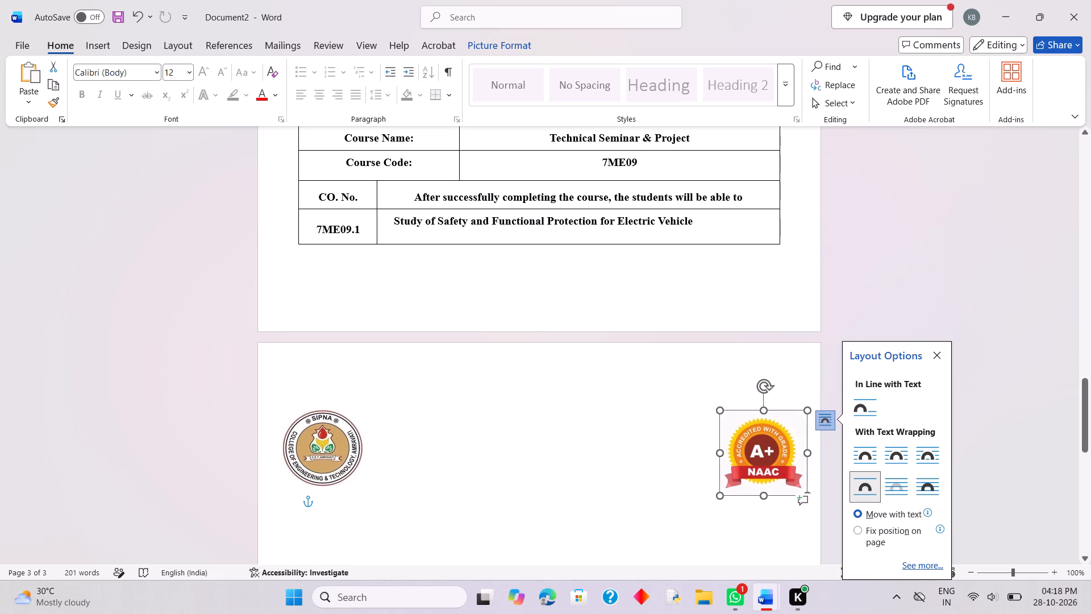
drag(776, 435, 763, 386)
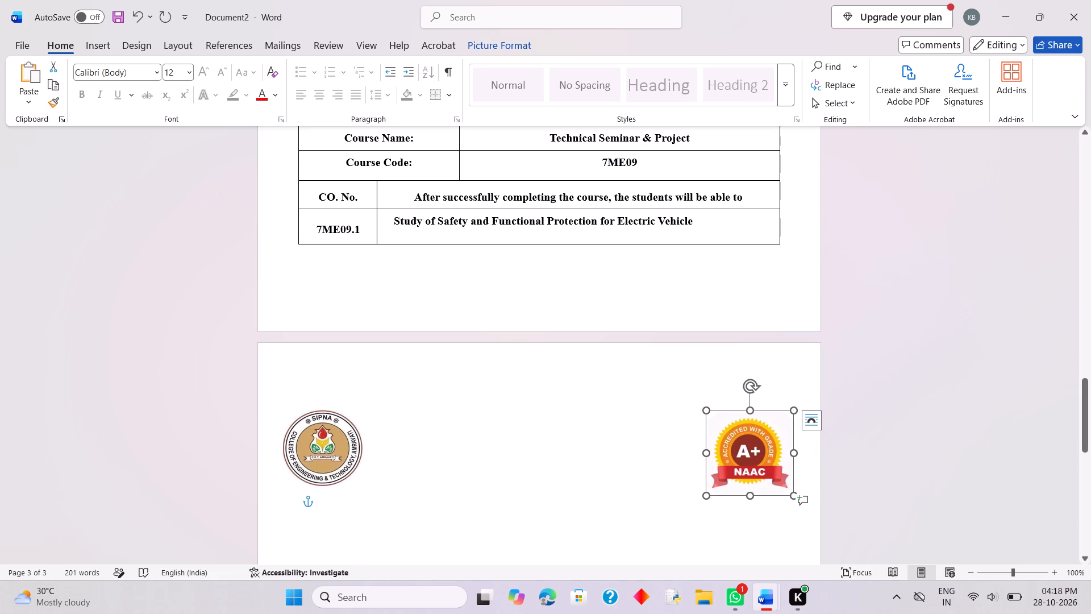
Set the NAAC badge's layout to Fix position on page.
click(751, 432)
click(811, 430)
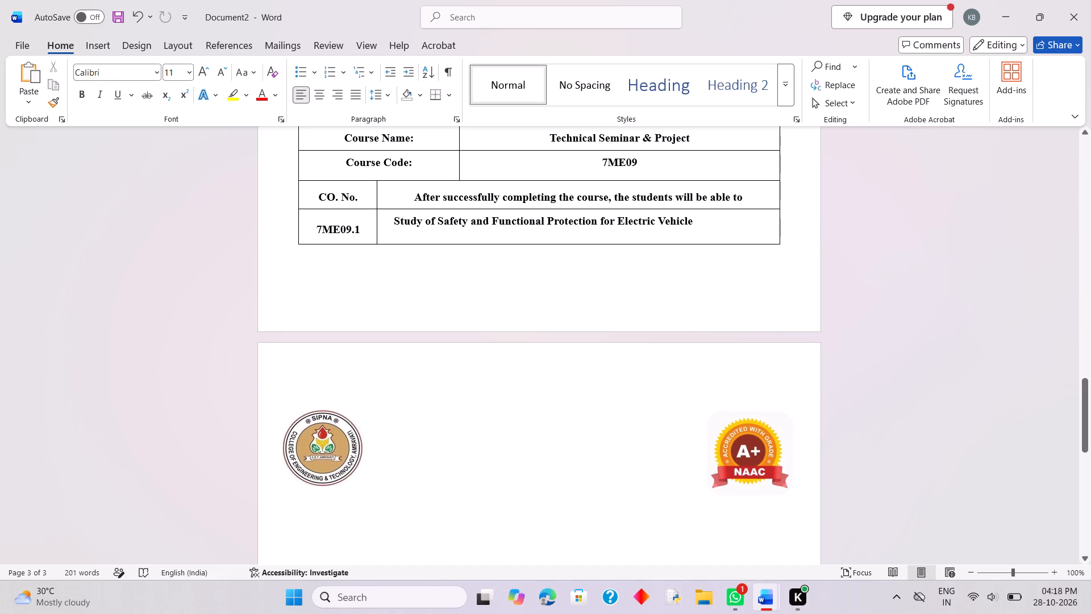
click(742, 457)
click(807, 429)
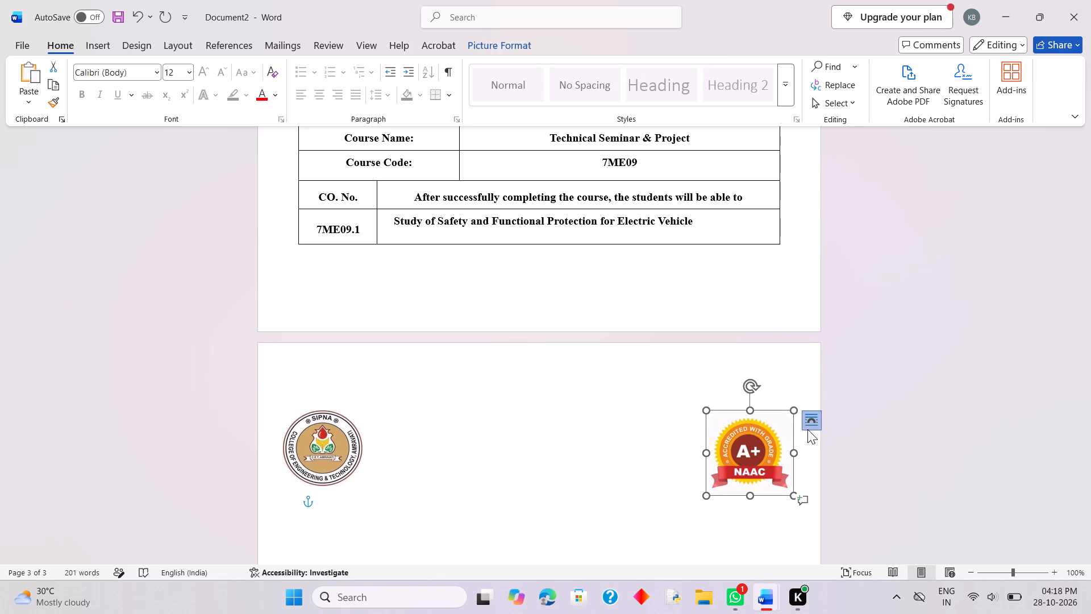
click(844, 528)
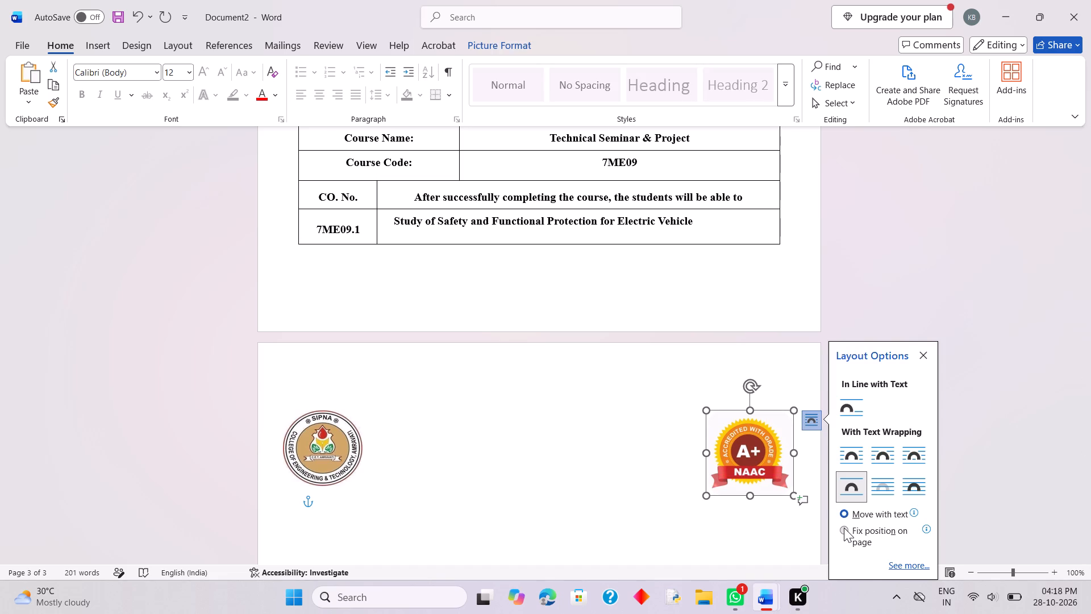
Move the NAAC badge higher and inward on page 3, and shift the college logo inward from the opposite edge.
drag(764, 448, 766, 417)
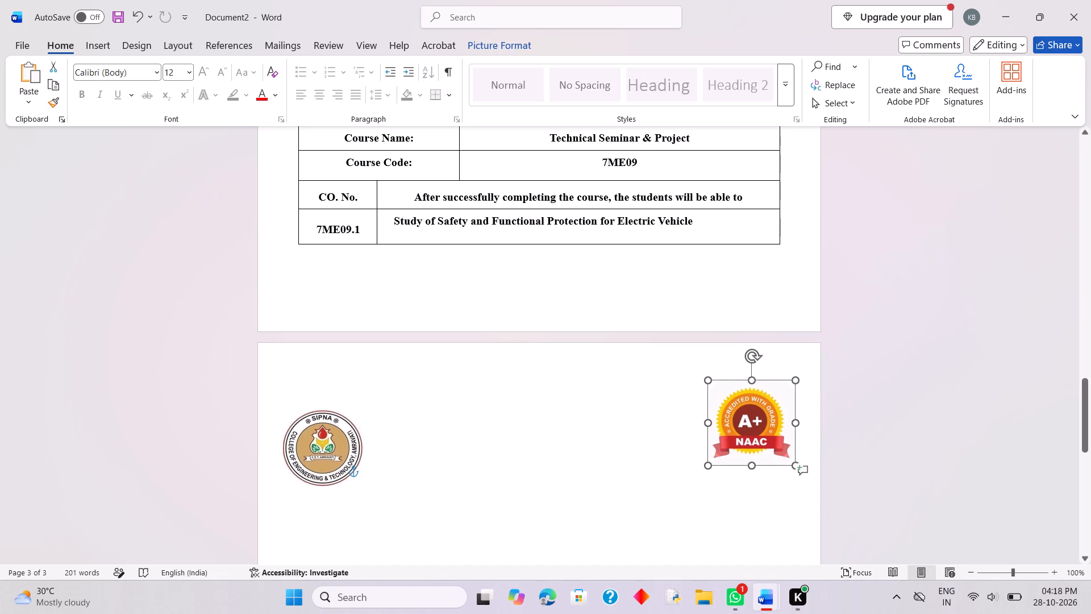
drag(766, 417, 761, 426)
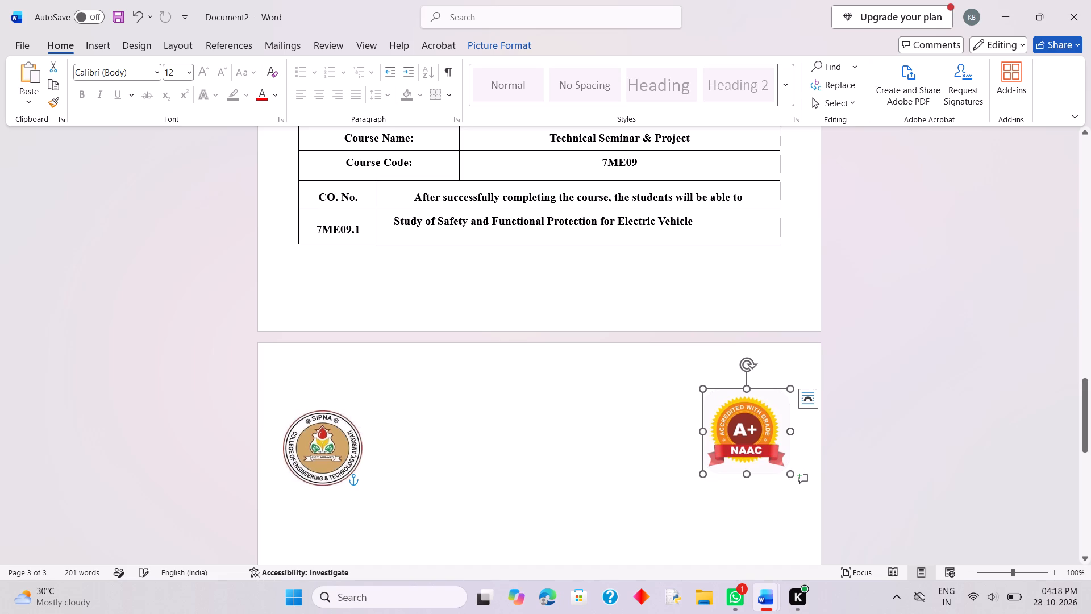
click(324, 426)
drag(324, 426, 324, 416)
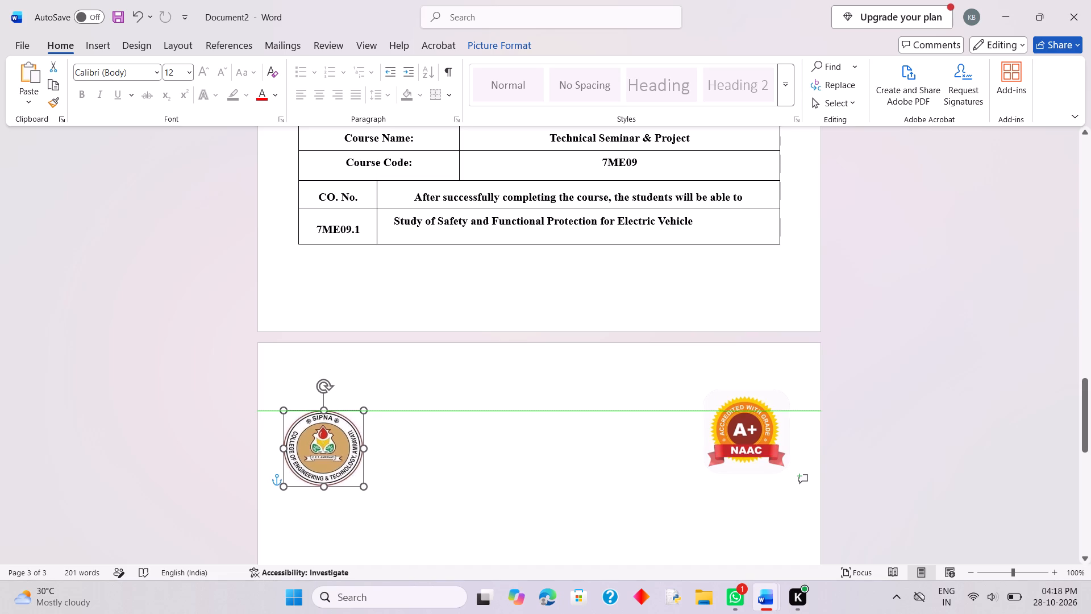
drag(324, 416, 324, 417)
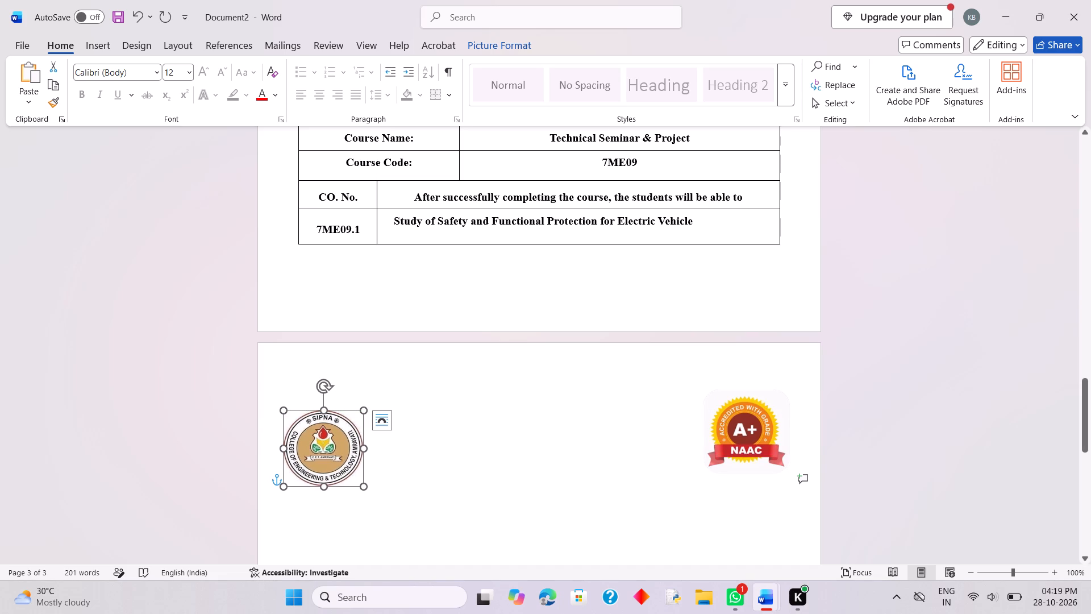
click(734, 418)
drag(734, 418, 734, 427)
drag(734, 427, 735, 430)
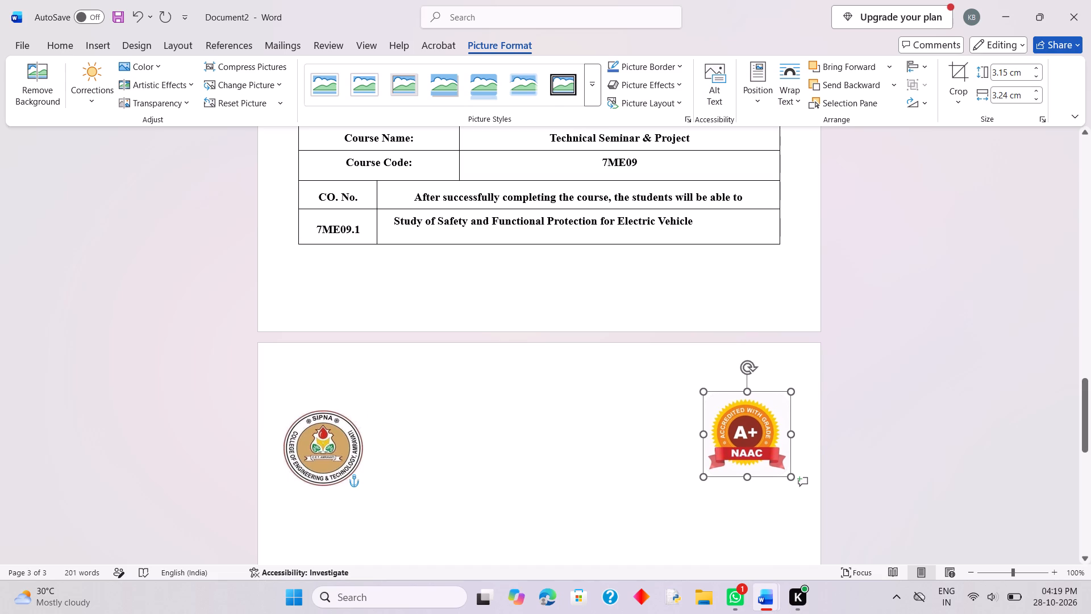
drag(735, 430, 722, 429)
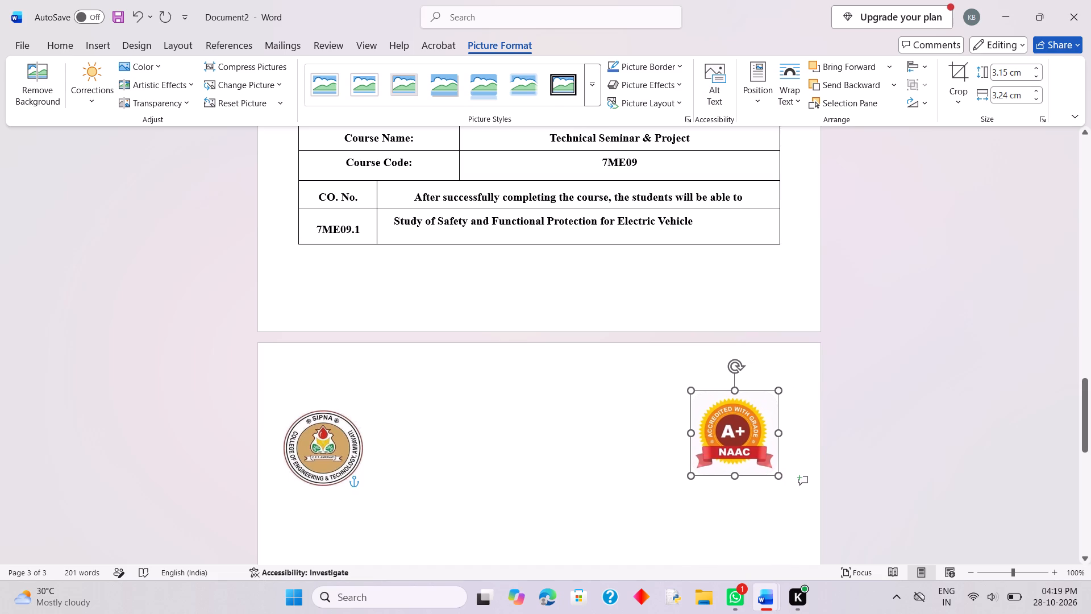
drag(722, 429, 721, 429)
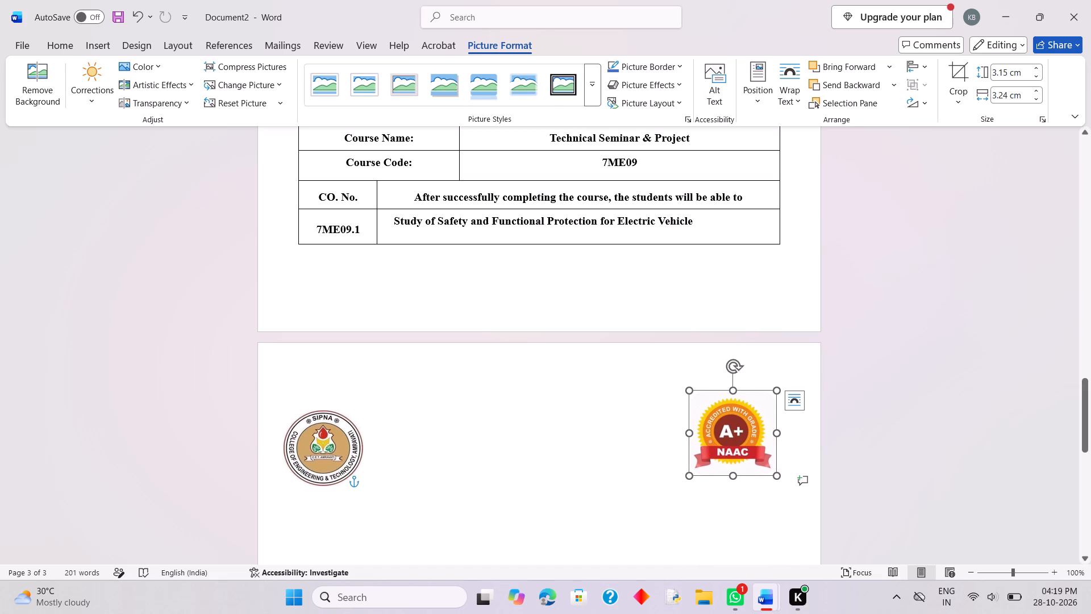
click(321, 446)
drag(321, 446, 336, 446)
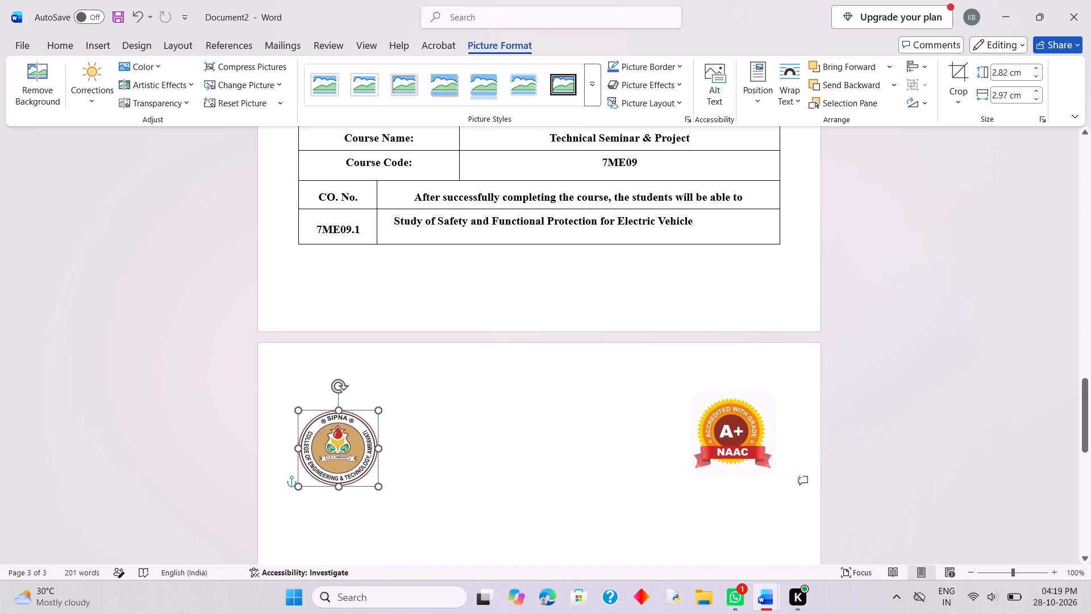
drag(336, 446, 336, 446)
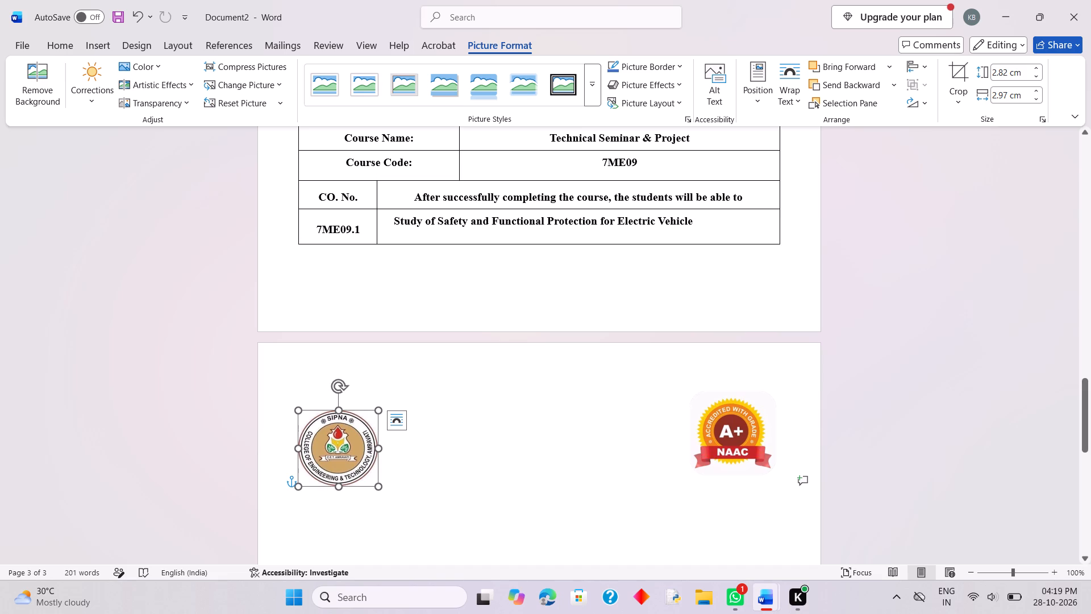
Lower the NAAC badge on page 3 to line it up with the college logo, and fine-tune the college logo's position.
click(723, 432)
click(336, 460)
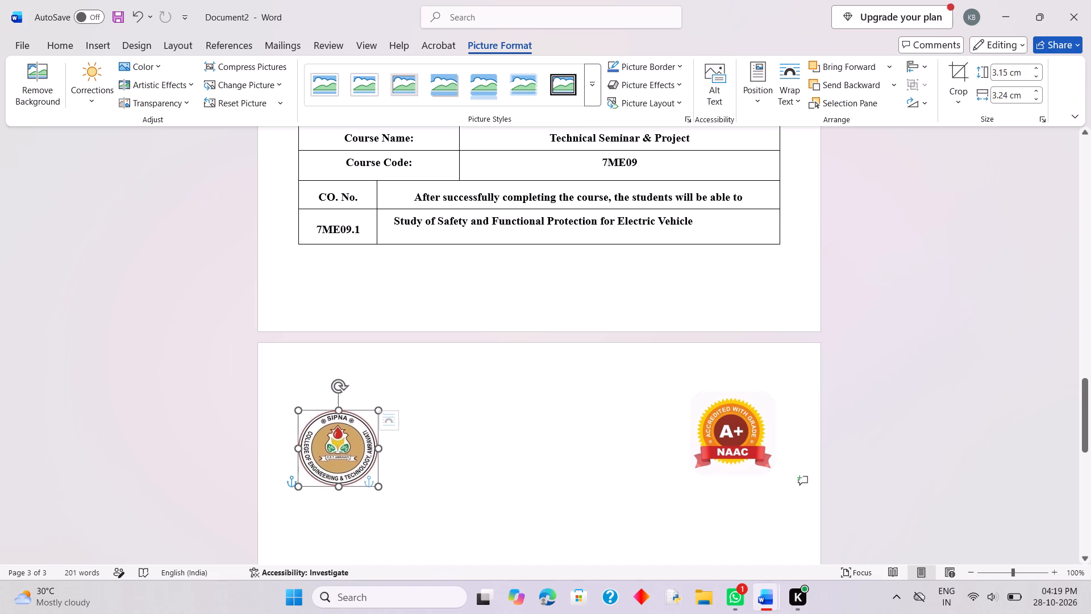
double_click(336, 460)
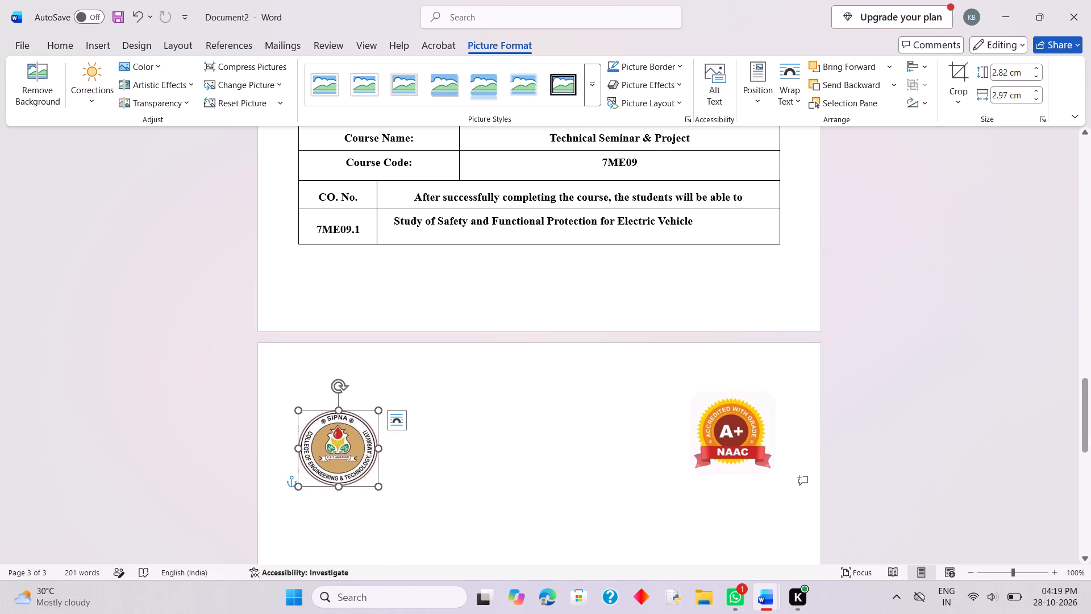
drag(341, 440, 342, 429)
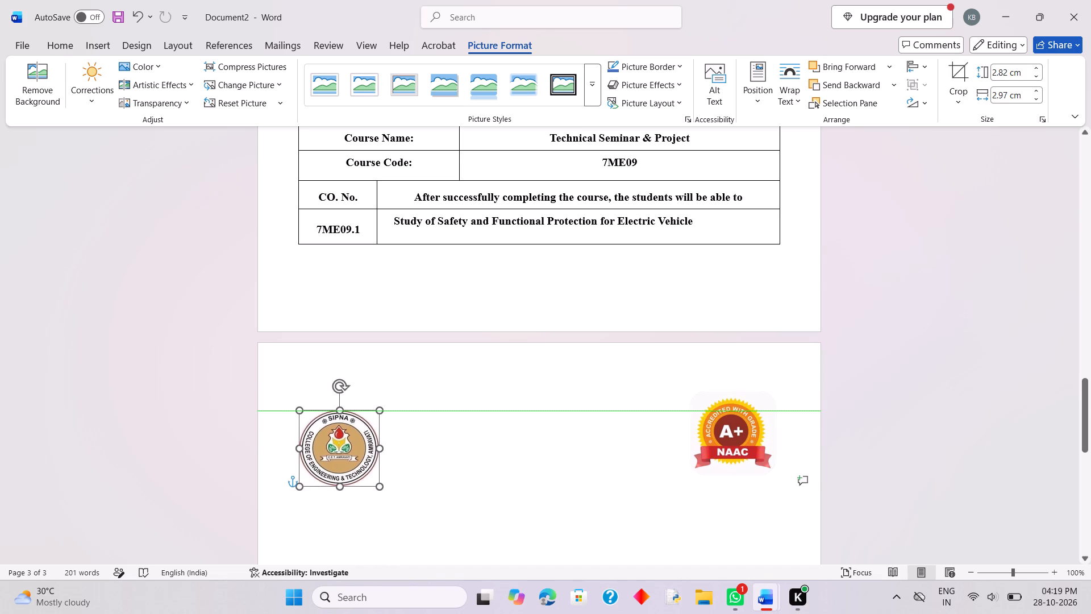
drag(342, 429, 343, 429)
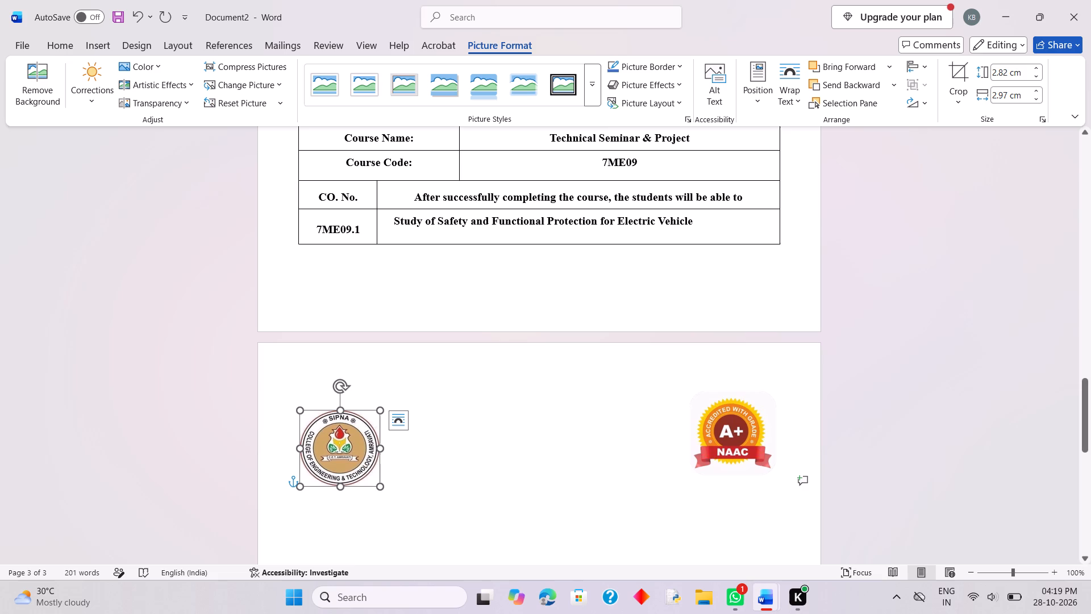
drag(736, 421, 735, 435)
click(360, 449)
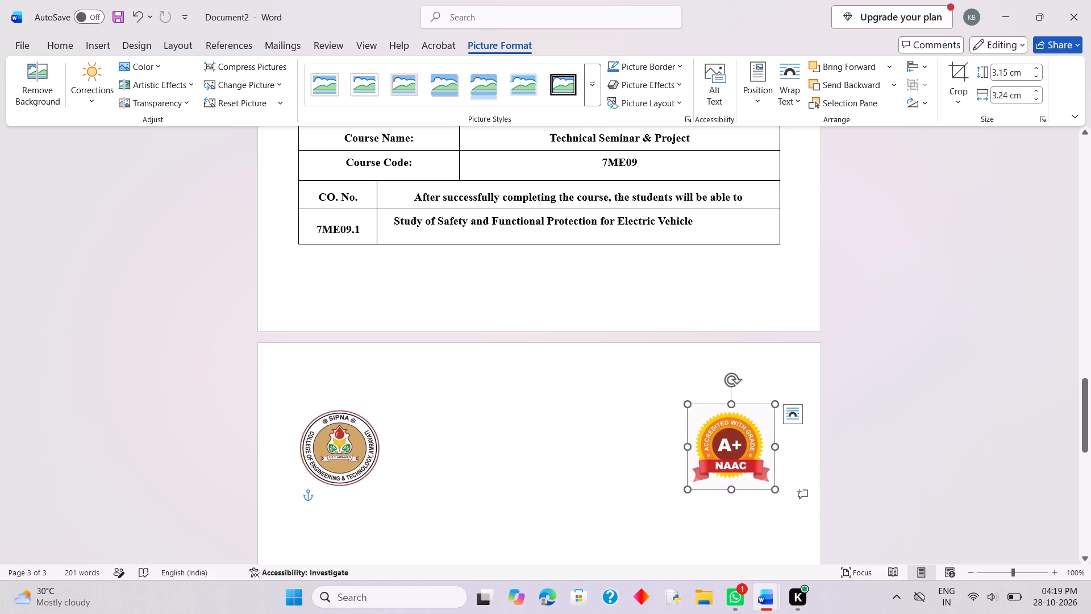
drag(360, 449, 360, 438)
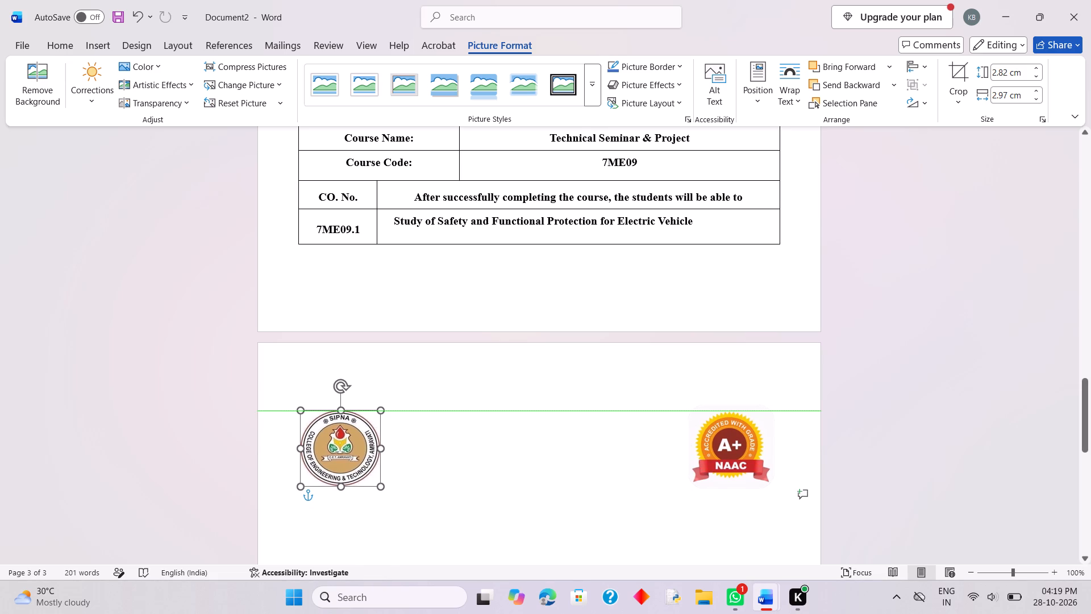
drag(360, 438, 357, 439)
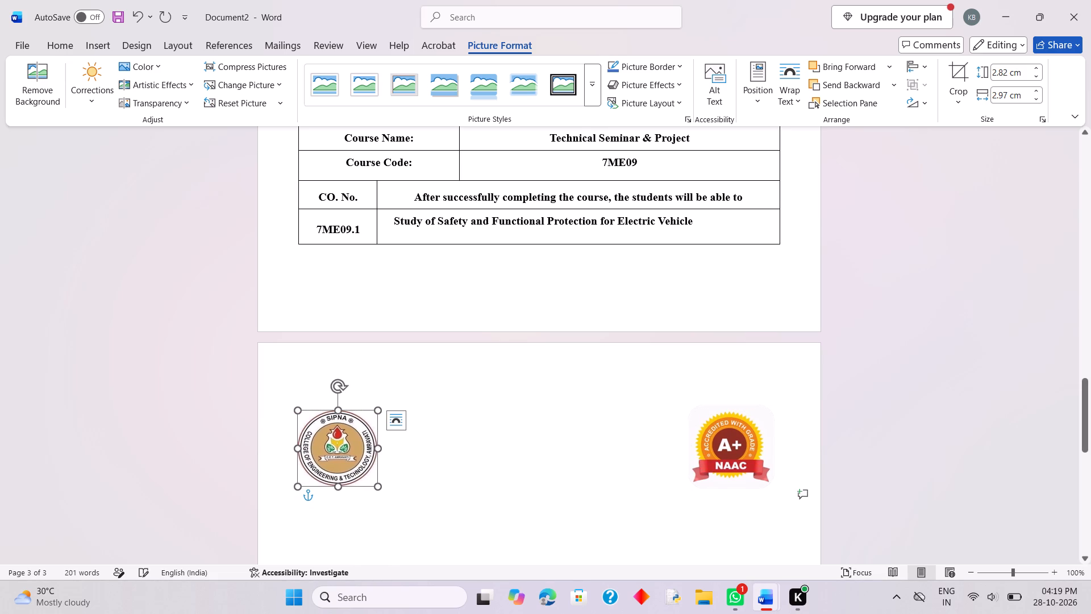
Insert 20 spaces on the line beneath page 3's logos, and try to place the text cursor up between them.
click(528, 464)
double_click(434, 459)
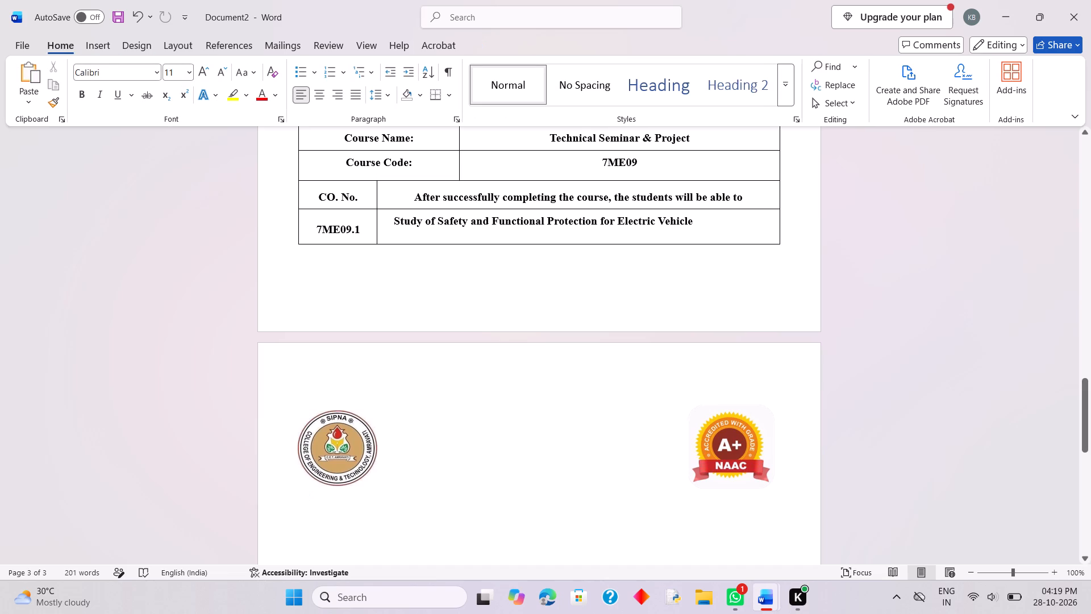
click(434, 459)
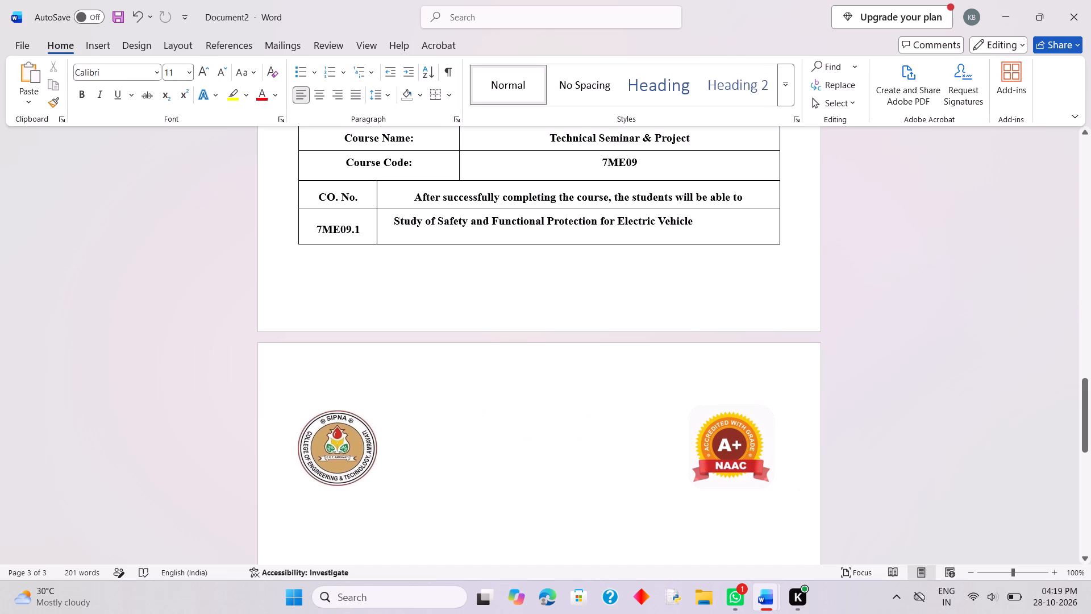
click(435, 456)
key(space)
key(space)
key(space)
key(space)
key(space)
key(space)
key(space)
key(space)
key(space)
key(space)
key(space)
key(space)
key(space)
key(space)
key(space)
key(space)
key(space)
key(space)
key(space)
key(space)
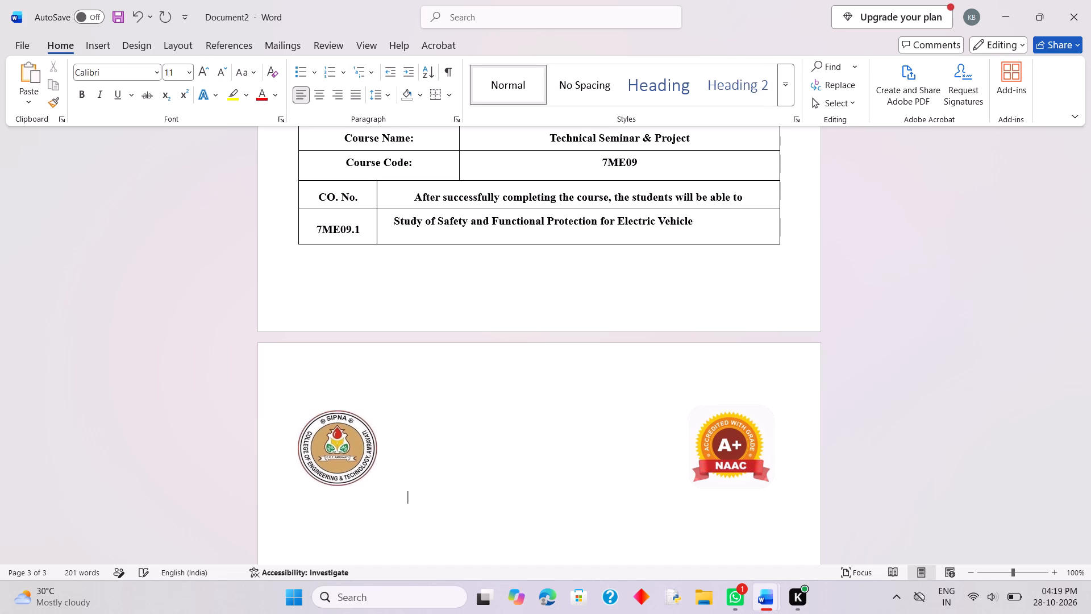
key(Up)
key(Up)
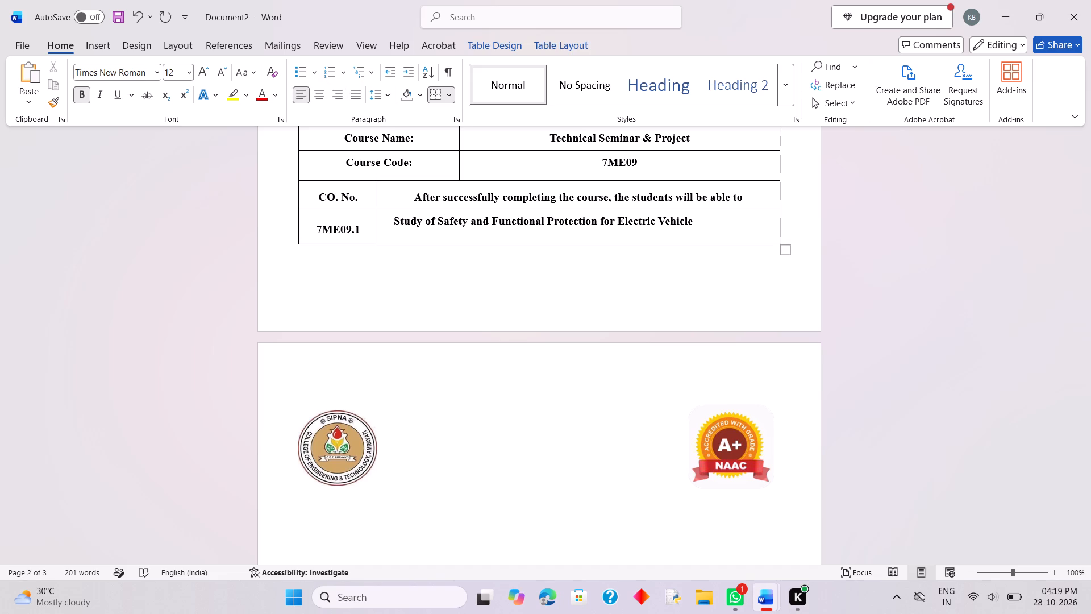
key(Down)
key(Down)
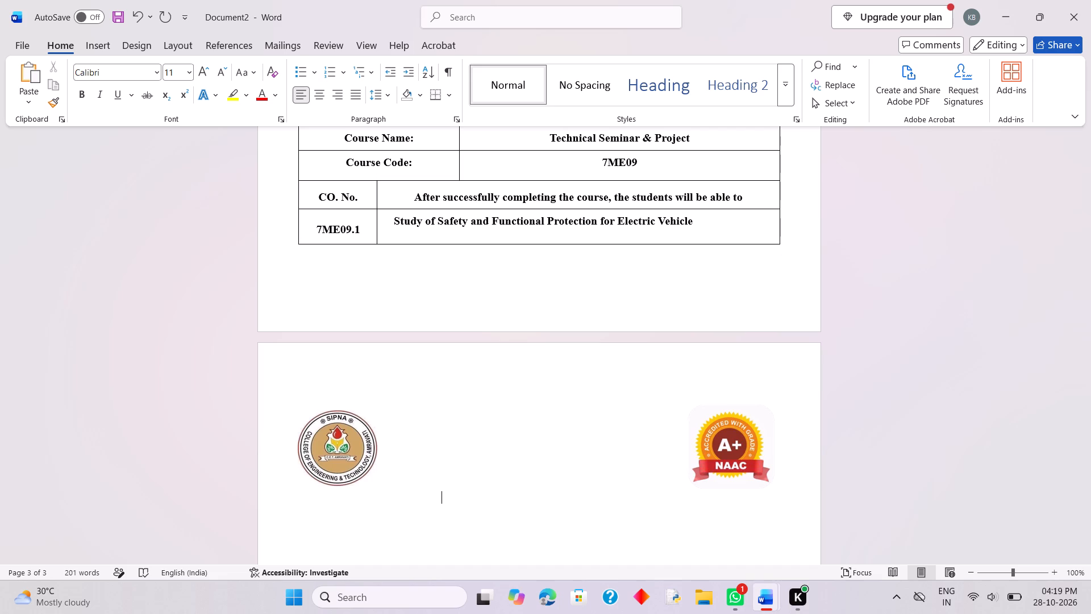
Cut the college logo and the NAAC badge from page 3.
click(341, 437)
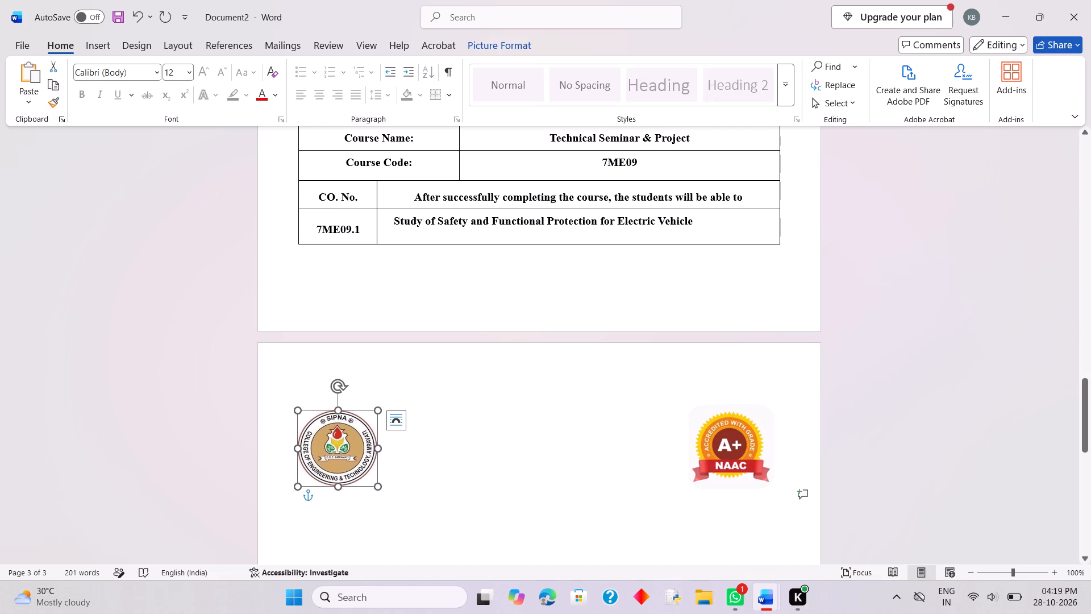
key(ctrl+x)
click(719, 448)
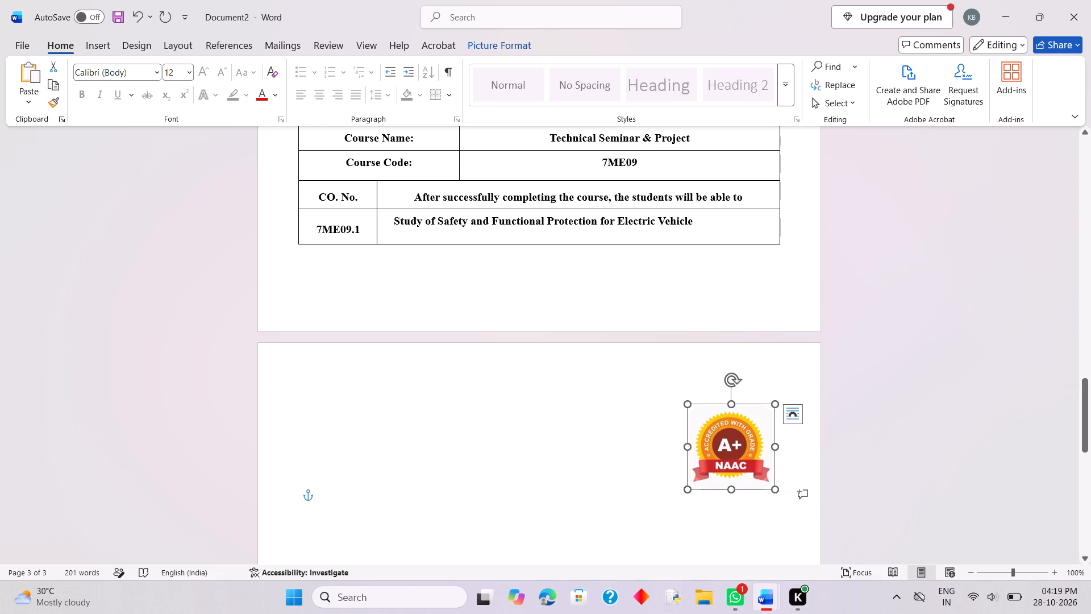
key(ctrl+x)
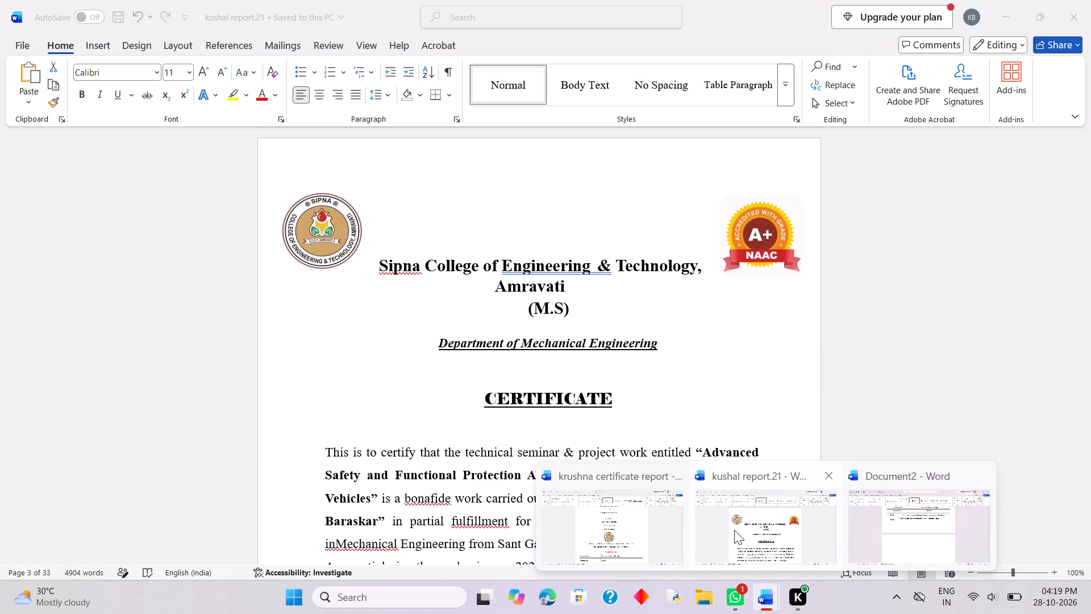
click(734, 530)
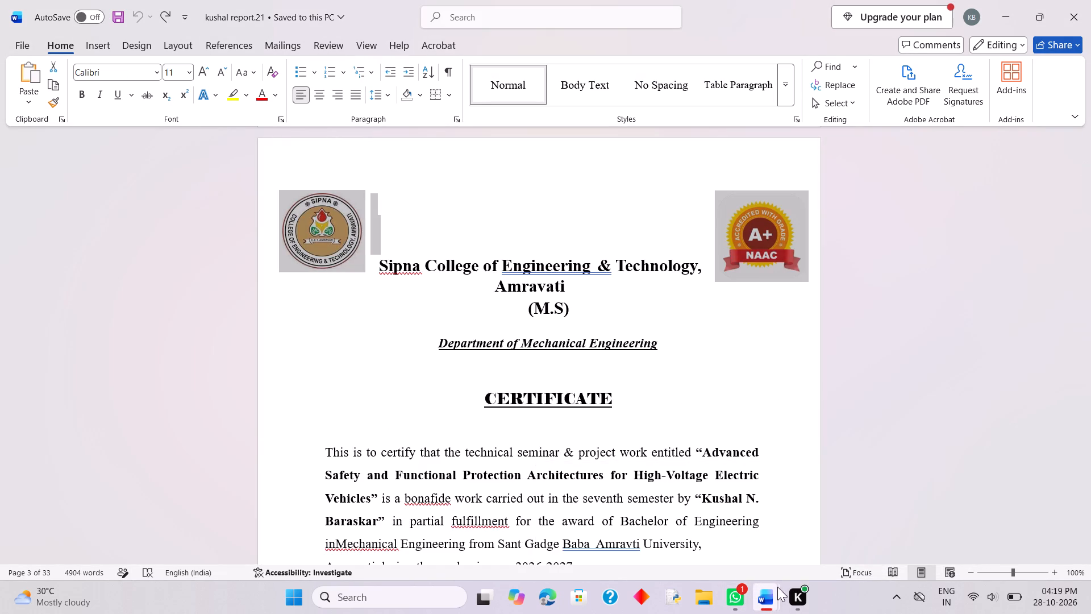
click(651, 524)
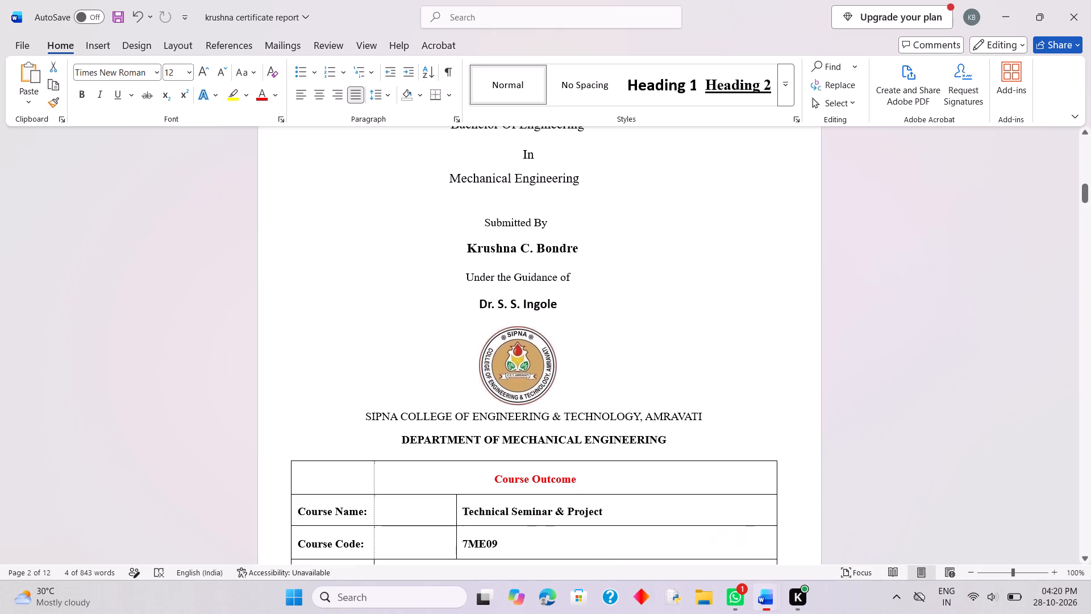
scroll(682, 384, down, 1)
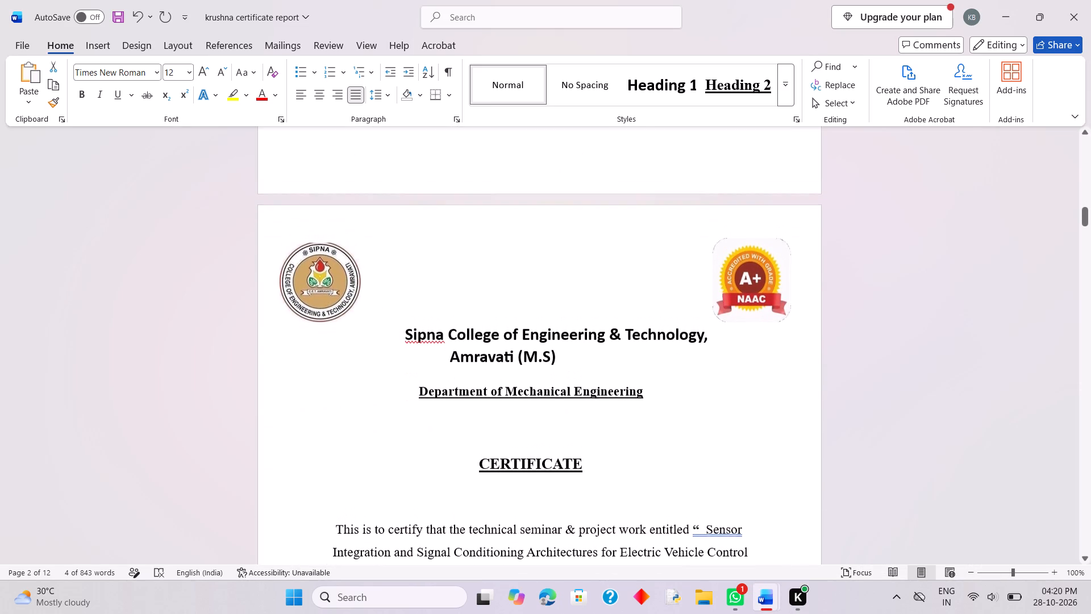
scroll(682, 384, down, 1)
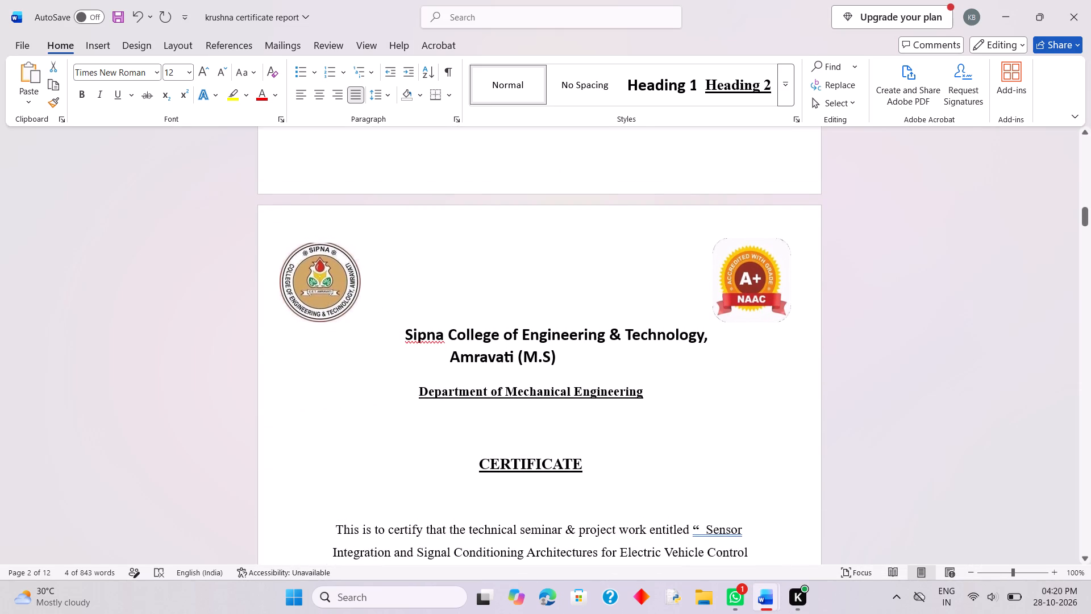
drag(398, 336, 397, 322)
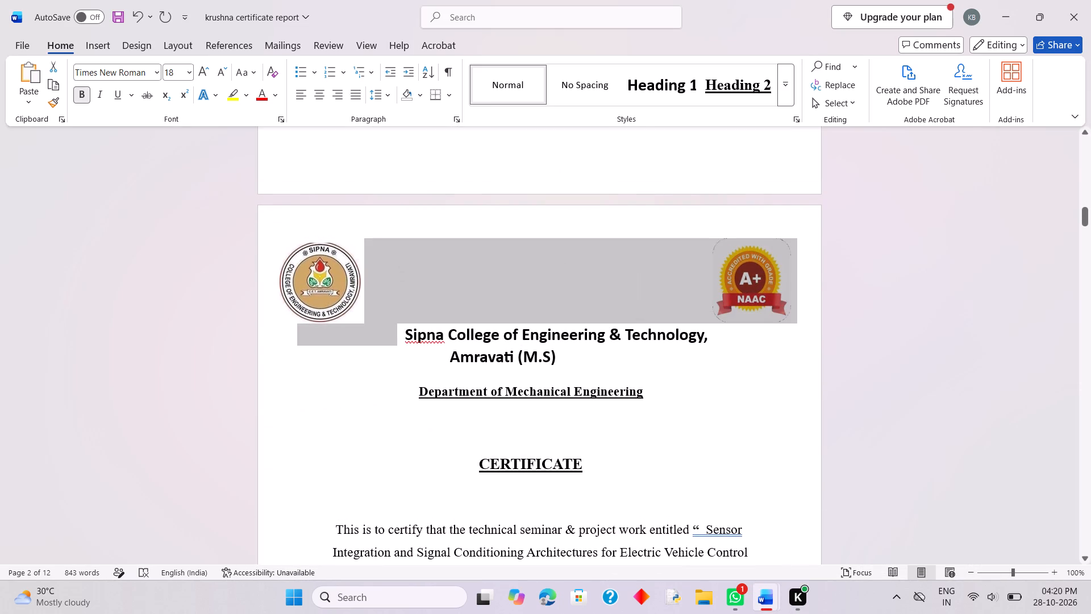
Copy the heading "Sipna College of Engineering & Technology, Amravati (M.S)" from the Certificate page of kushal report.21.
click(778, 538)
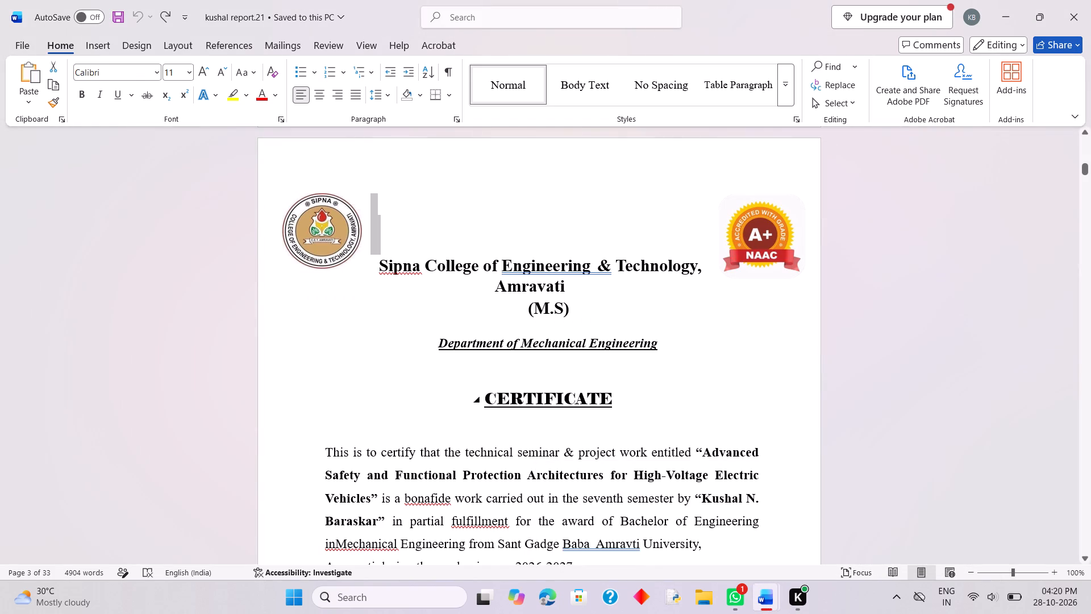
drag(373, 261, 595, 304)
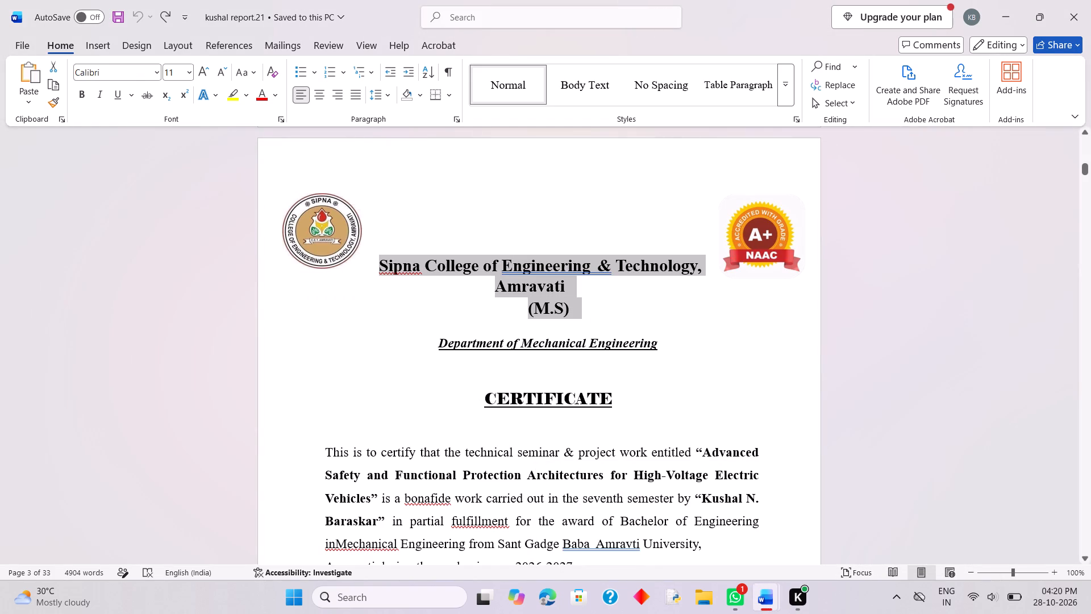
drag(595, 304, 595, 304)
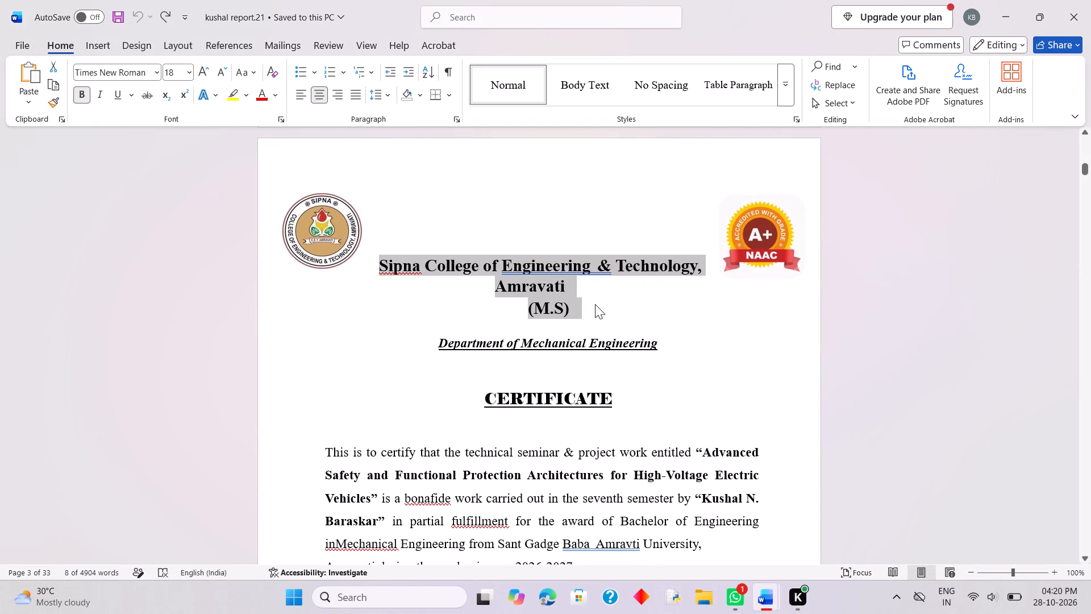
key(ctrl+c)
Paste the copied college heading at the top of page 3 in Document2 and keep it centred.
click(886, 539)
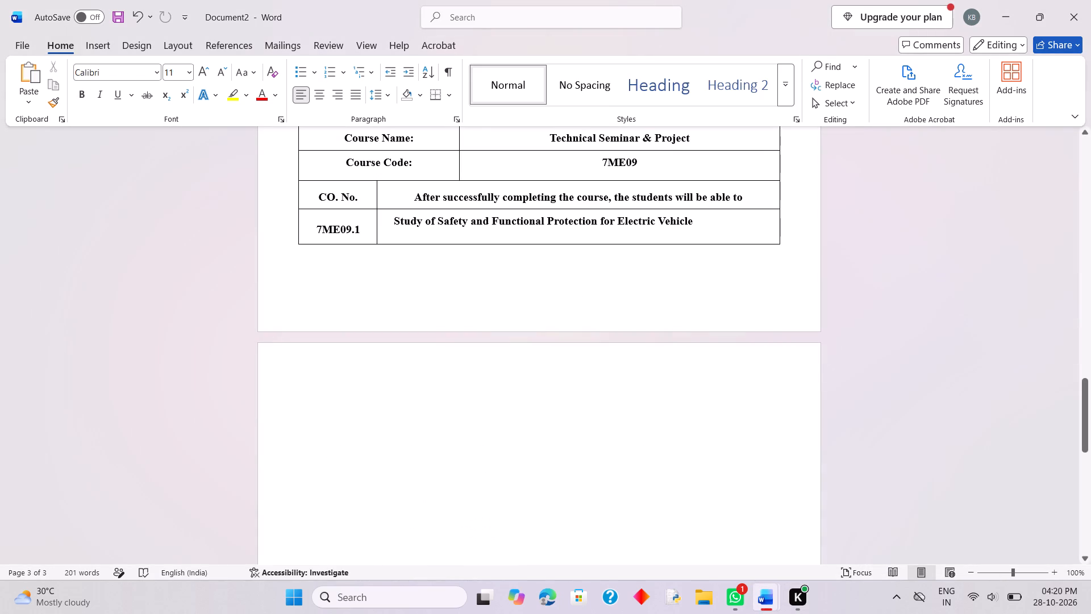
key(ctrl+v)
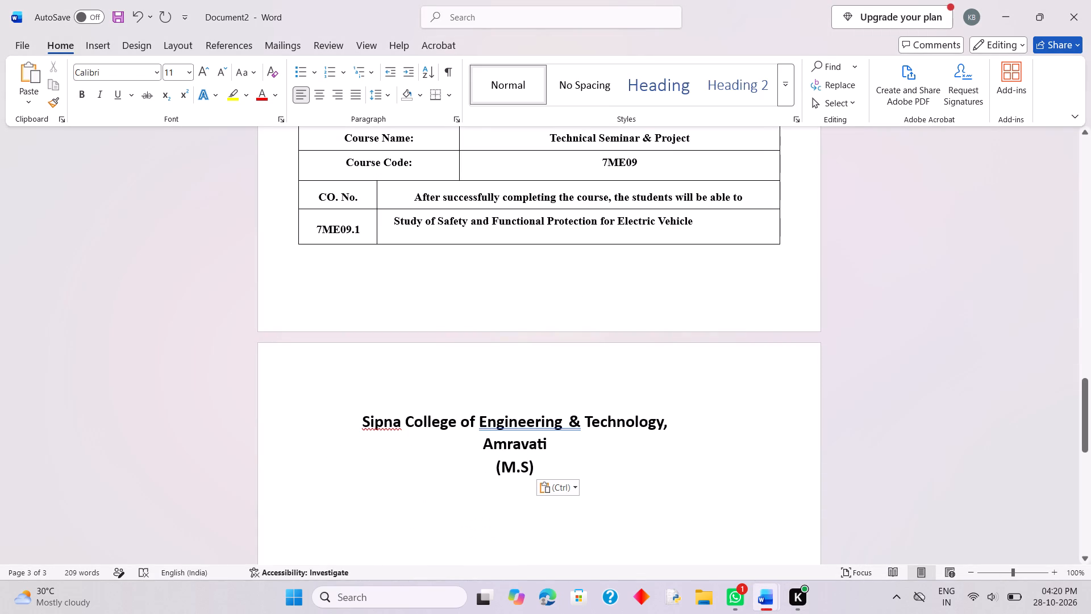
drag(358, 421, 559, 471)
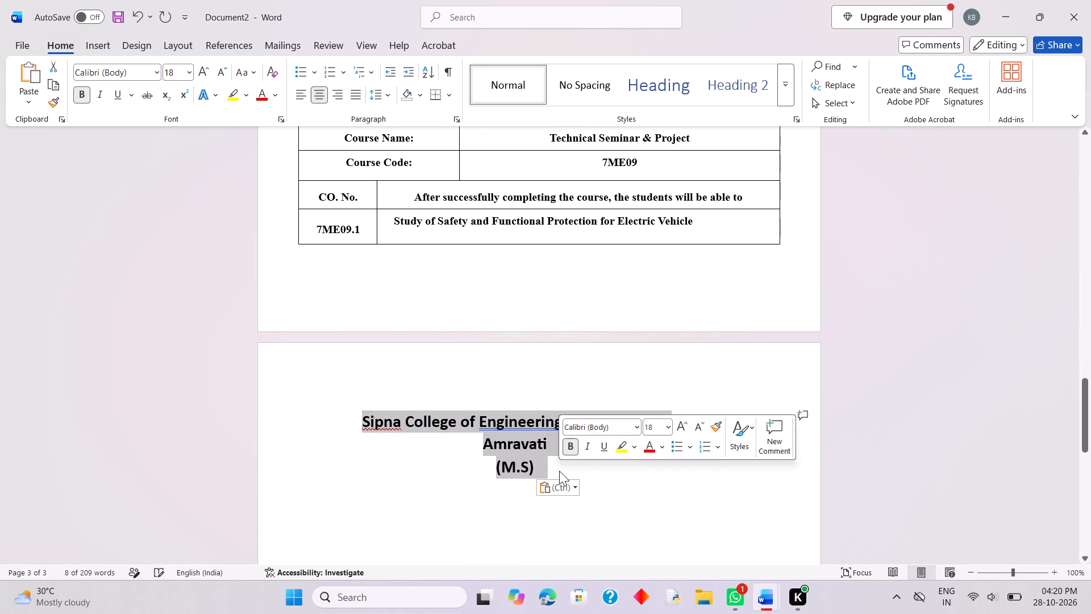
click(319, 96)
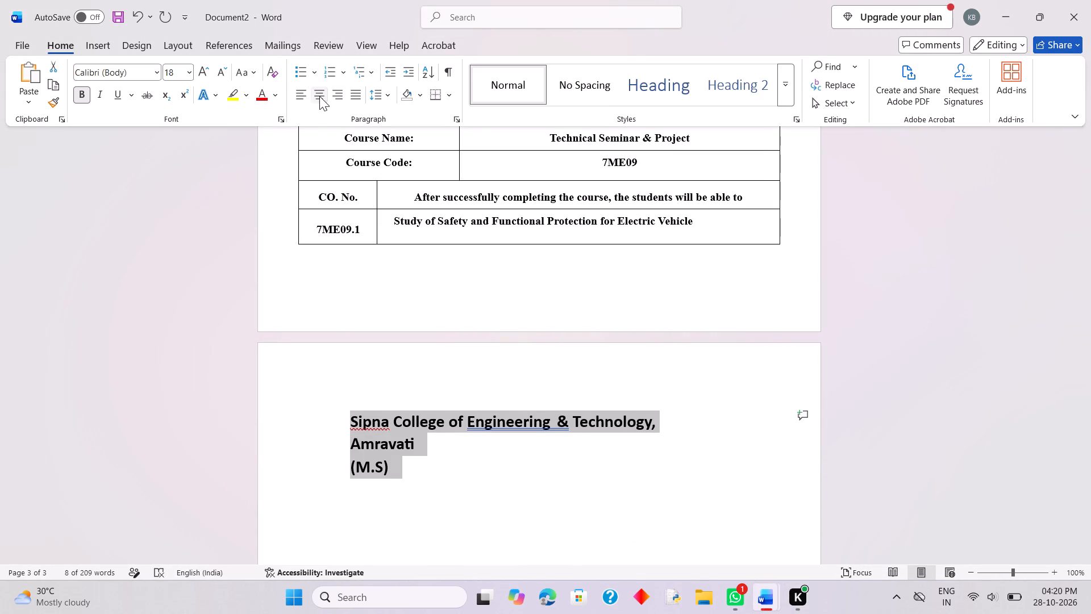
click(319, 96)
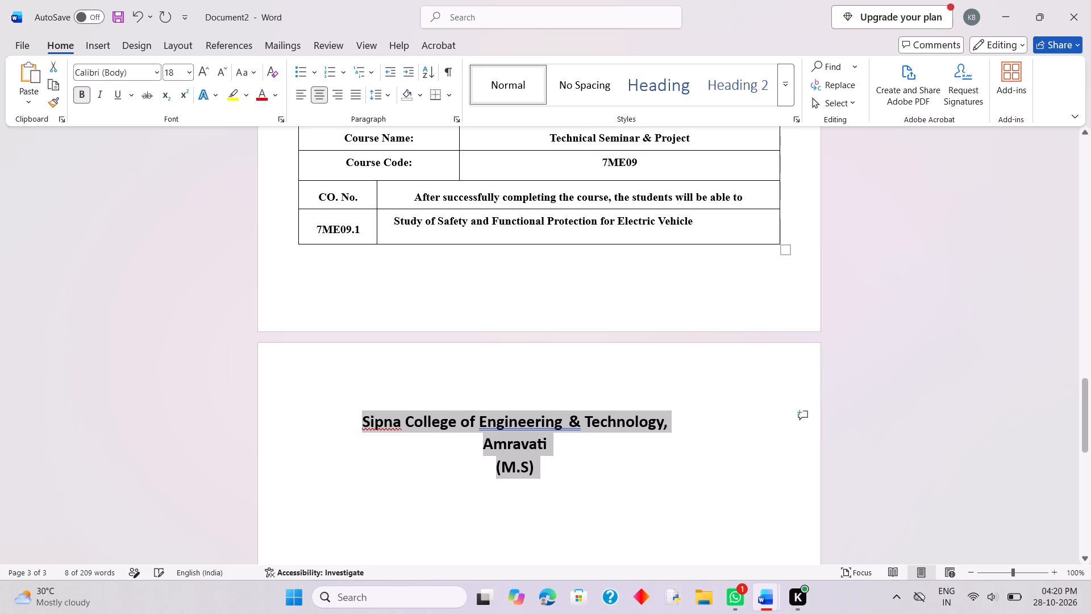
Insert six spaces before "Sipna" in page 3's heading to shift its first line.
click(361, 420)
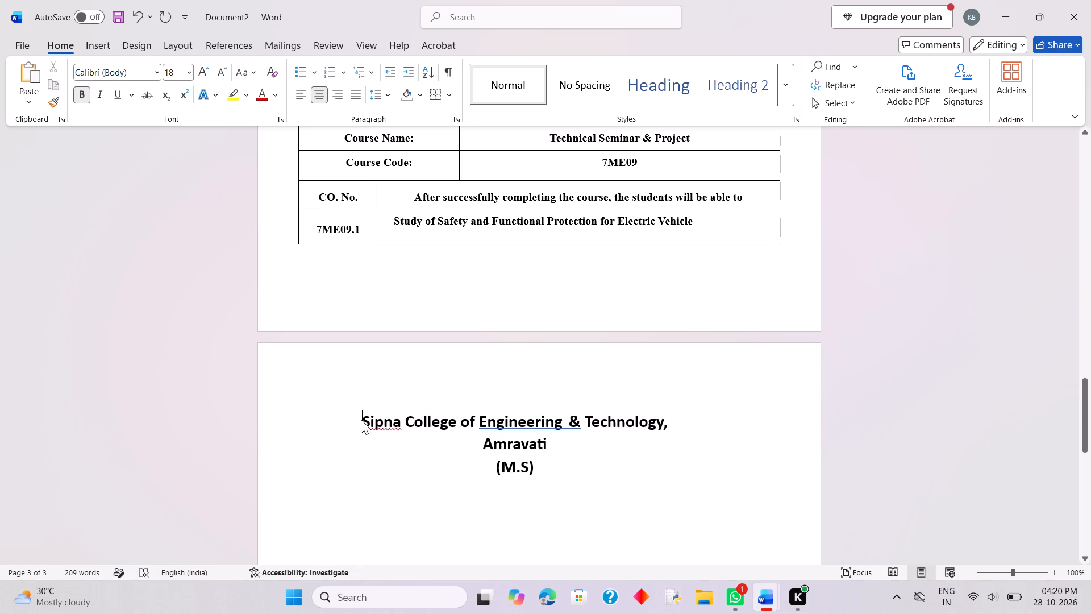
key(space)
key(space)
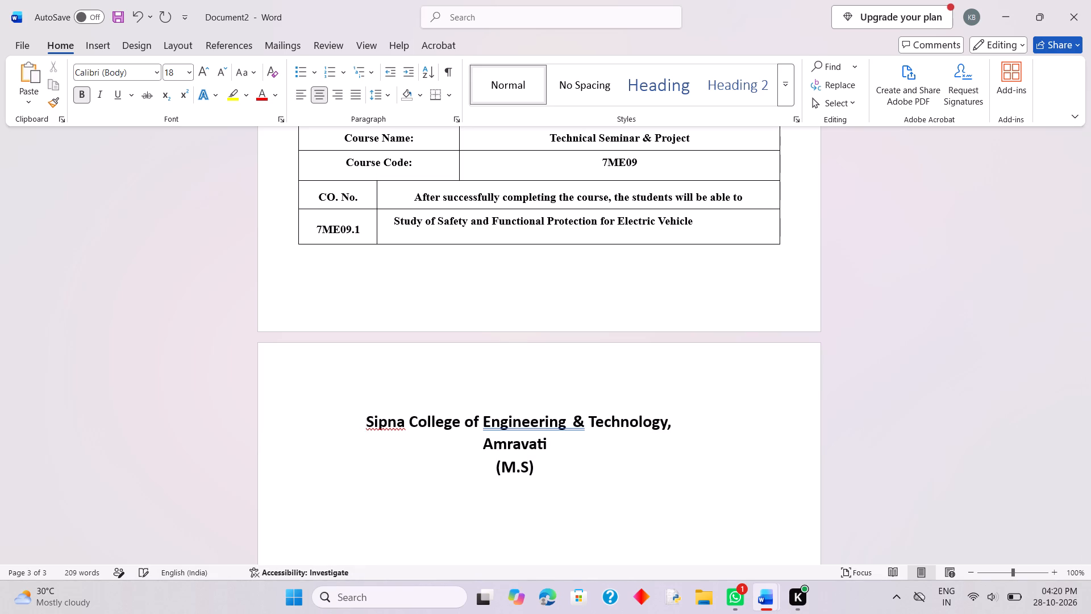
key(space)
key(space)
key(space)
key(space)
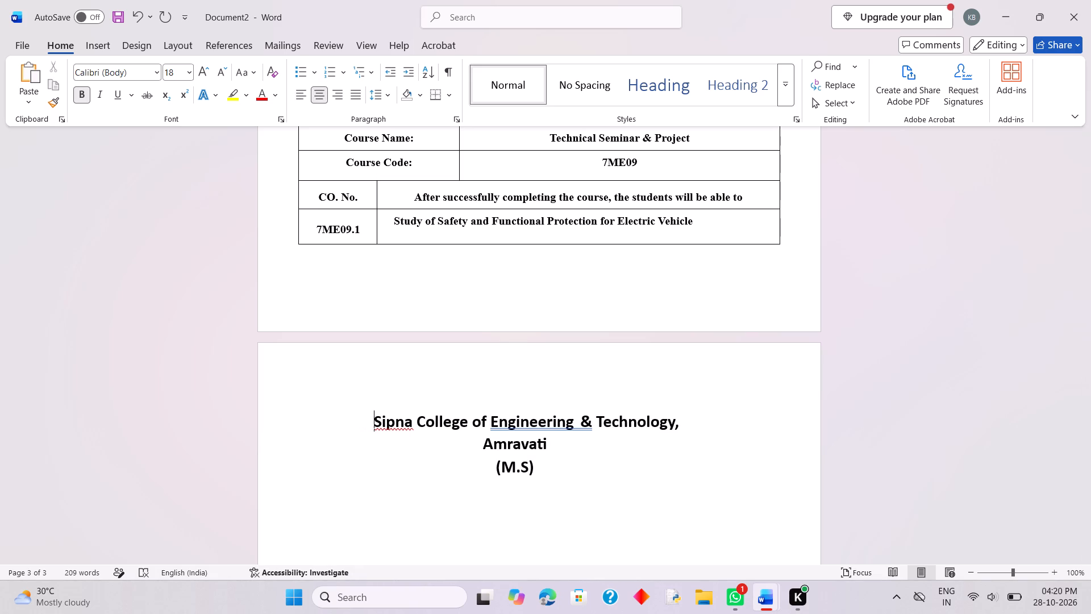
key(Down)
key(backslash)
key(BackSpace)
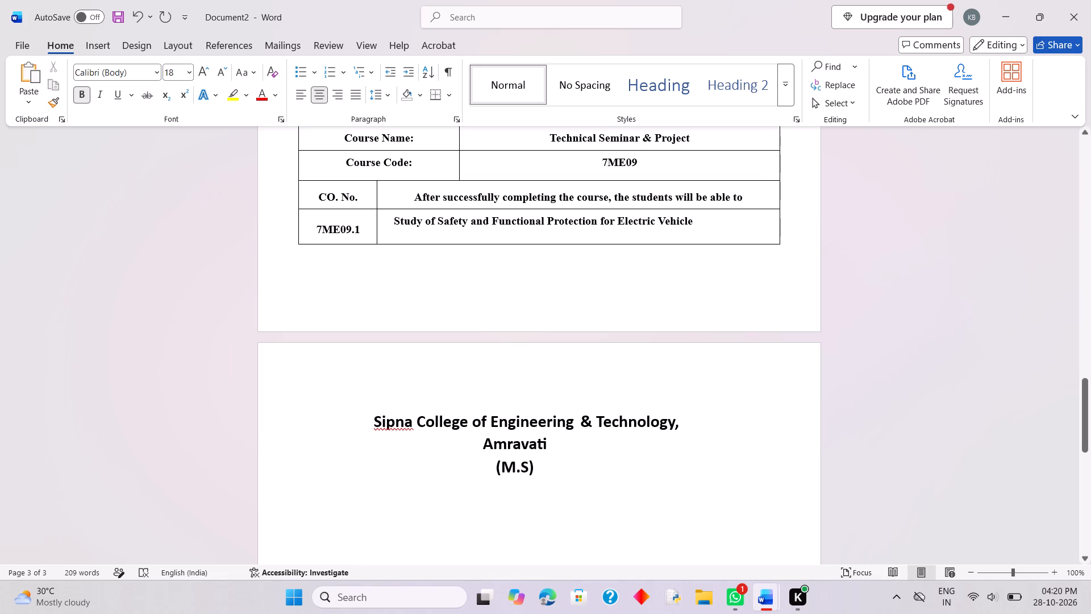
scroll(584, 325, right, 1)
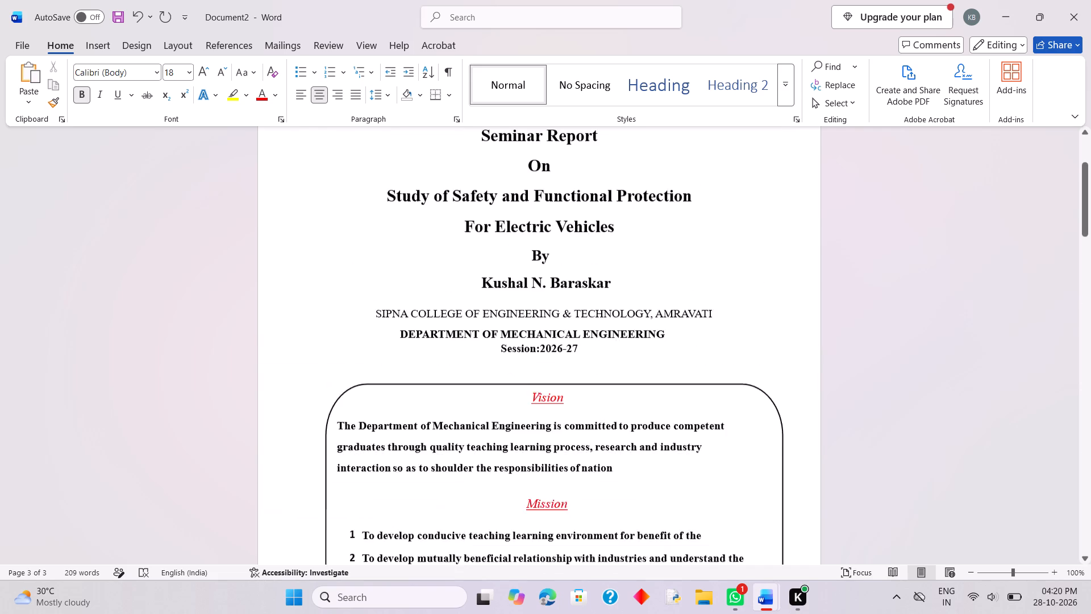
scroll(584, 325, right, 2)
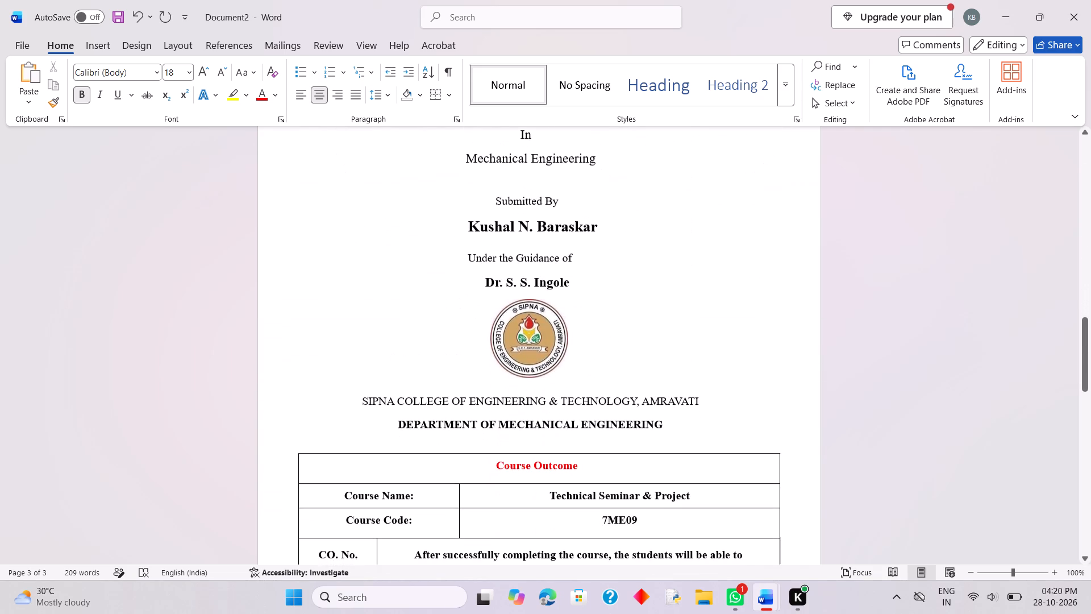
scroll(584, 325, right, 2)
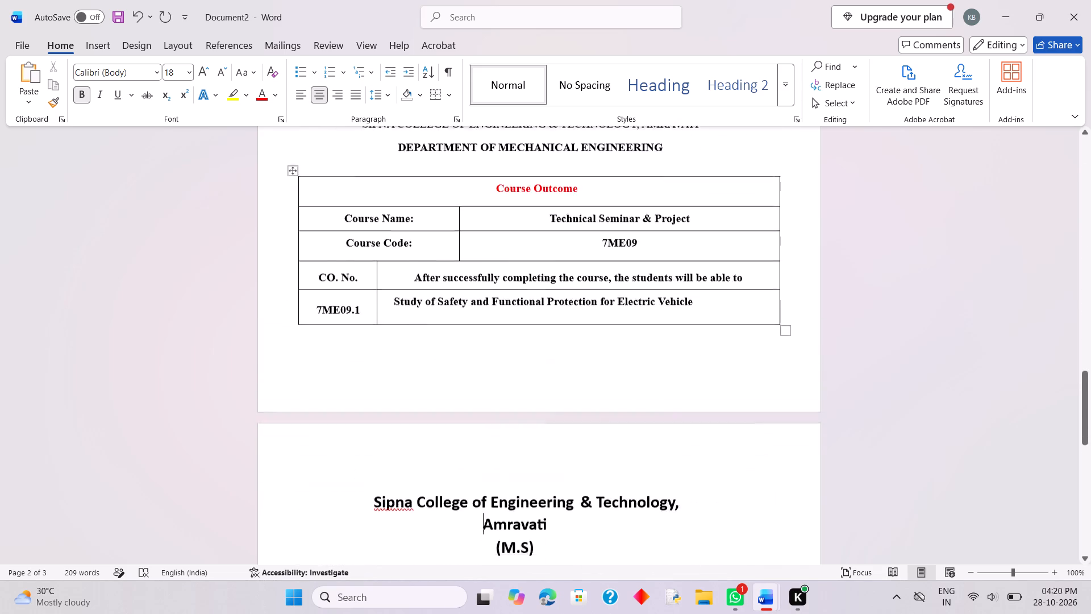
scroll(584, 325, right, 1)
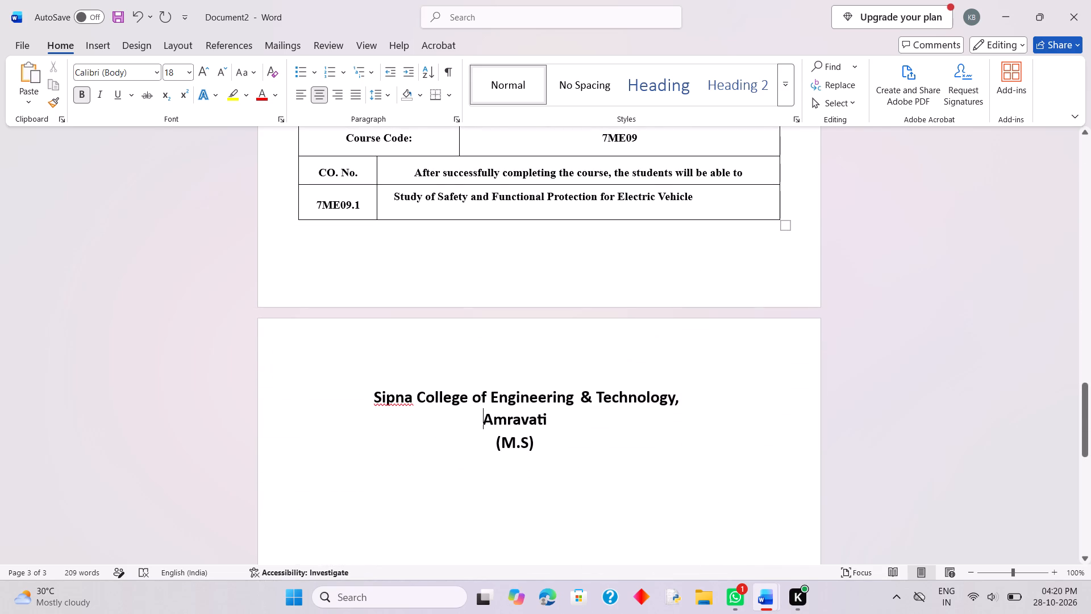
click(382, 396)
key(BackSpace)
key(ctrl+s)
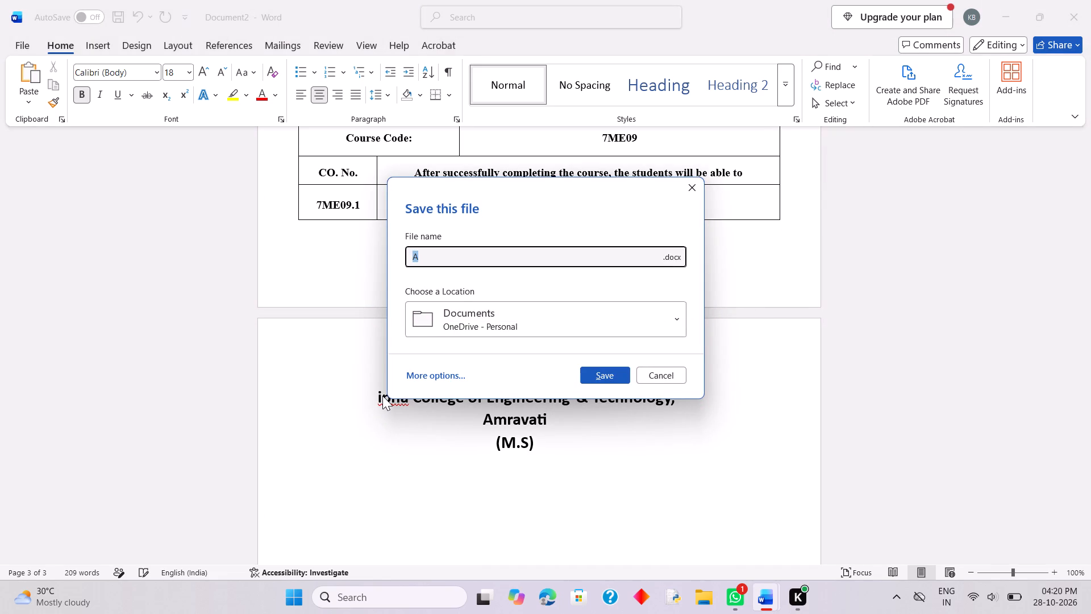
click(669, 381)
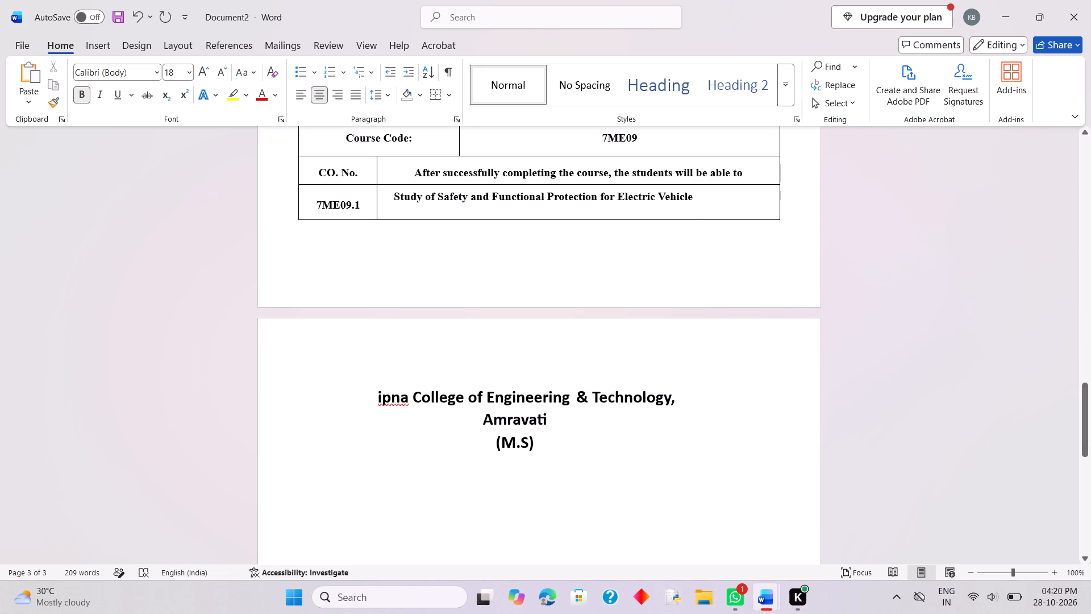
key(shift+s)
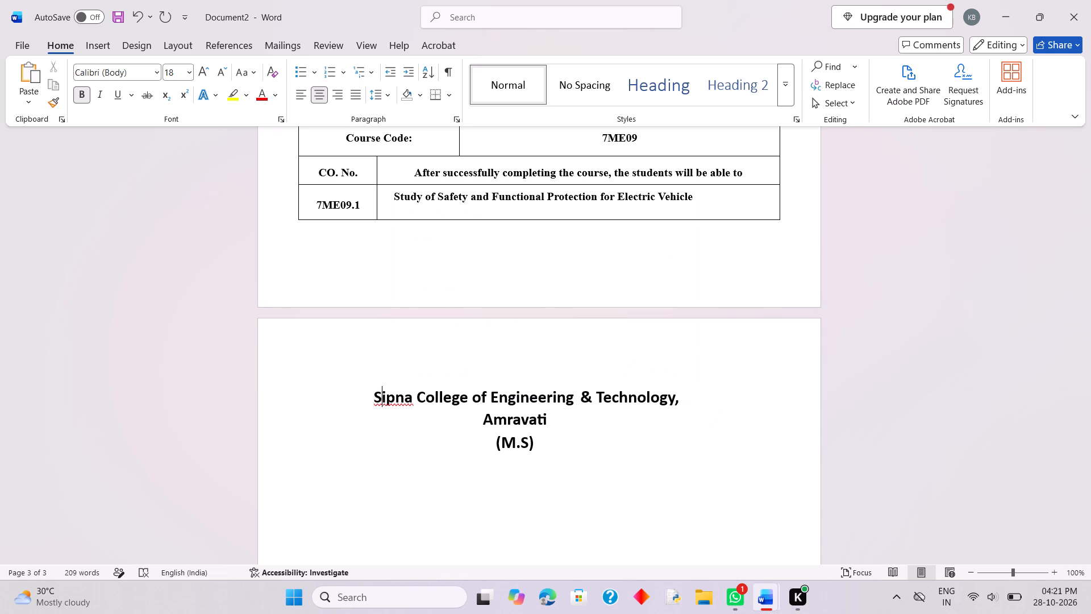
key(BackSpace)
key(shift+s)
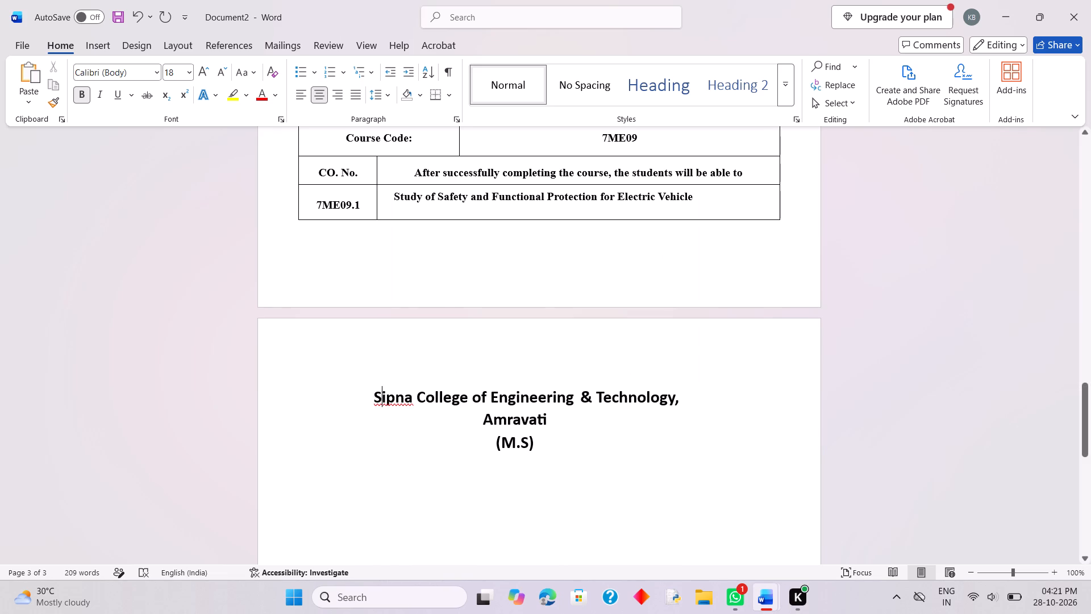
Change the font of page 3's whole college heading to Times New Roman.
drag(368, 401, 535, 455)
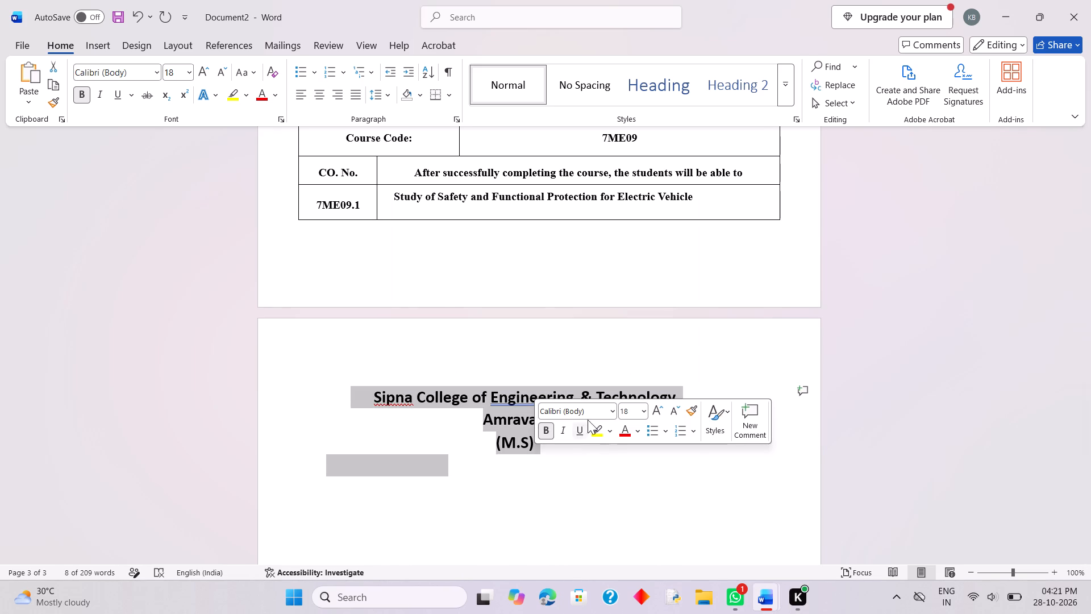
click(594, 411)
key(BackSpace)
key(t)
key(Return)
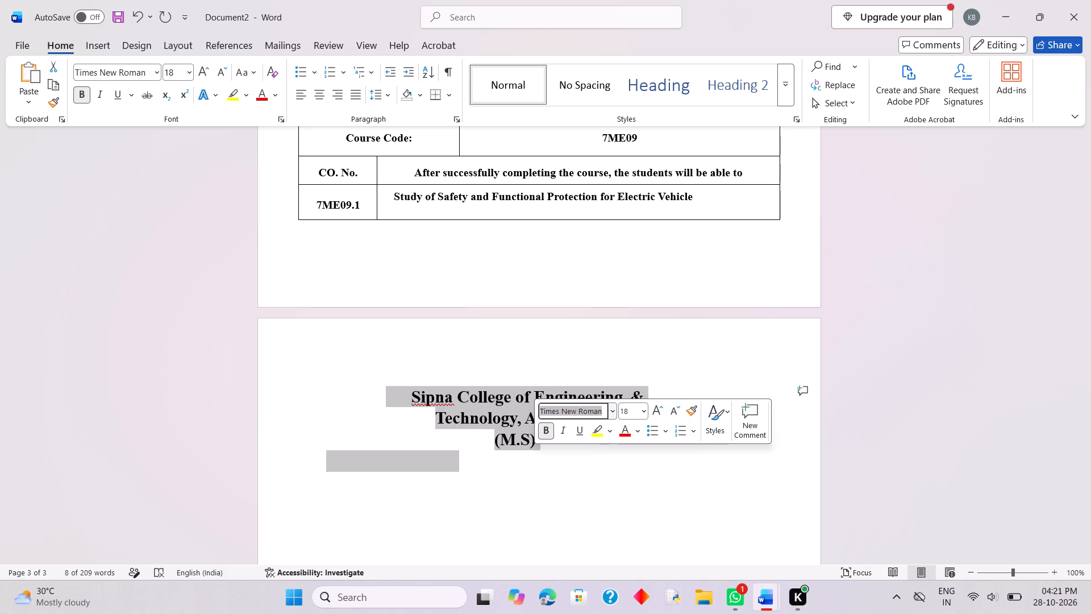
key(Return)
click(595, 475)
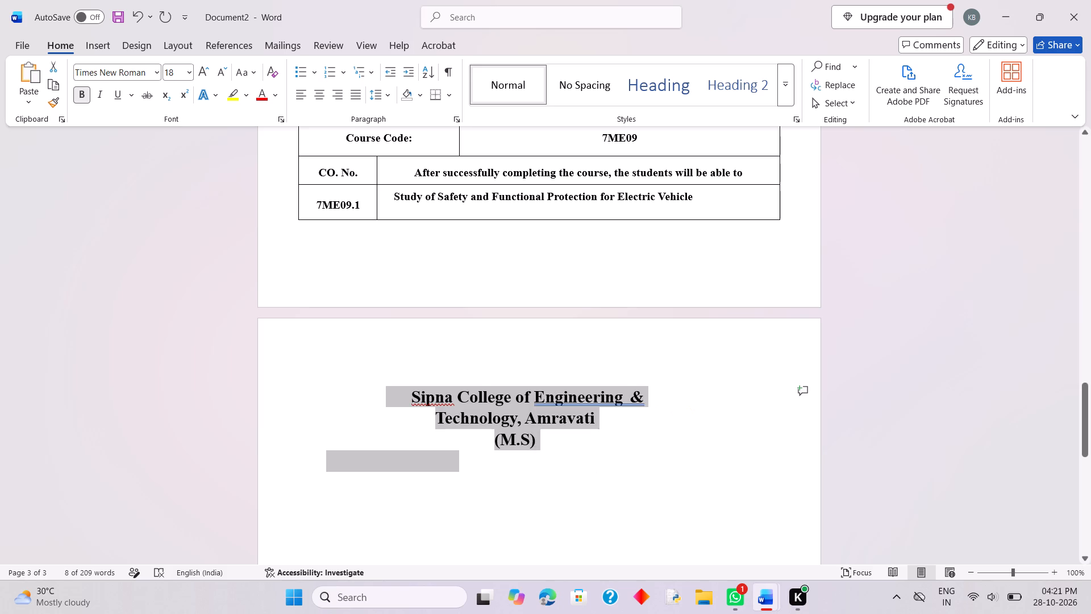
Remove the extra space before the ampersand and the space after it in page 3's heading, checking against kushal report.21.
click(626, 400)
key(BackSpace)
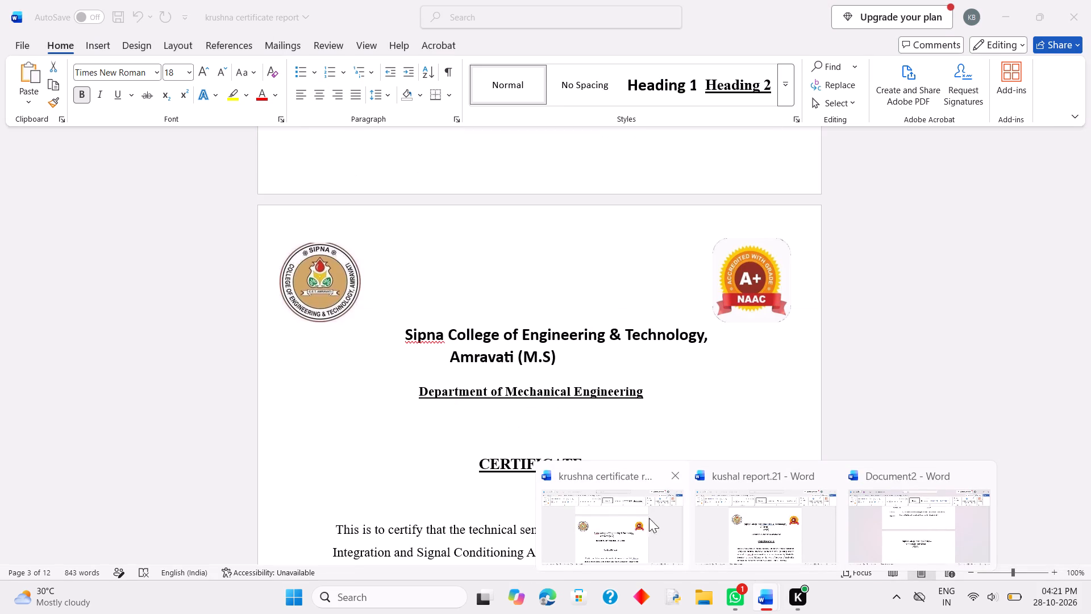
click(746, 528)
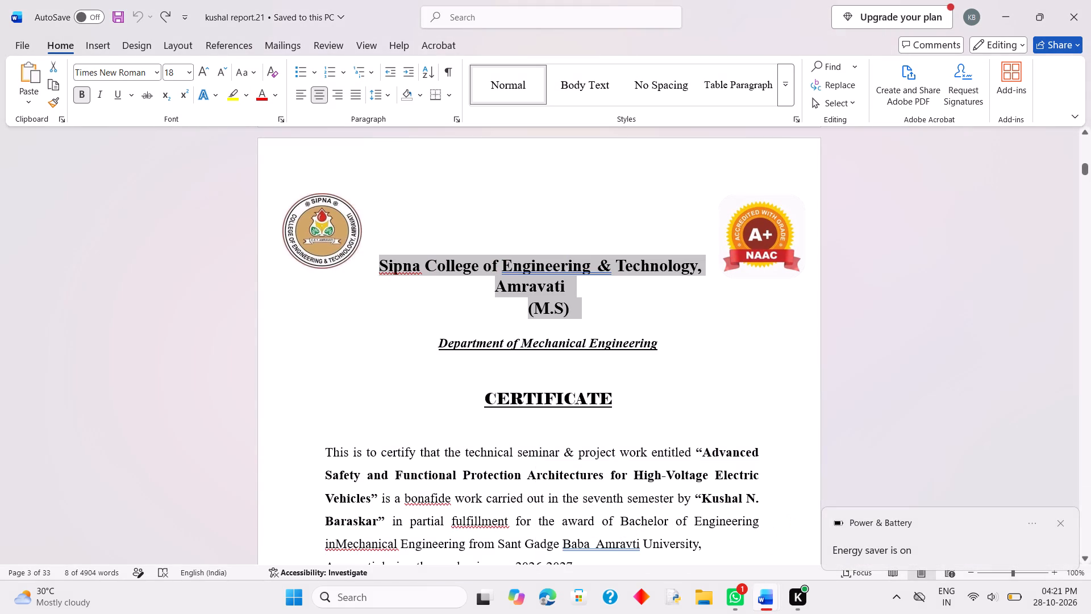
click(746, 361)
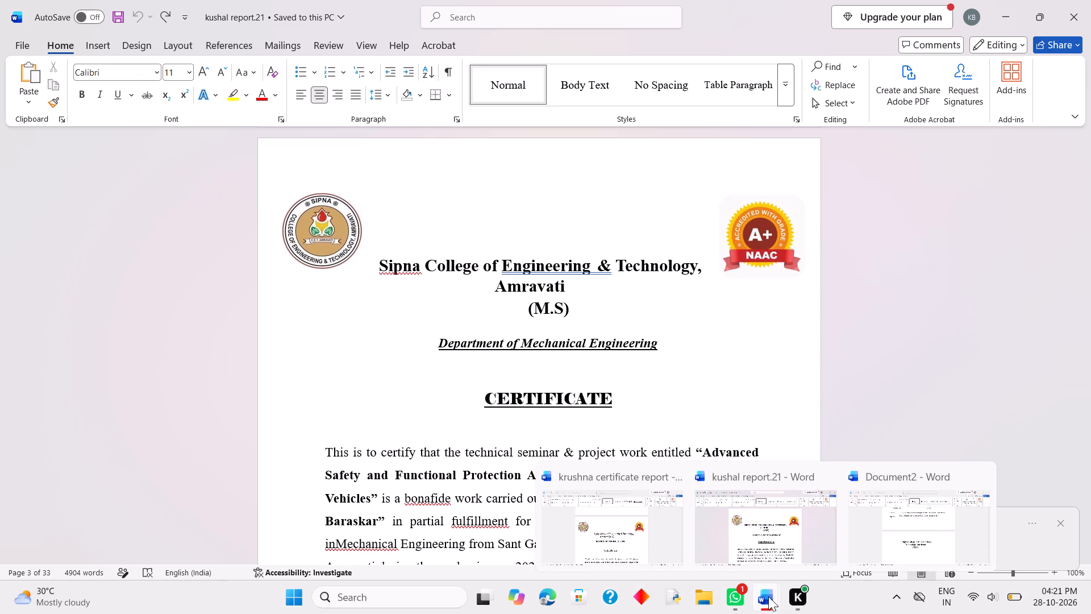
click(898, 541)
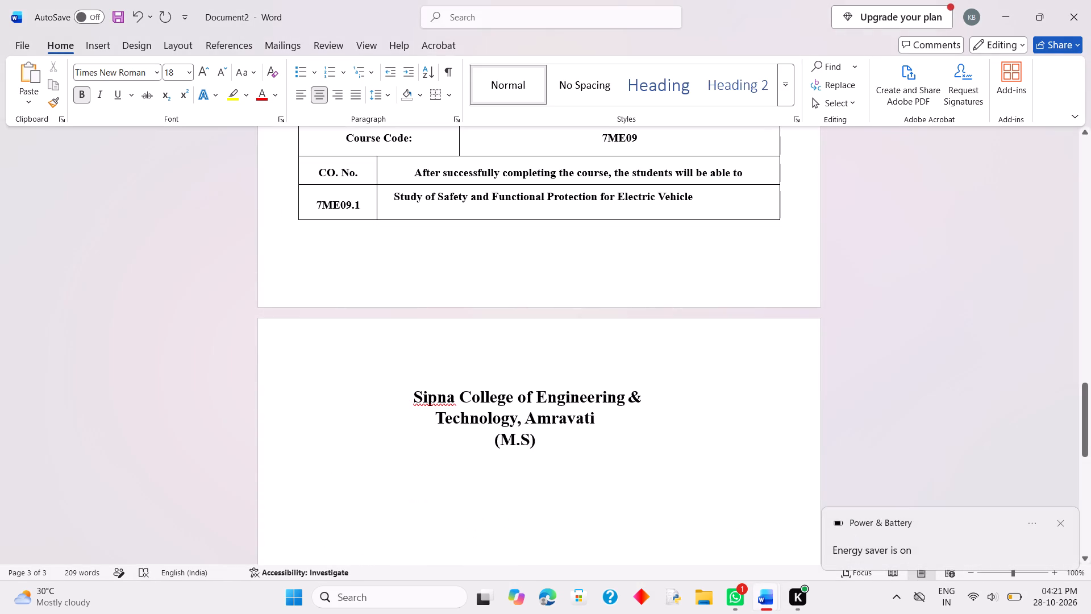
click(436, 418)
key(BackSpace)
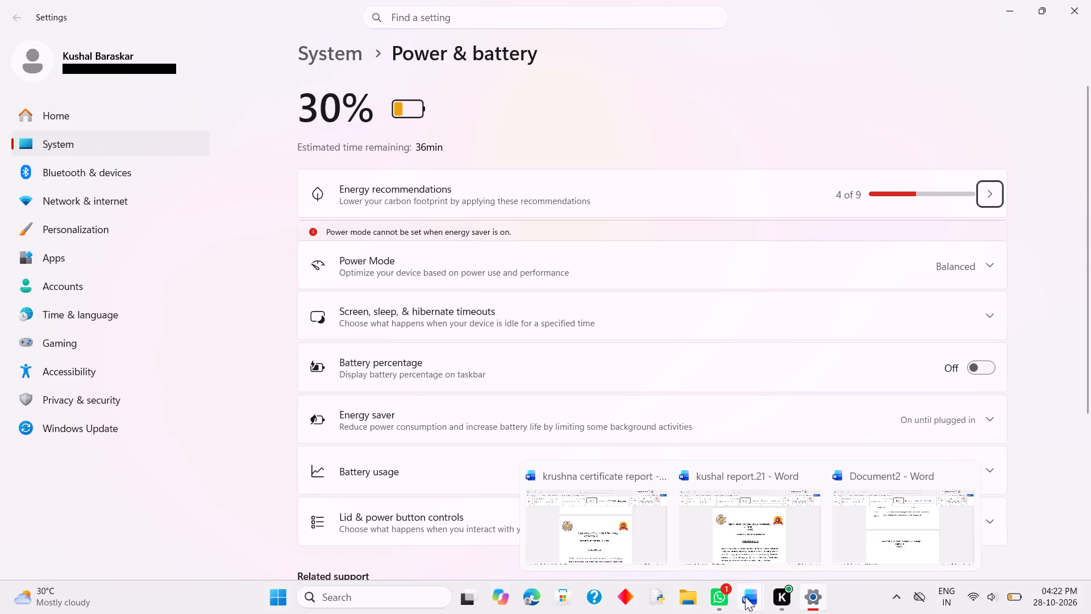
Copy the Sipna college logo from kushal report.21 into Document2's page 3 and place it to the left of the college heading.
click(853, 515)
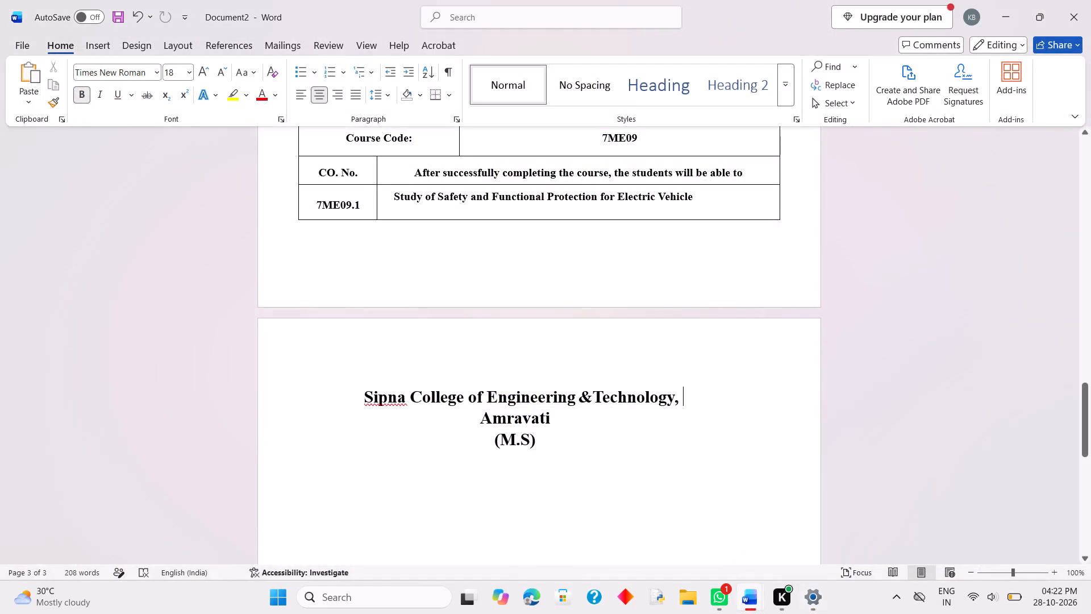
click(609, 474)
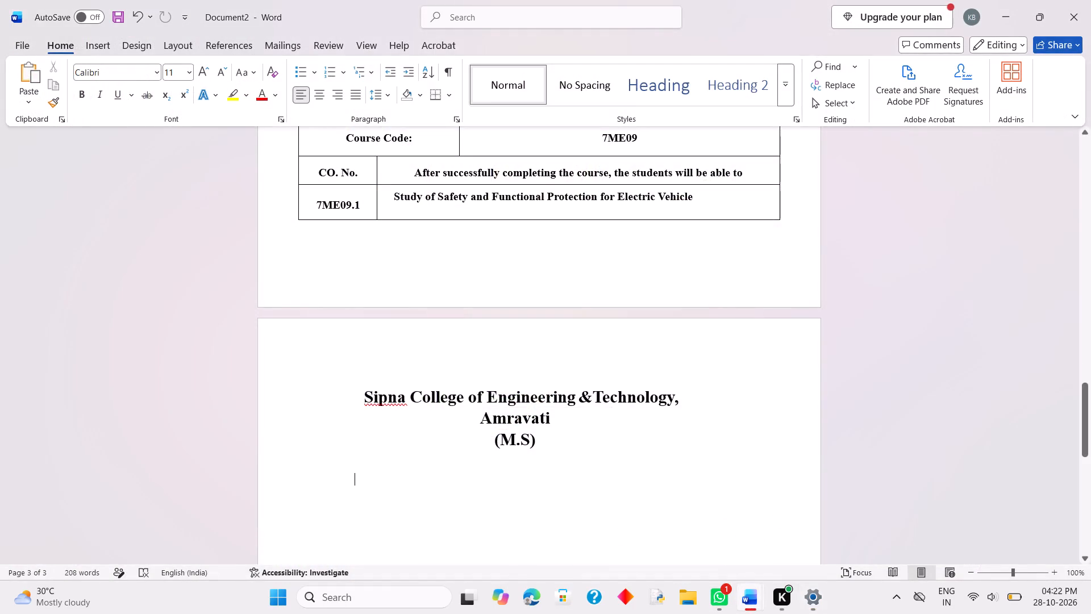
click(543, 431)
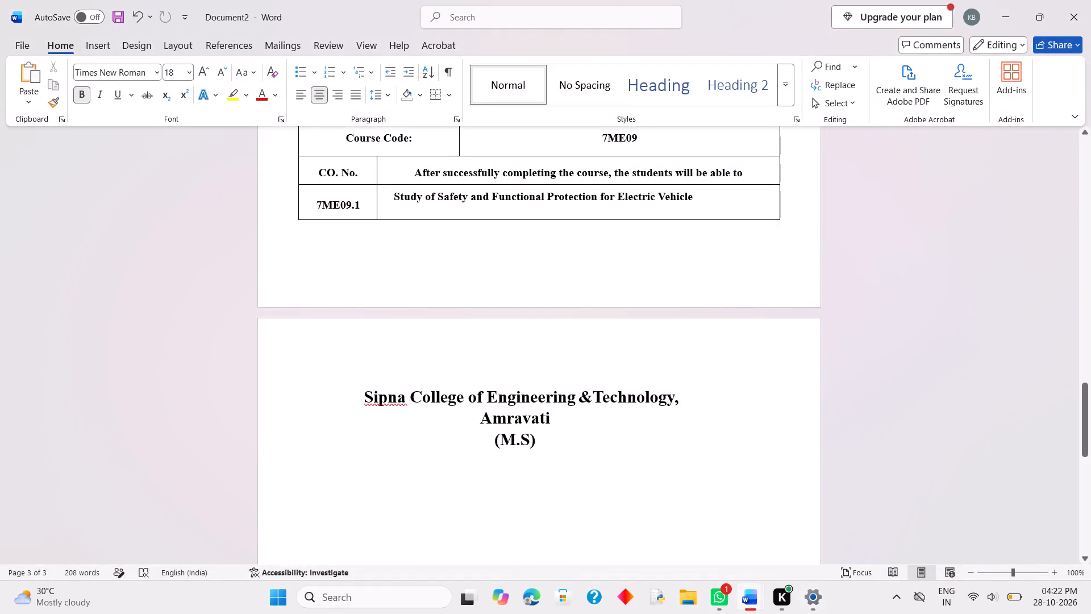
click(313, 405)
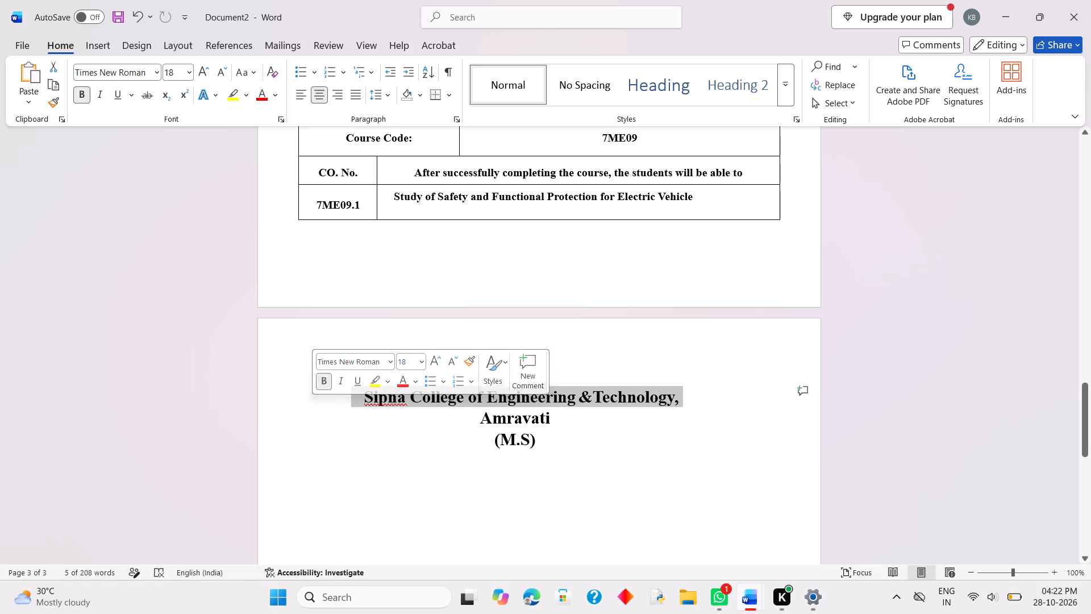
click(357, 450)
double_click(336, 403)
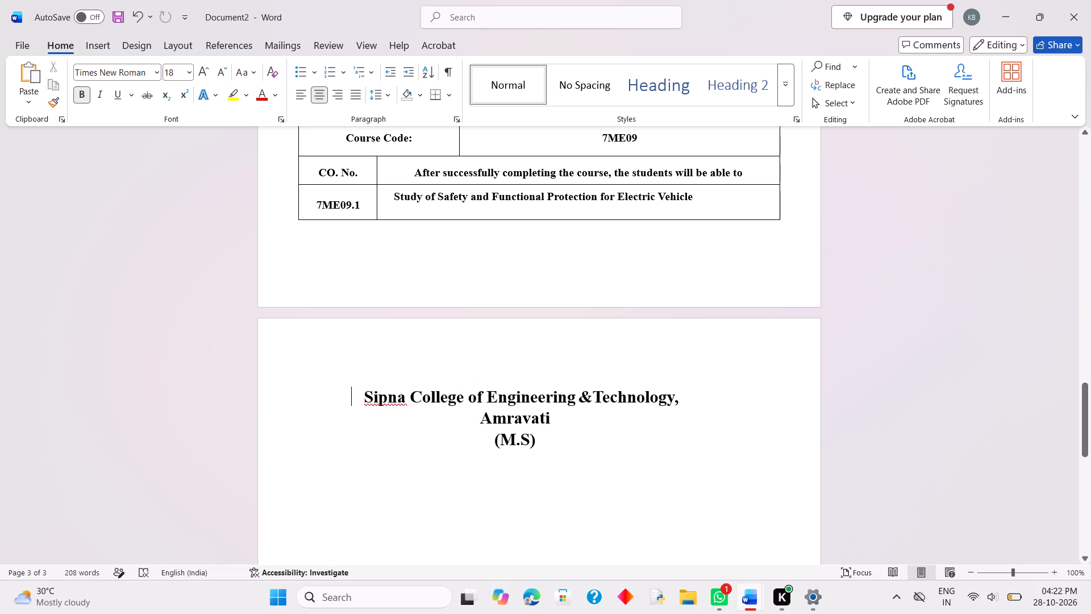
click(336, 403)
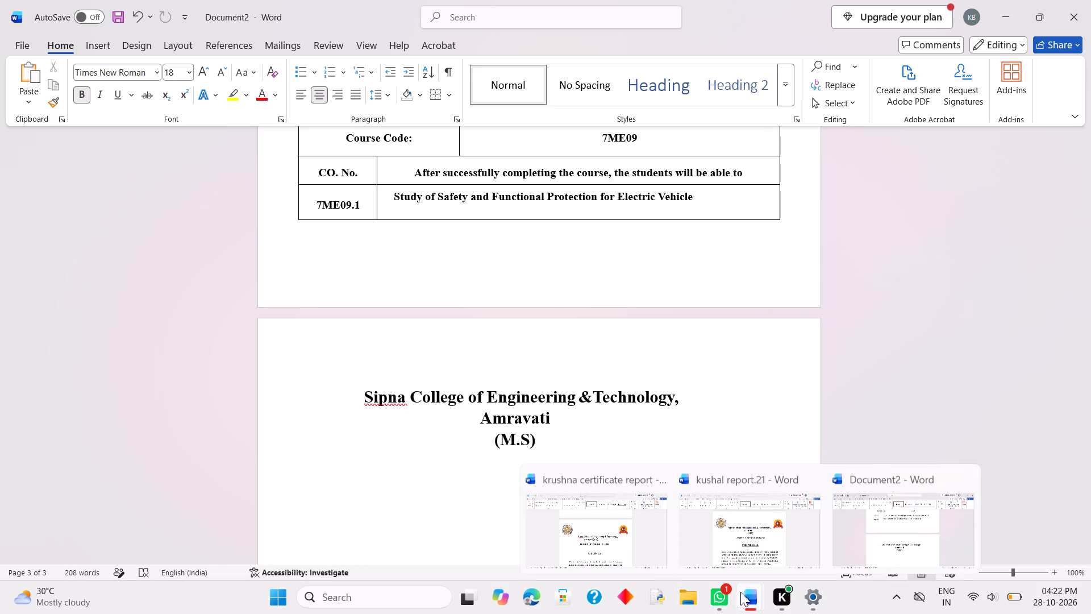
click(702, 524)
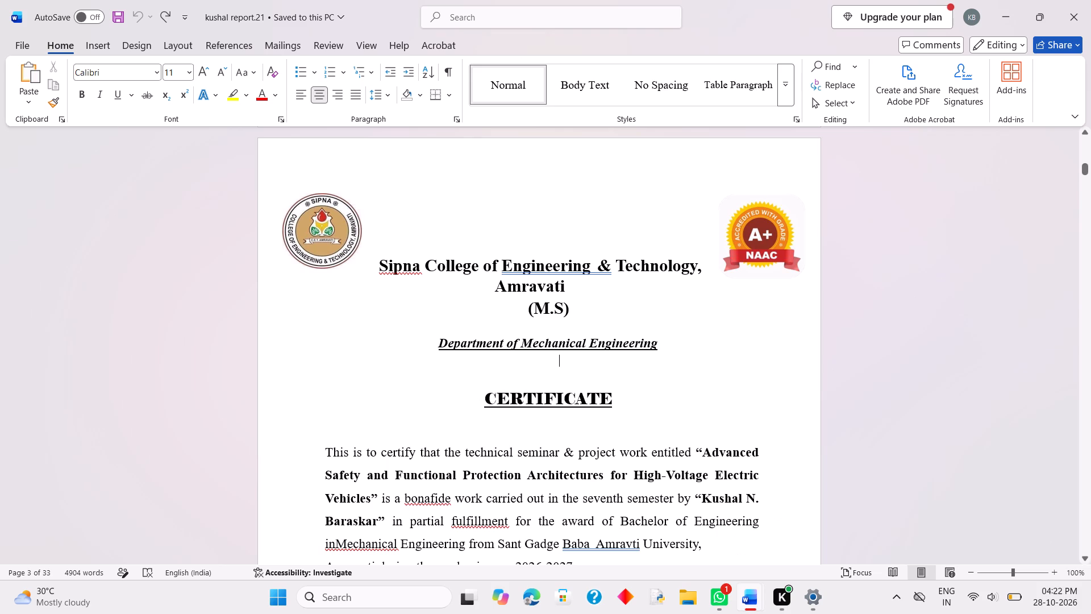
click(326, 227)
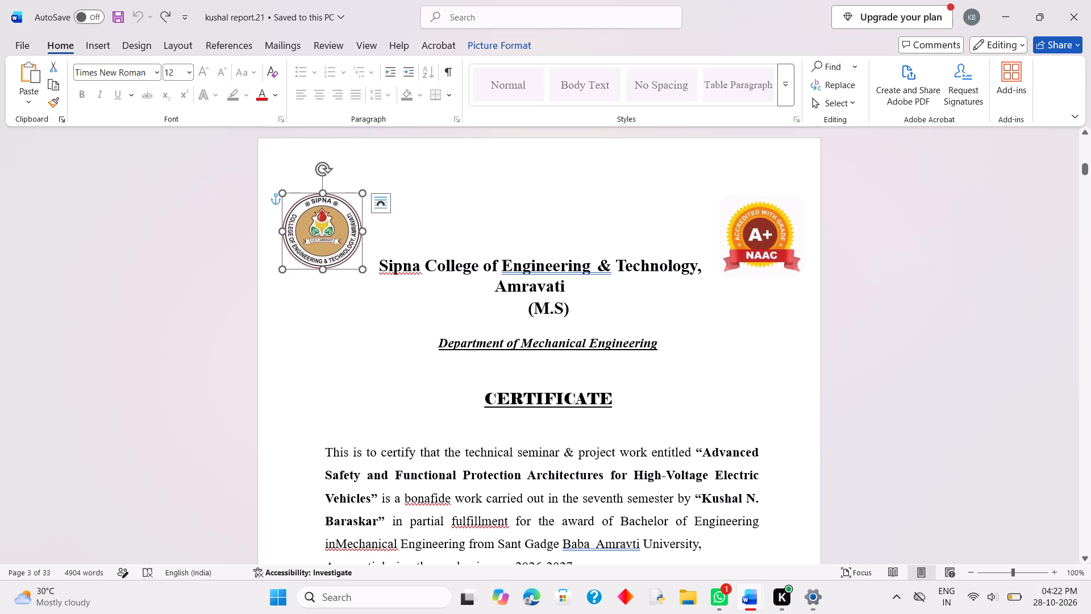
key(ctrl+c)
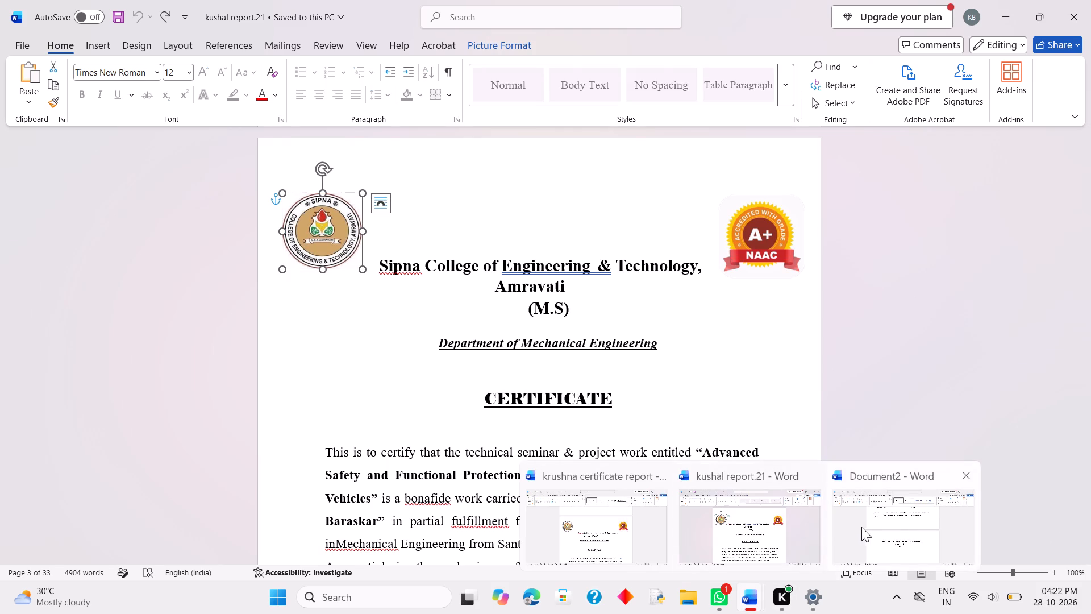
click(862, 526)
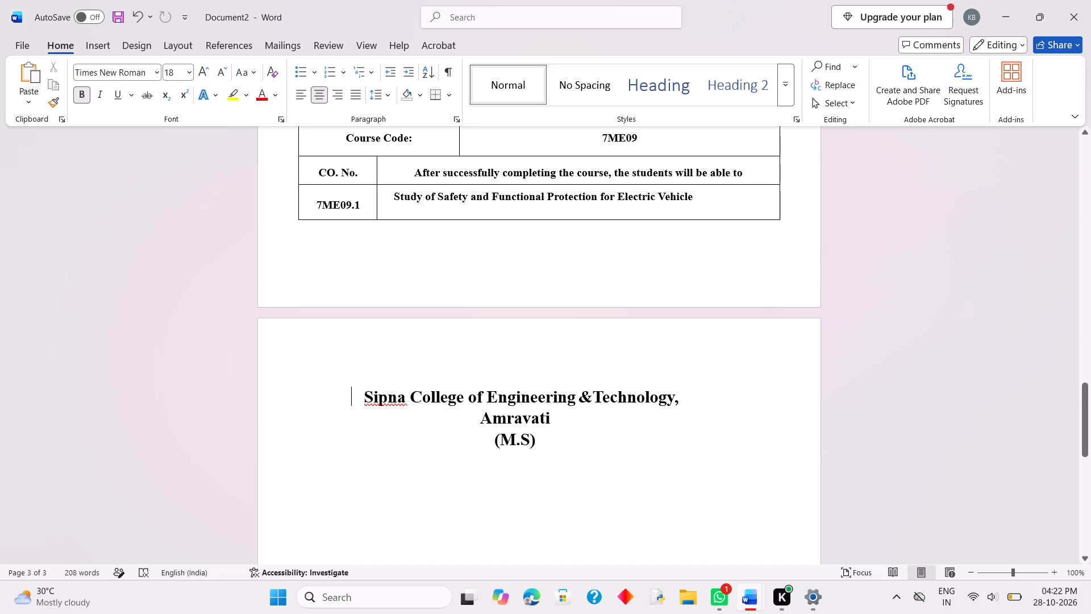
key(ctrl+v)
drag(457, 428, 329, 344)
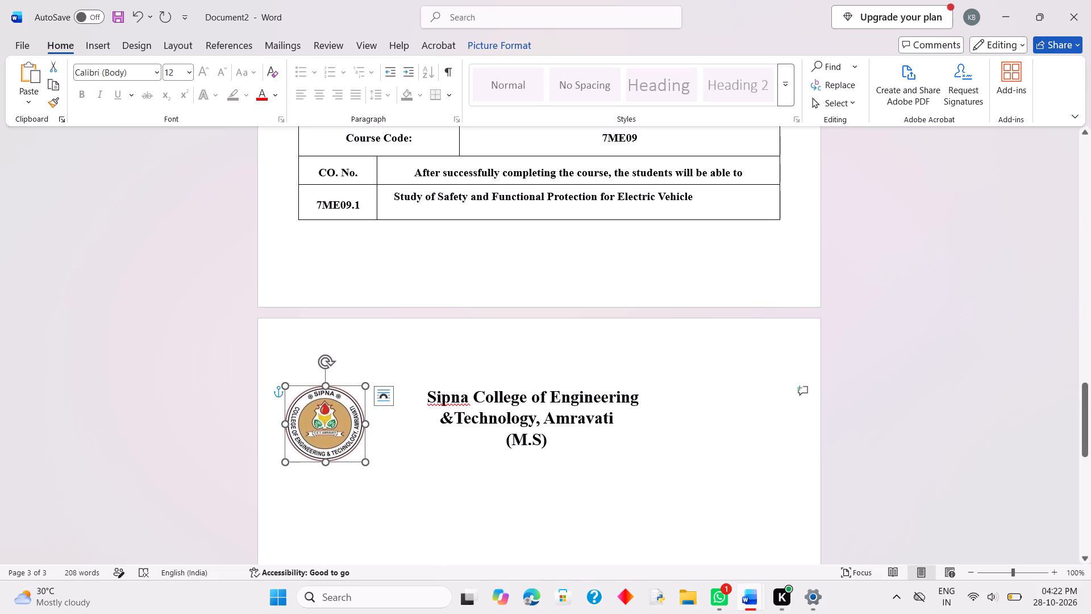
drag(328, 428, 340, 423)
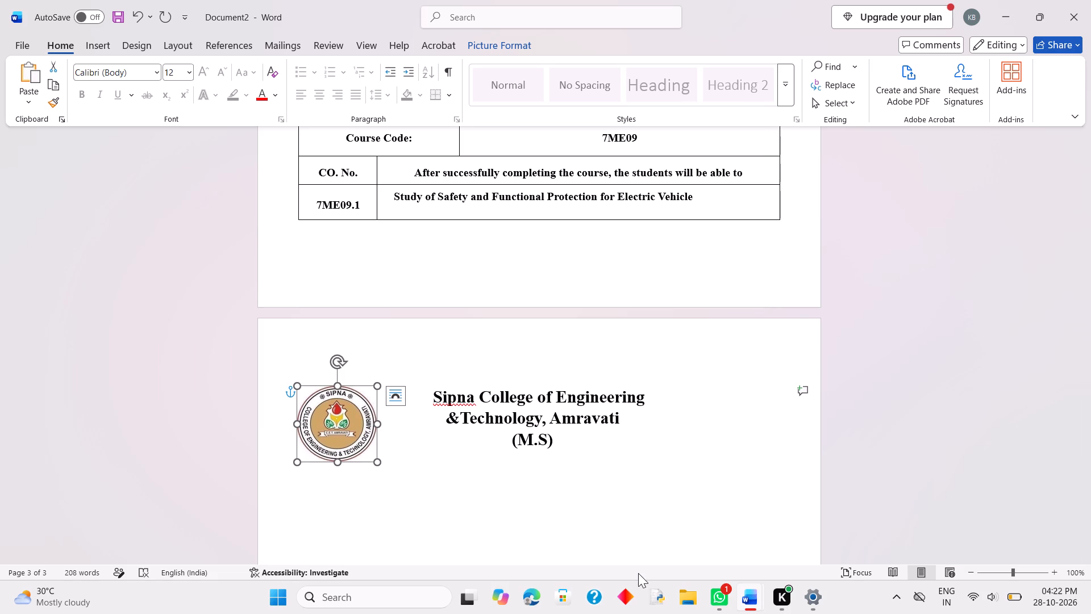
Reduce the spaces before "Sipna" in page 3's heading to one.
click(431, 393)
key(BackSpace)
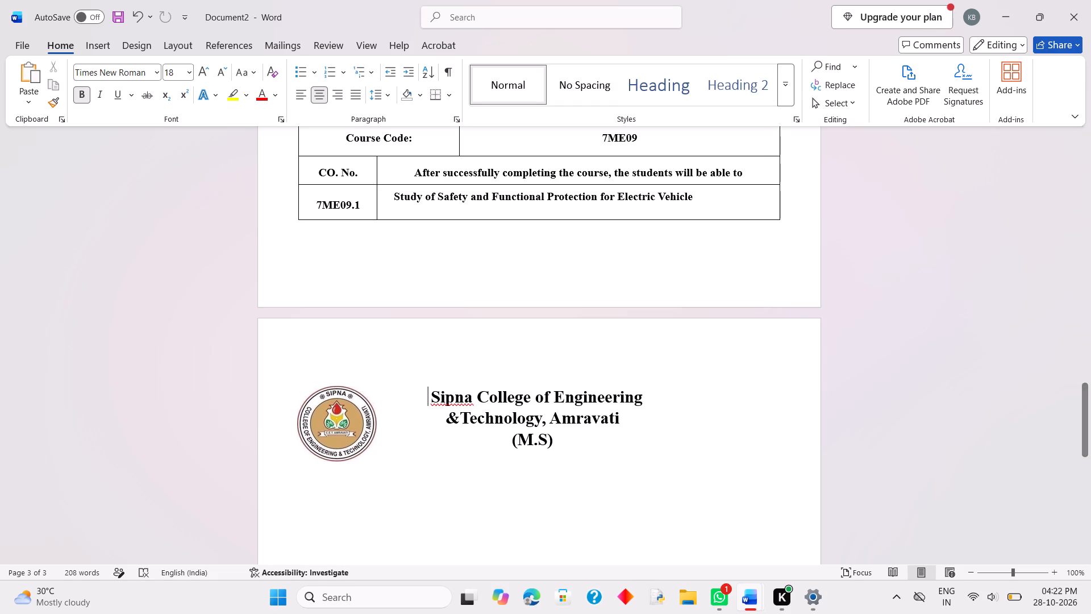
key(BackSpace)
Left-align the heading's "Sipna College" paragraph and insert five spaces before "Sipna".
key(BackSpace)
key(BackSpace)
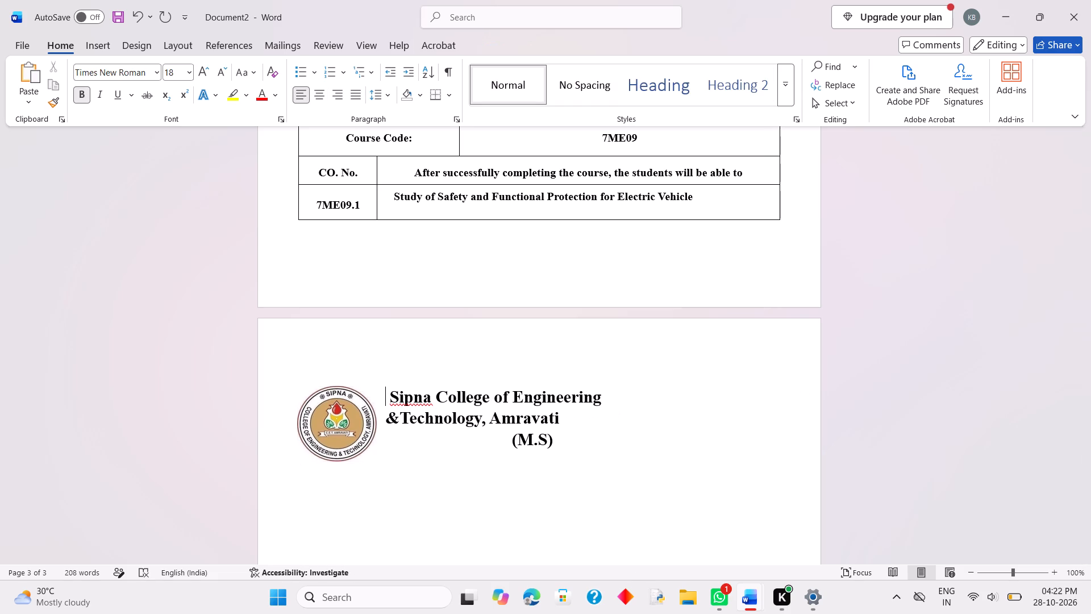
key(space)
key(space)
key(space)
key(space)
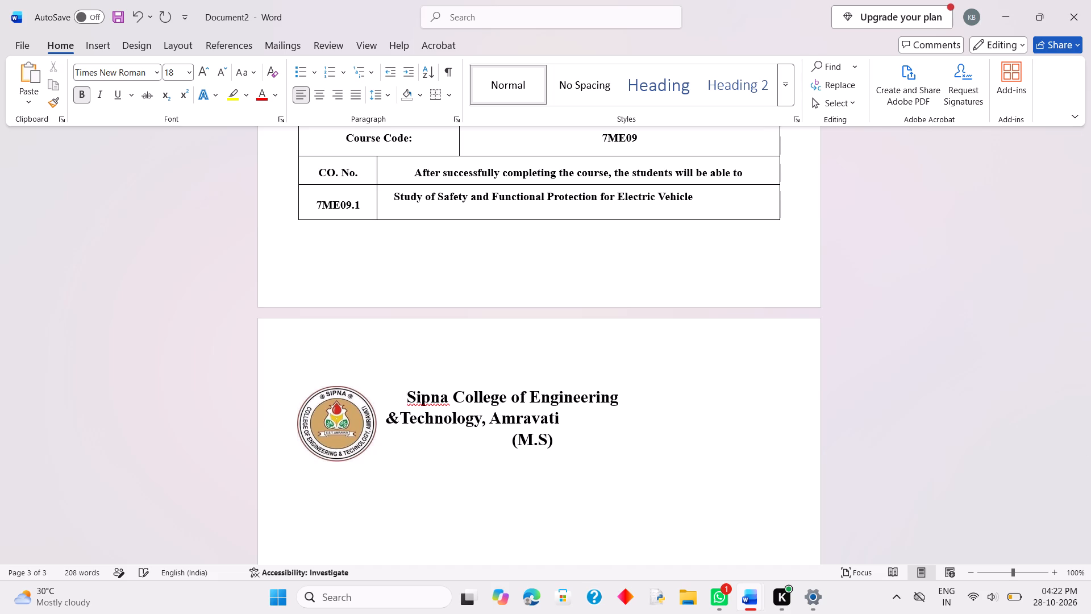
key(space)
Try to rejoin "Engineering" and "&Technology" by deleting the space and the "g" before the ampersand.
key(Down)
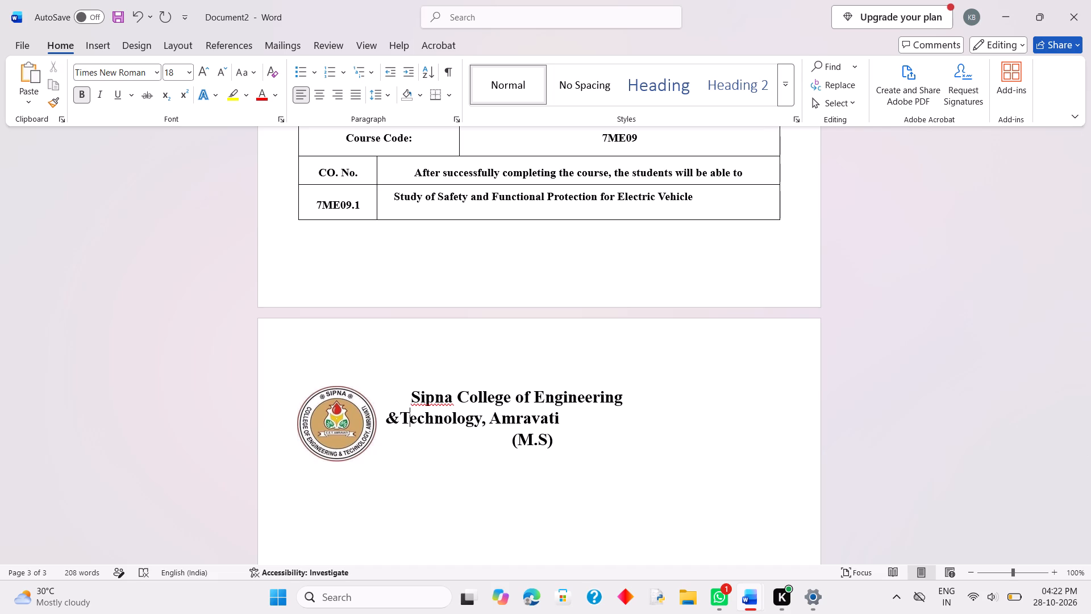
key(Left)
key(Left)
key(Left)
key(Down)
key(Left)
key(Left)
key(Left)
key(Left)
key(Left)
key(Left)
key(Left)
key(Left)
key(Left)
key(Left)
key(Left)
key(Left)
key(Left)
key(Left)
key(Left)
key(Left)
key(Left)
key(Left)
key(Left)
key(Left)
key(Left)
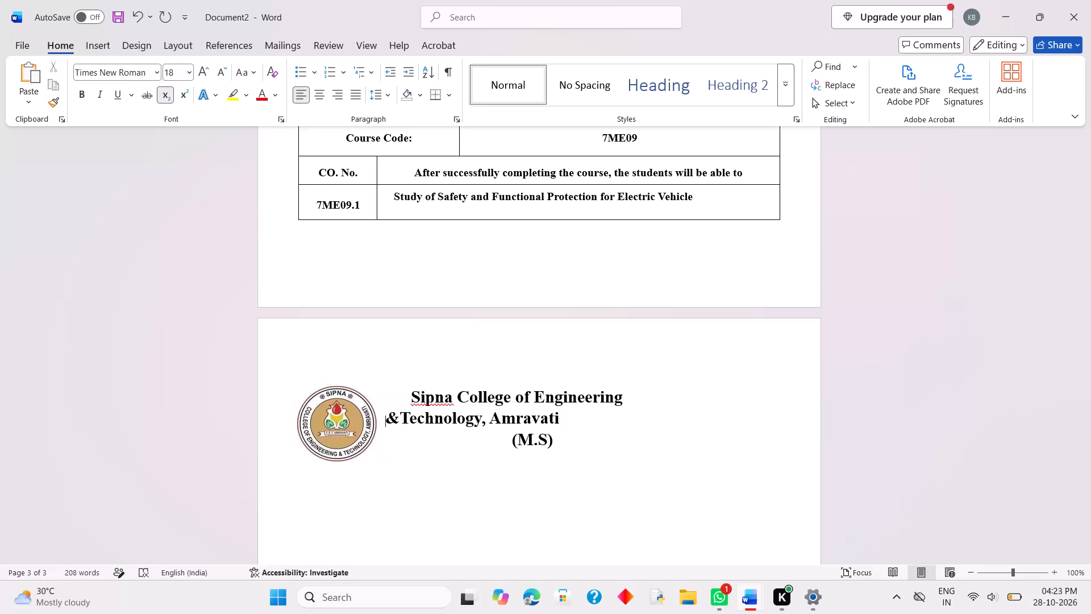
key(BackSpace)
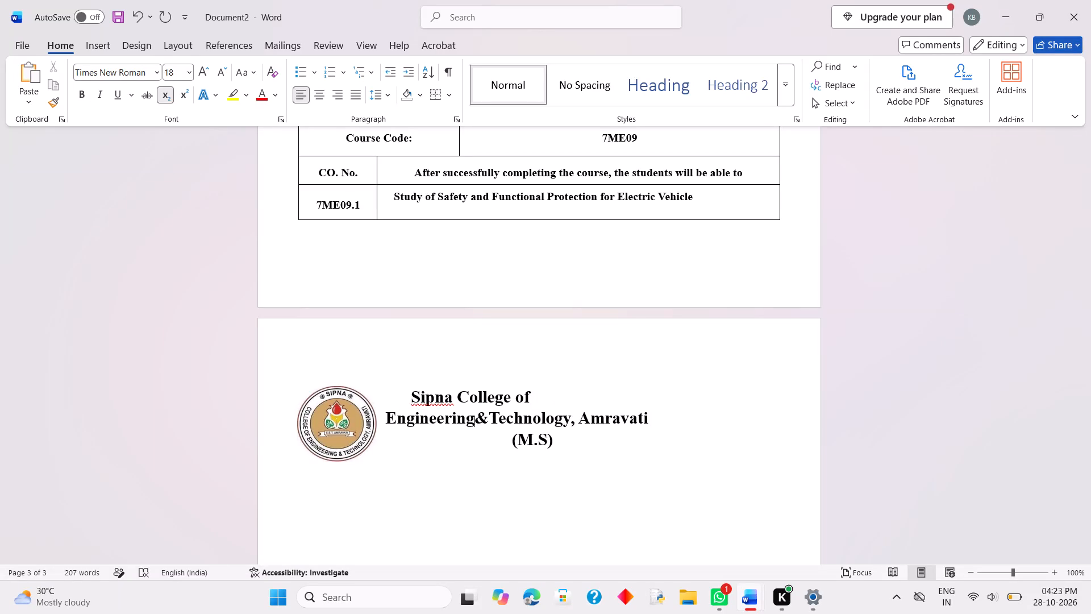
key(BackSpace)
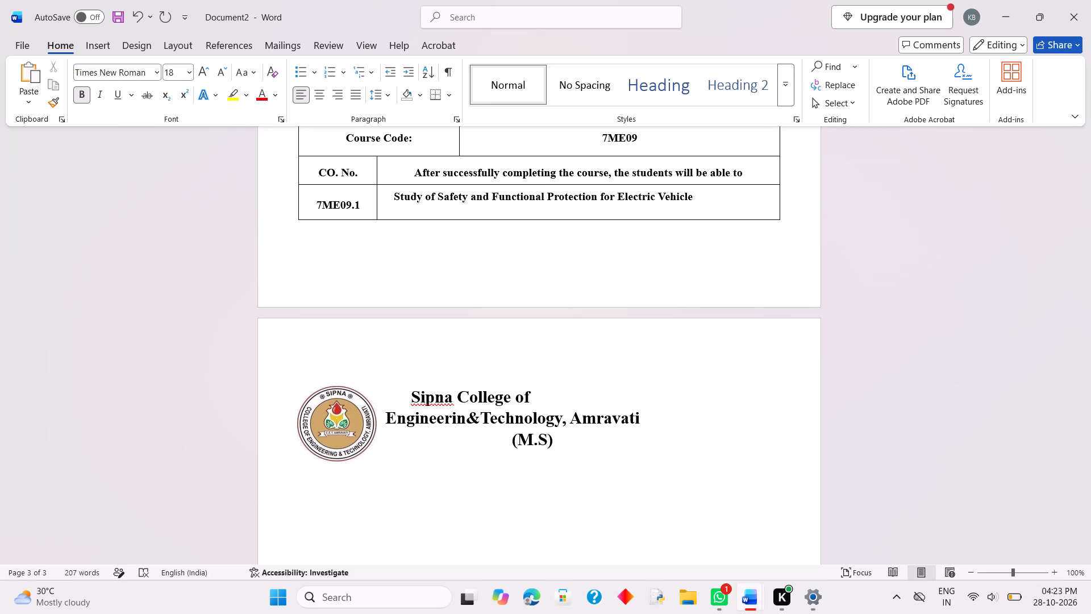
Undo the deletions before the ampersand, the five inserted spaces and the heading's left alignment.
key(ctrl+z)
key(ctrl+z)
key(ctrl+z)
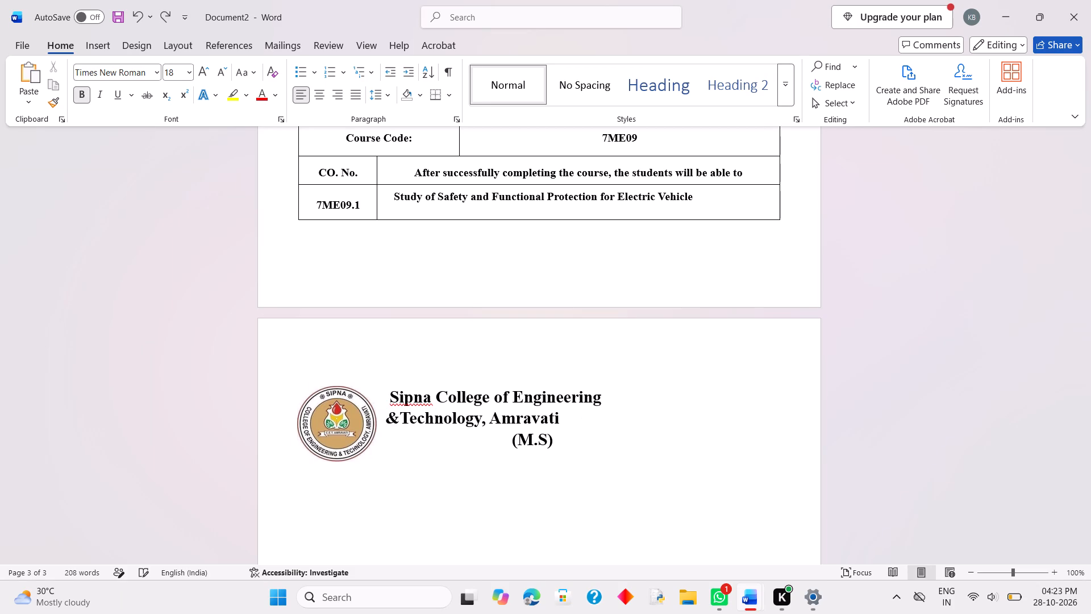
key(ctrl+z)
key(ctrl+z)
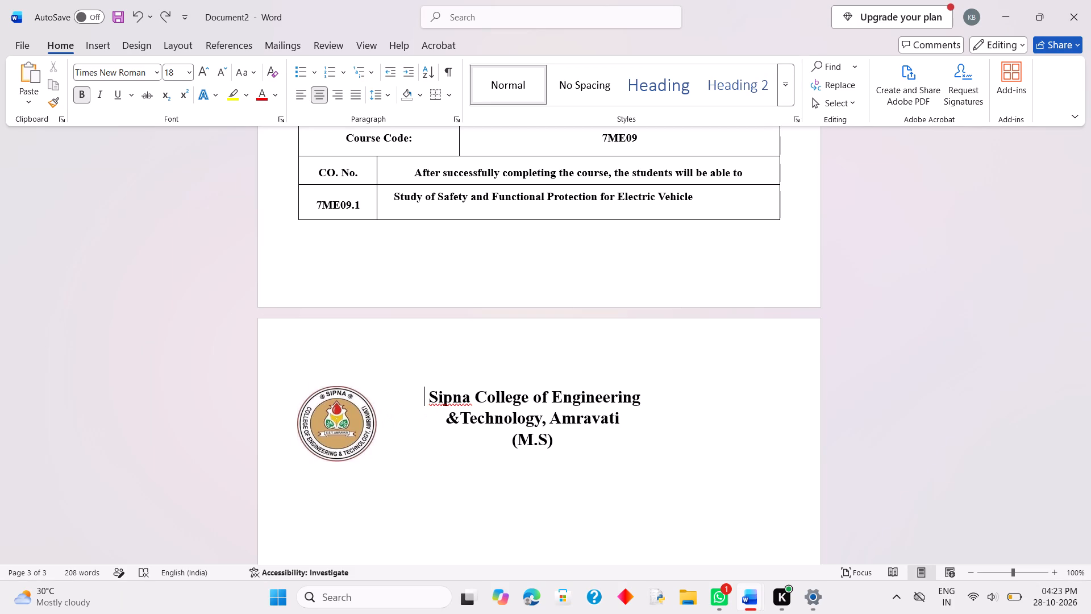
Copy the NAAC A+ badge from kushal report.21 into Document2's page 3 and place it right of the heading, level with the Sipna logo.
click(732, 412)
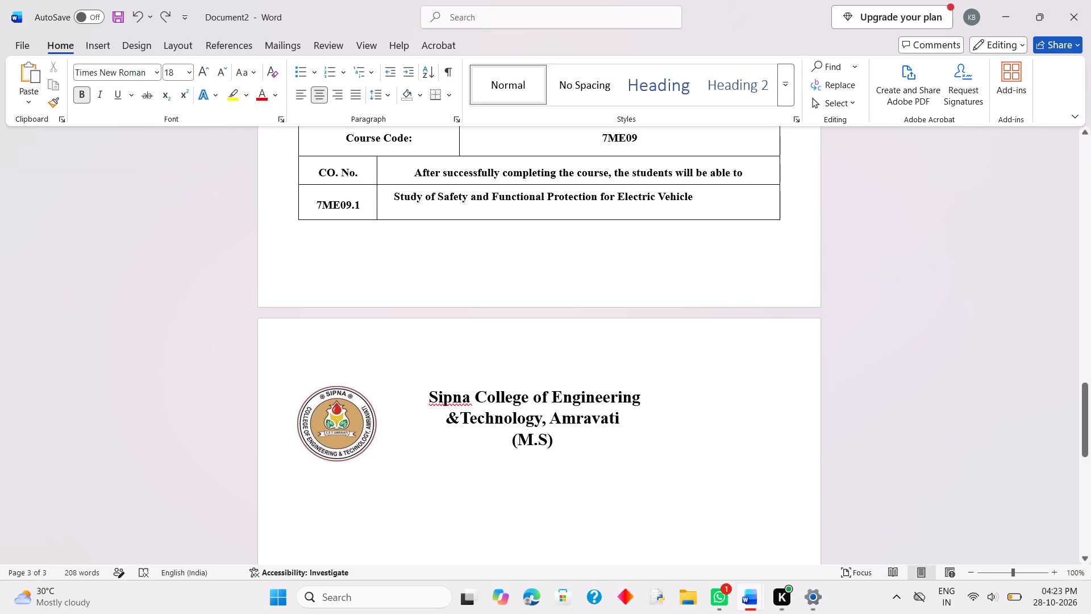
double_click(732, 412)
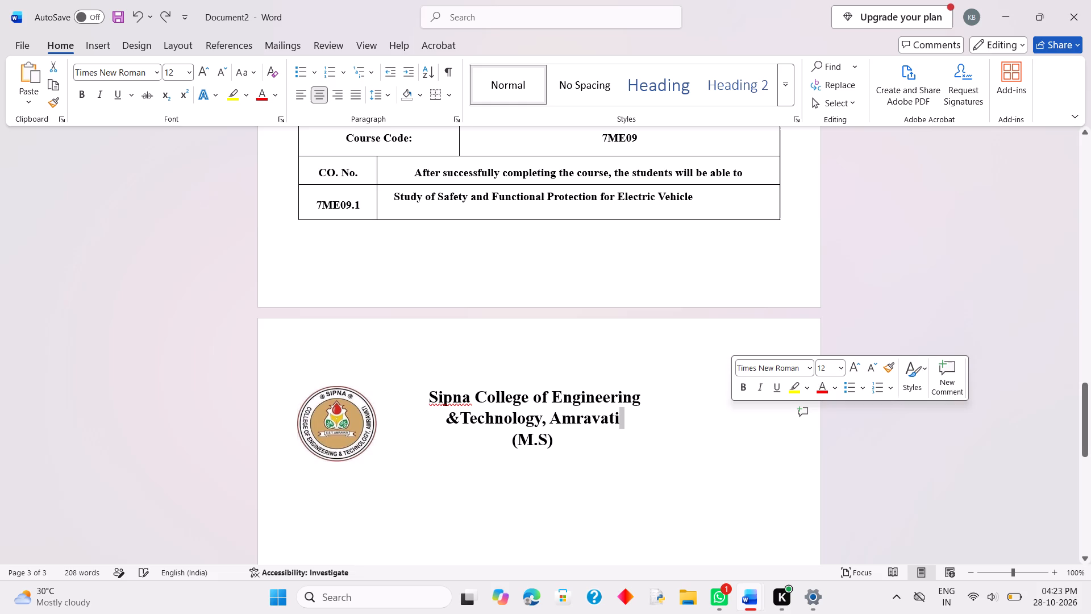
click(721, 459)
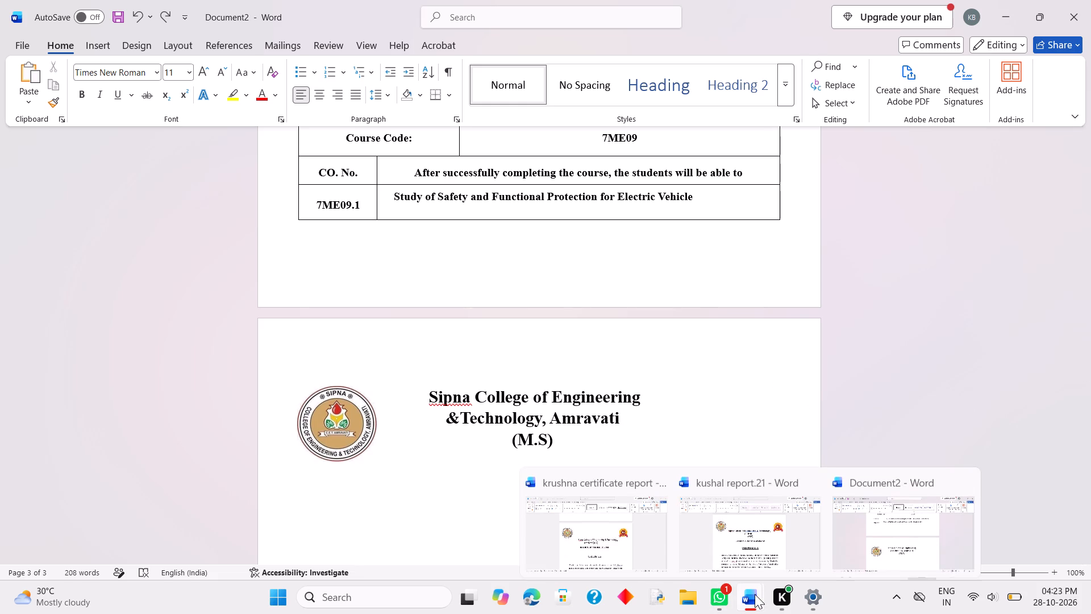
click(760, 526)
click(783, 240)
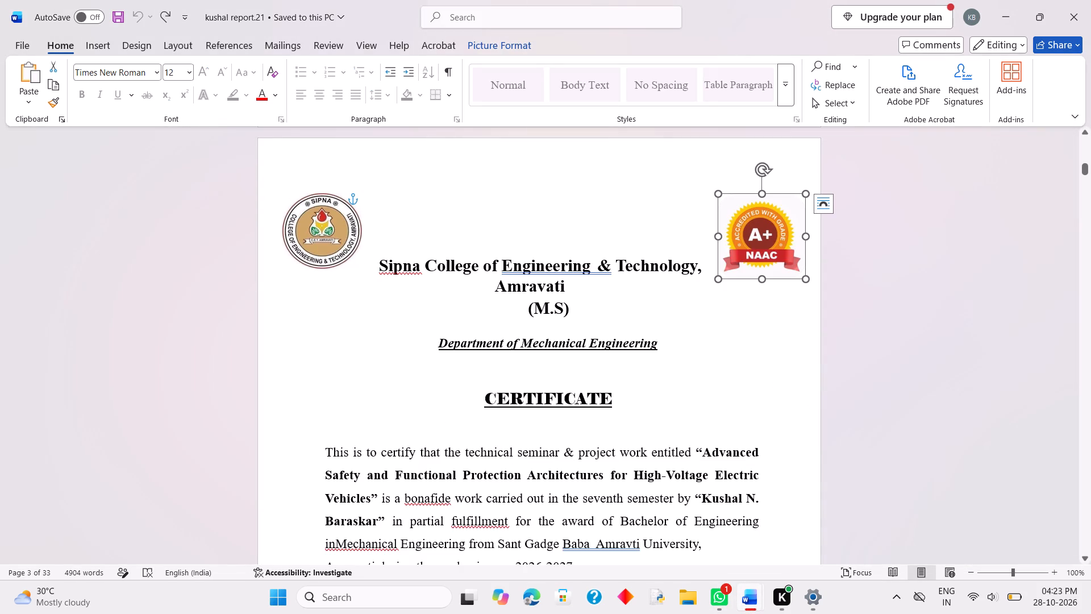
key(ctrl+c)
click(864, 532)
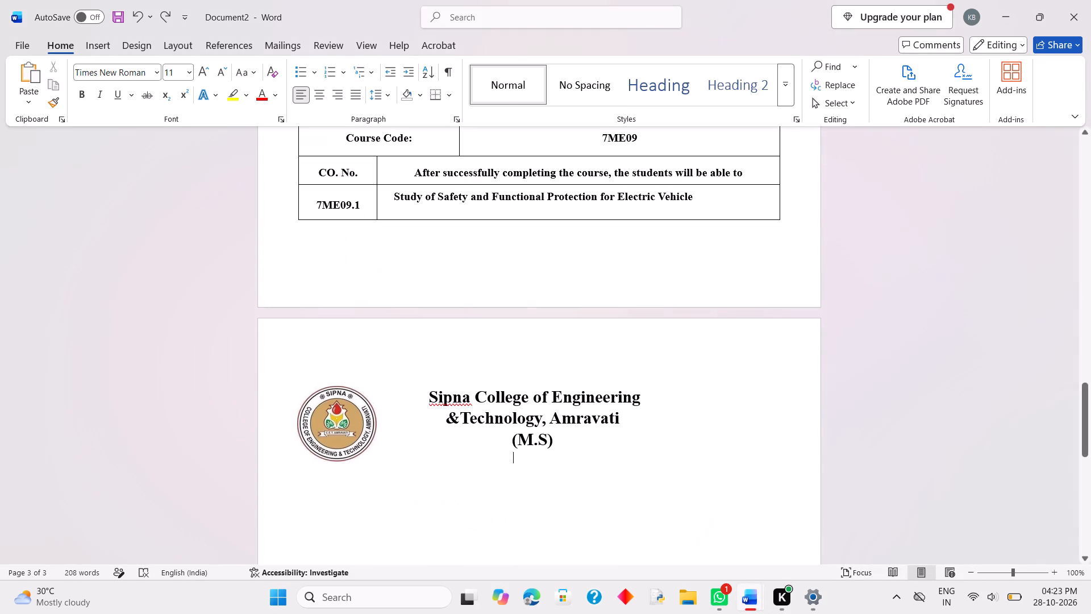
key(ctrl+v)
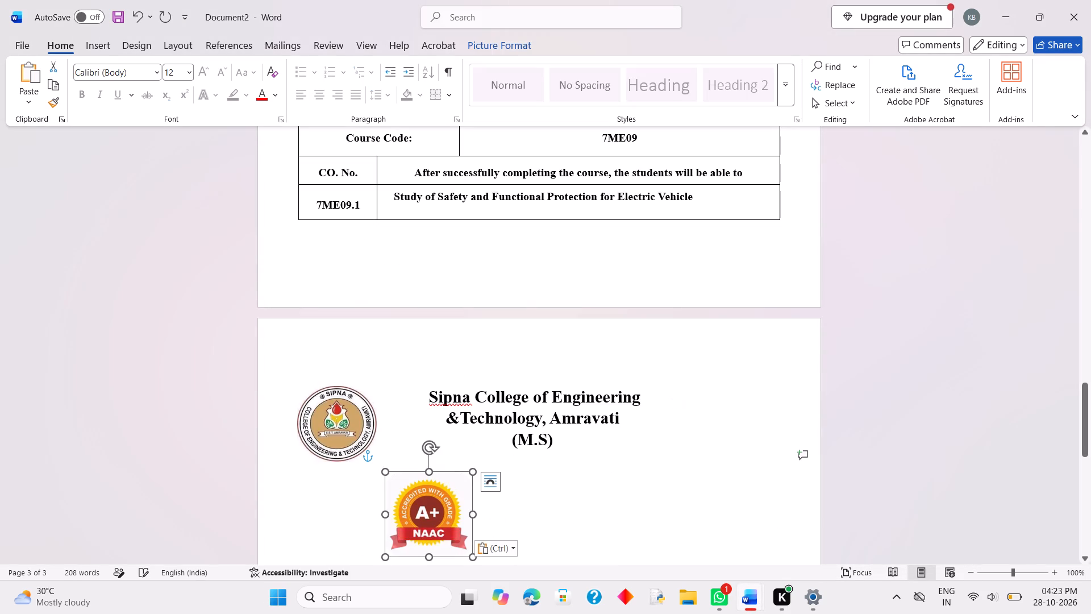
drag(431, 491, 683, 426)
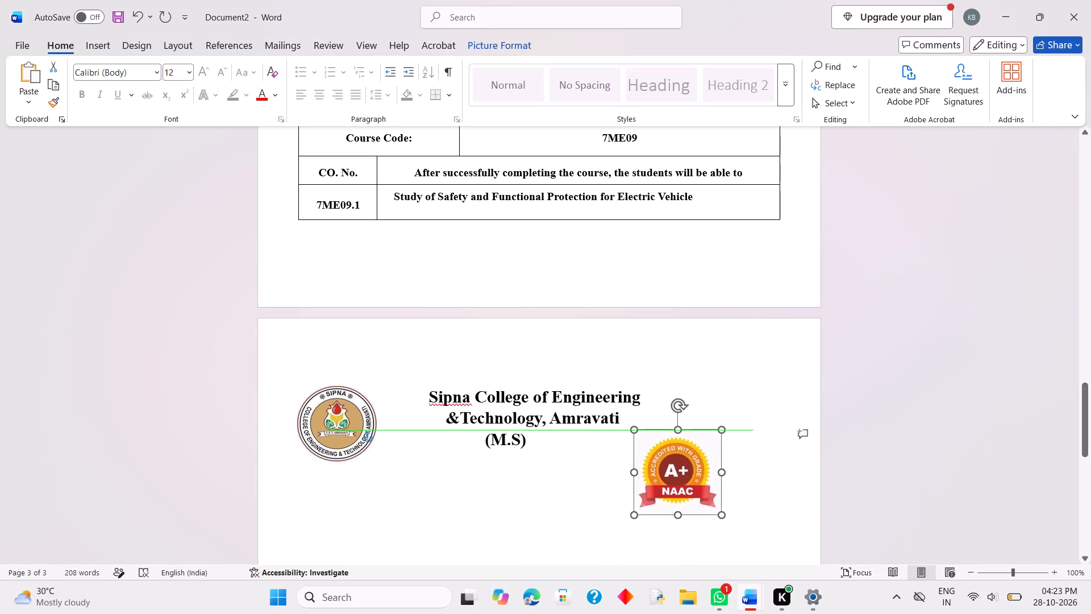
drag(683, 426, 759, 366)
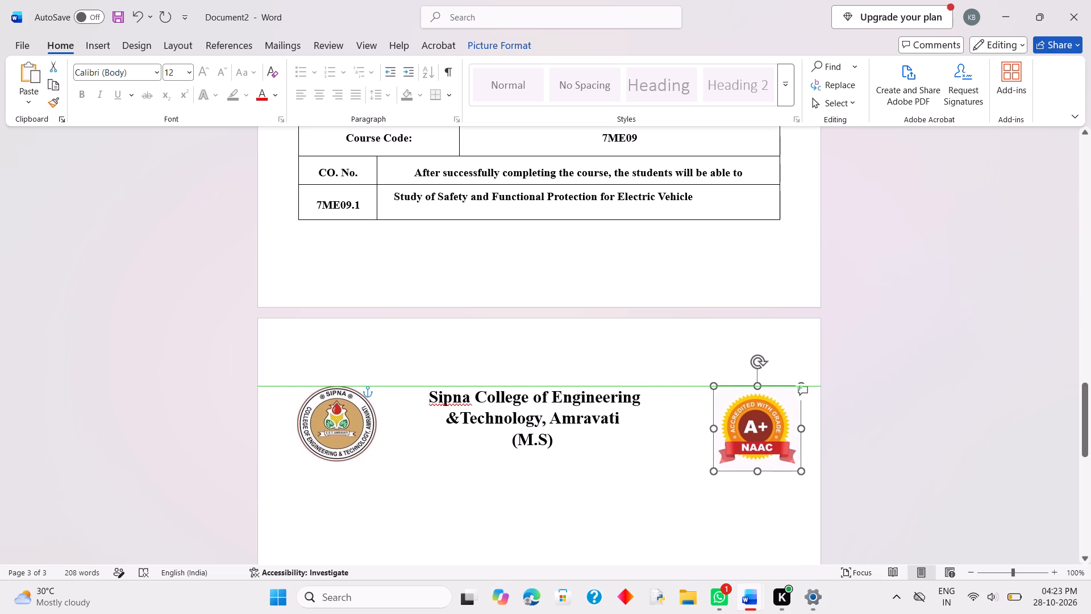
drag(759, 366, 751, 362)
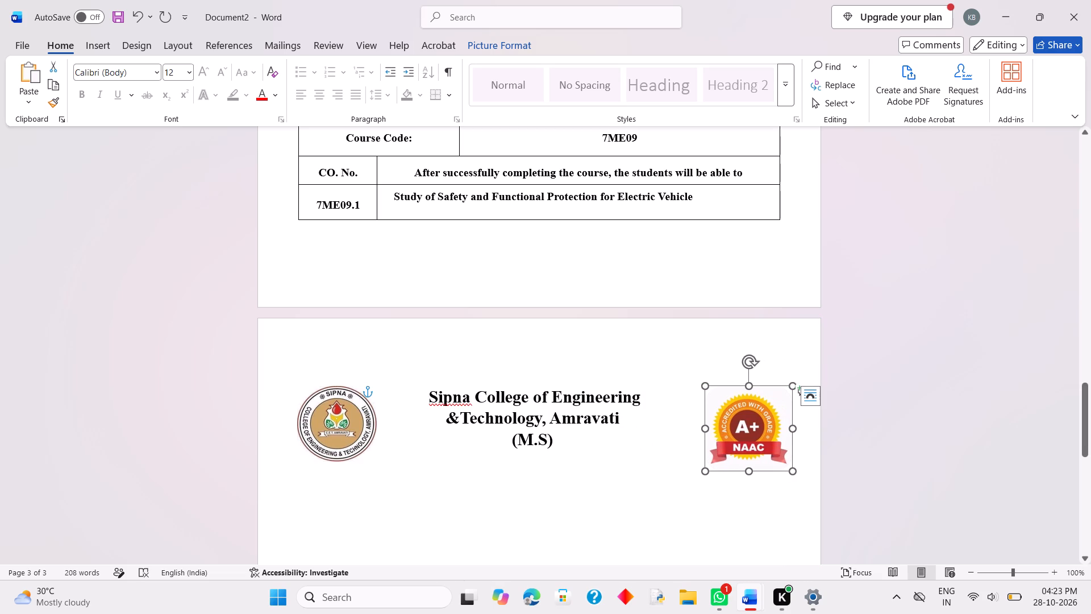
Set the NAAC badge's text wrapping to Top and Bottom.
click(810, 404)
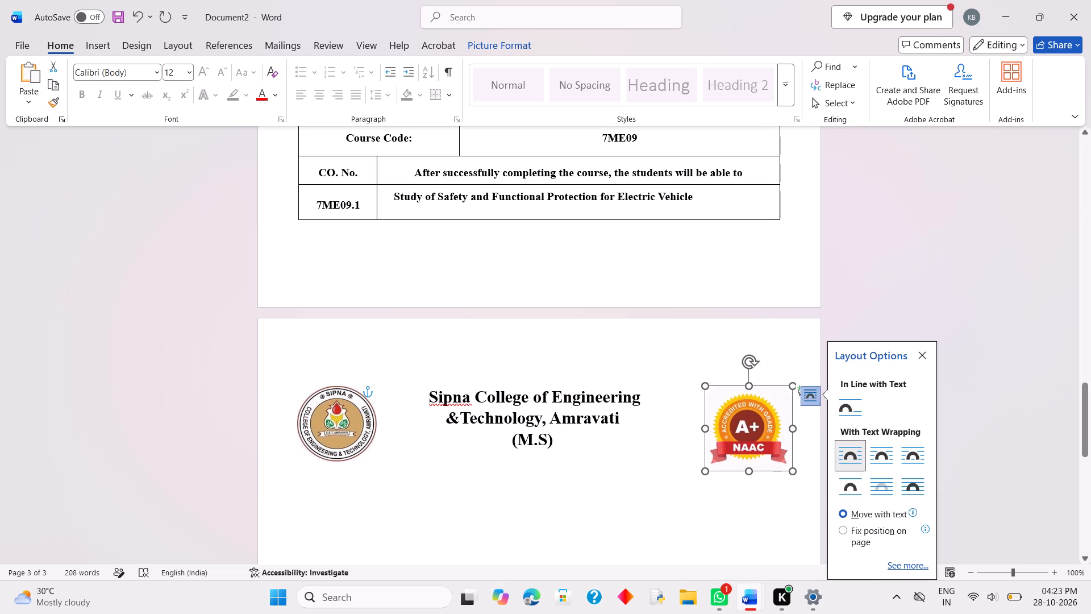
click(851, 493)
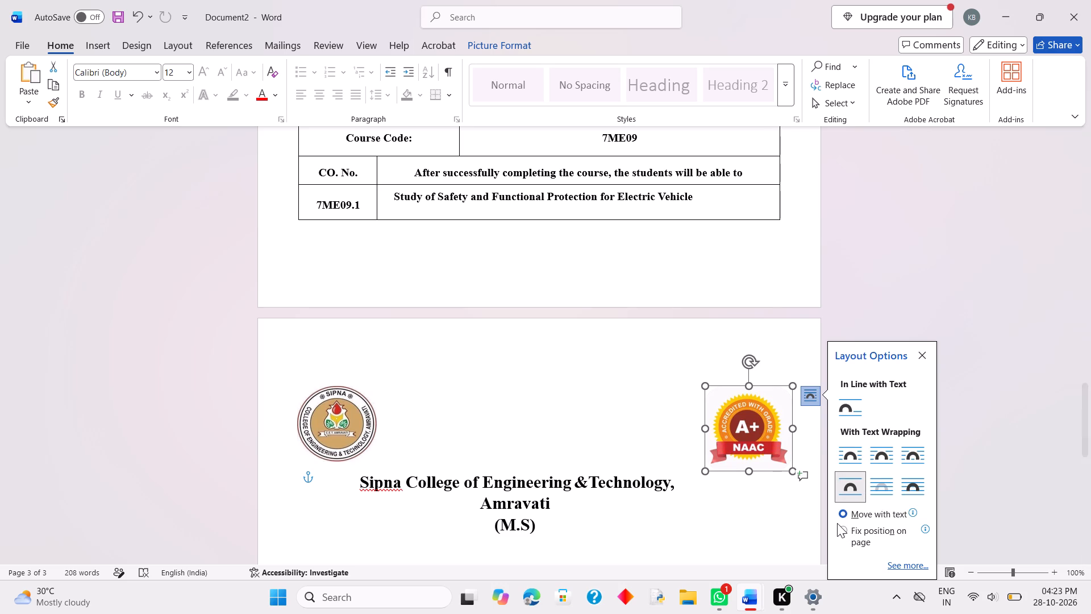
Fix the NAAC badge's position on the page and adjust the placement of the badge and Sipna logo so they sit level.
click(846, 529)
drag(764, 428, 765, 417)
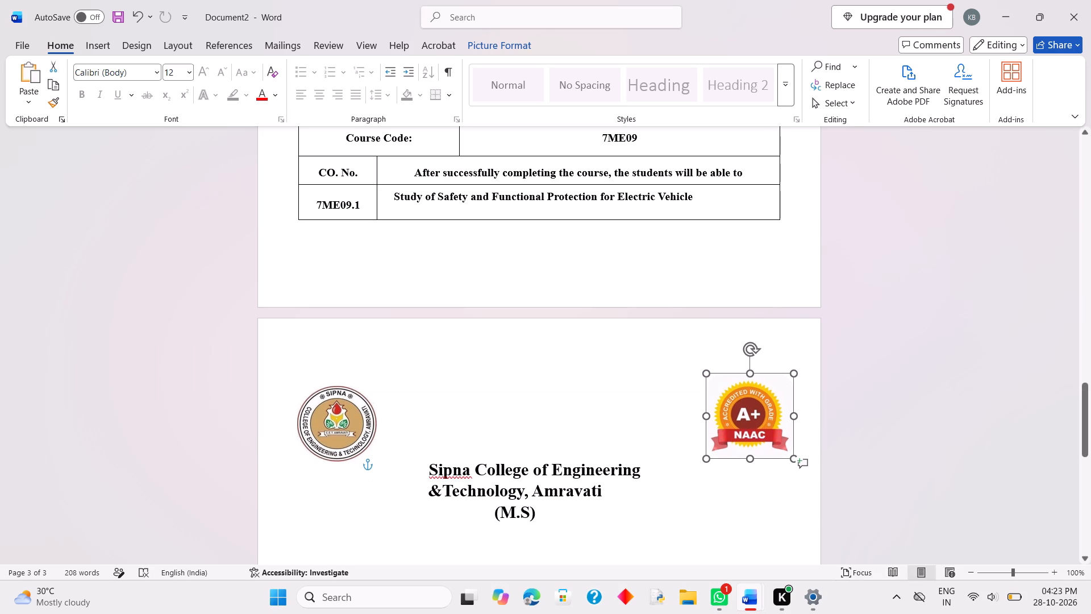
drag(765, 417, 765, 414)
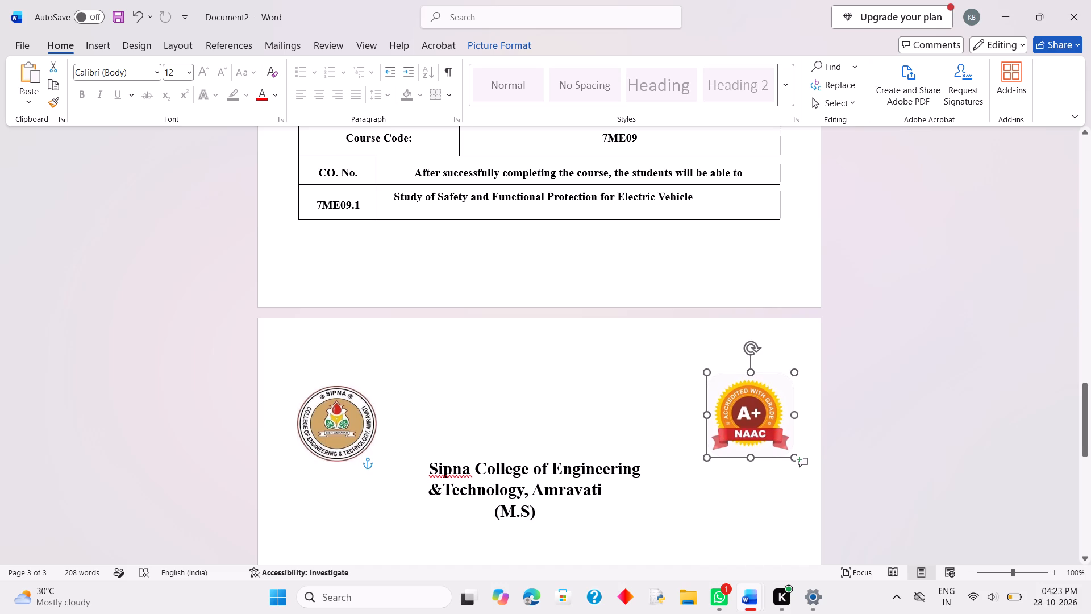
click(422, 473)
click(344, 417)
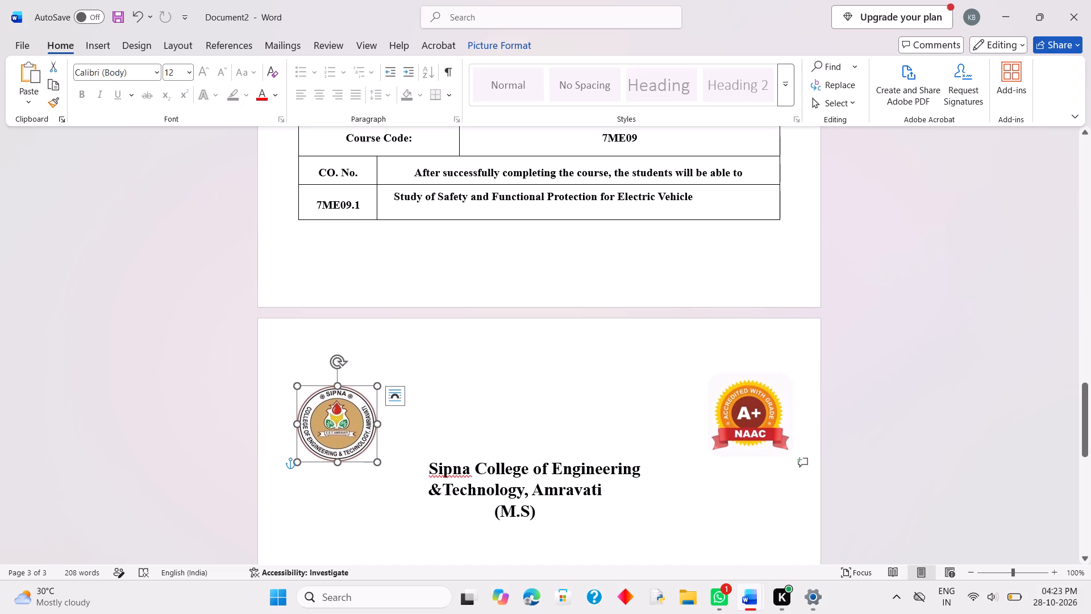
drag(344, 417, 344, 393)
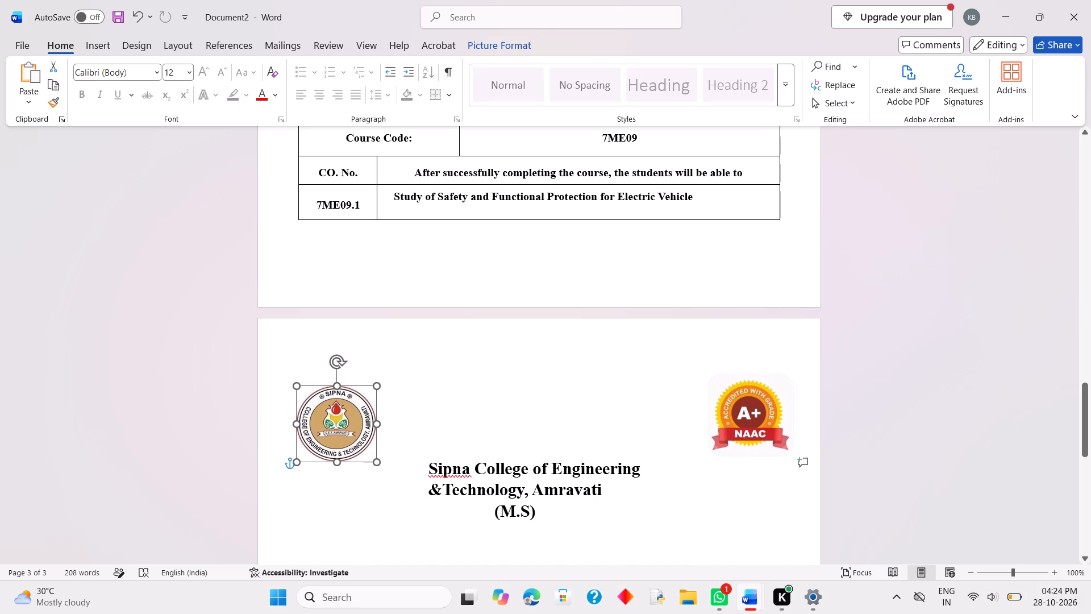
drag(739, 418, 739, 428)
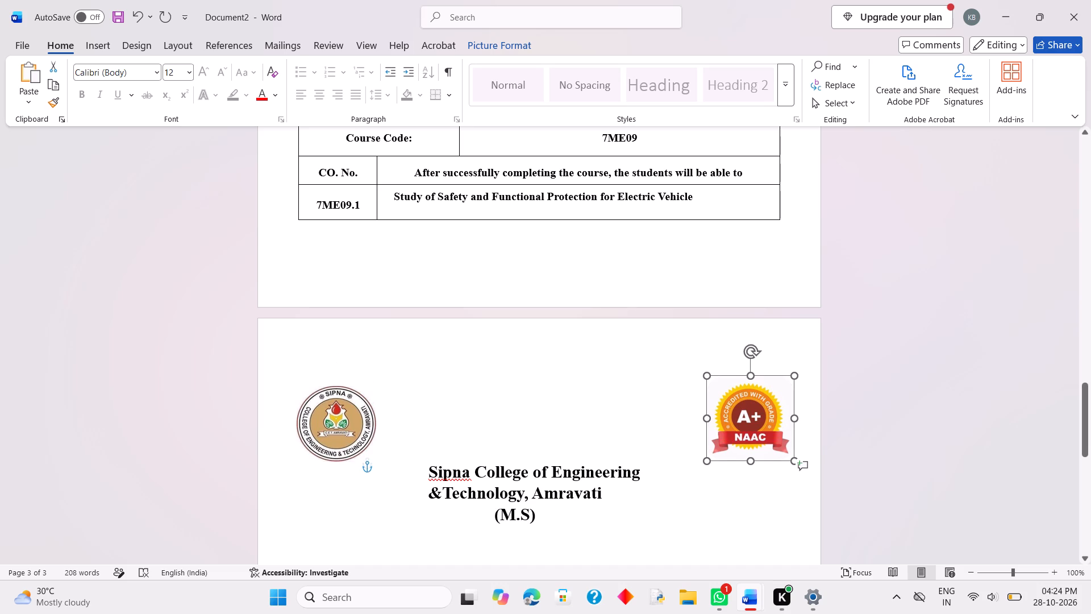
drag(739, 428, 740, 429)
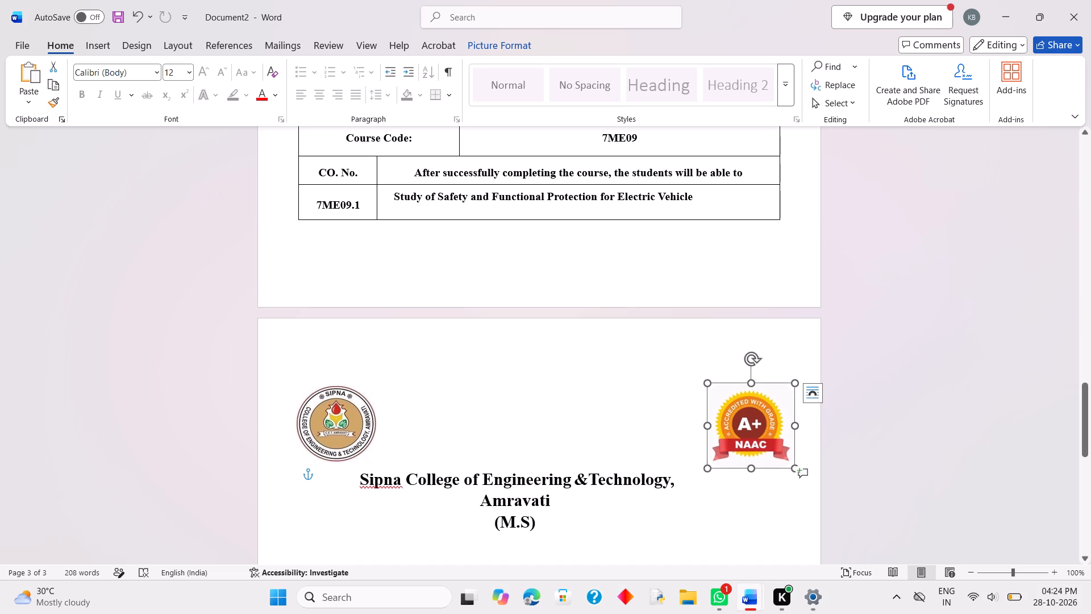
Set the NAAC badge's text wrapping to Square so the college heading sits between the two logos.
click(812, 397)
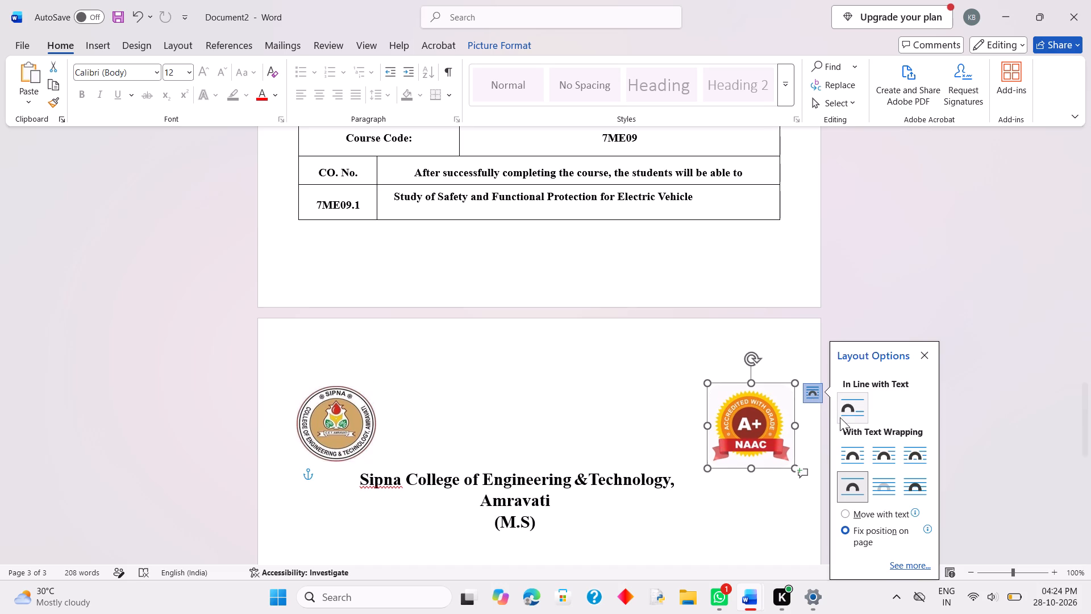
click(855, 449)
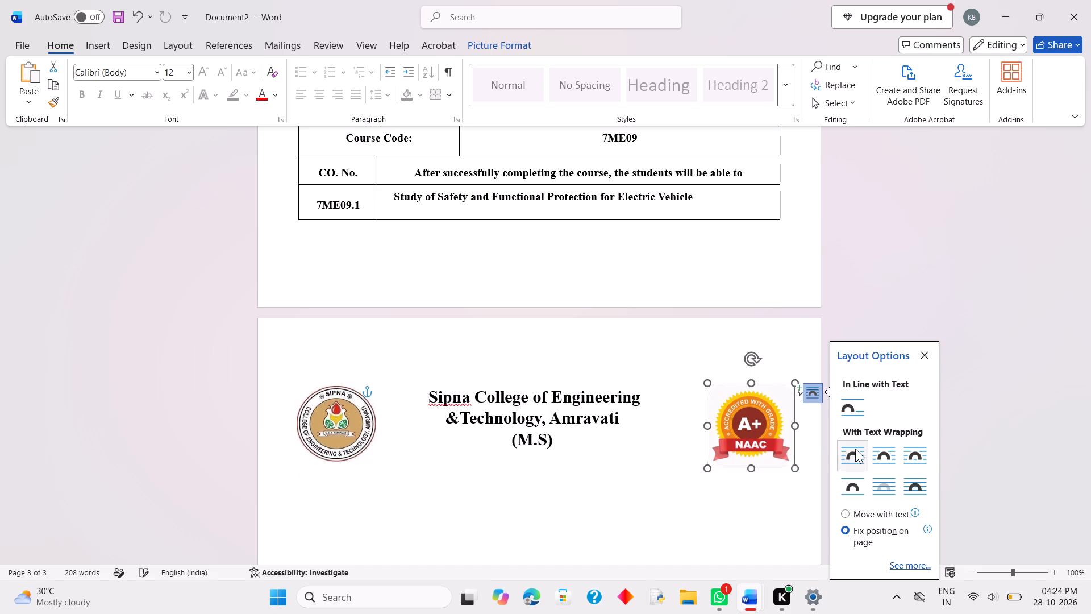
Copy the "Department of Mechanical Engineering" line from kushal report.21 into Document2 below the college heading on page 3.
click(594, 479)
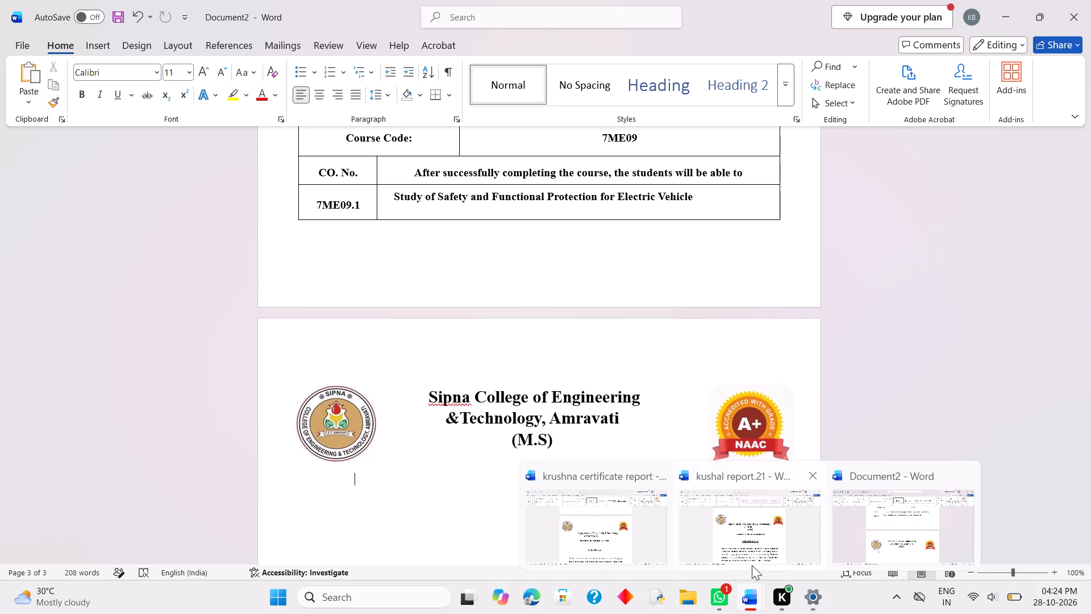
click(755, 542)
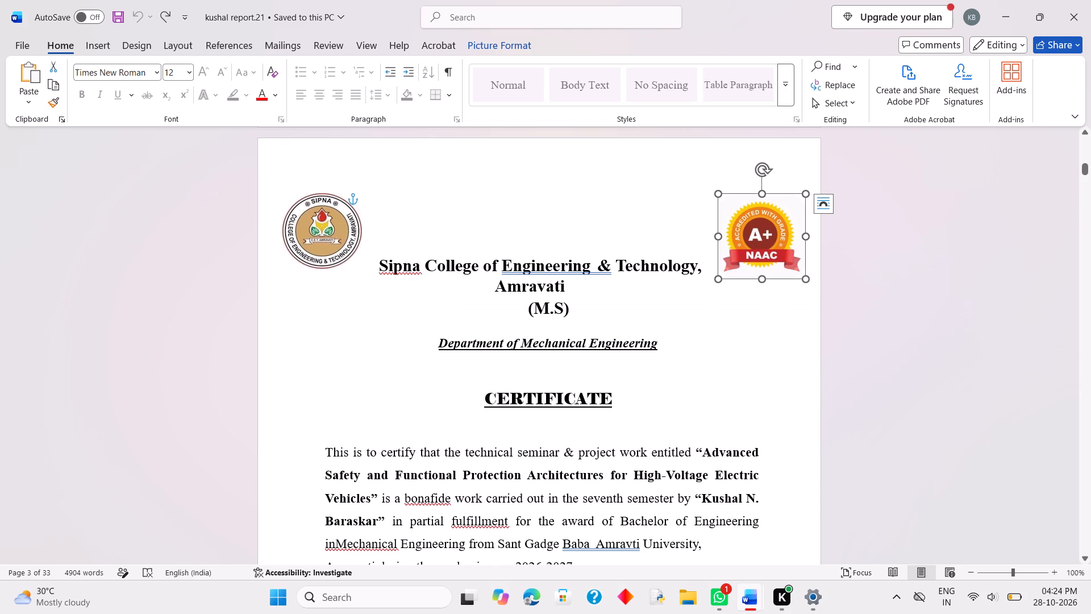
drag(671, 342, 436, 340)
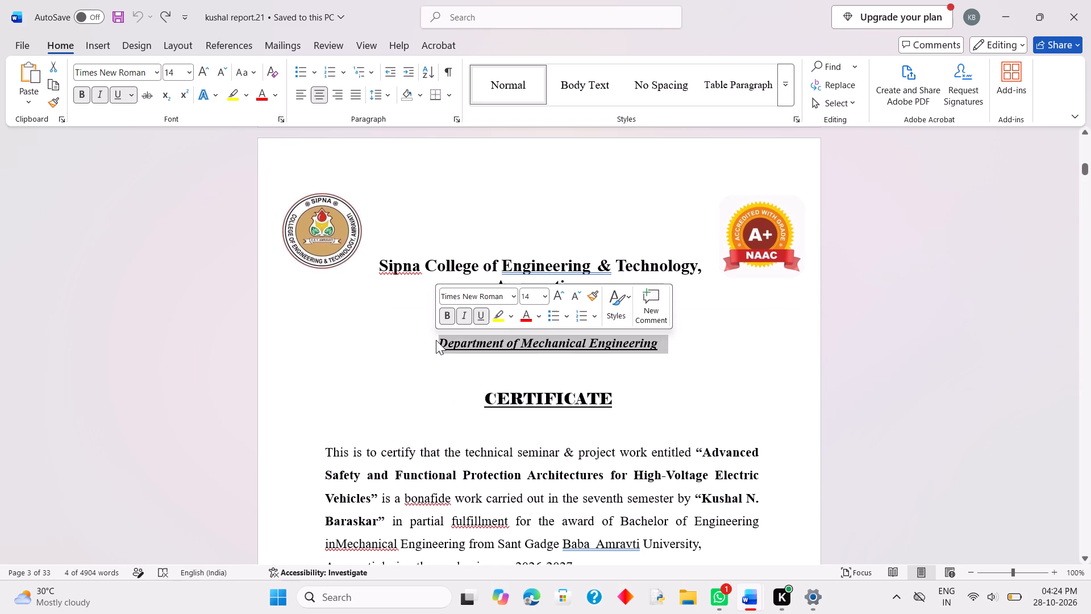
key(ctrl+c)
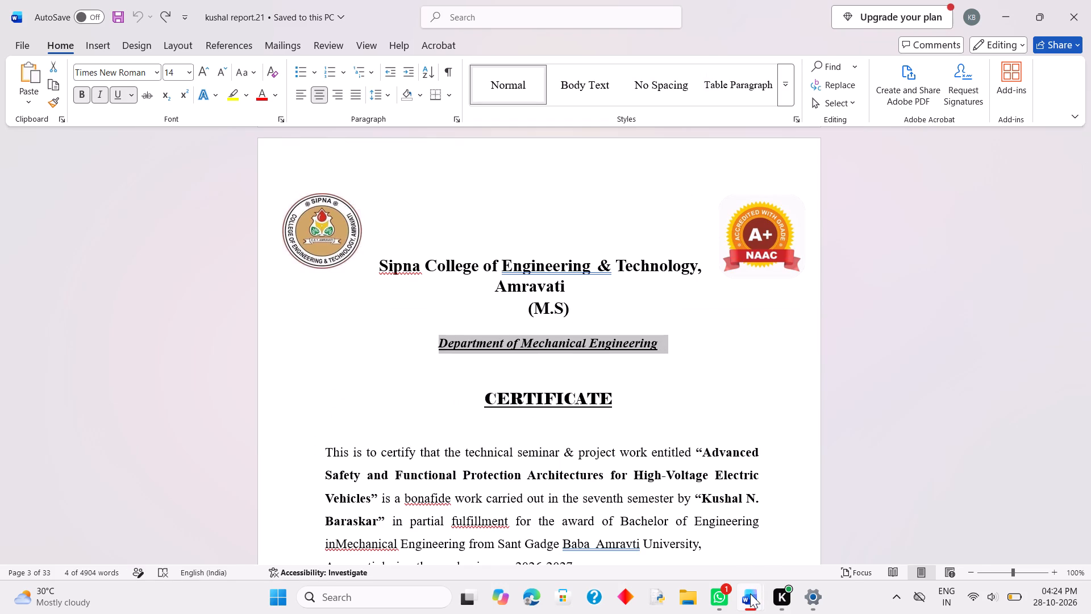
click(862, 541)
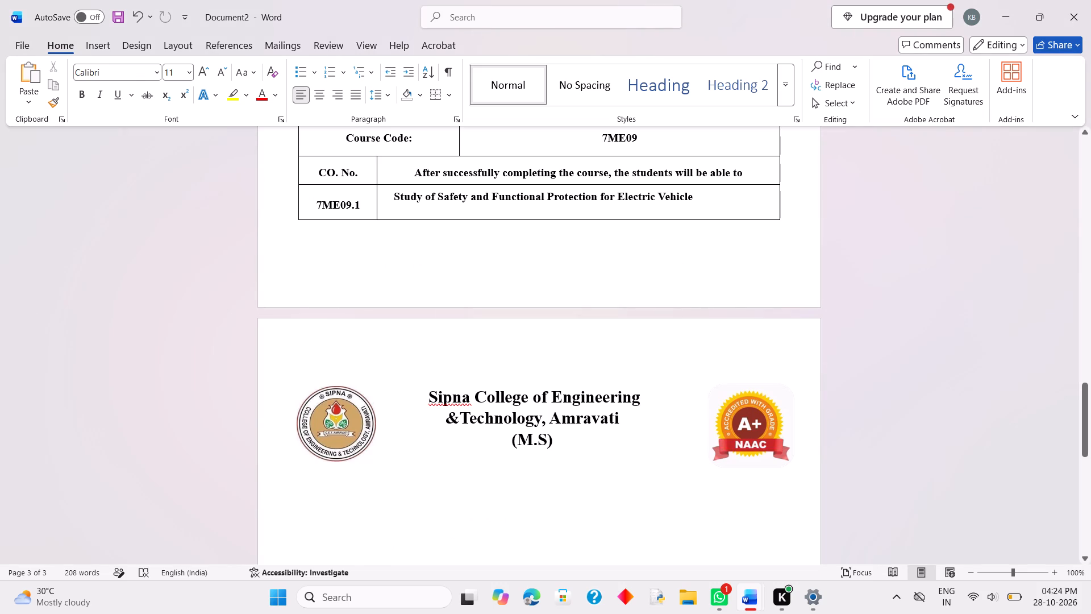
key(ctrl+v)
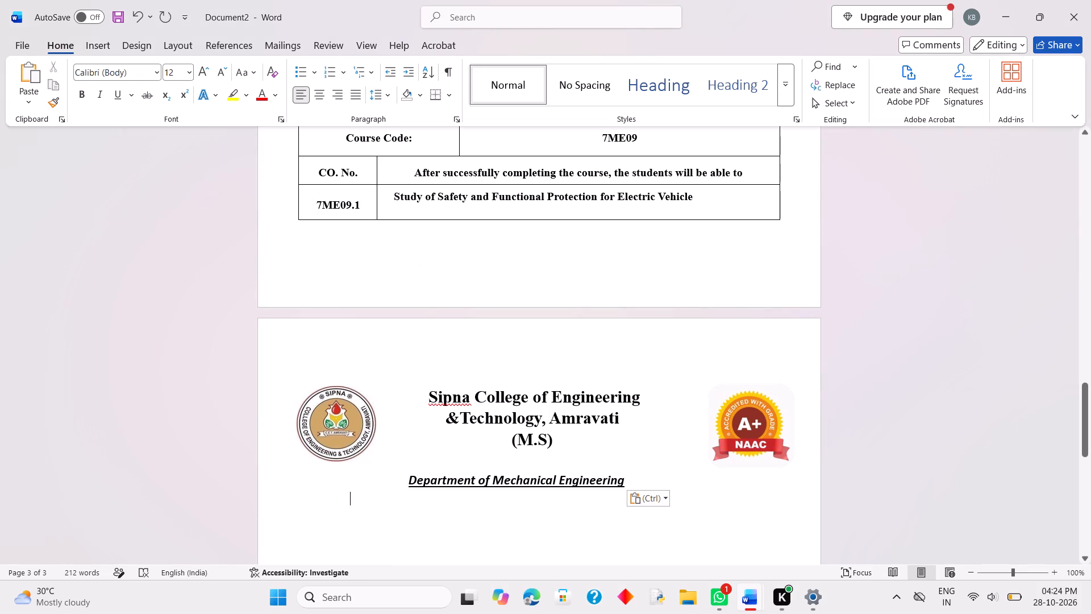
Shift the "Department of Mechanical Engineering" line slightly right by inserting seven spaces before it.
click(407, 478)
key(space)
key(space)
key(space)
key(space)
key(space)
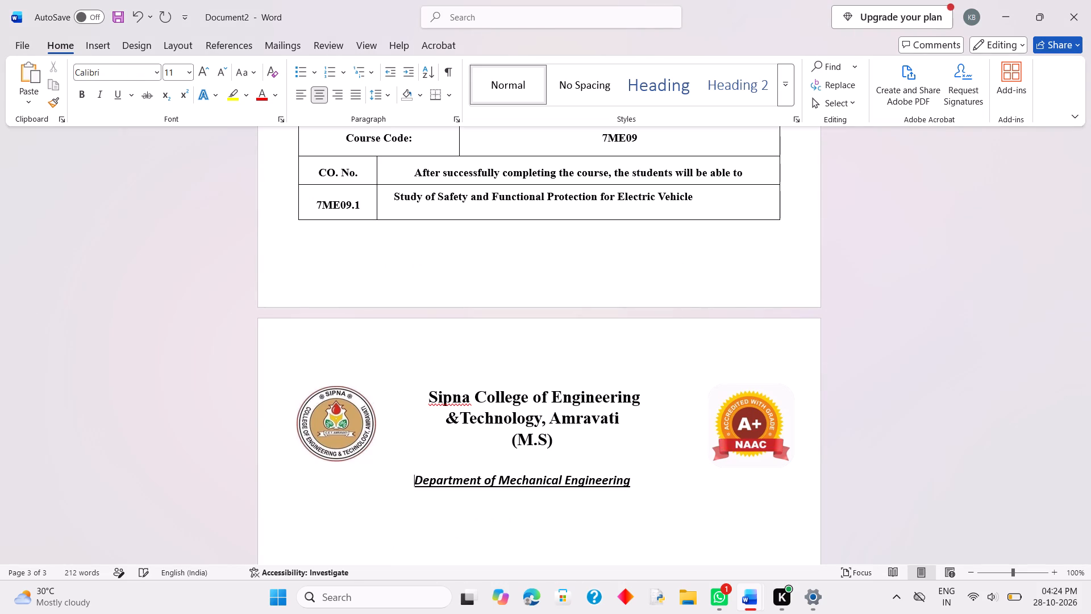
key(space)
key(space)
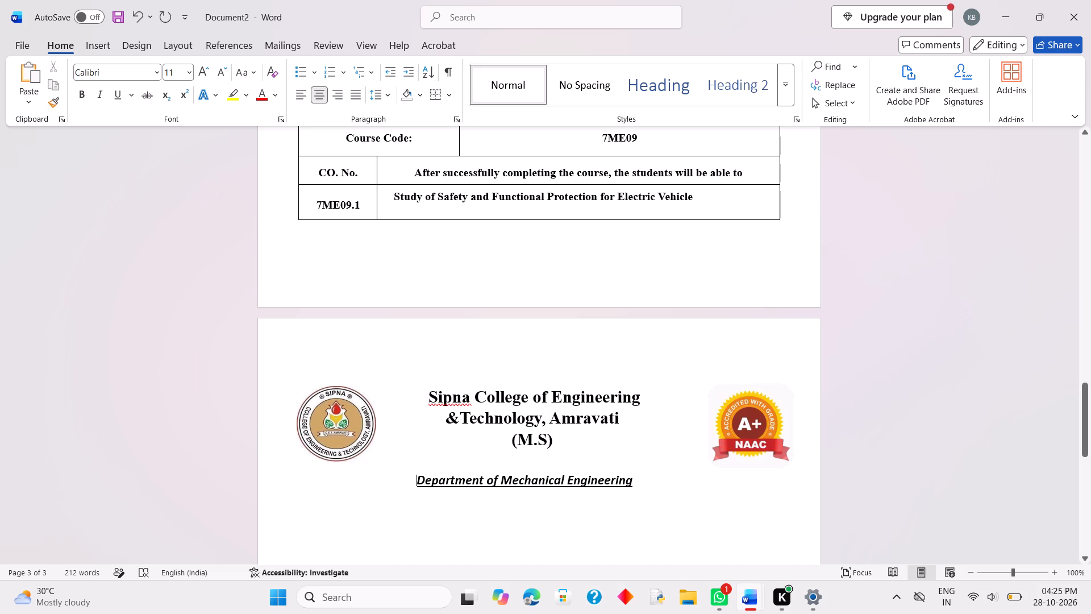
Set the font of the "Department of Mechanical Engineering" line to Times New Roman.
drag(640, 489, 422, 482)
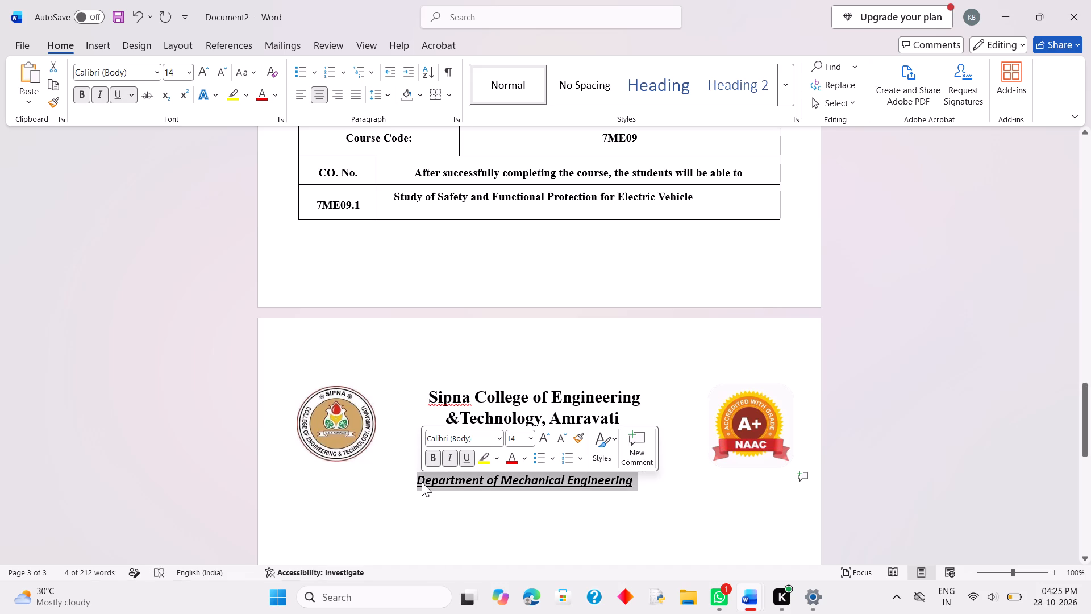
click(486, 433)
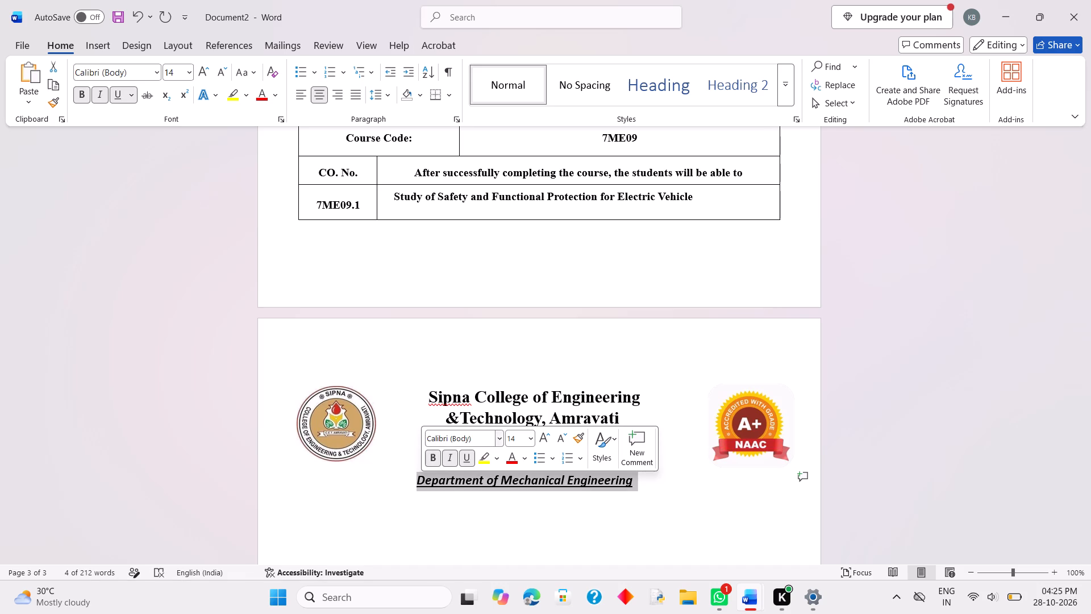
click(472, 435)
key(BackSpace)
key(t)
key(Return)
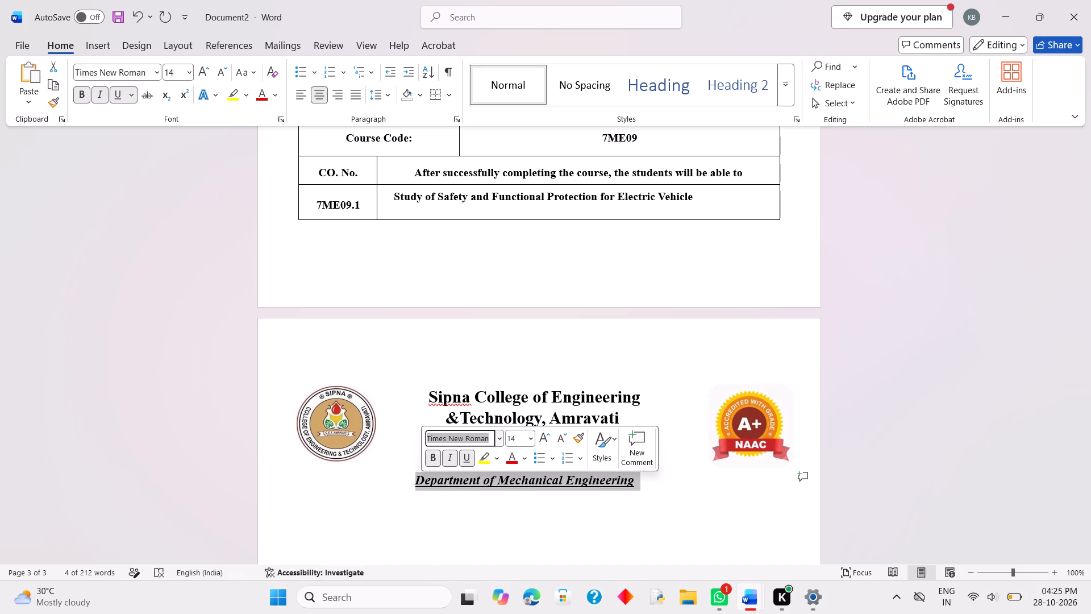
click(510, 502)
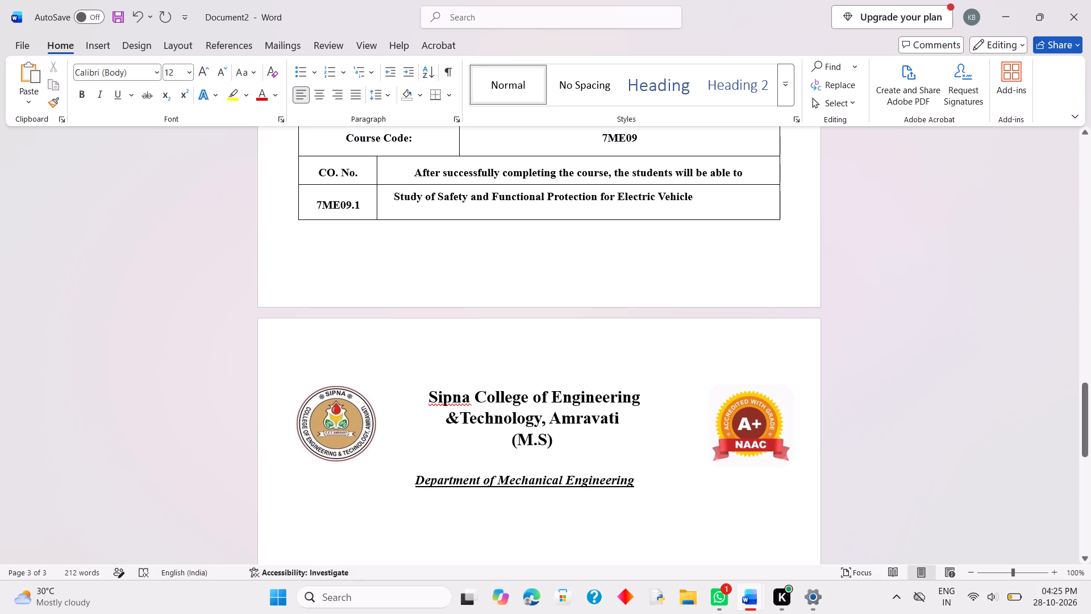
Copy the "CERTIFICATE" title from kushal report.21 into Document2 below the department line on page 3.
click(510, 502)
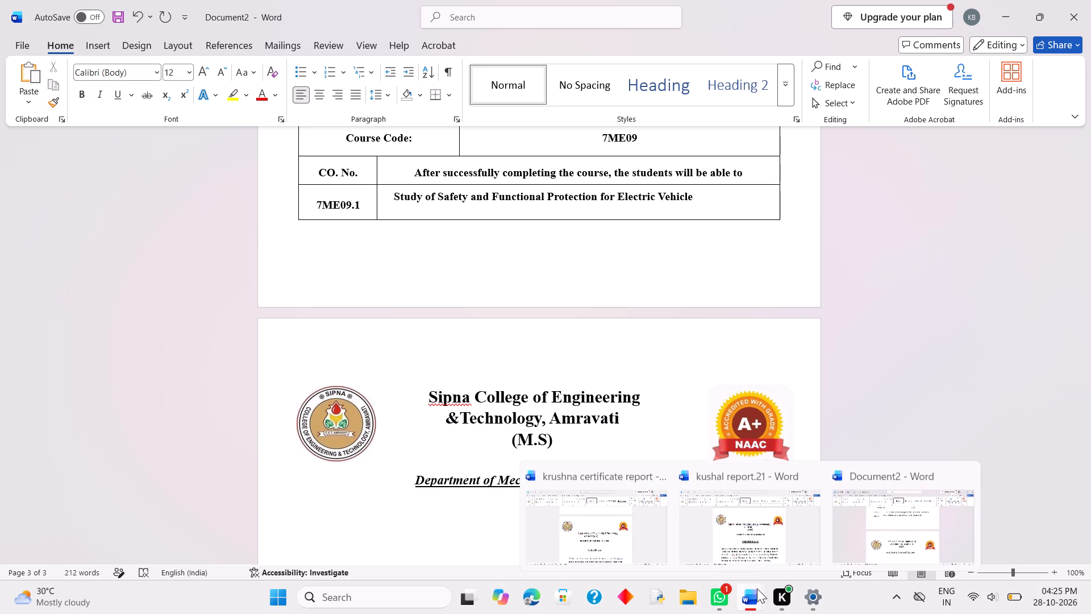
click(742, 544)
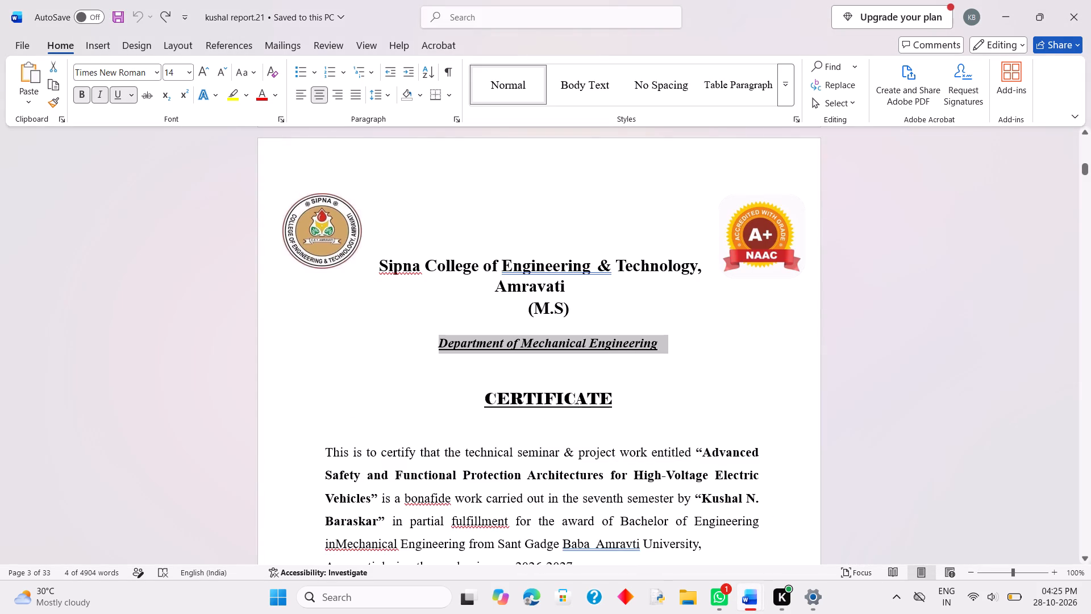
drag(620, 393, 477, 395)
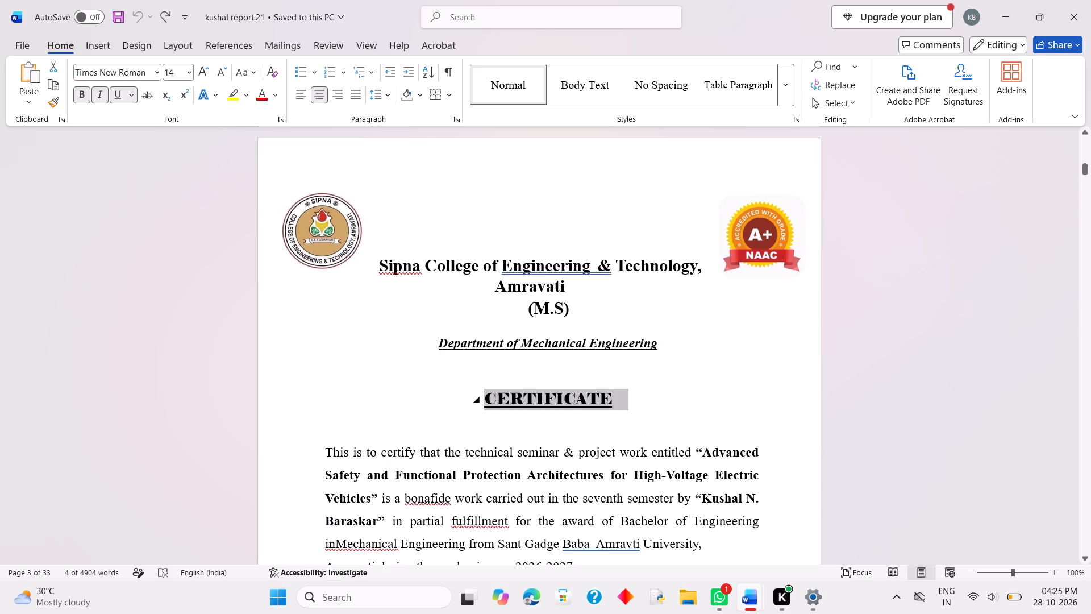
drag(477, 395, 473, 395)
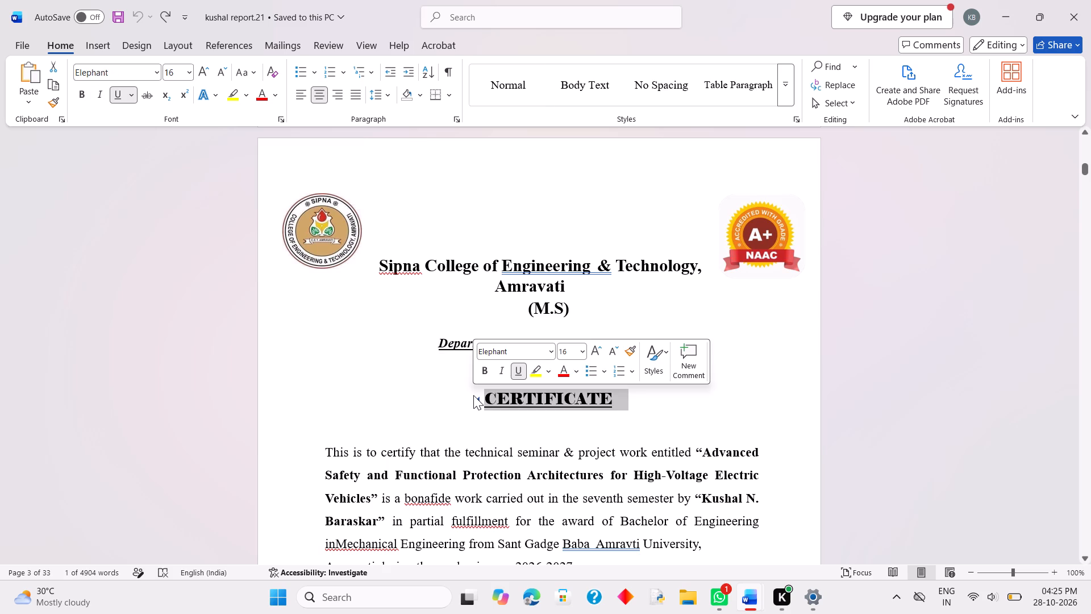
key(ctrl+c)
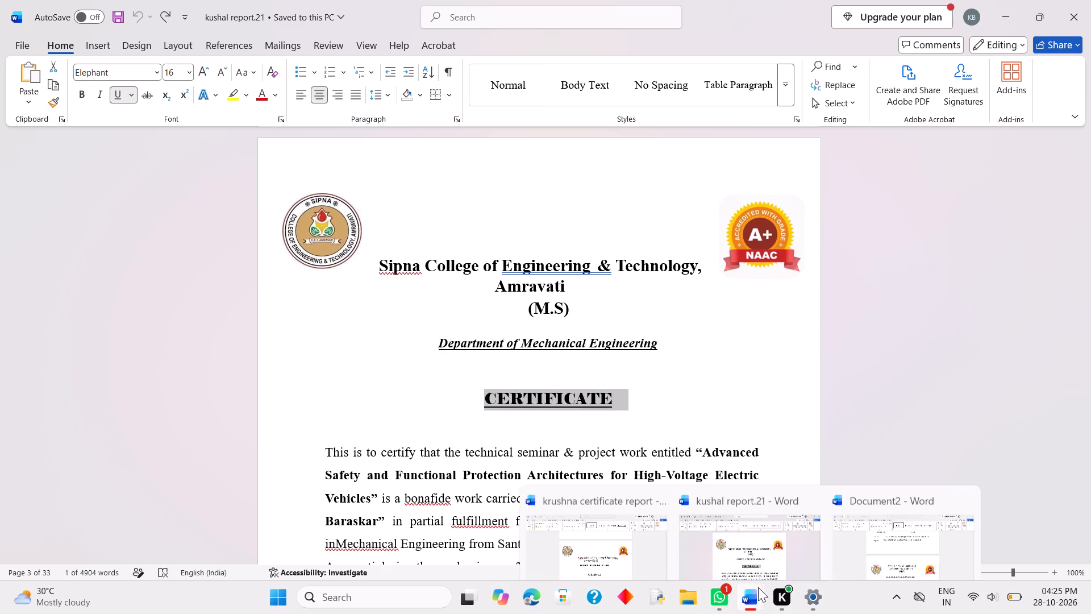
click(852, 534)
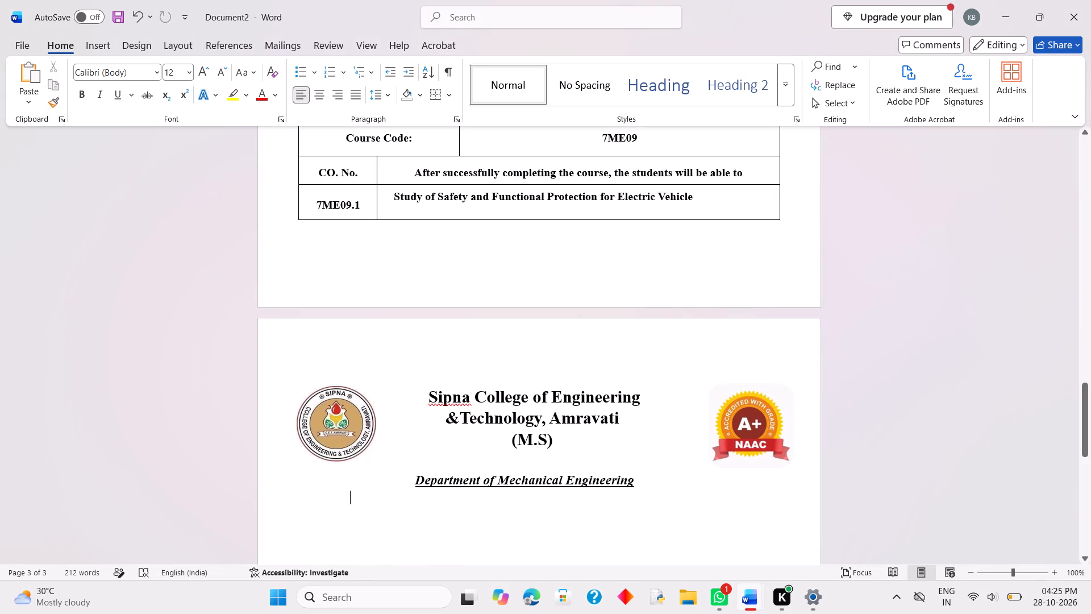
key(ctrl+v)
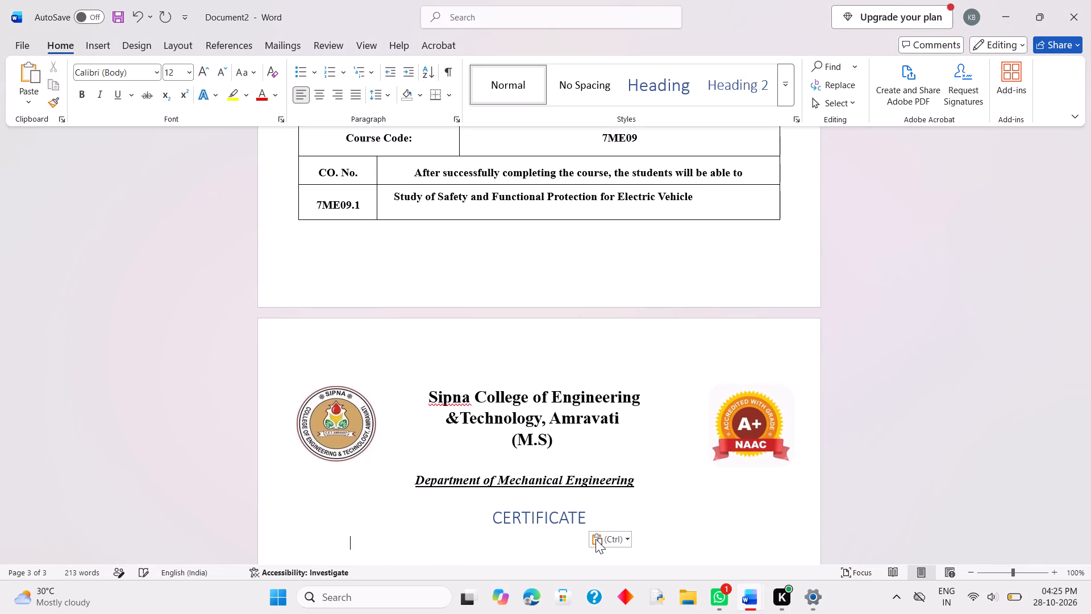
Set the font of the pasted "CERTIFICATE" title to Times New Roman.
drag(596, 514, 485, 524)
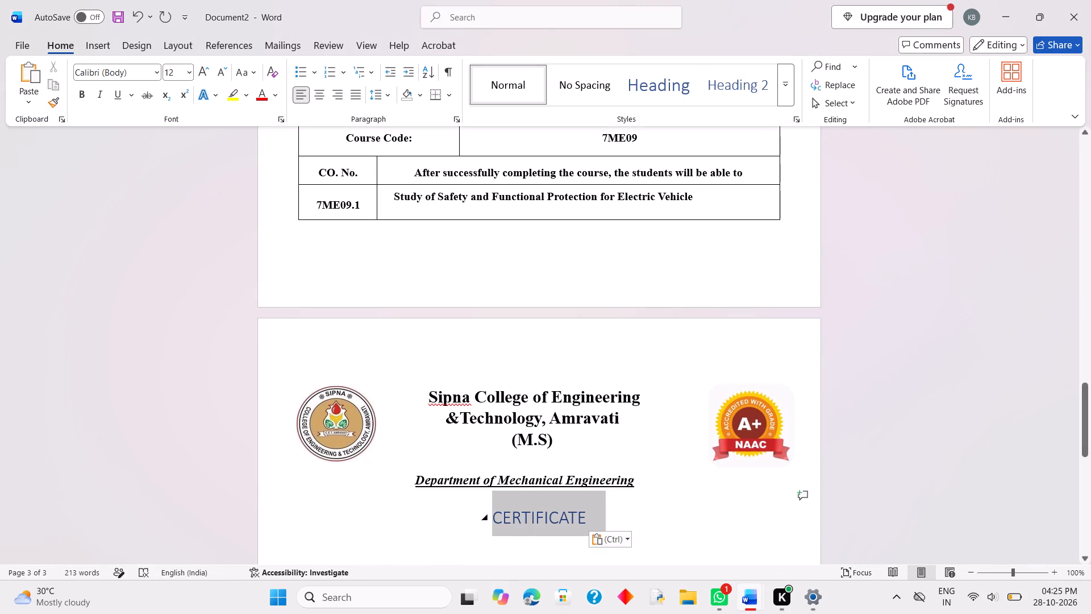
drag(485, 524, 483, 524)
click(549, 479)
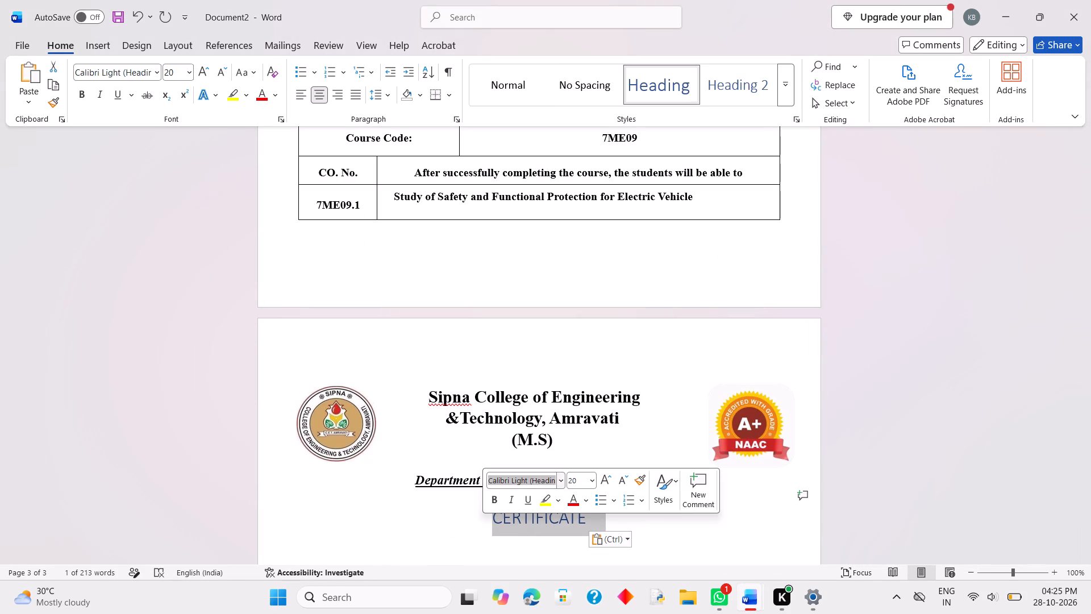
key(BackSpace)
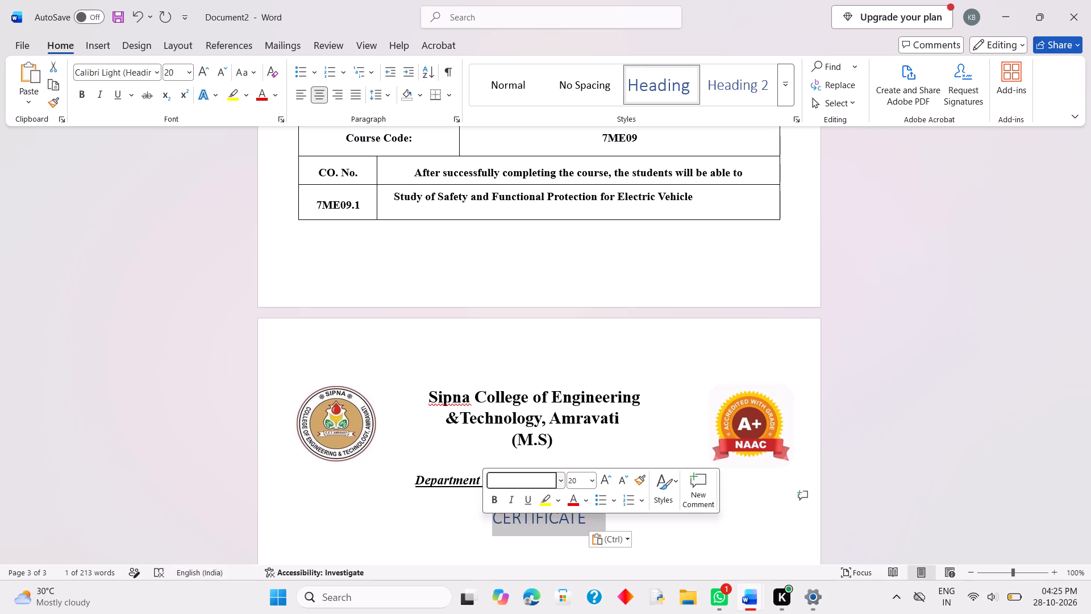
key(t)
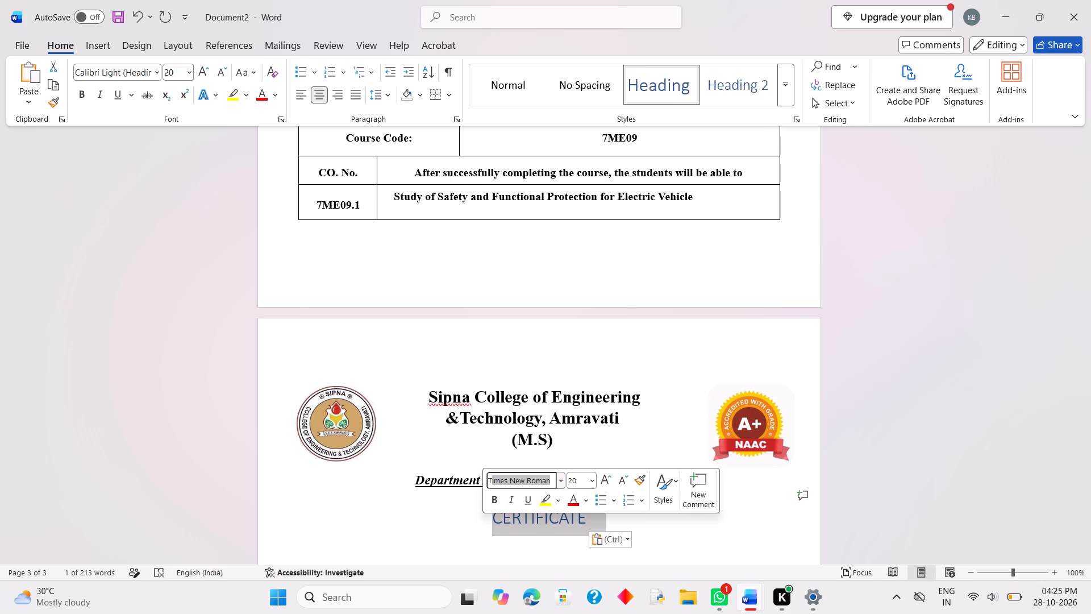
key(Return)
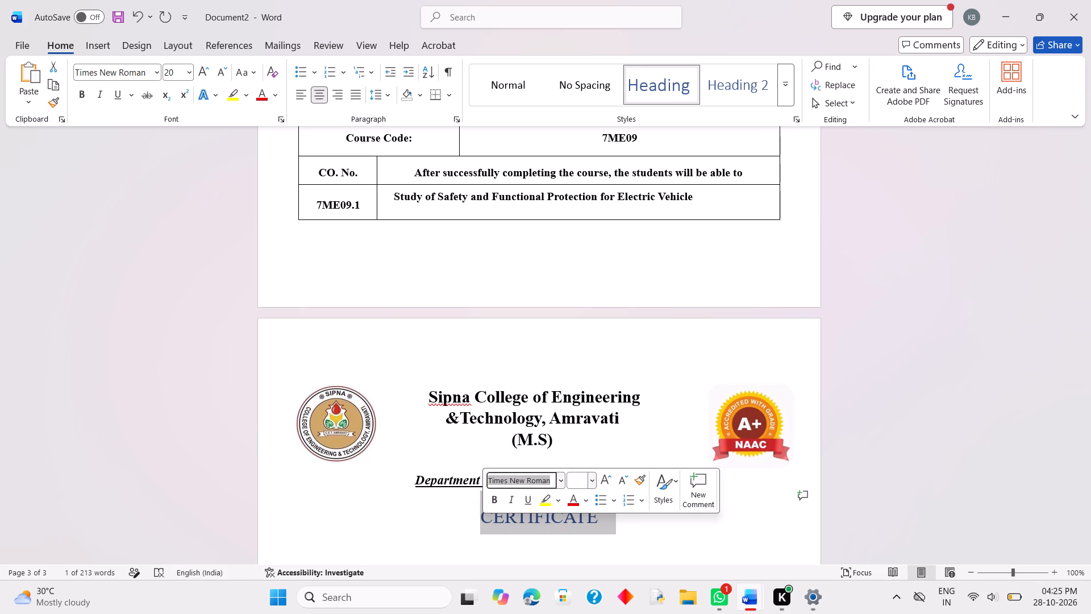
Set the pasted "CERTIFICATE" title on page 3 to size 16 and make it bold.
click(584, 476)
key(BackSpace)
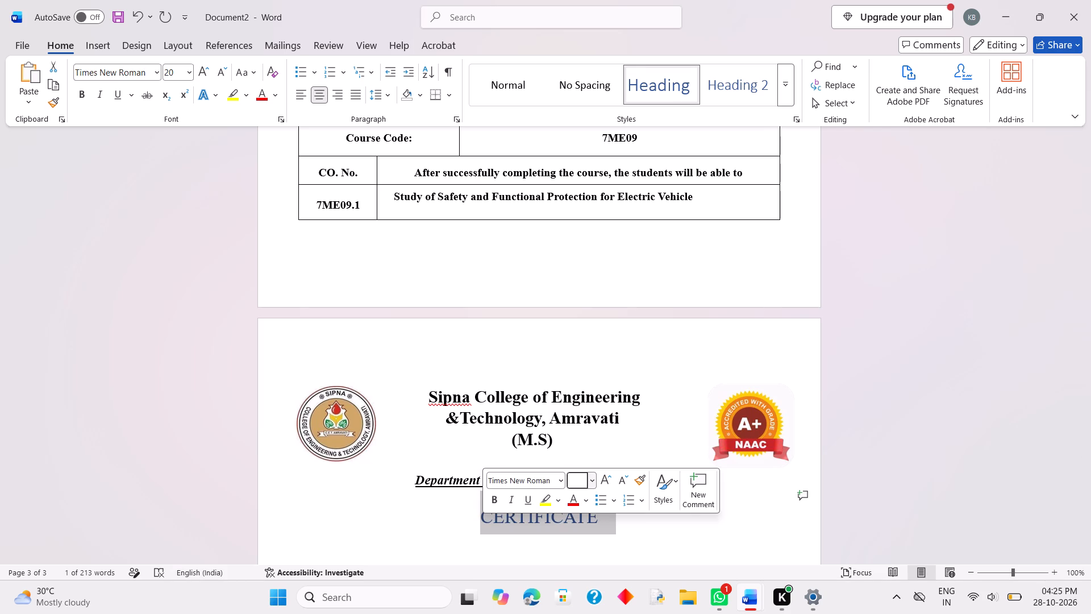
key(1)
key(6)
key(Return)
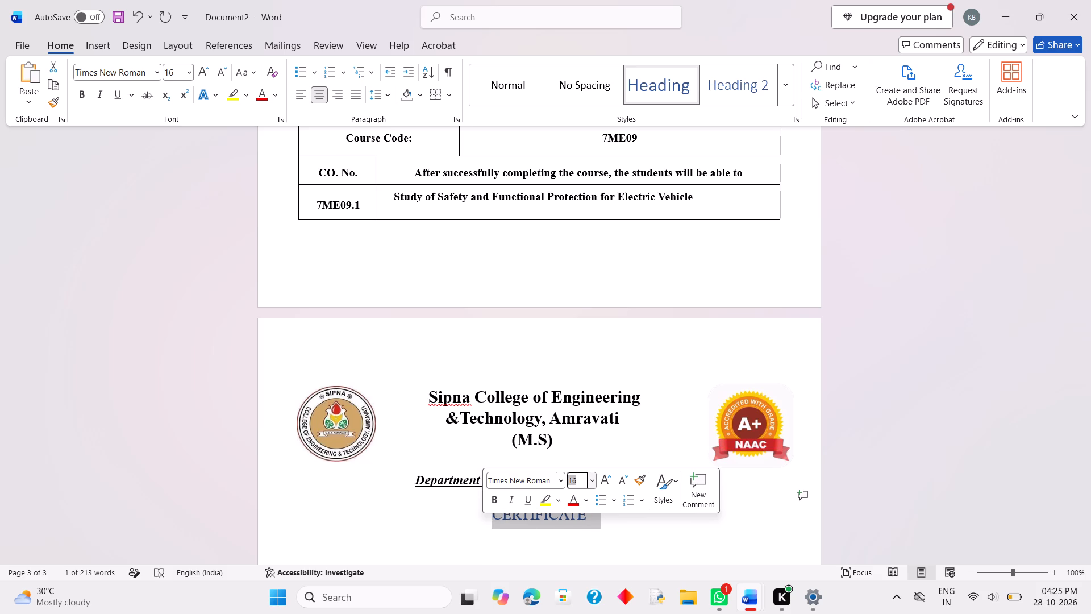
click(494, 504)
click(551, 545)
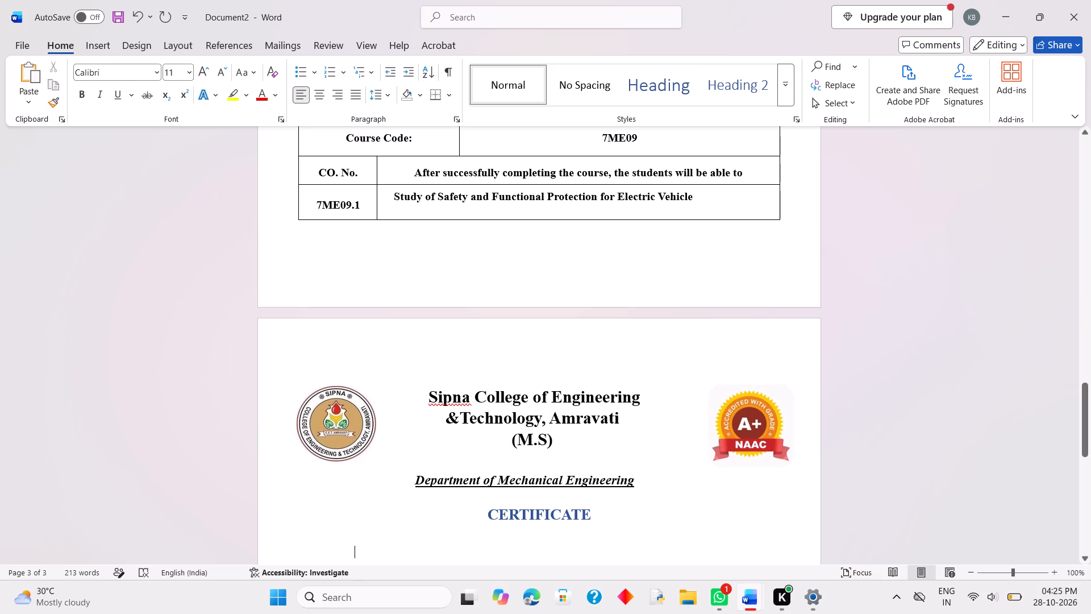
Delete the blue "CERTIFICATE" title from page 3 and leave an empty centred line below the department line.
click(593, 512)
drag(593, 512, 496, 517)
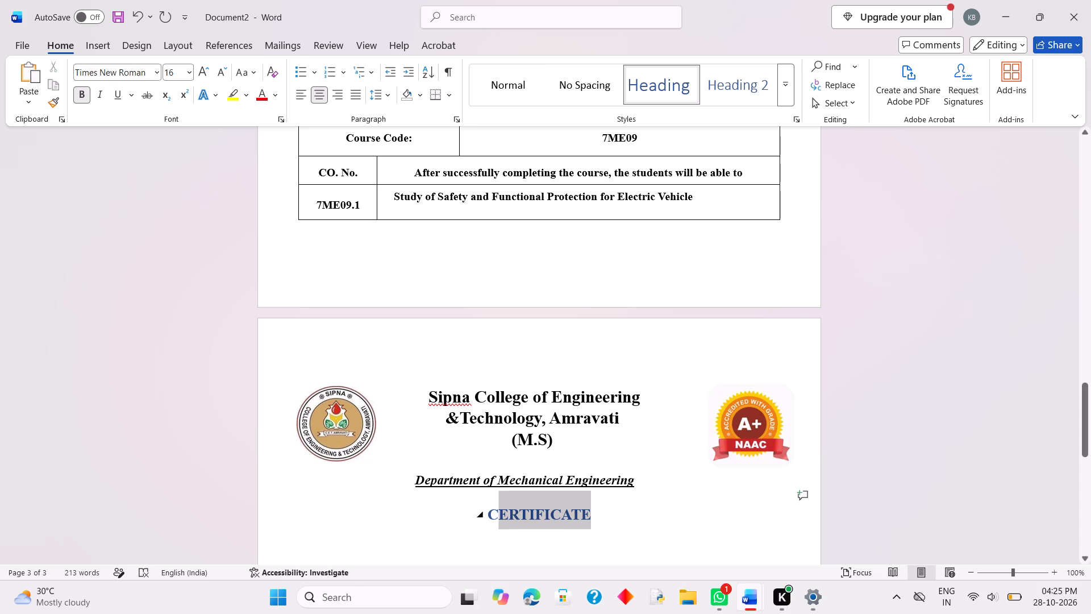
drag(496, 517, 645, 536)
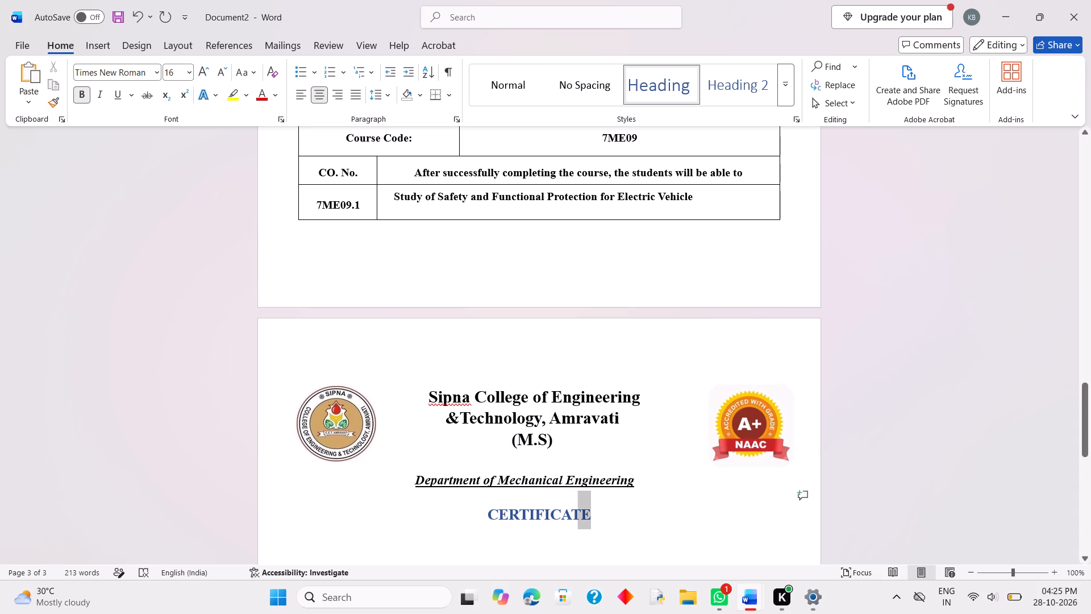
drag(645, 536, 588, 526)
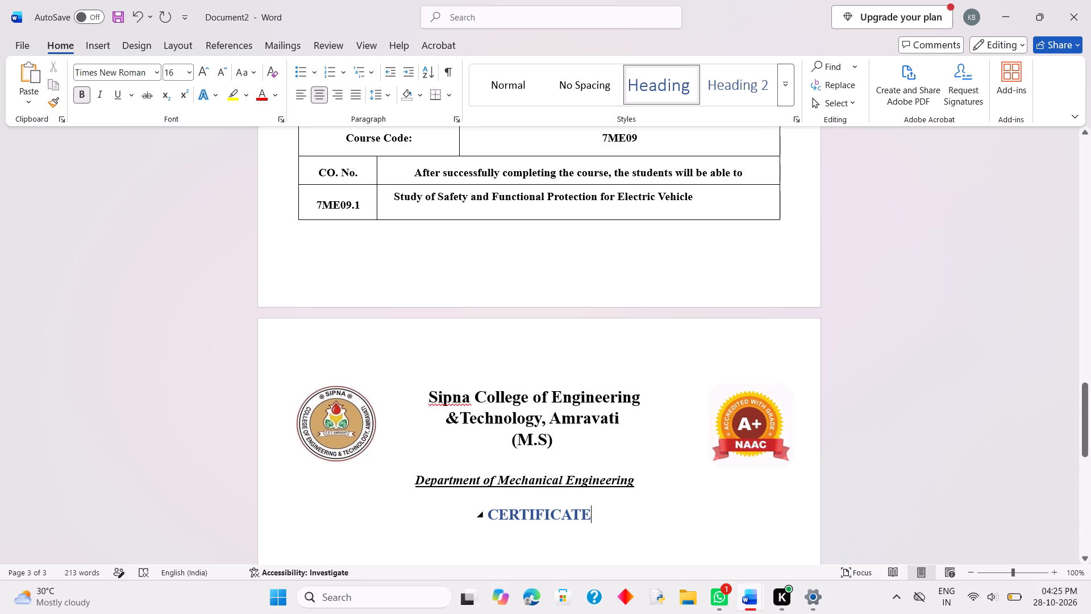
key(BackSpace)
key(BackSpace)
key(BackSpace)
key(BackSpace)
key(BackSpace)
key(BackSpace)
key(BackSpace)
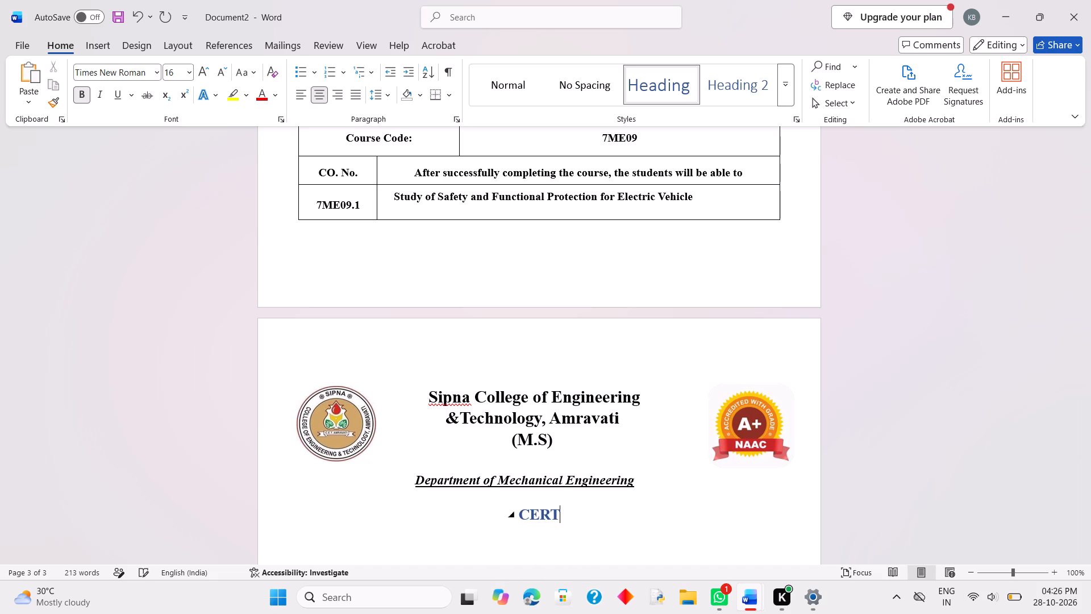
key(BackSpace)
key(BackSpace)
key(BackSpace)
key(BackSpace)
key(BackSpace)
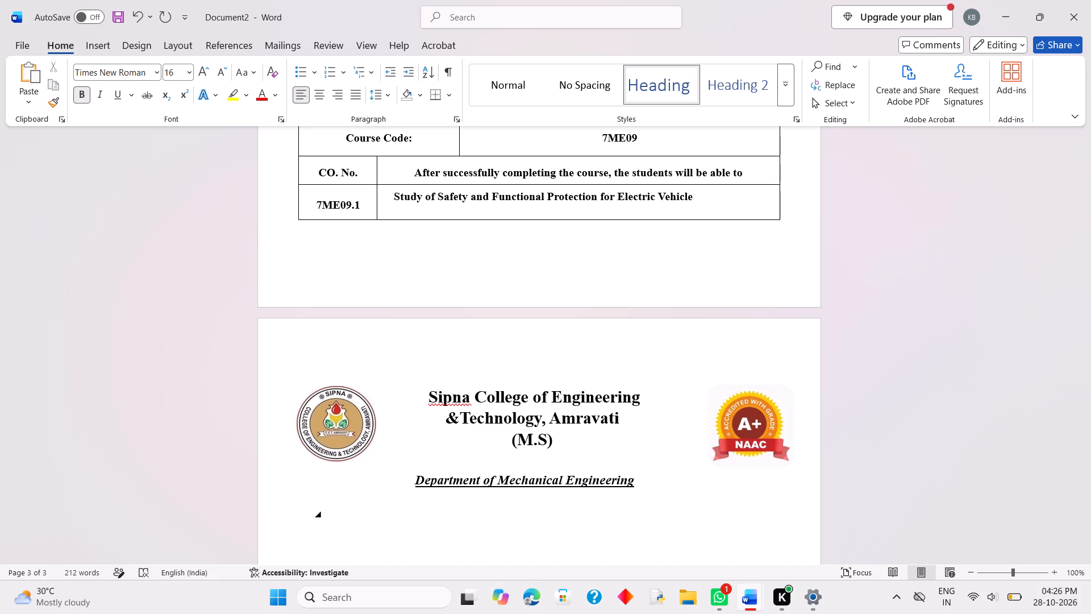
key(BackSpace)
key(Return)
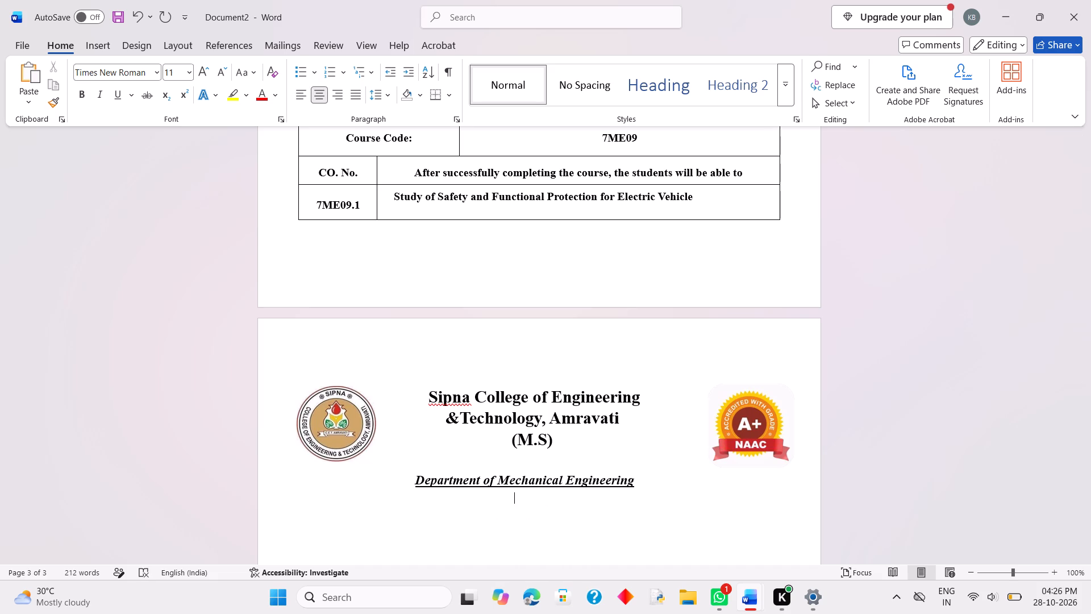
key(Return)
key(BackSpace)
key(Return)
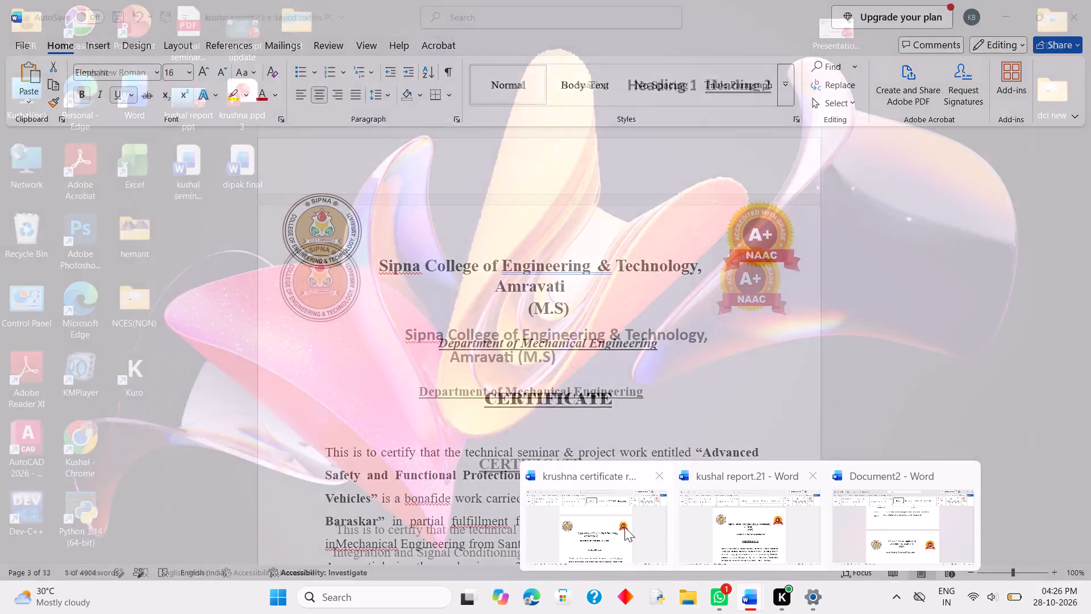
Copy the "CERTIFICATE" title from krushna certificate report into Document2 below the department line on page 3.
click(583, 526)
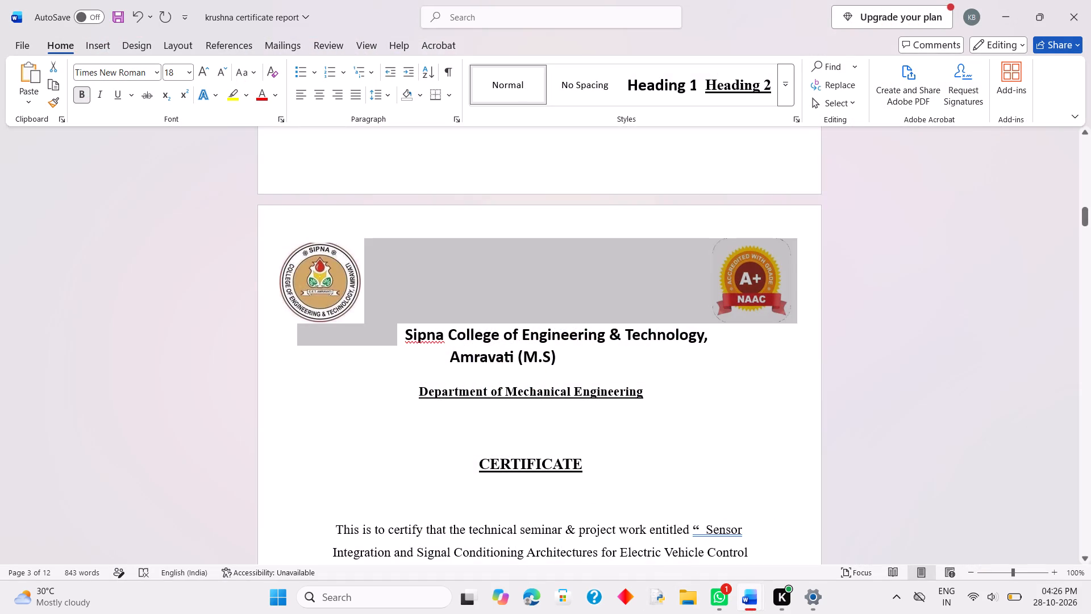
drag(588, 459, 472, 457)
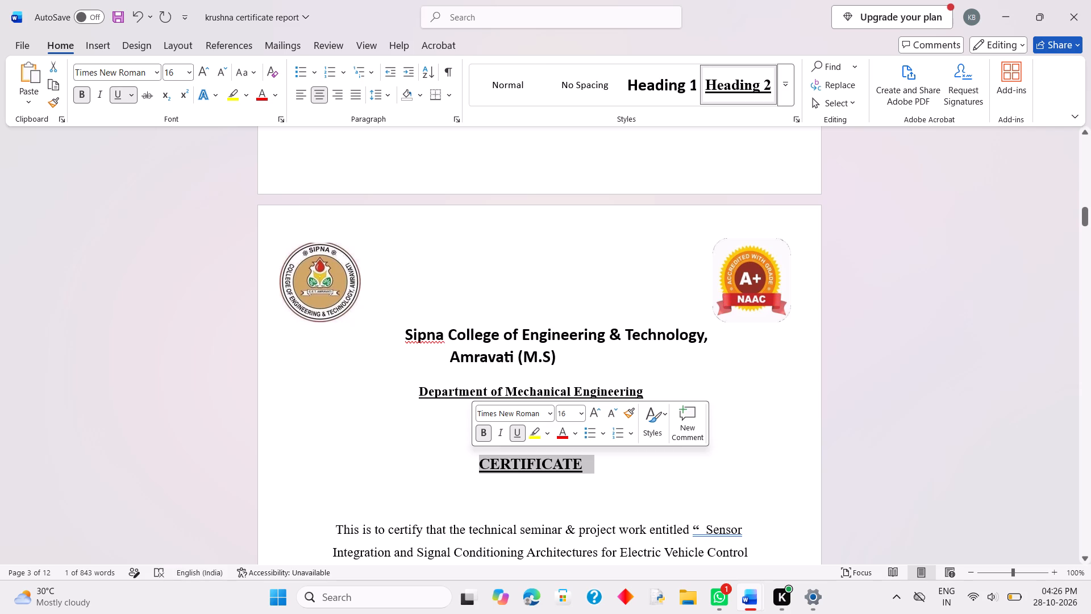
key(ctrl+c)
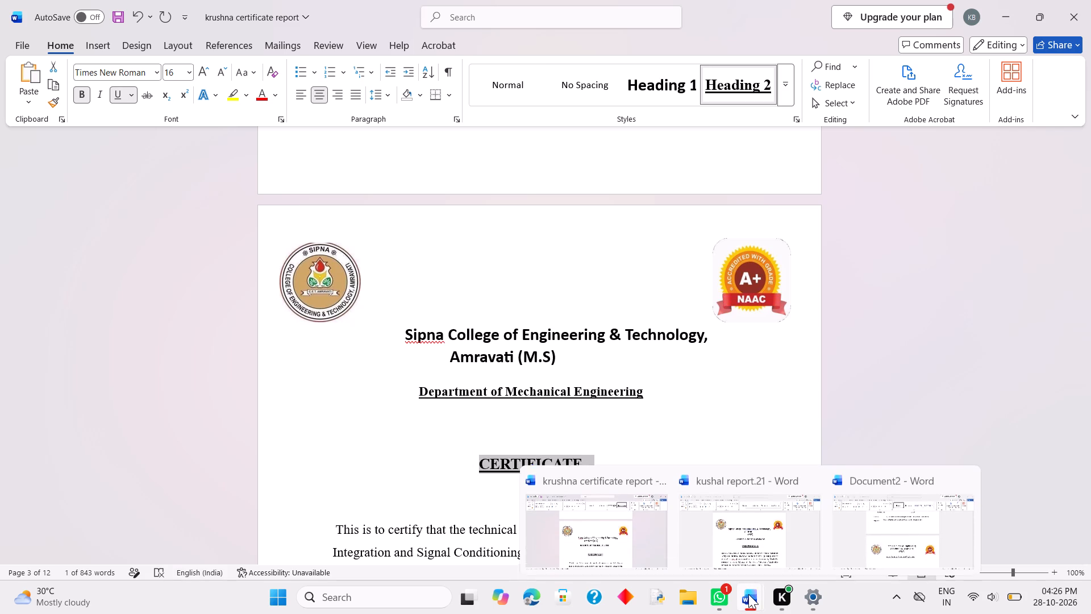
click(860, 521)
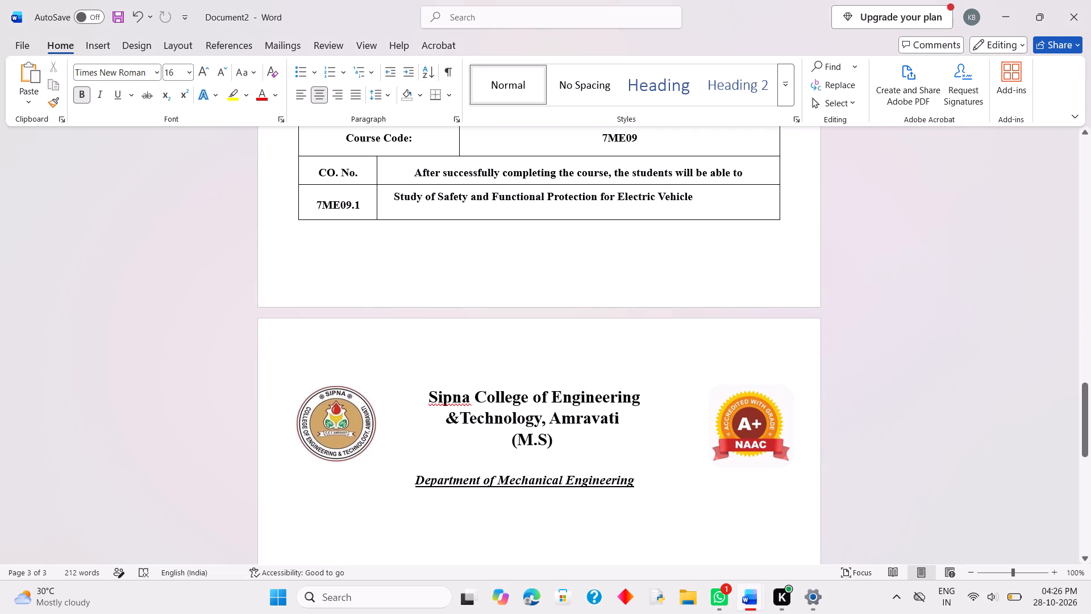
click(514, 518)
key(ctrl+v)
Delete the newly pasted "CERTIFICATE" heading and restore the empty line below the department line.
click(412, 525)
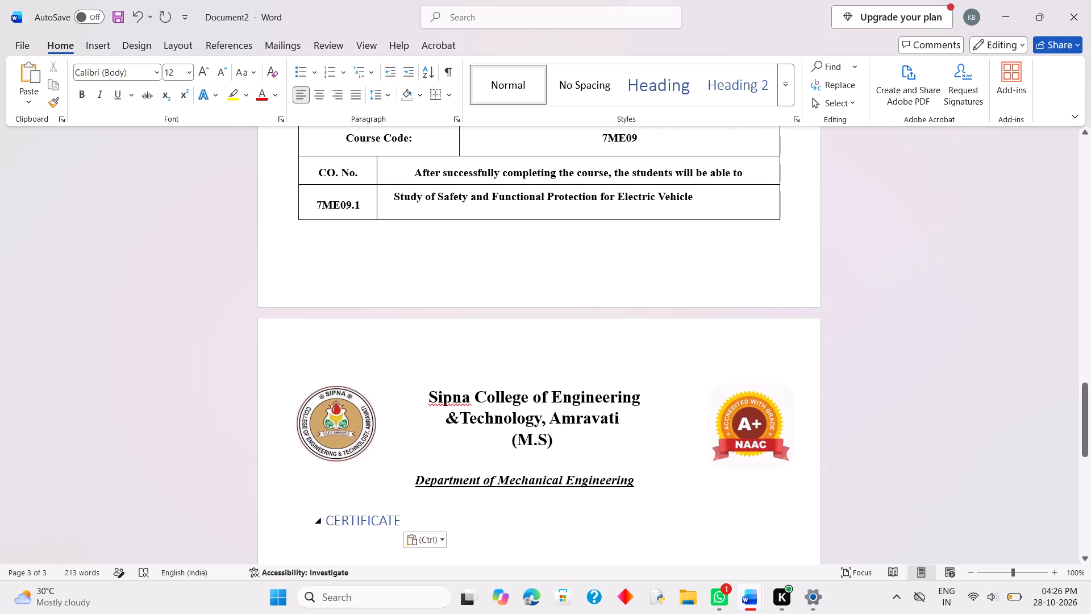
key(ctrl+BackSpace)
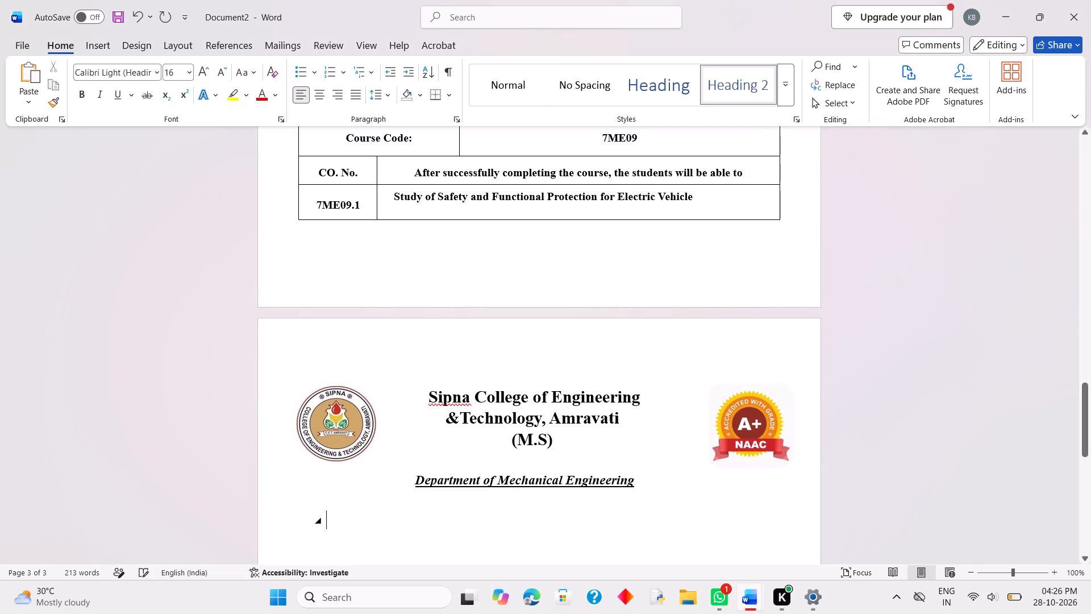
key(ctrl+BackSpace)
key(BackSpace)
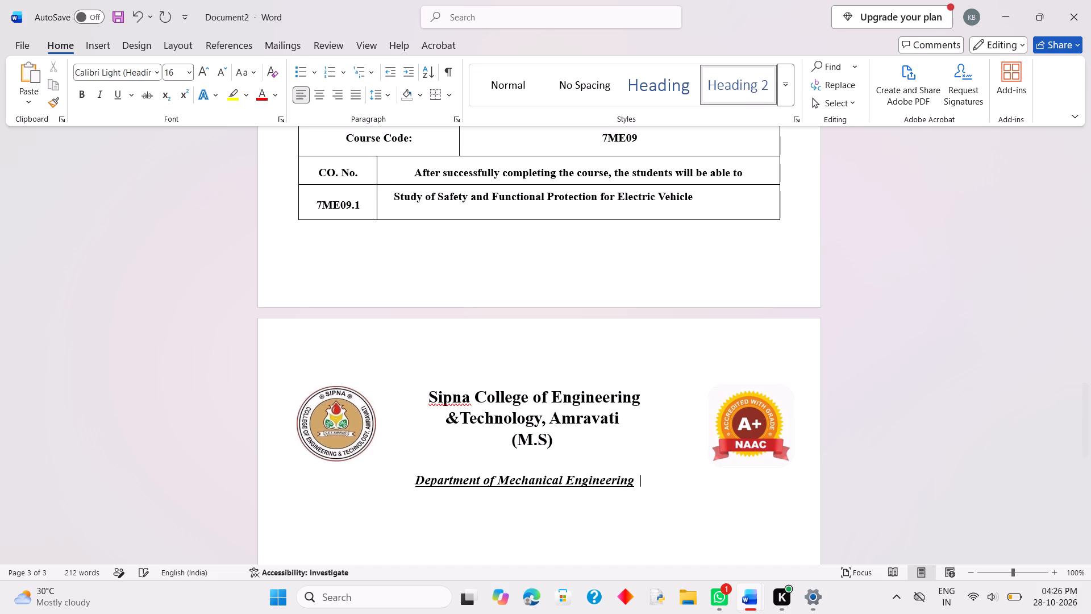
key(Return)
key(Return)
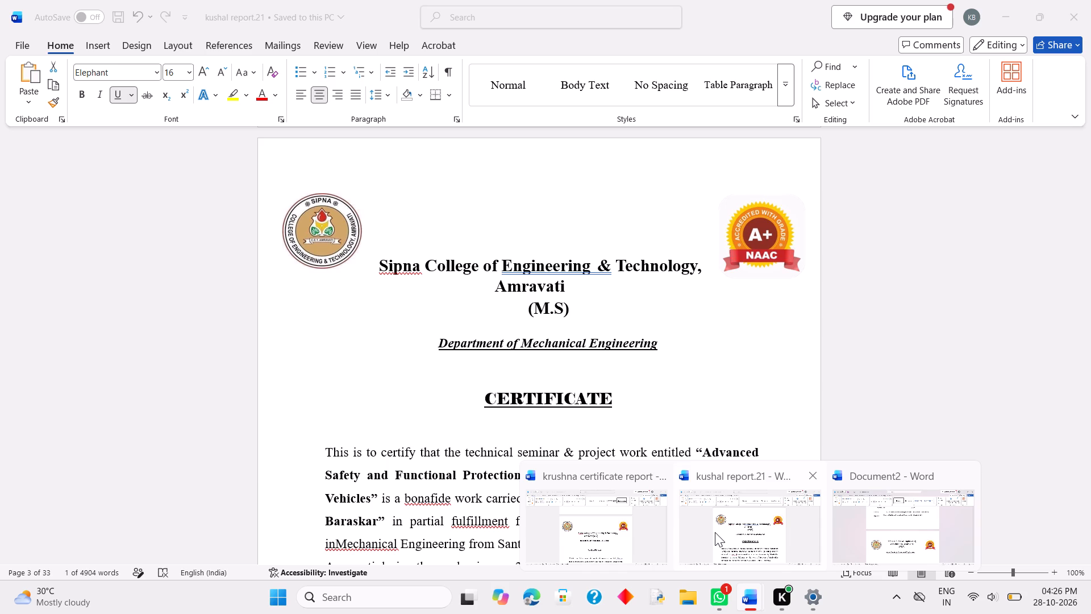
Enter the title "CERTIFICATE" in capitals as plain text below the department line on page 3 of Document2.
click(848, 531)
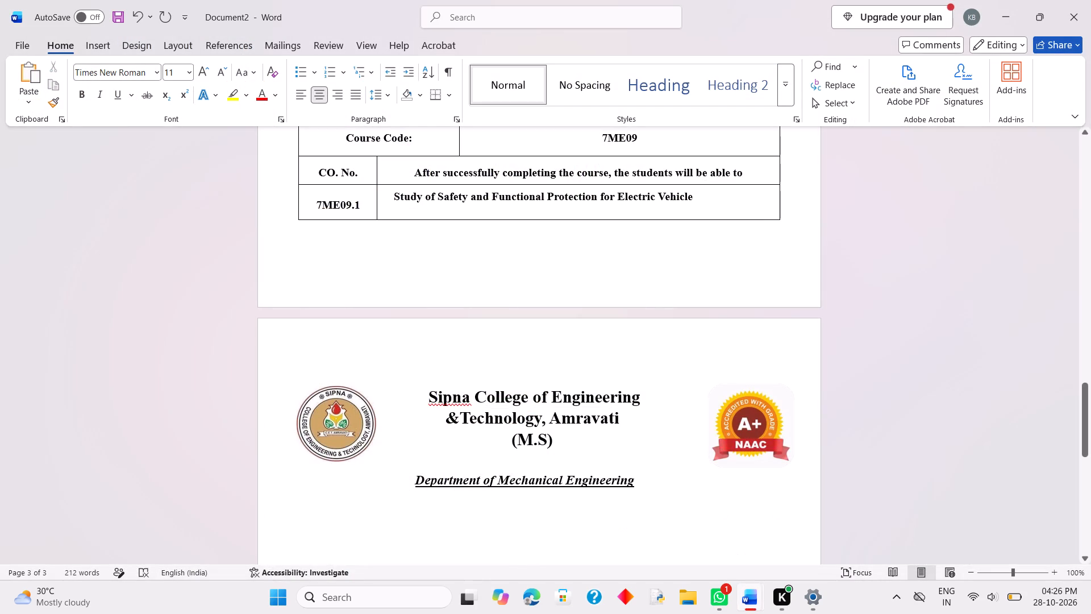
key(shift+c)
key(shift+e)
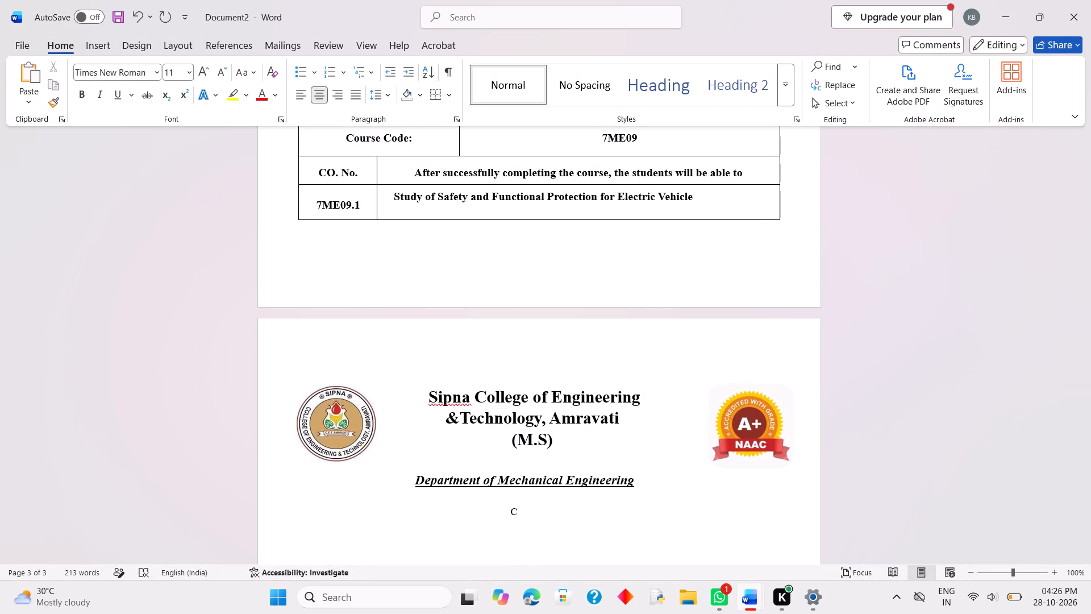
key(shift+r)
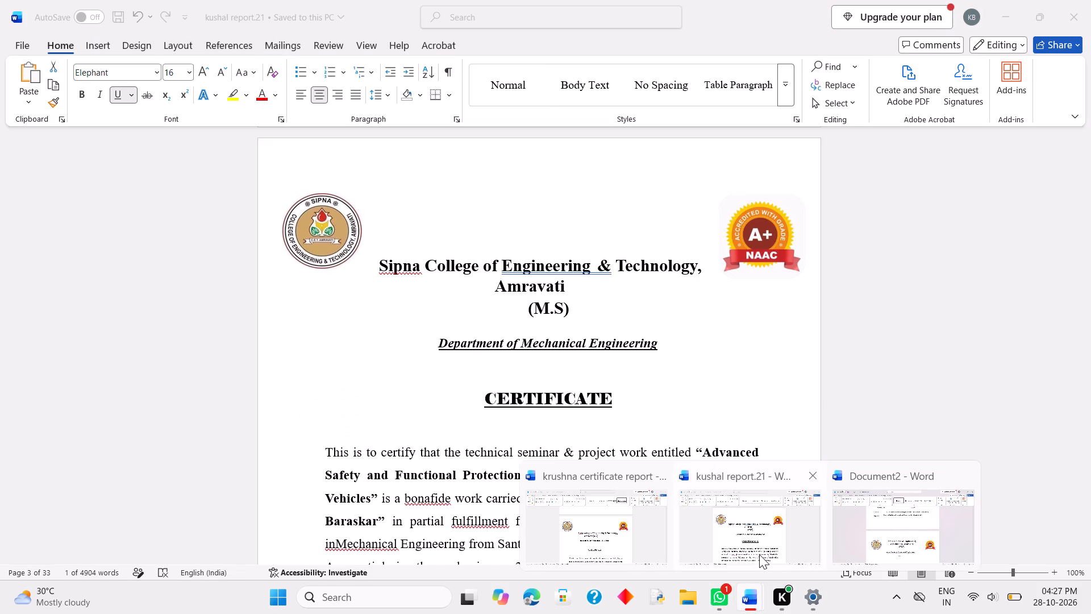
click(661, 536)
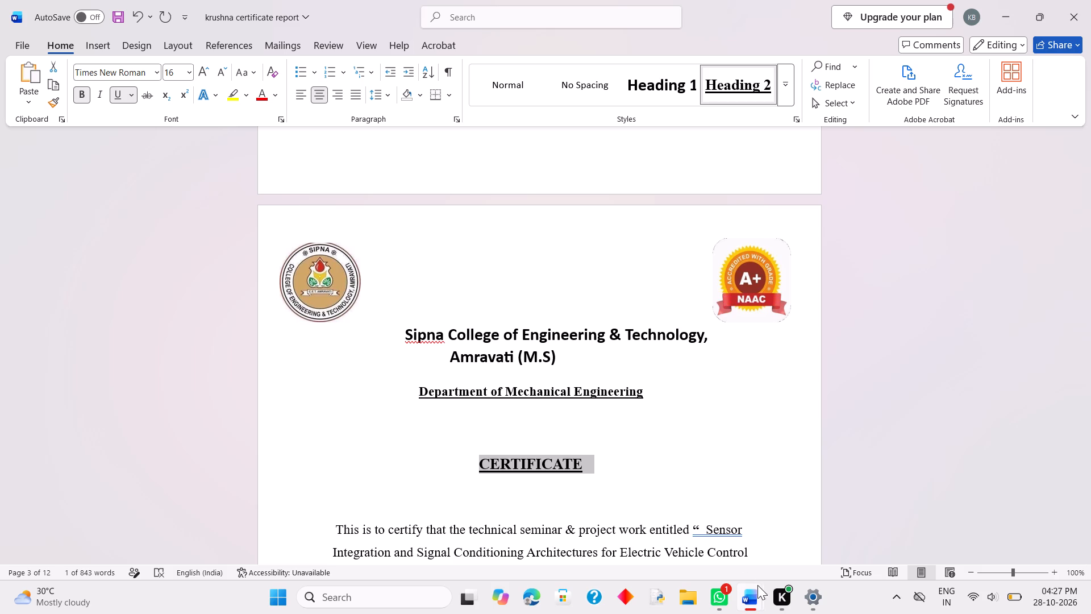
click(894, 547)
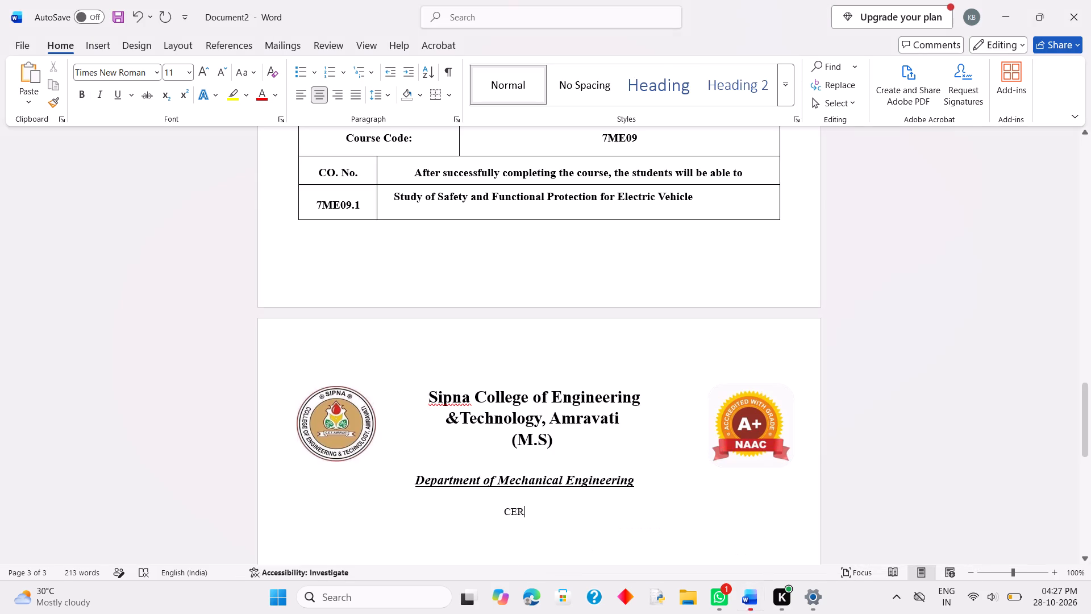
key(t)
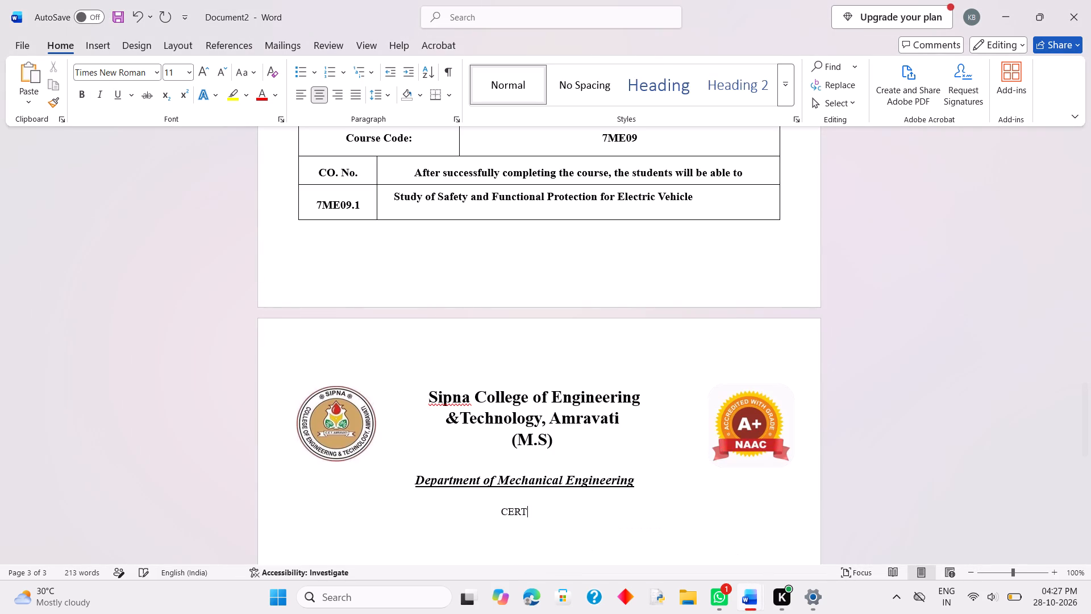
key(i)
text(FI)
key(c)
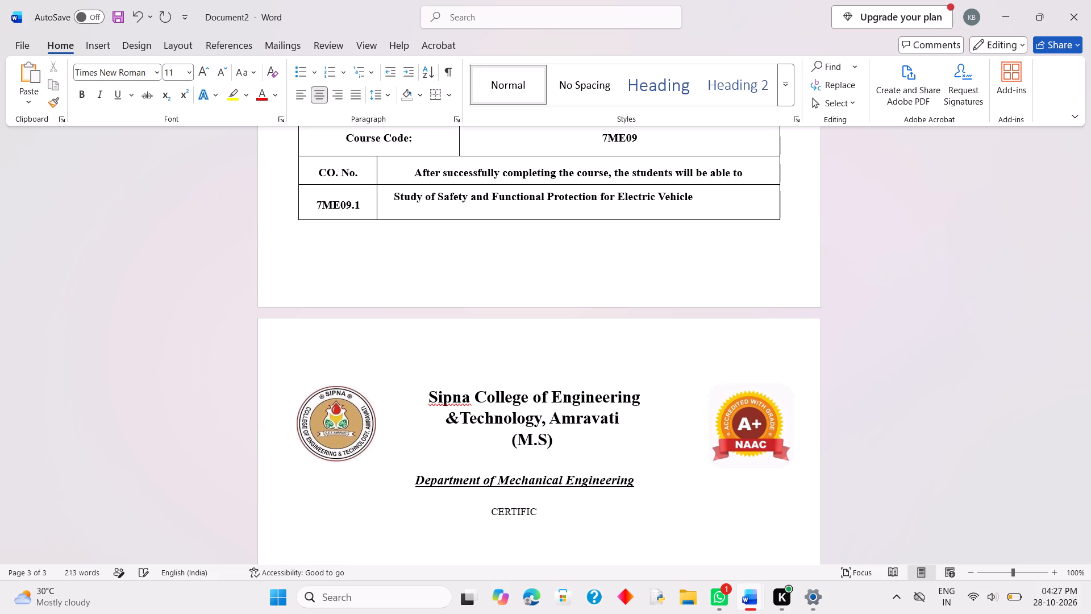
key(a)
text(TE)
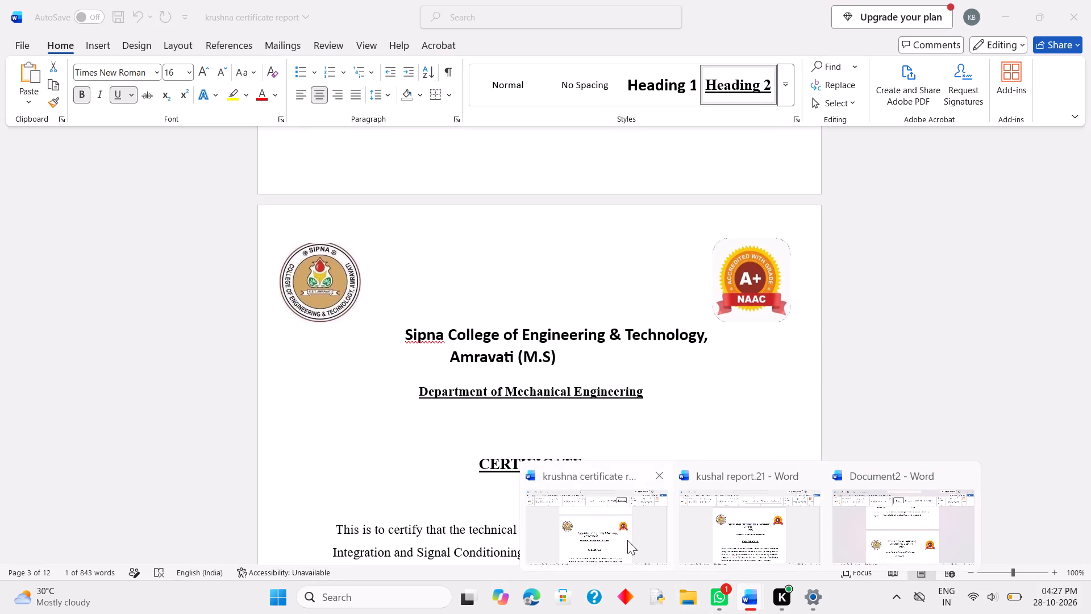
Compare with the title in krushna certificate report and make Document2's "CERTIFICATE" title bold.
click(627, 540)
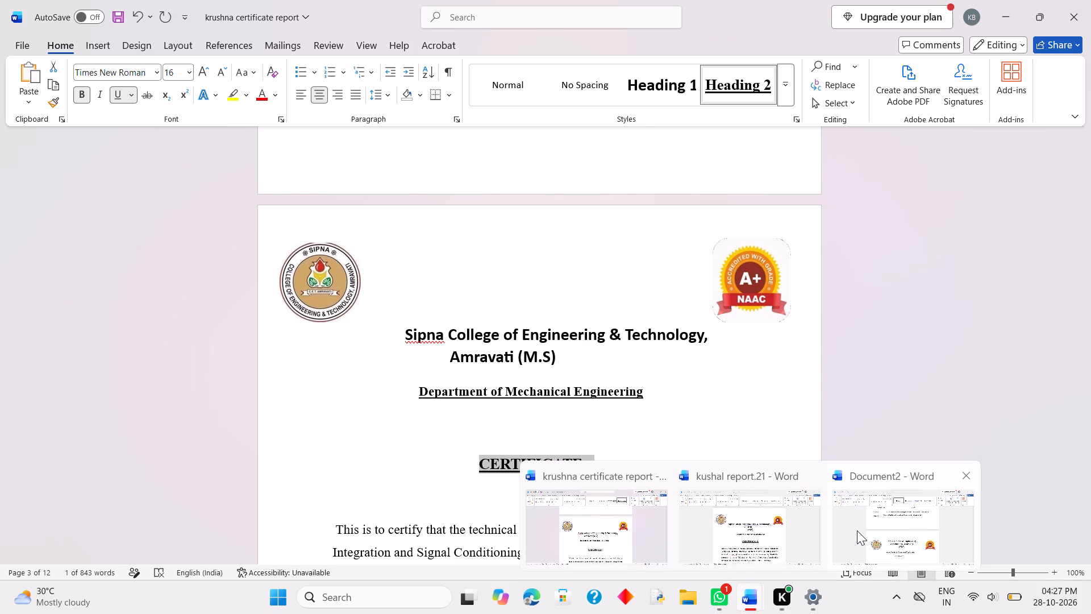
click(857, 530)
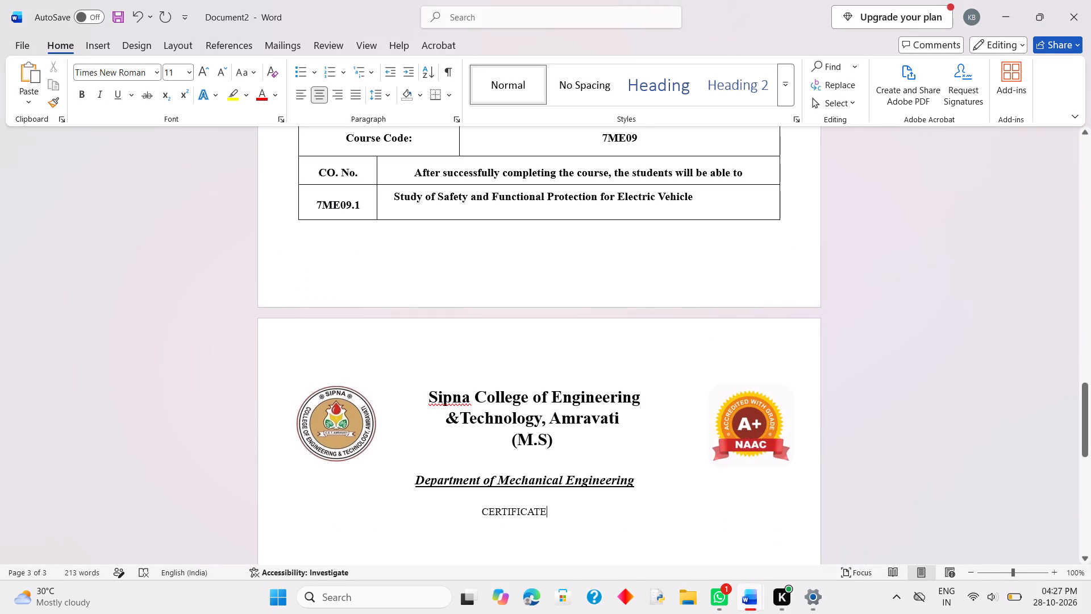
drag(553, 514, 456, 507)
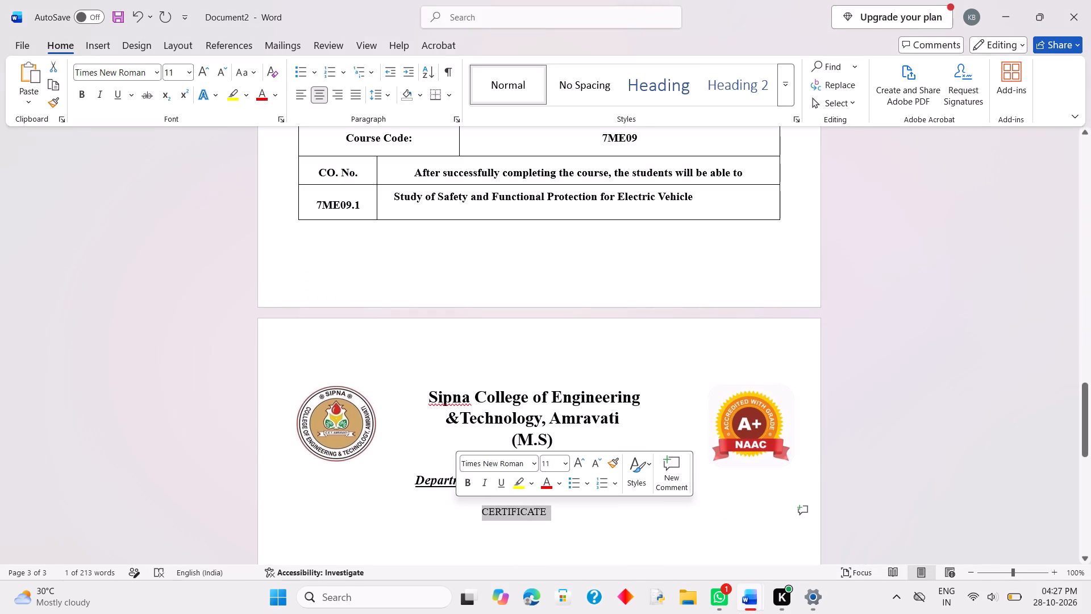
click(464, 485)
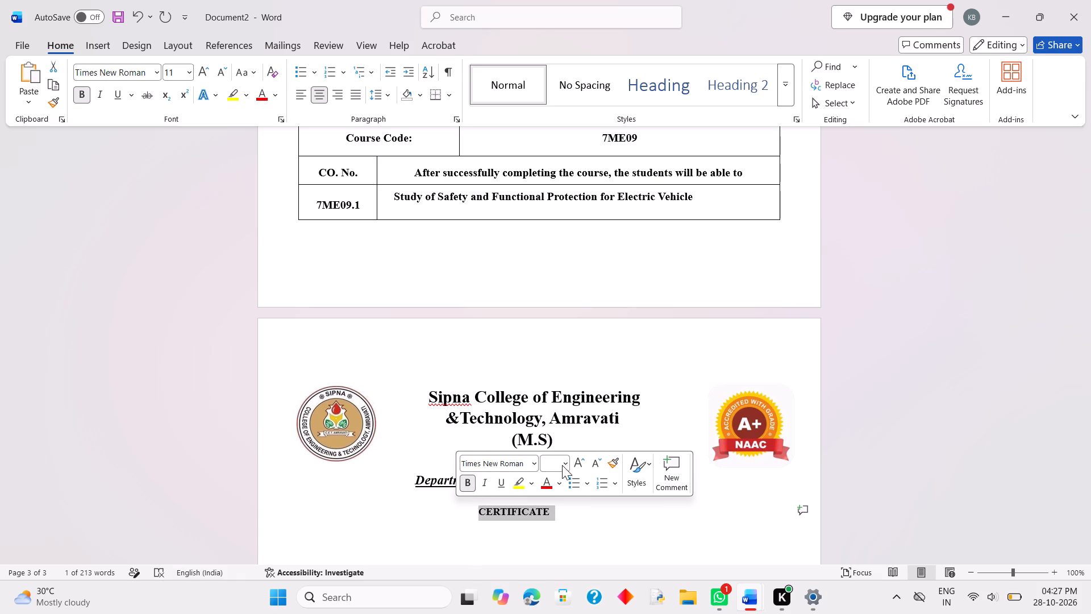
Underline the "CERTIFICATE" title on page 3 of Document2 and set its font size to 18.
click(501, 487)
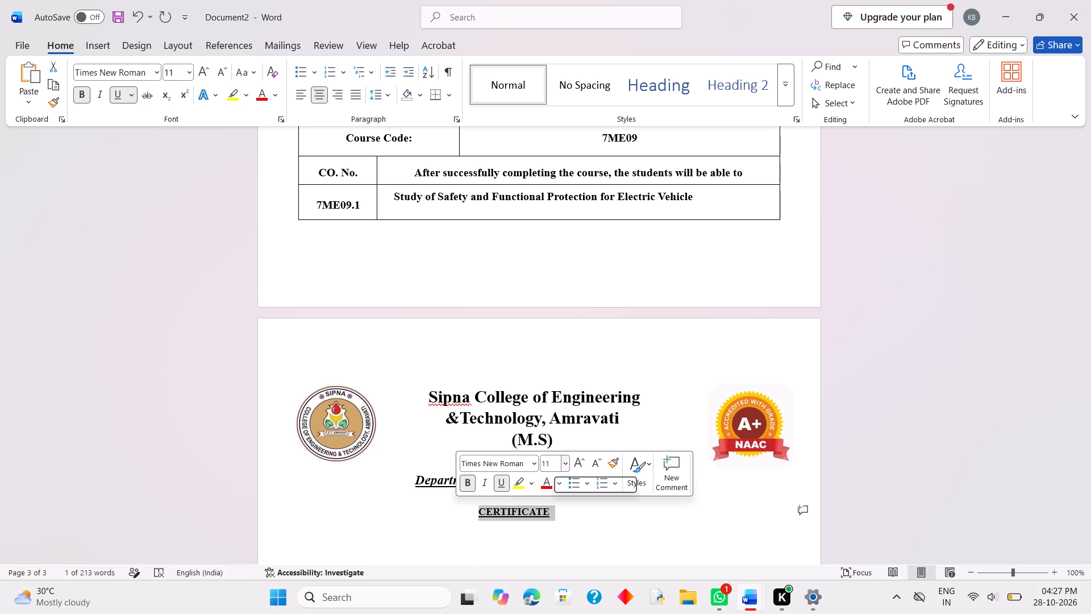
click(554, 462)
key(BackSpace)
text(18)
key(Return)
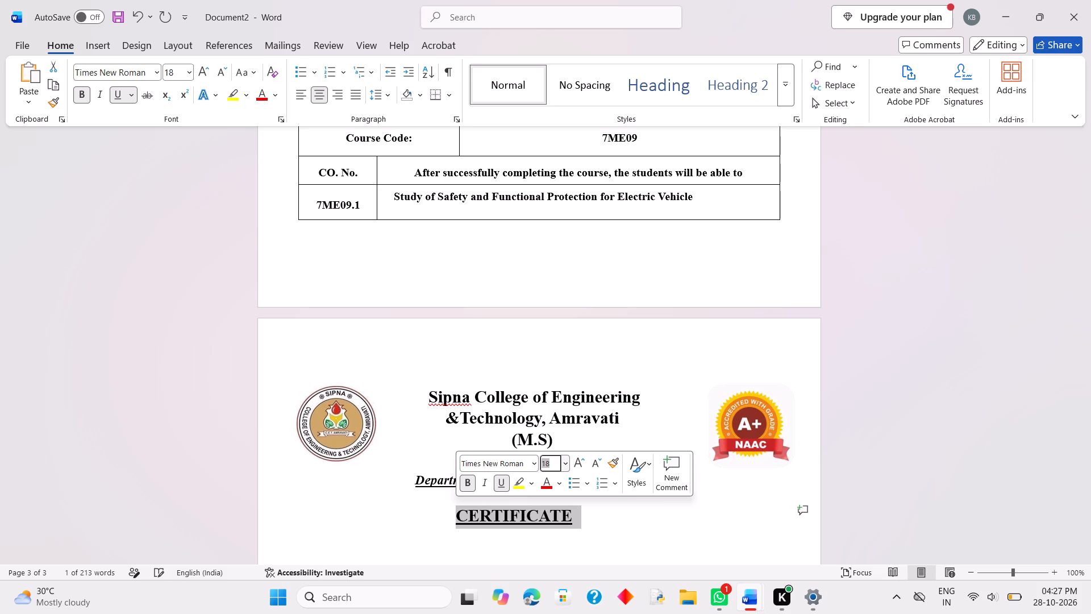
click(619, 518)
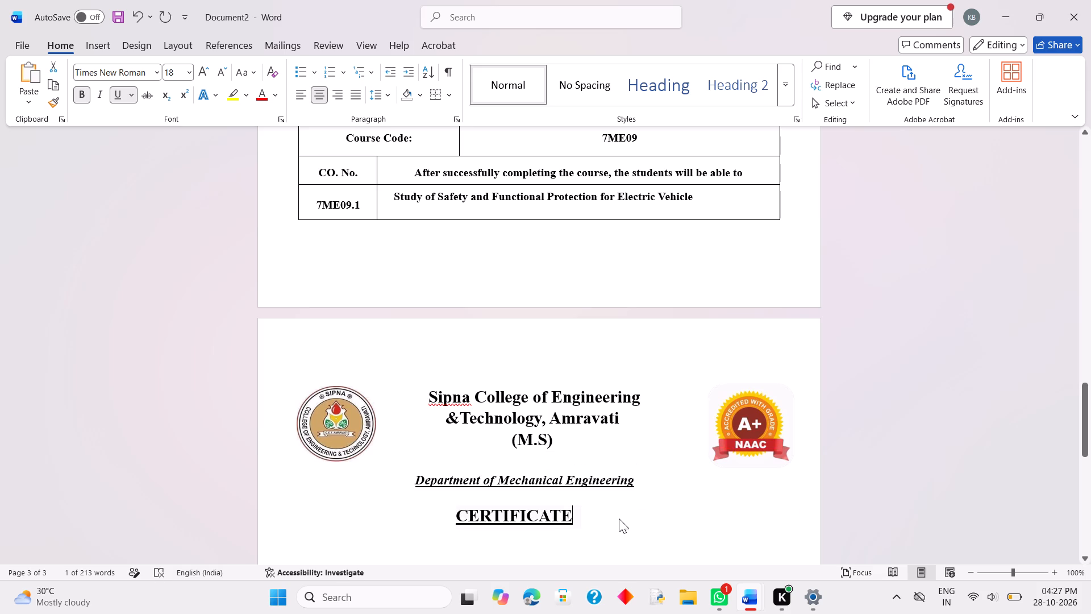
drag(619, 518, 448, 513)
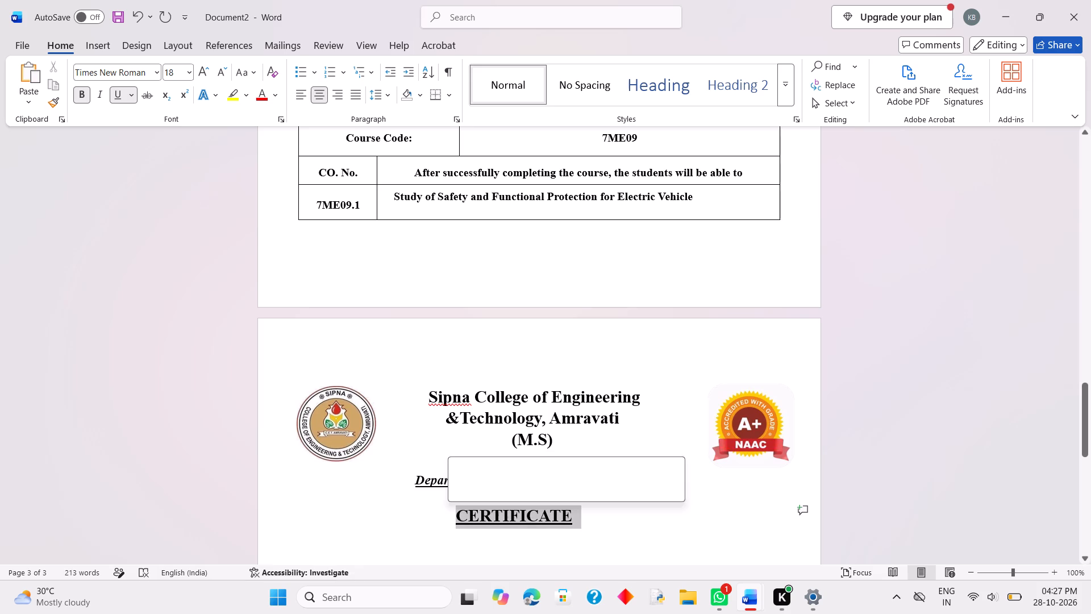
click(646, 529)
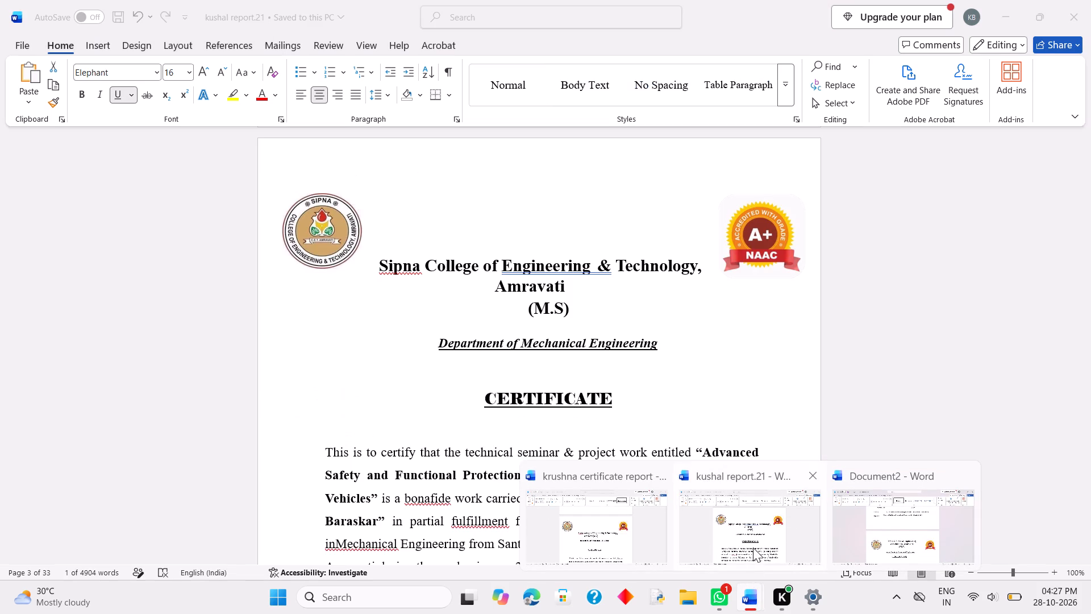
Switch to kushal report.21 to examine how its "CERTIFICATE" title is formatted.
click(722, 531)
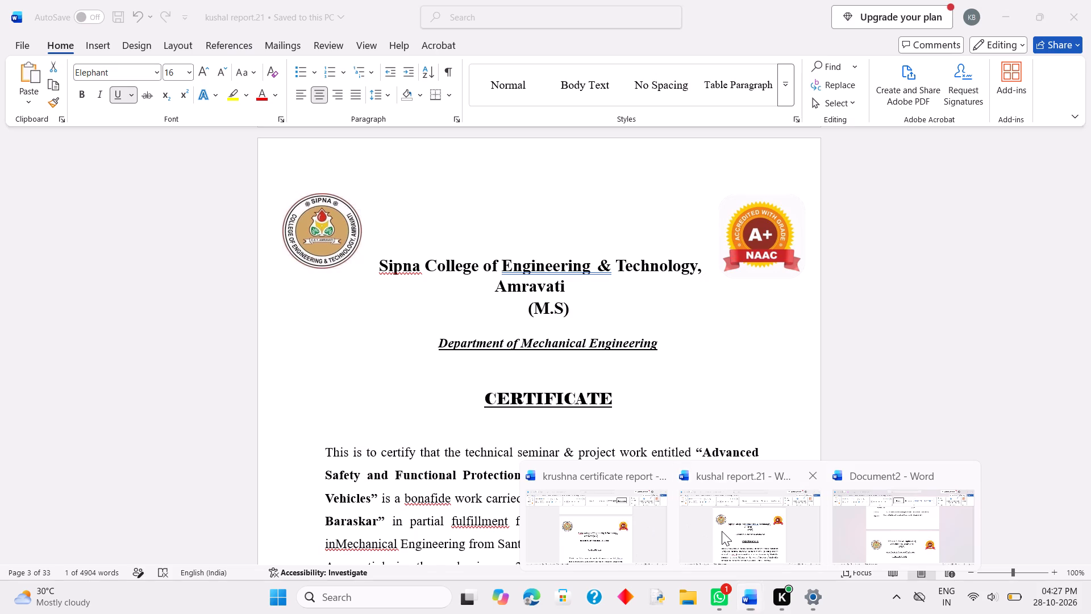